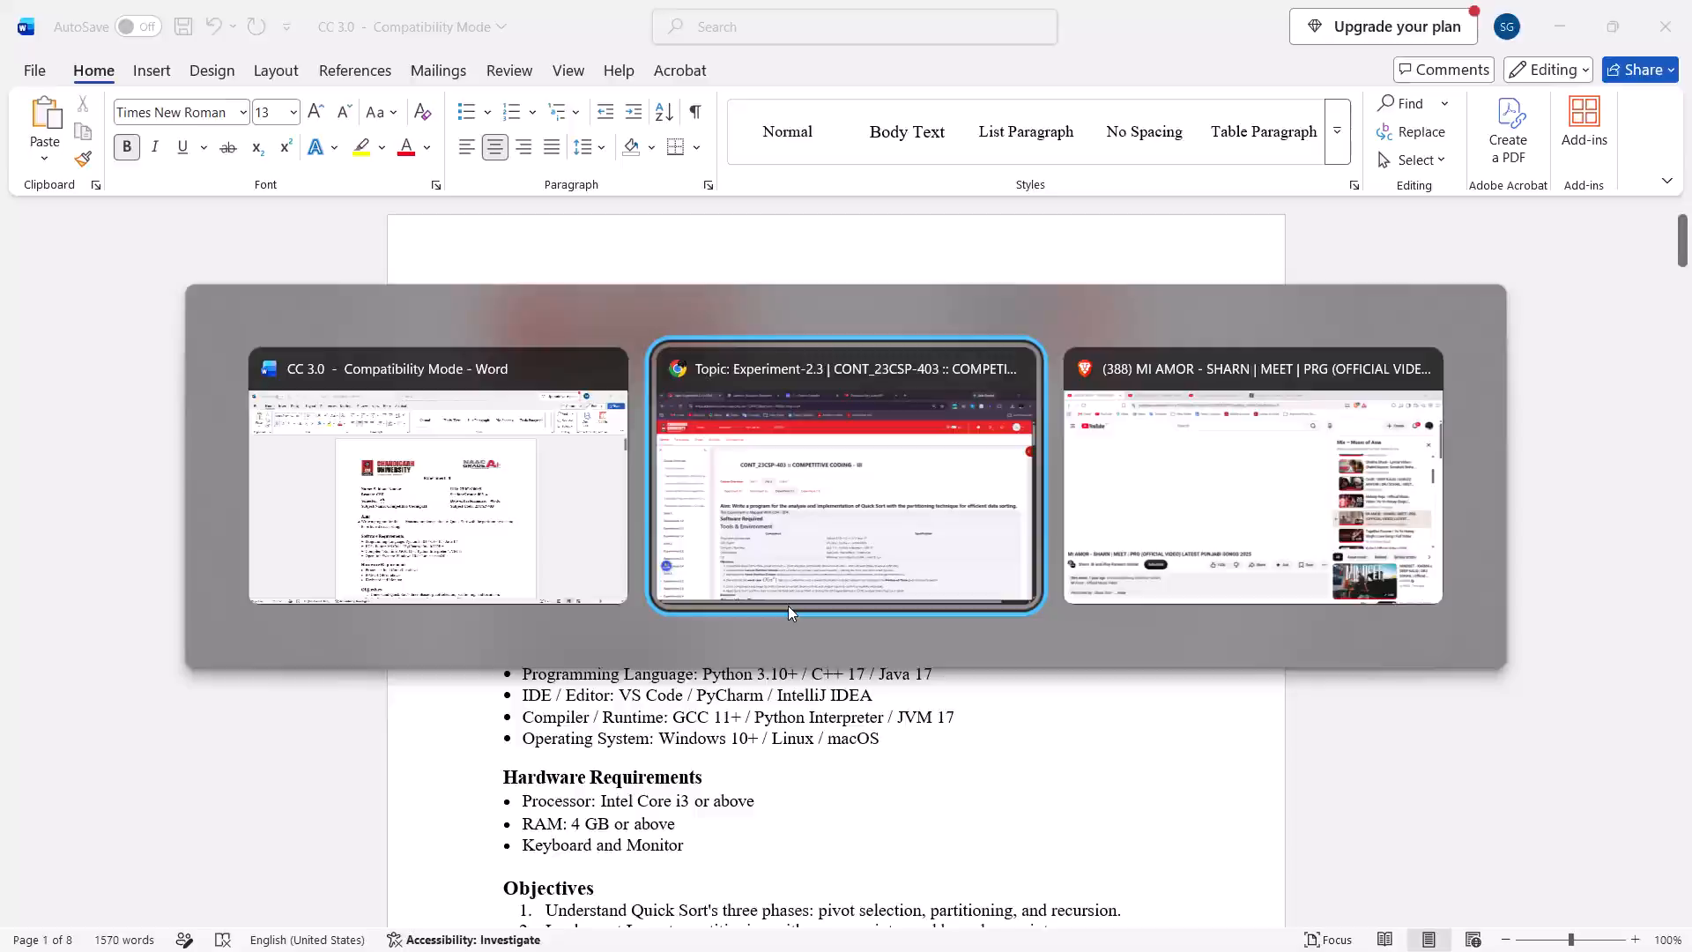
# In Chrome, open Experiment-3.1 of Unit-3 on the course page and copy its aim text without the "Aim :" label.
pyautogui.click(663, 448)
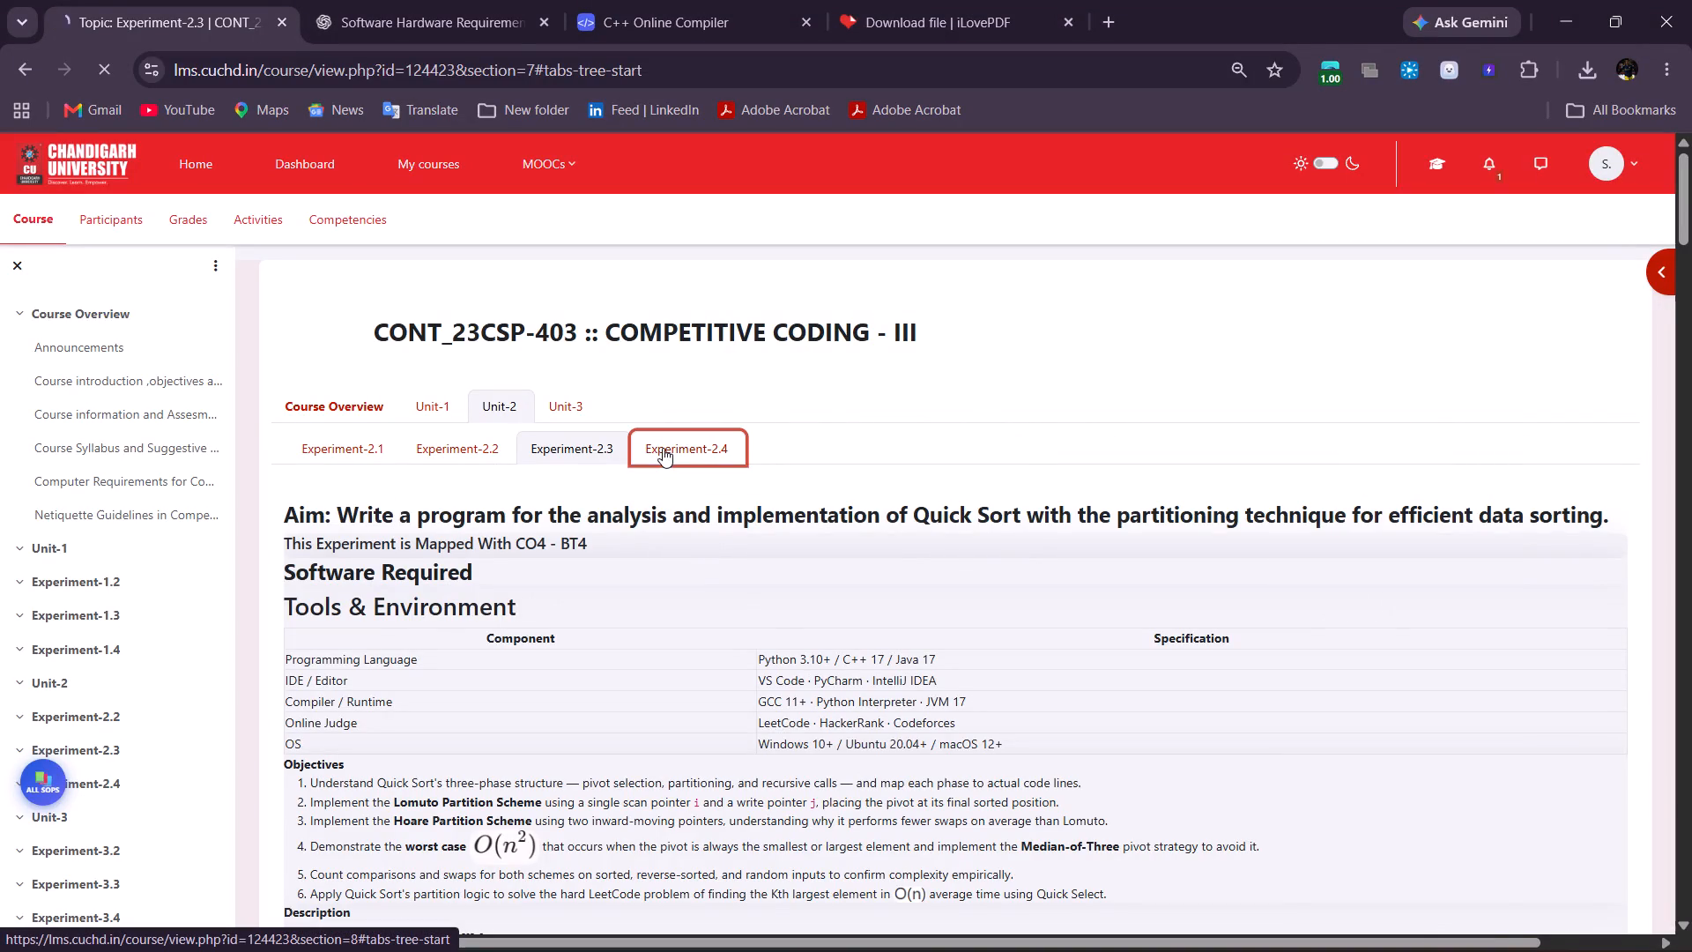
pyautogui.click(570, 406)
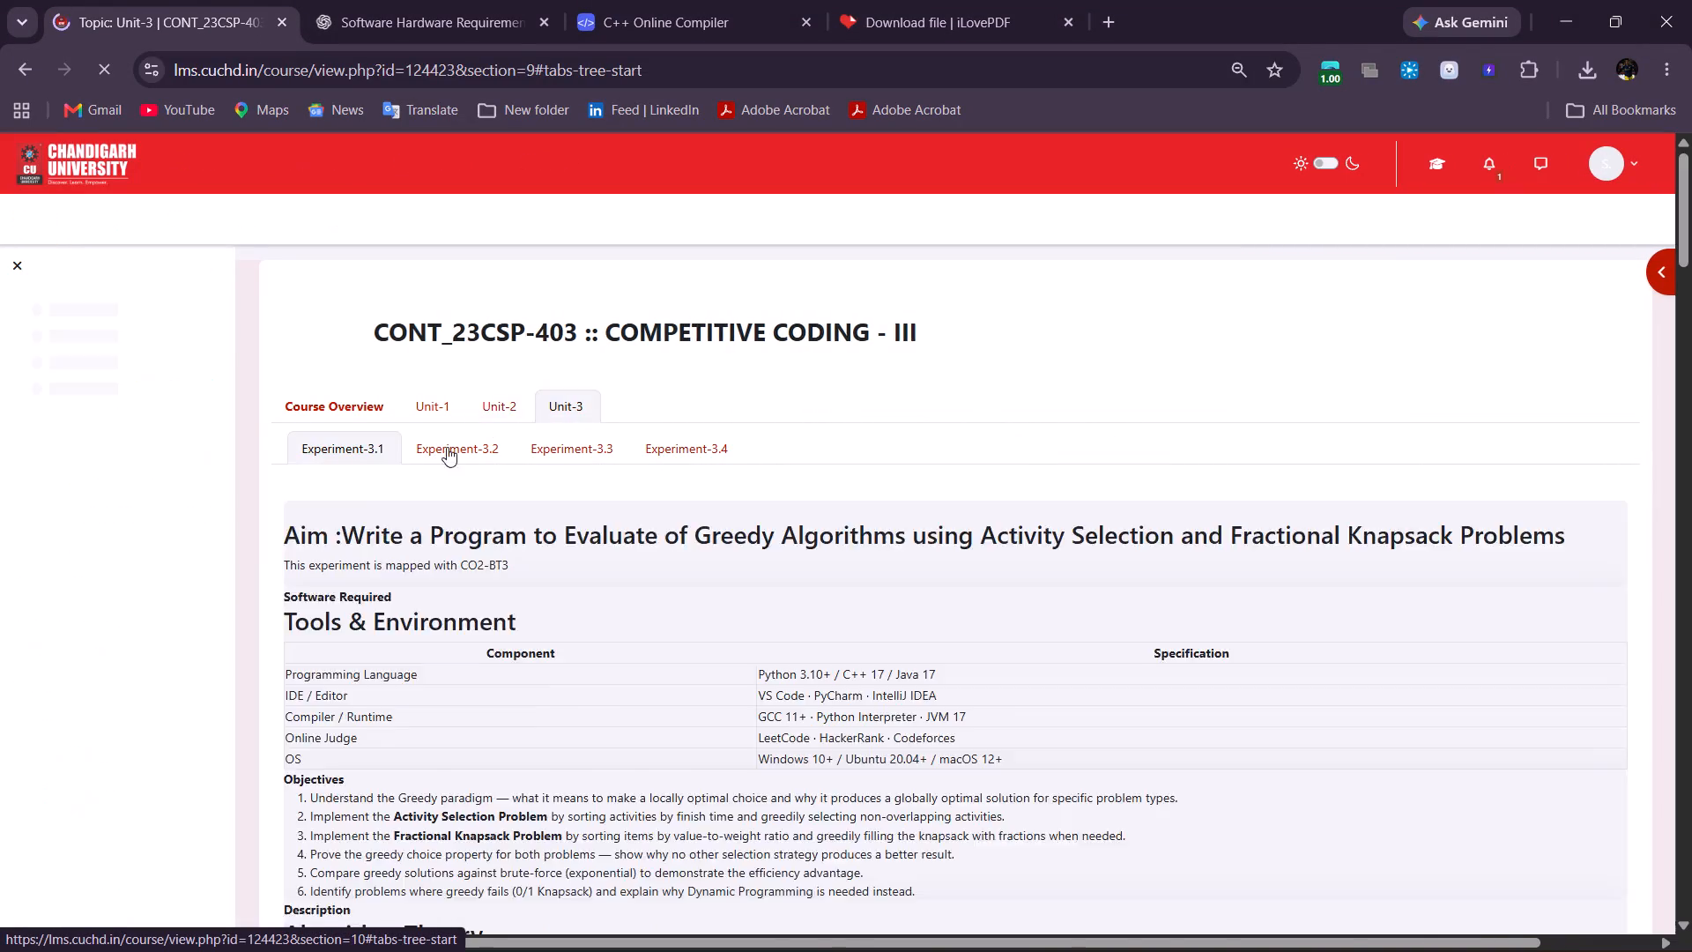
pyautogui.moveTo(1577, 343); pyautogui.dragTo(1543, 344)
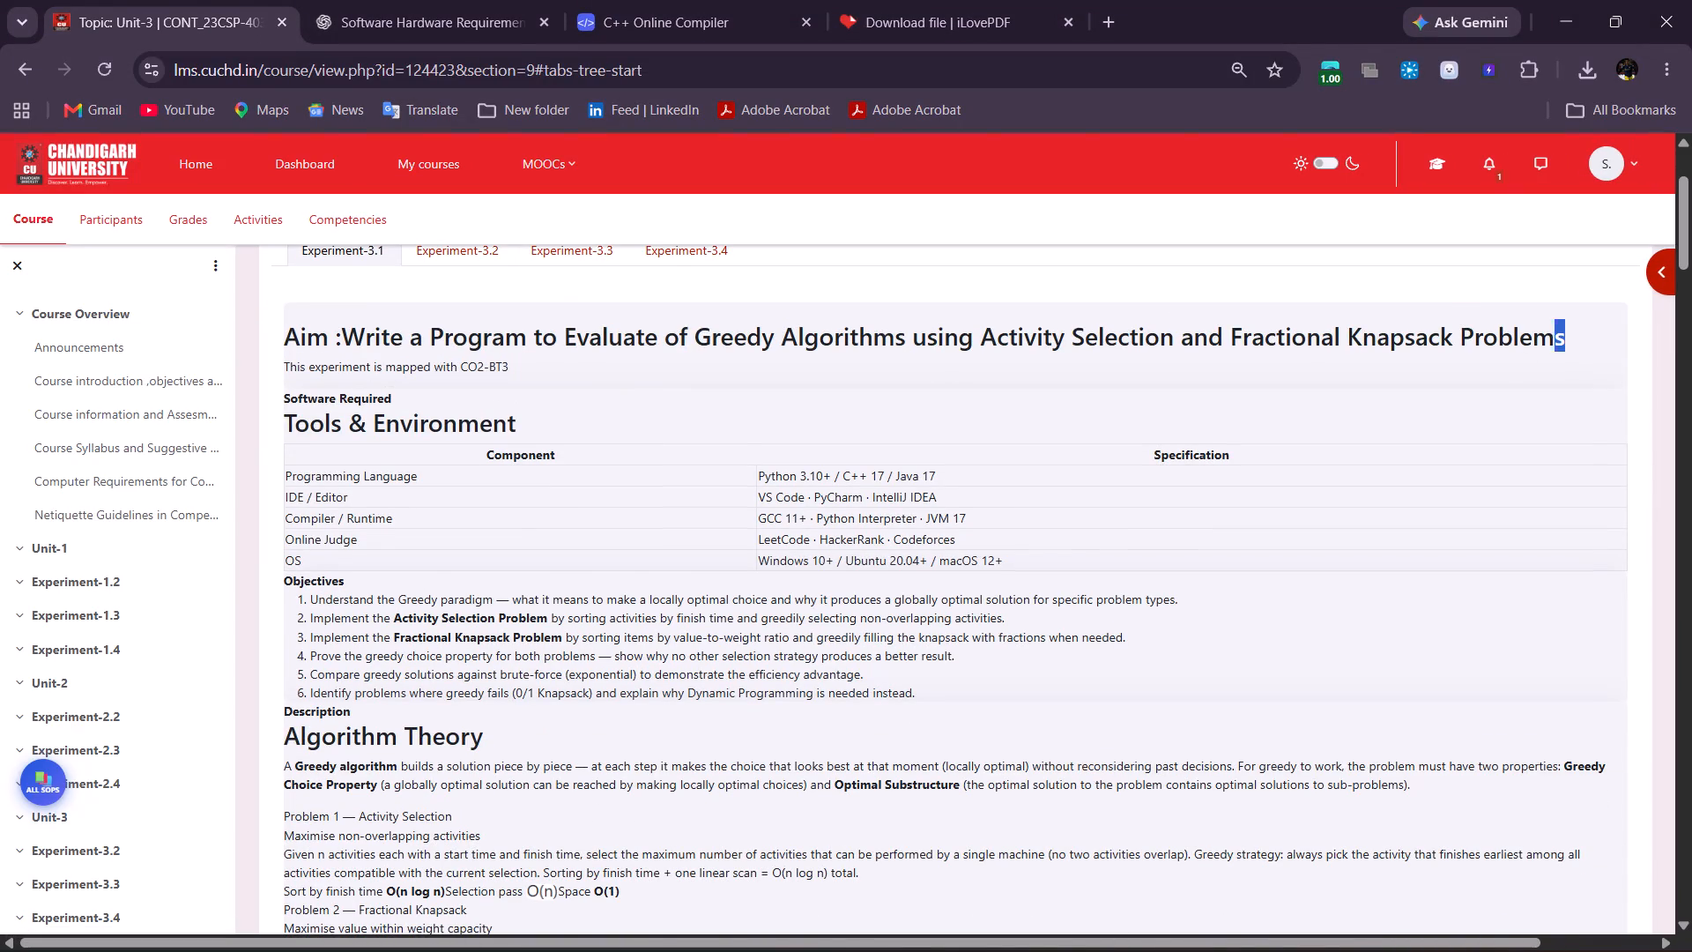
pyautogui.moveTo(1543, 344); pyautogui.dragTo(347, 347)
pyautogui.hotkey('ctrl', 'c')
pyautogui.click(538, 383)
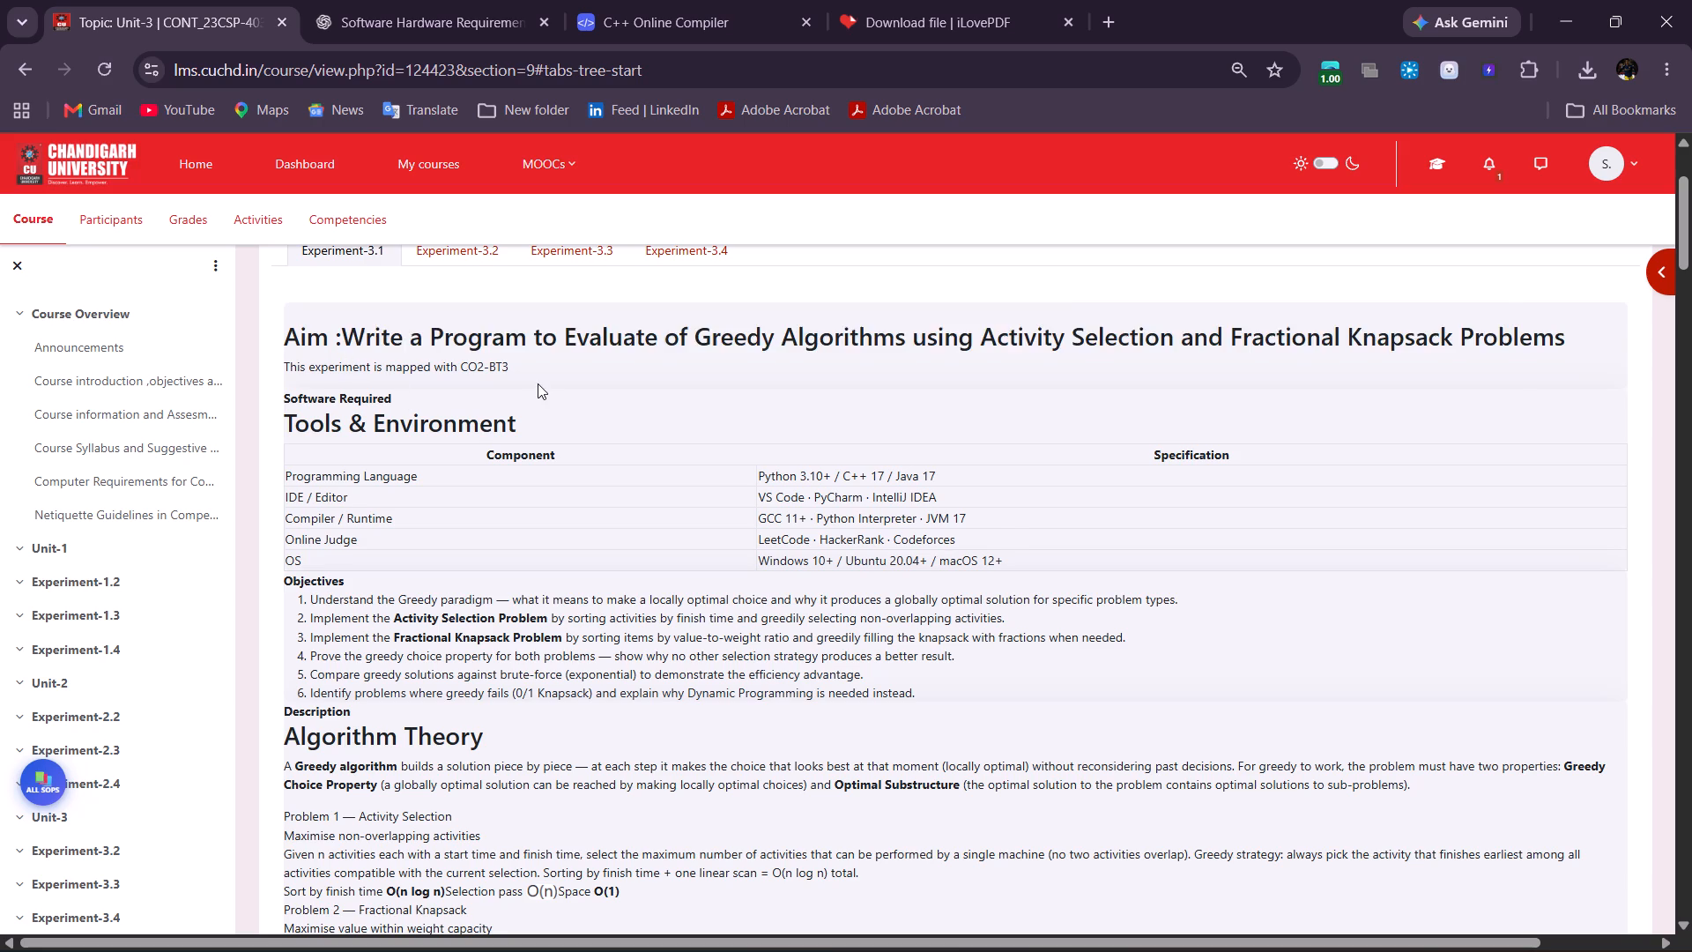
# In the Word worksheet, replace the Quick Sort aim with the copied greedy algorithms aim and remove its bold formatting.
pyautogui.hotkey('alt', 'Tab')
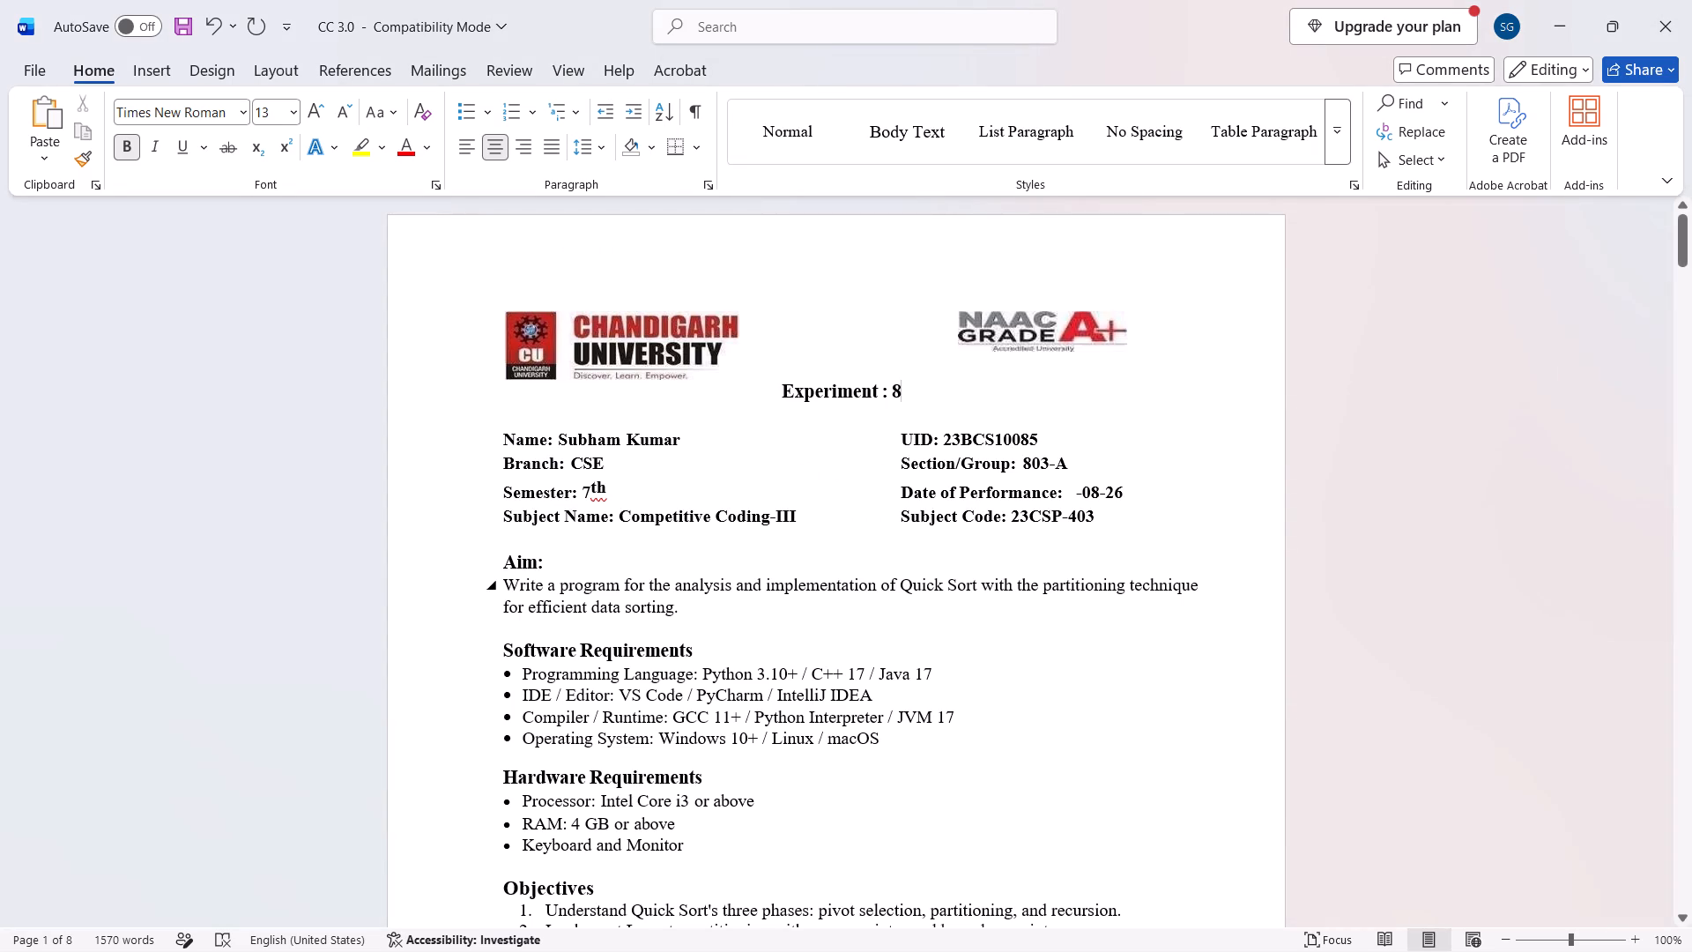
pyautogui.moveTo(692, 605); pyautogui.dragTo(507, 579)
pyautogui.hotkey('ctrl', 'v')
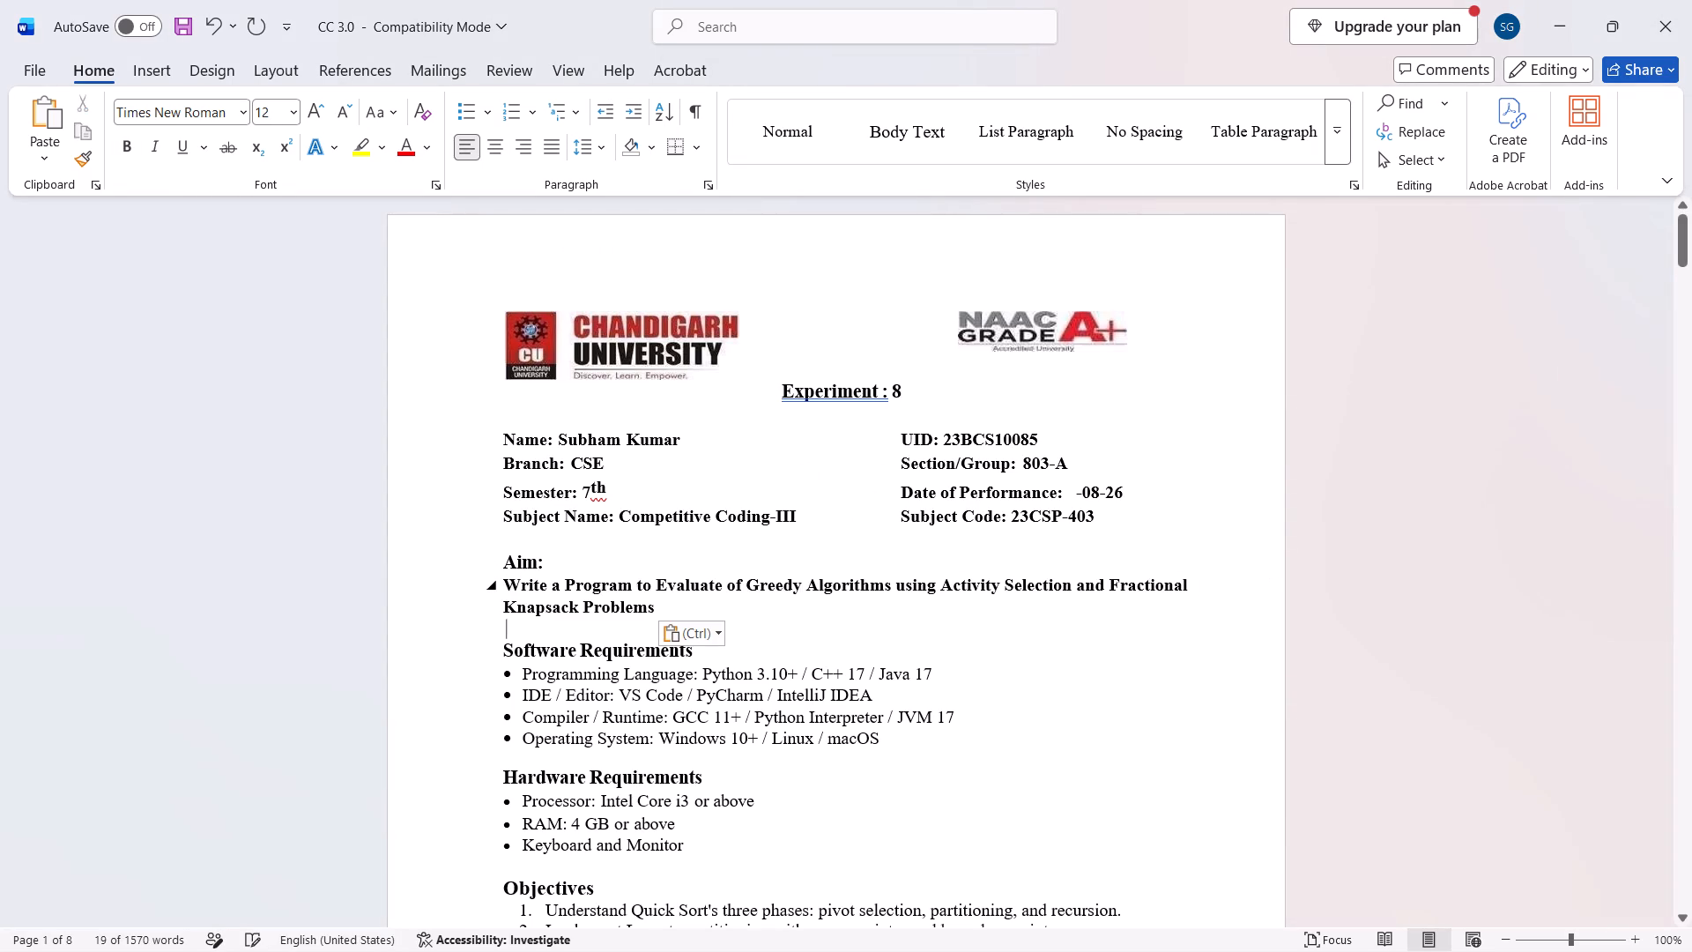
pyautogui.moveTo(657, 607); pyautogui.dragTo(519, 576)
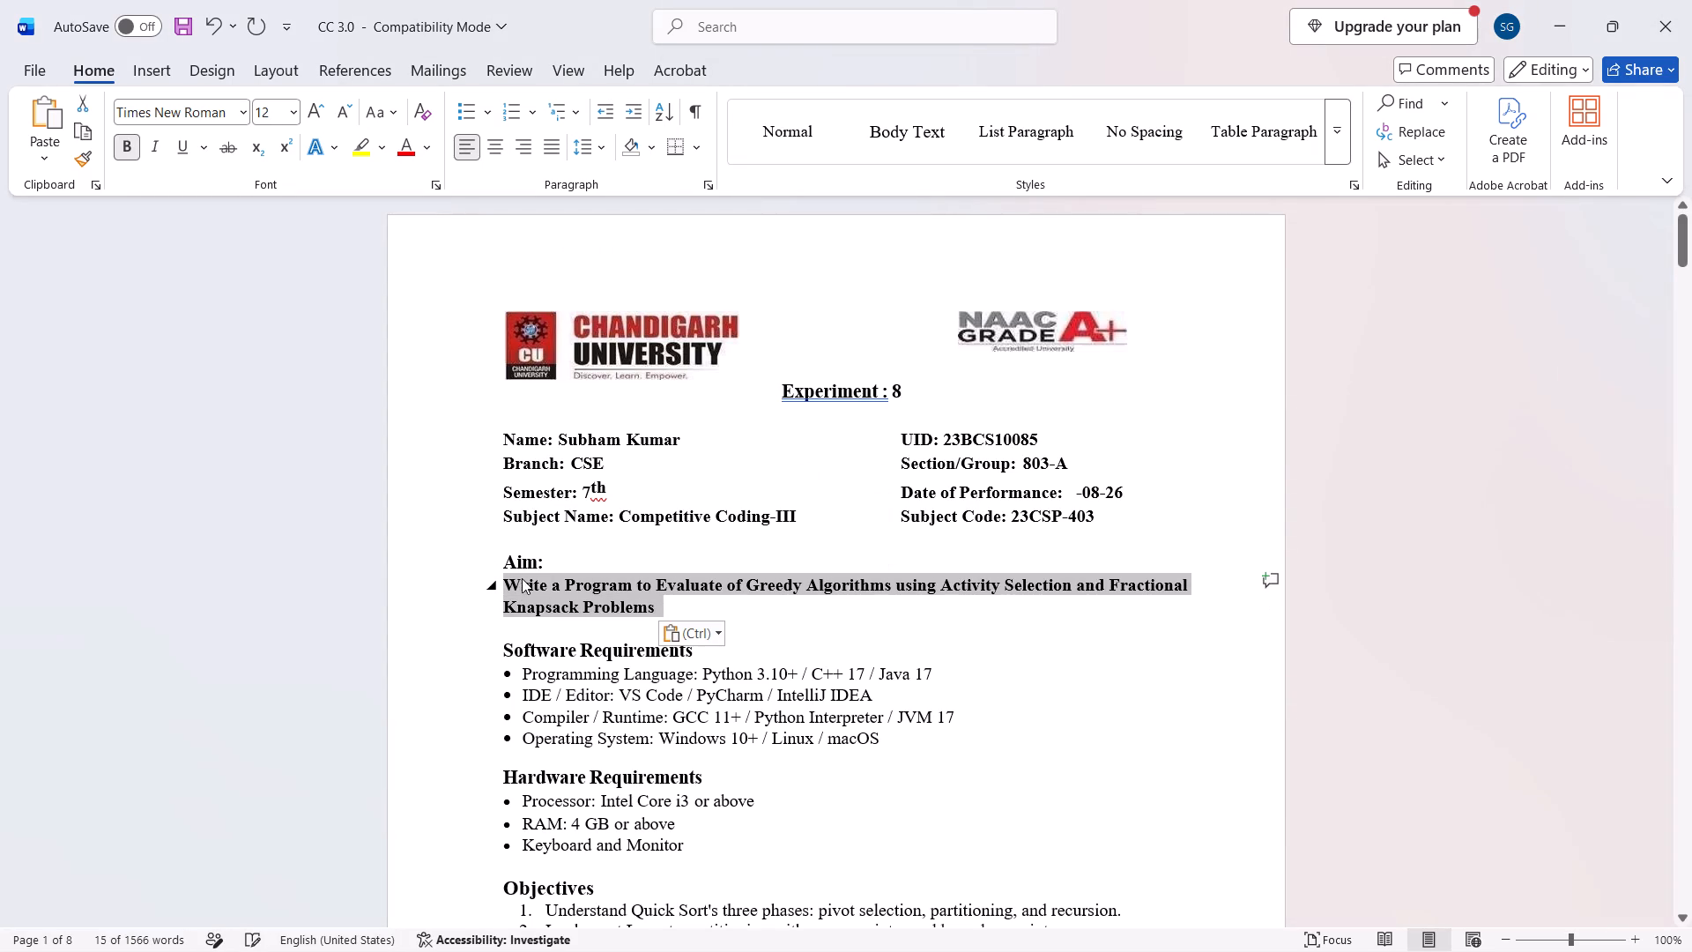
pyautogui.hotkey('ctrl', 'b')
pyautogui.click(1397, 545)
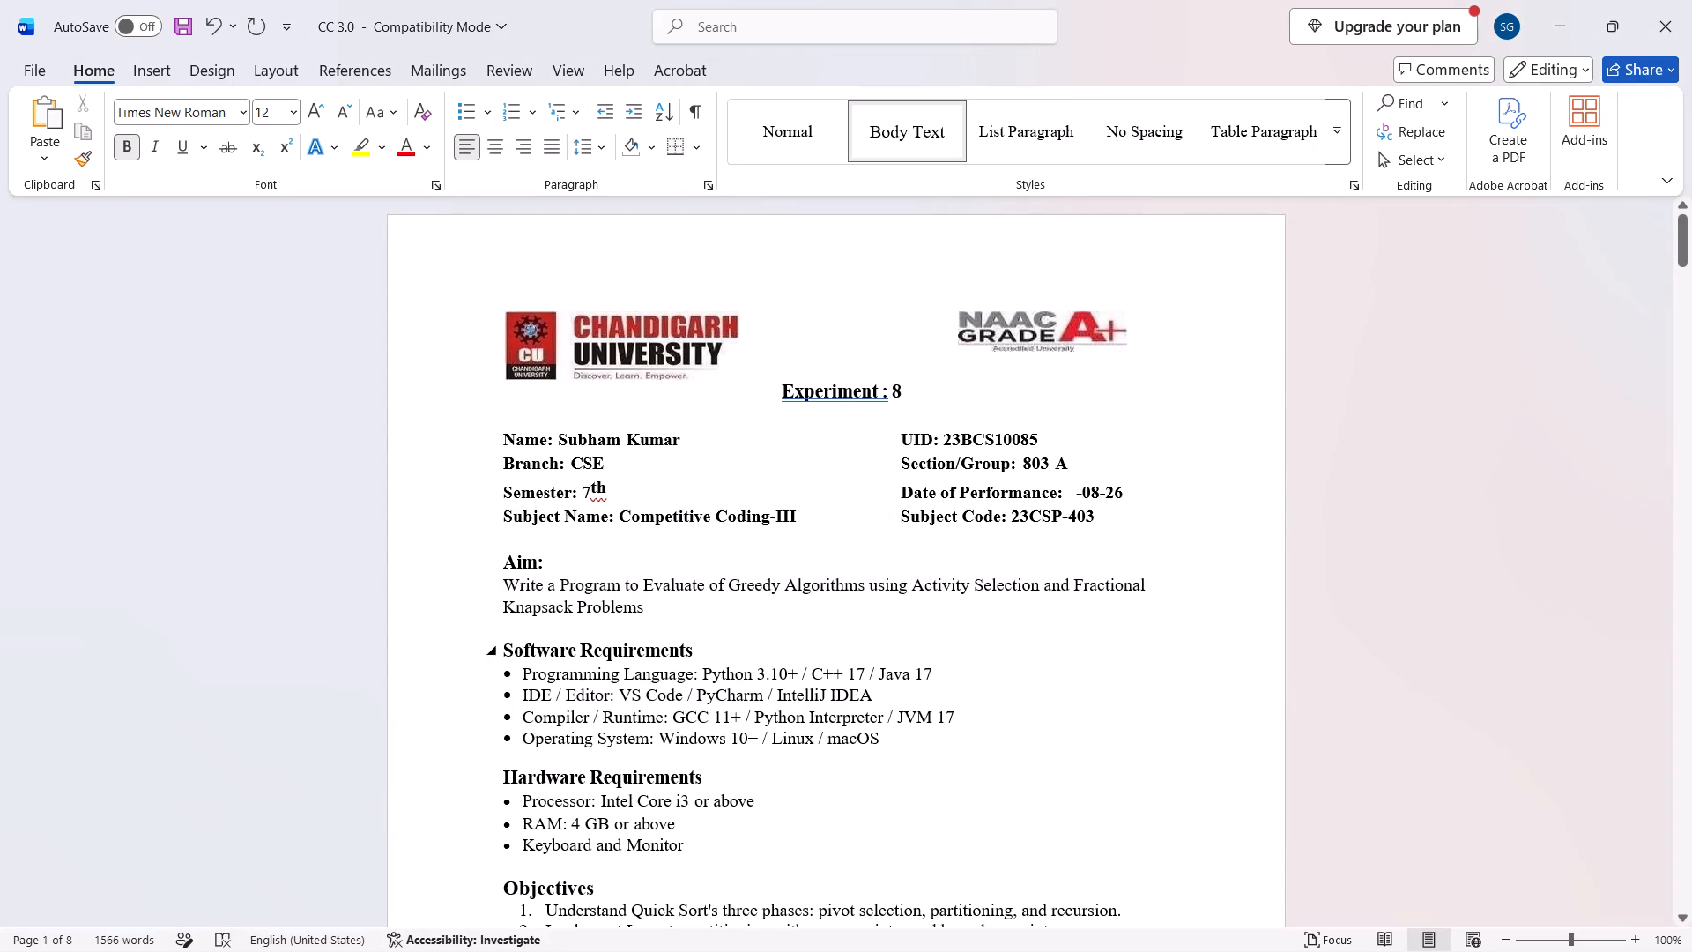
# Review the worksheet's remaining sections and examine the Experiment-3.1 page in Chrome, from tools and objectives to the complexity summary and flow chart.
pyautogui.hotkey('alt', 'Tab')
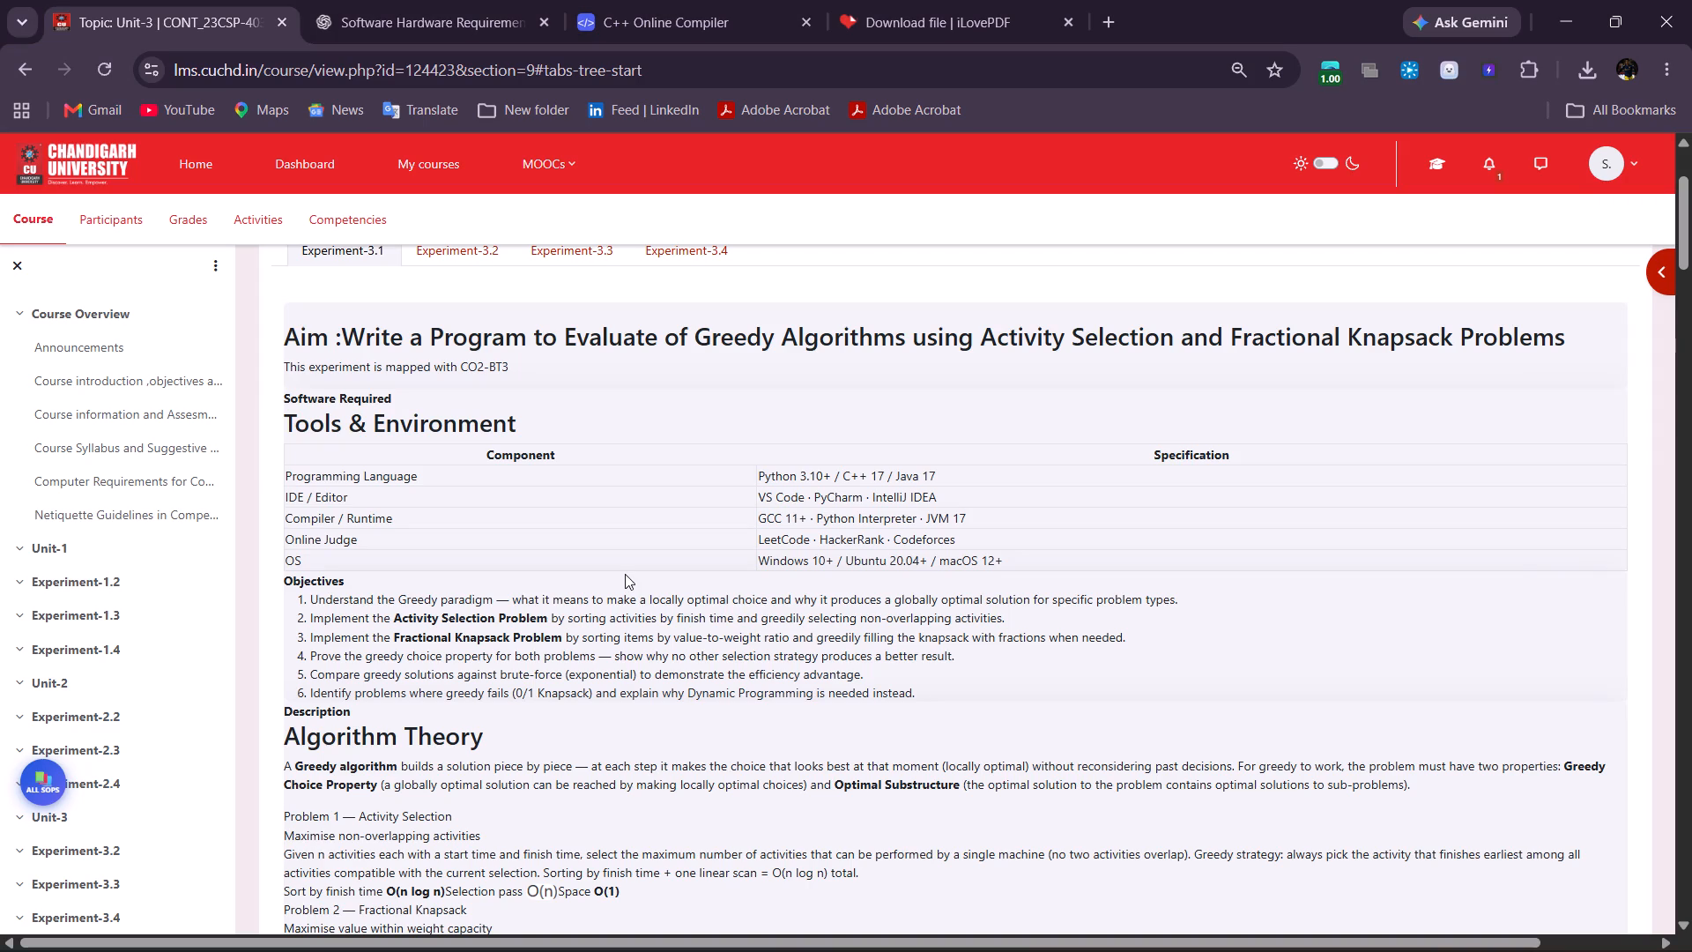
pyautogui.hotkey('alt', 'Tab')
pyautogui.scroll(-6, 655, 630)
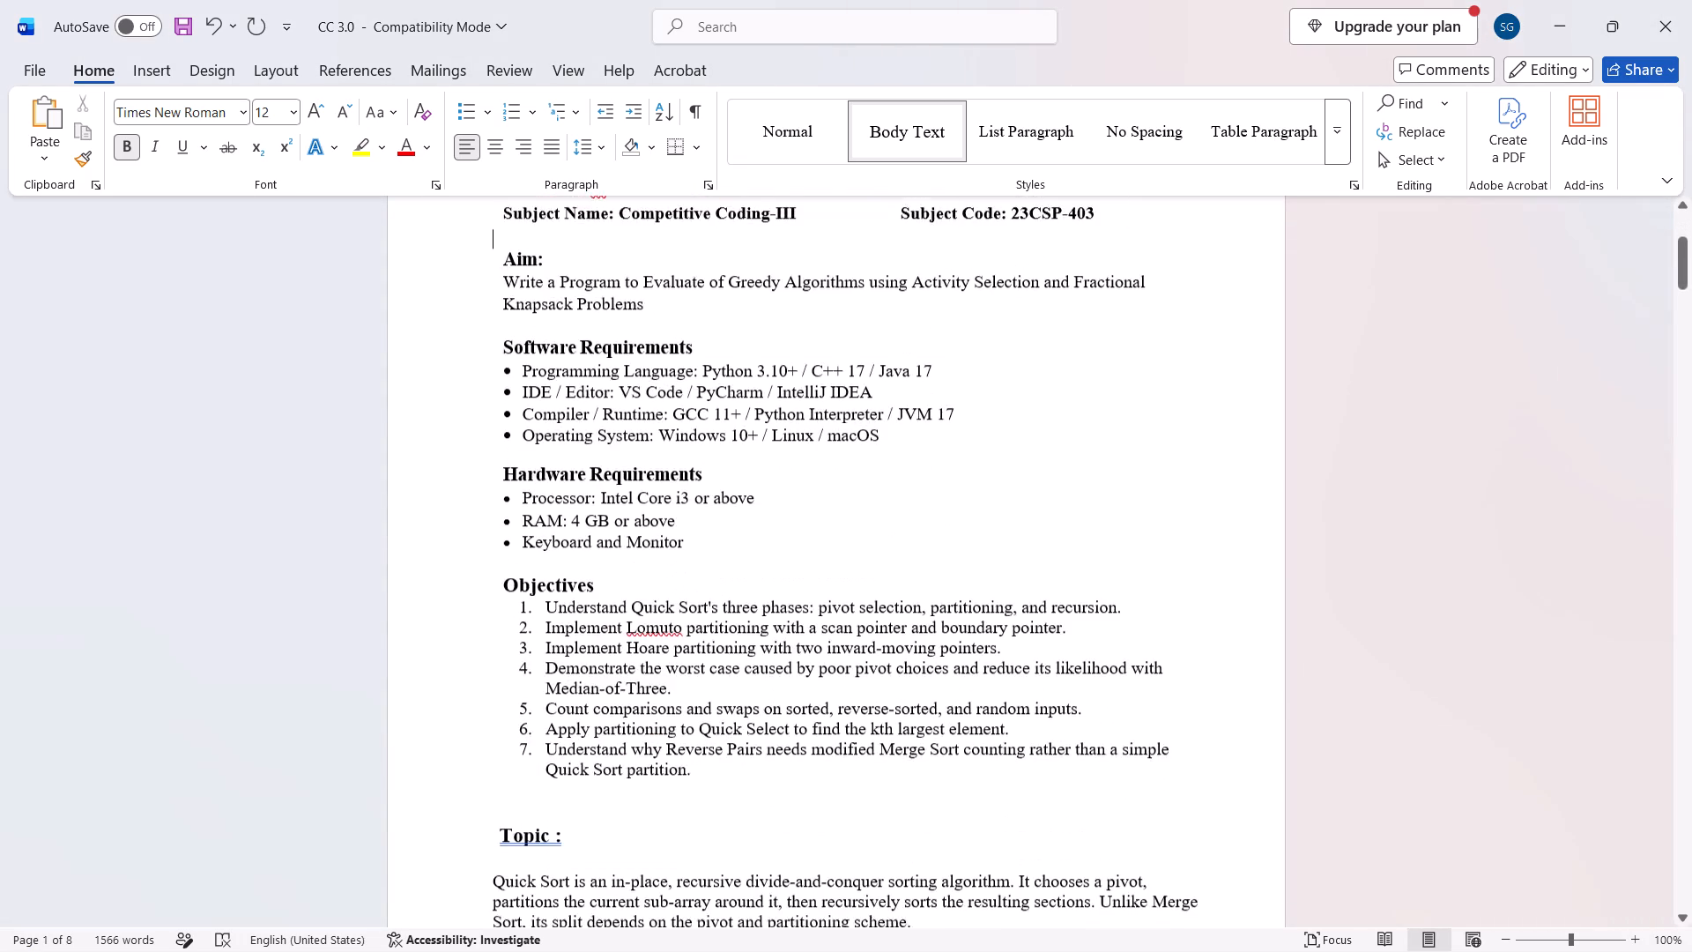
pyautogui.hotkey('alt', 'Tab')
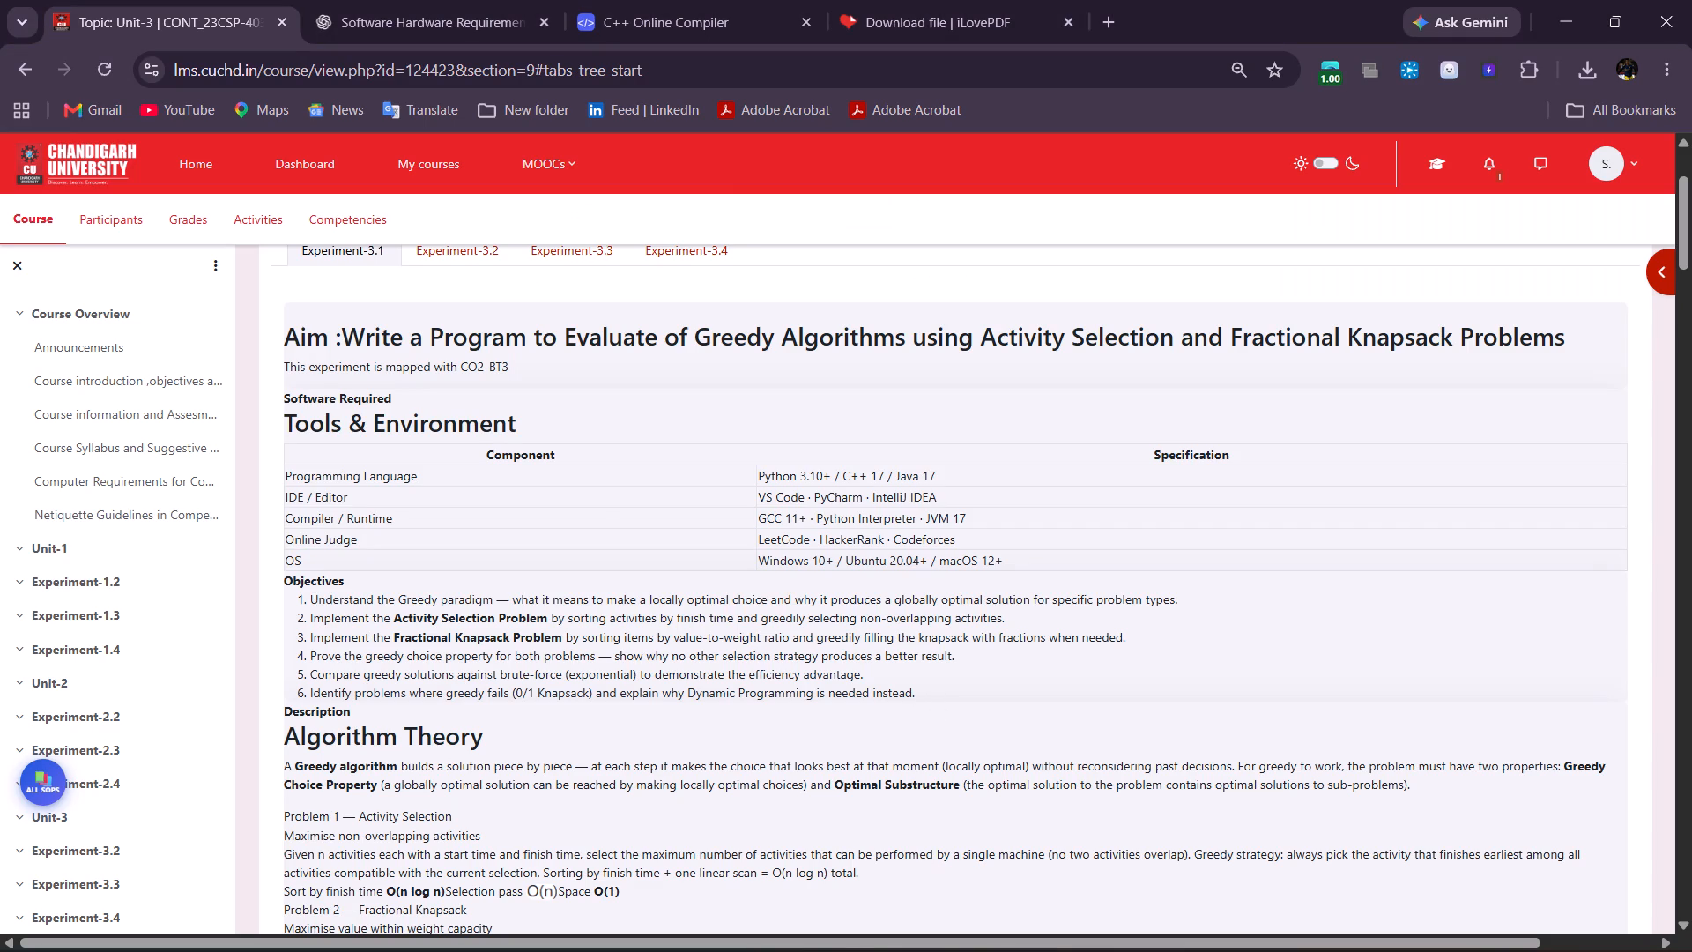
pyautogui.scroll(-4, 596, 514)
pyautogui.scroll(1, 590, 514)
pyautogui.scroll(-7, 590, 516)
pyautogui.scroll(1, 611, 529)
pyautogui.scroll(-3, 611, 519)
pyautogui.scroll(1, 611, 519)
pyautogui.scroll(-2, 611, 519)
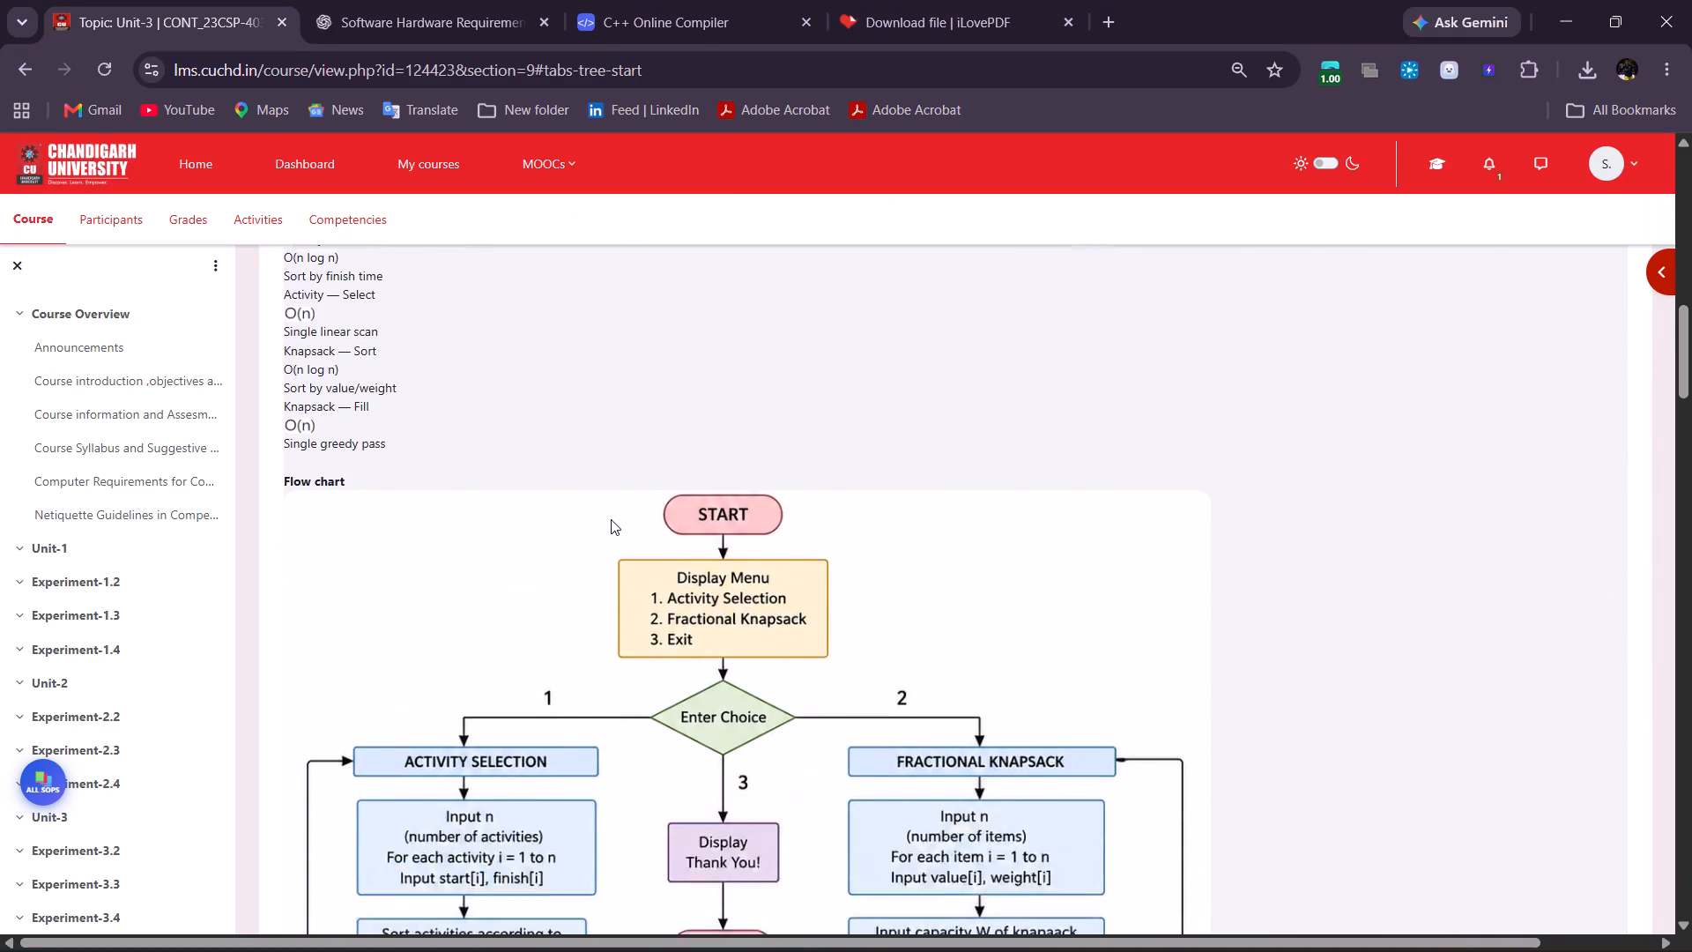
pyautogui.scroll(-6, 613, 508)
pyautogui.scroll(17, 613, 510)
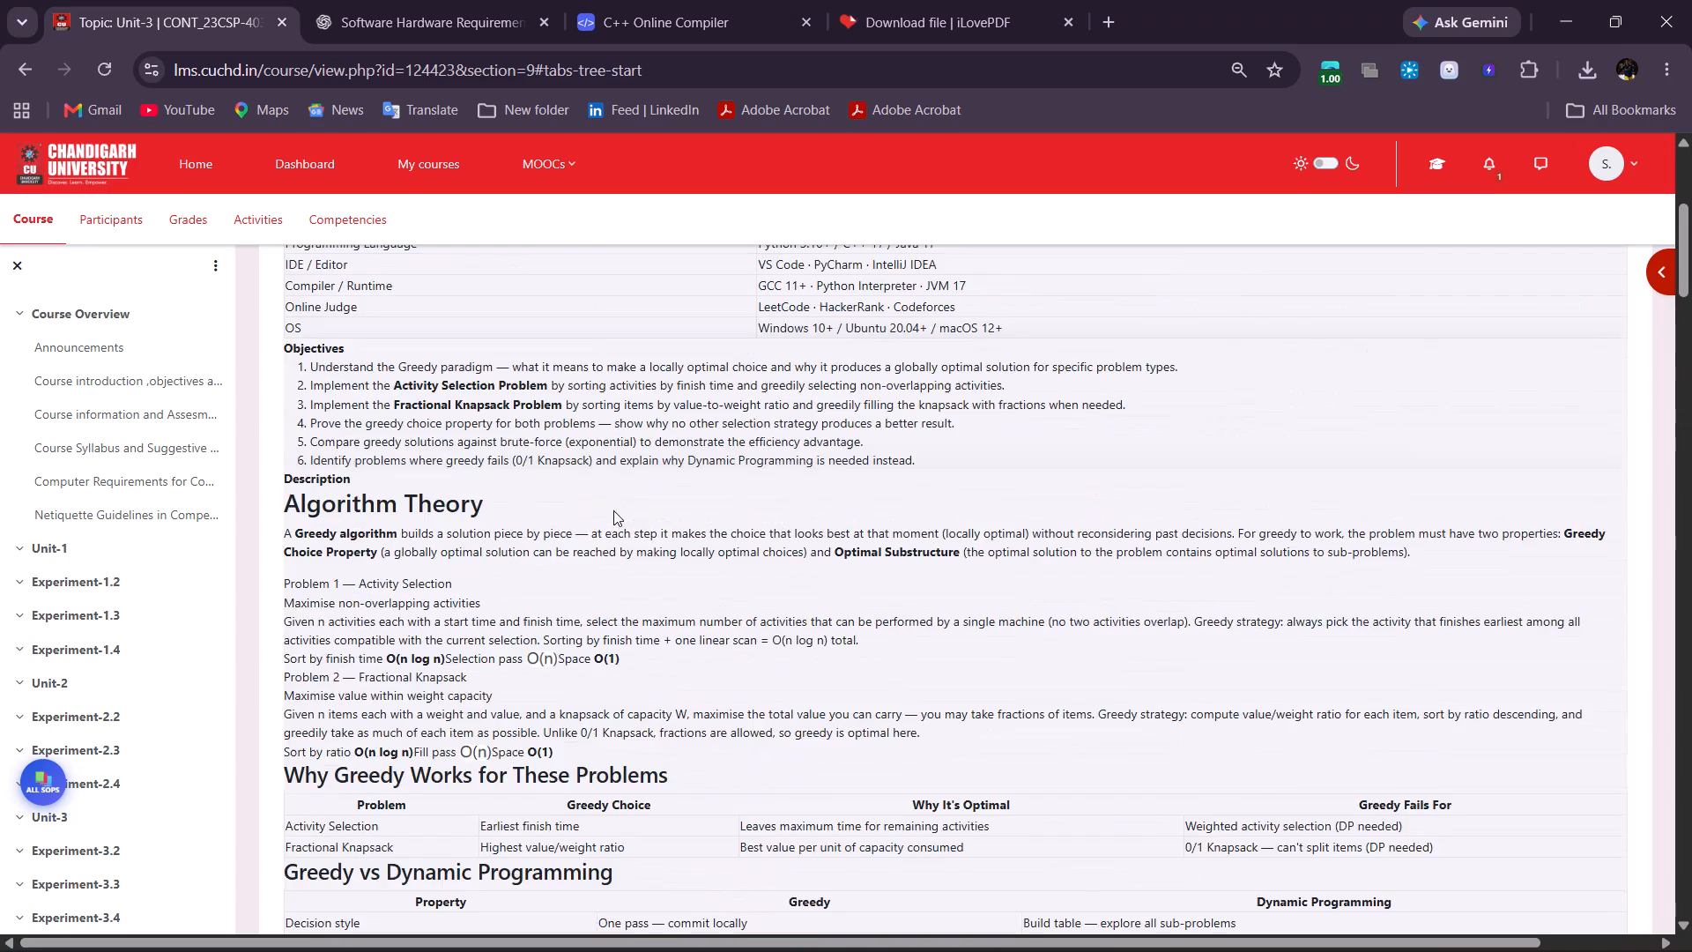
pyautogui.scroll(3, 535, 527)
pyautogui.scroll(-5, 365, 629)
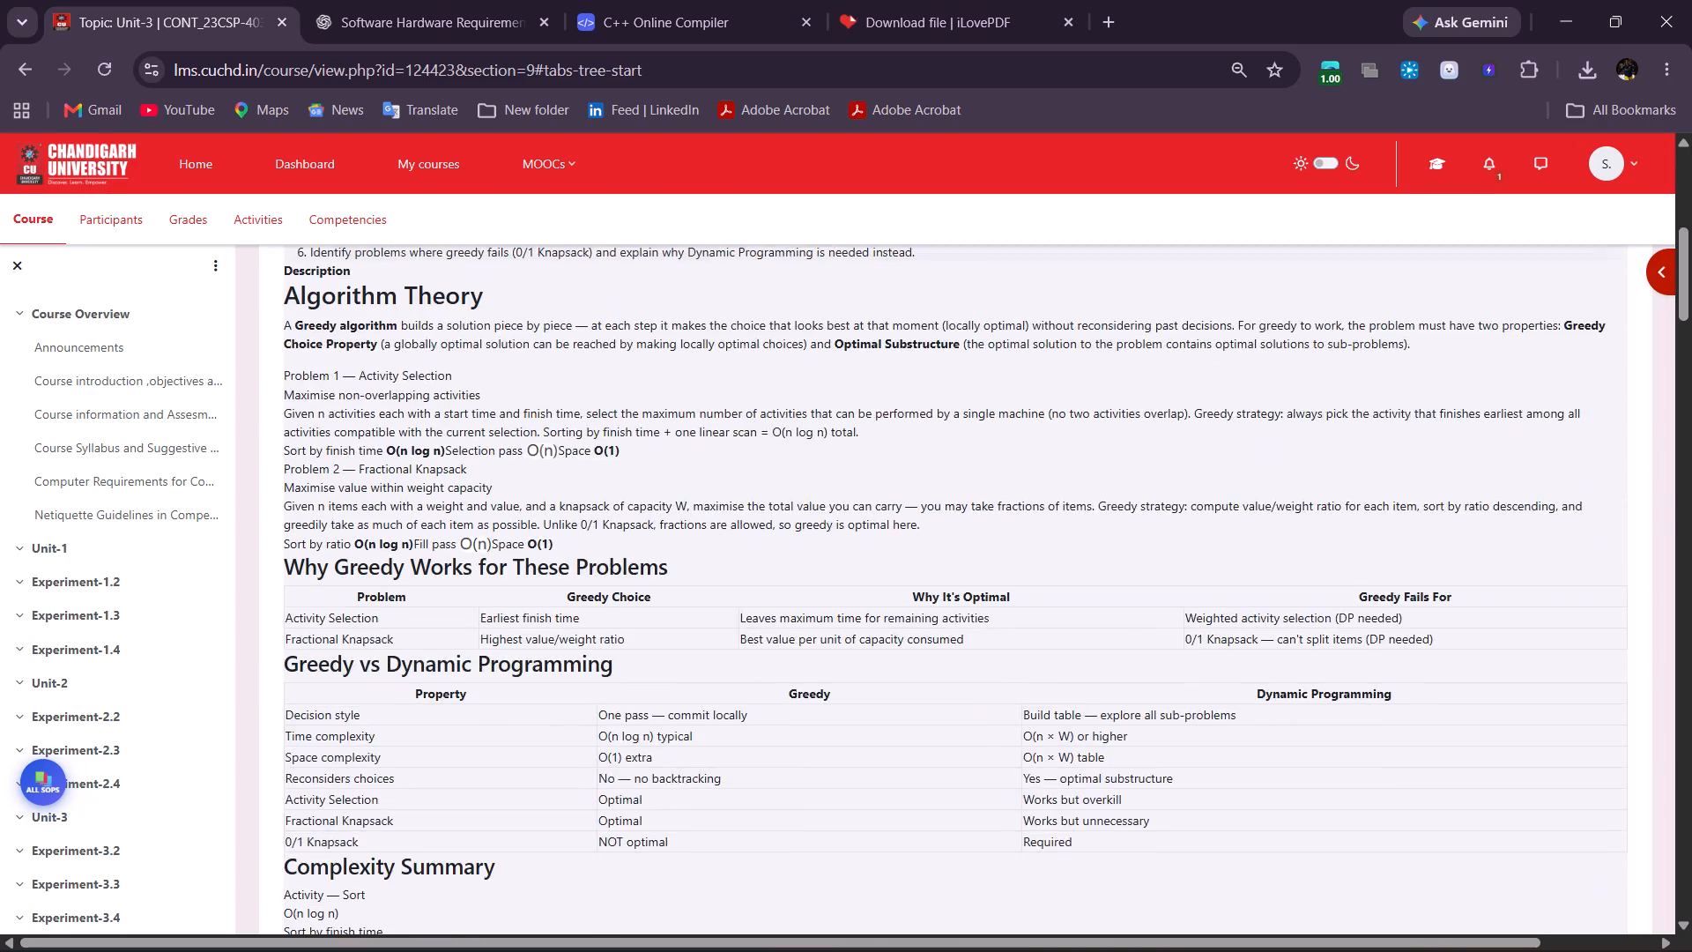
pyautogui.scroll(-2, 368, 625)
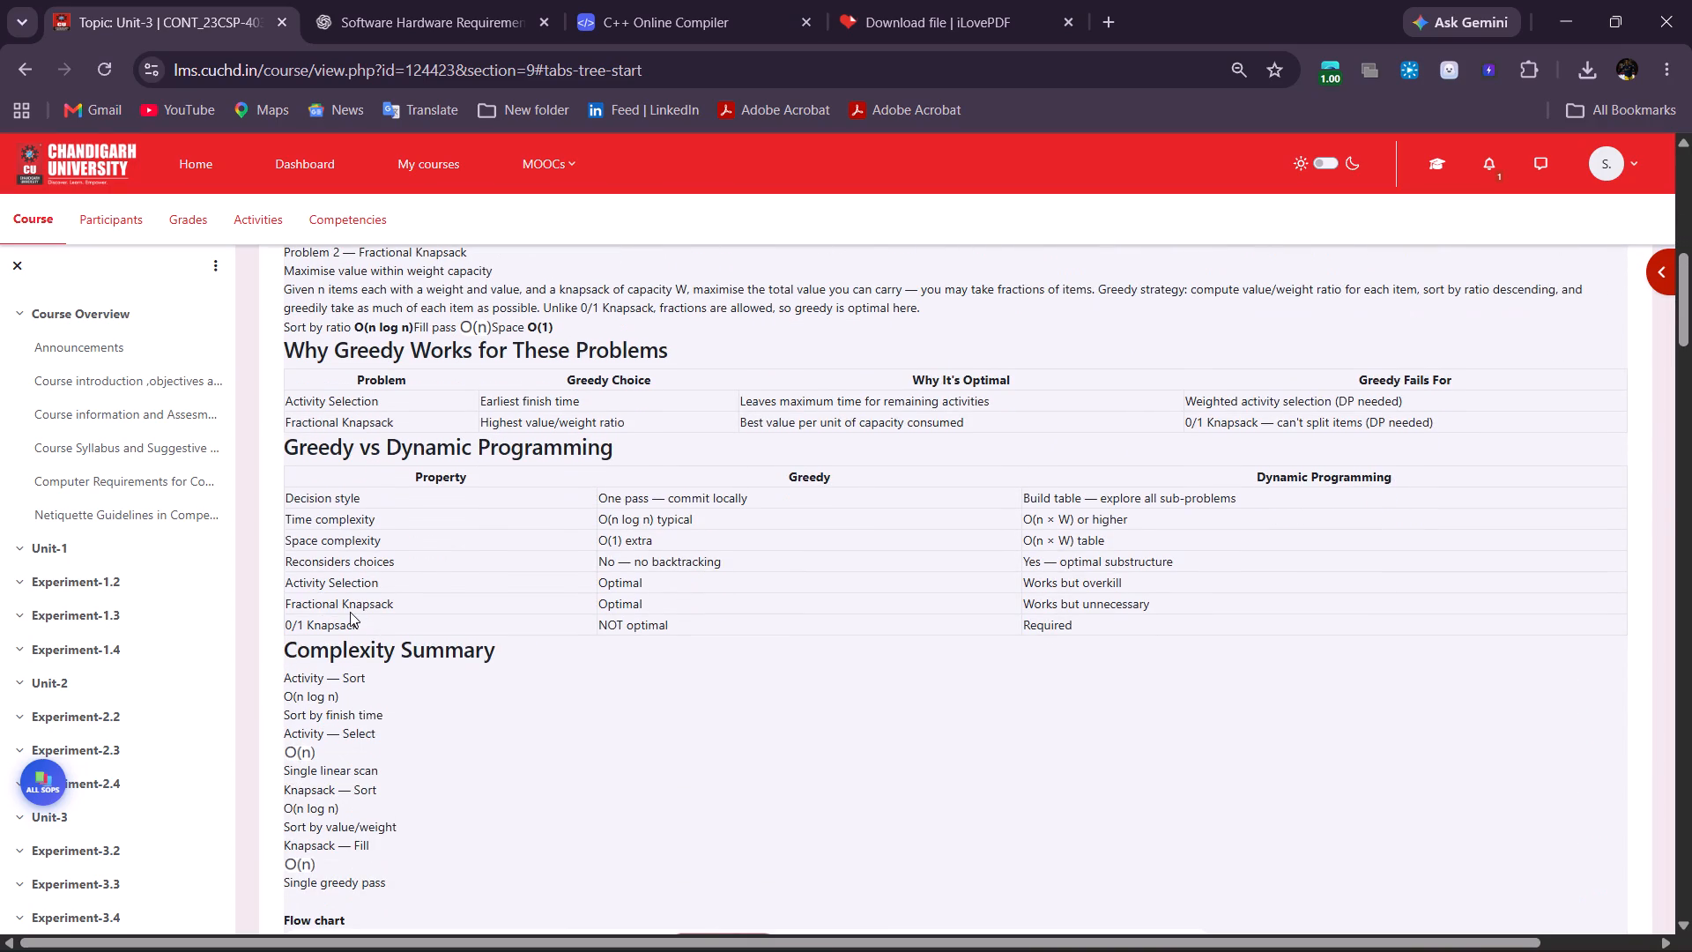
pyautogui.scroll(5, 346, 614)
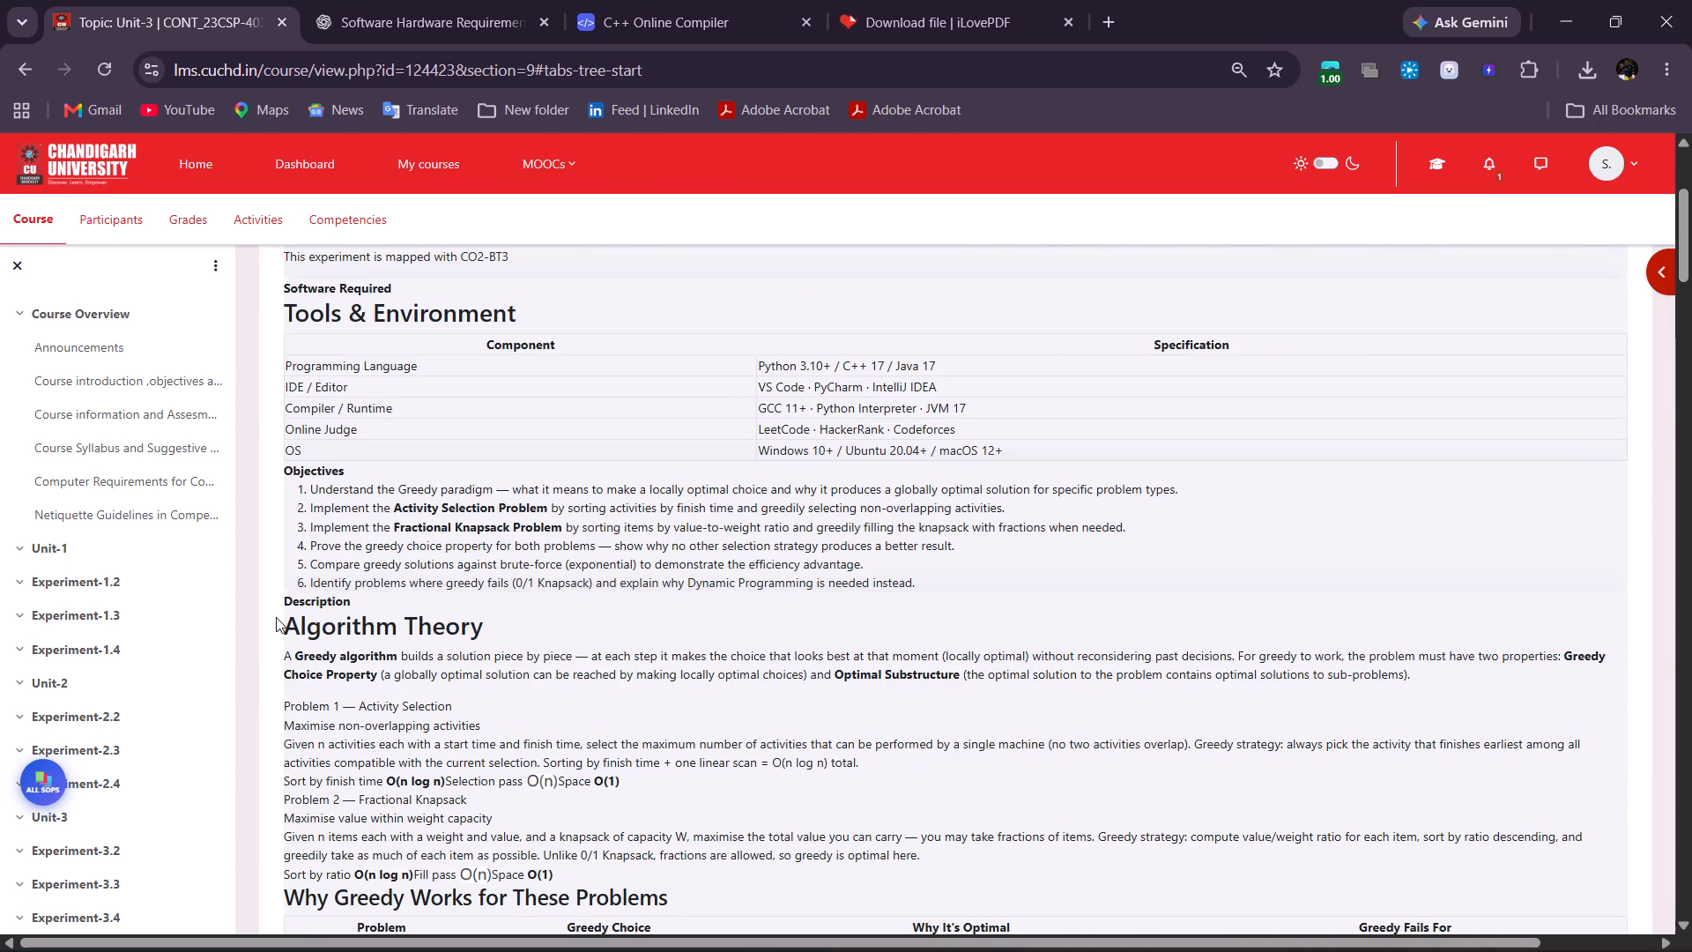
pyautogui.scroll(3, 283, 360)
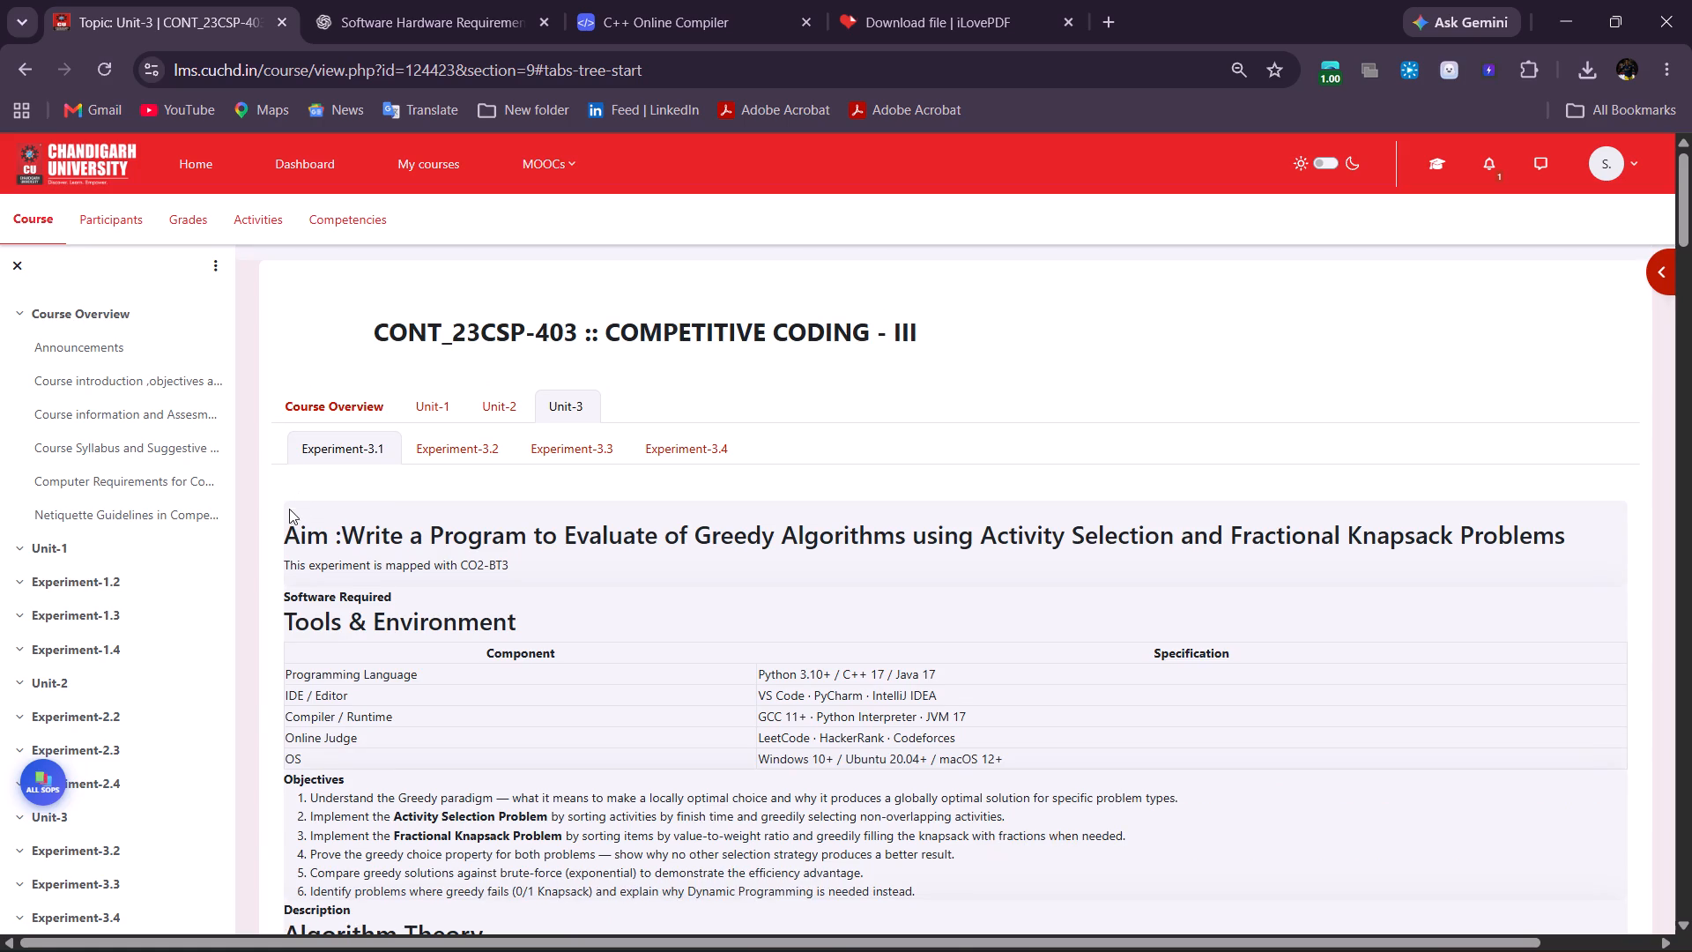
pyautogui.moveTo(287, 524); pyautogui.dragTo(563, 643)
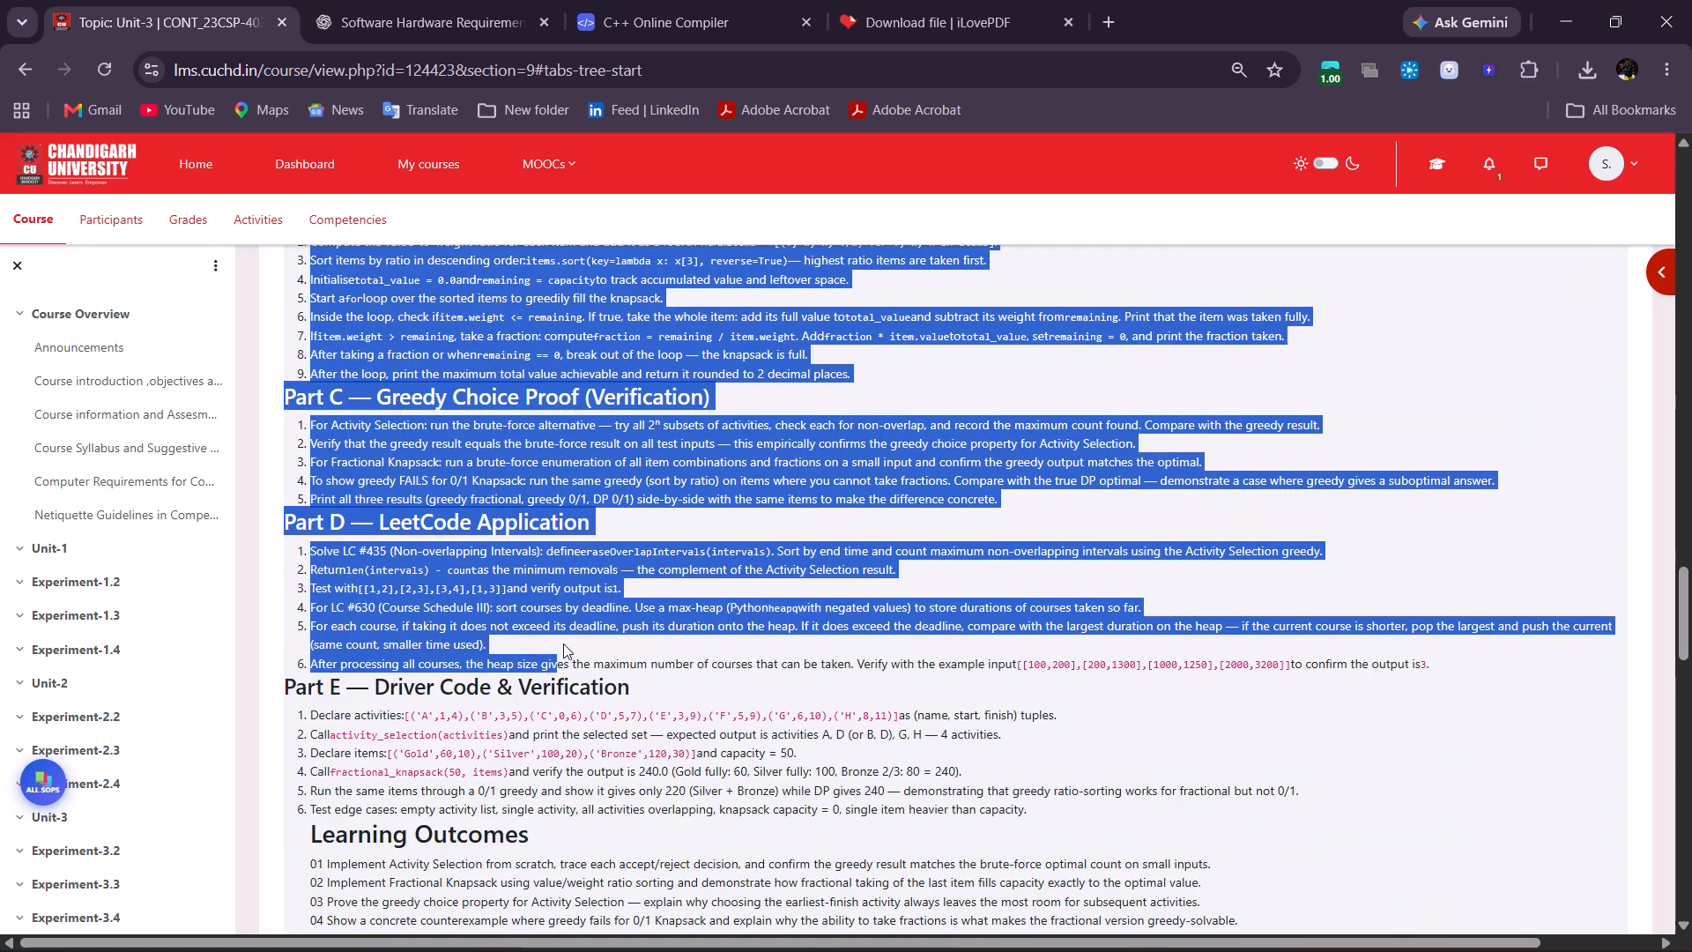
pyautogui.moveTo(563, 643); pyautogui.dragTo(604, 229)
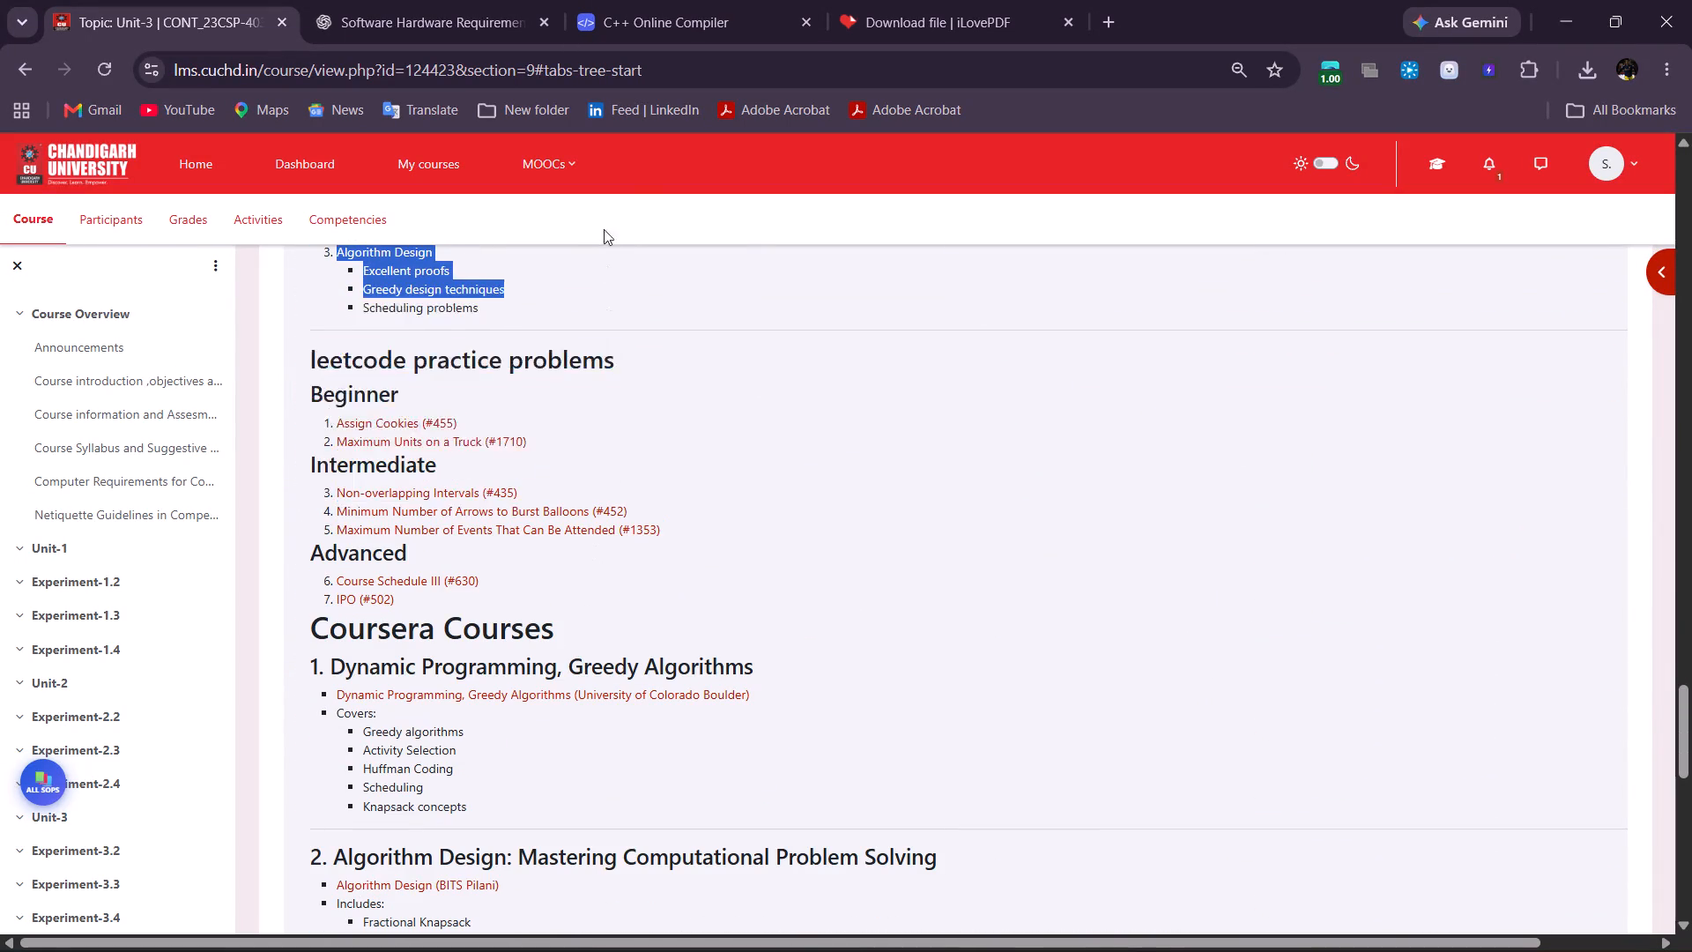
pyautogui.moveTo(604, 229); pyautogui.dragTo(643, 205)
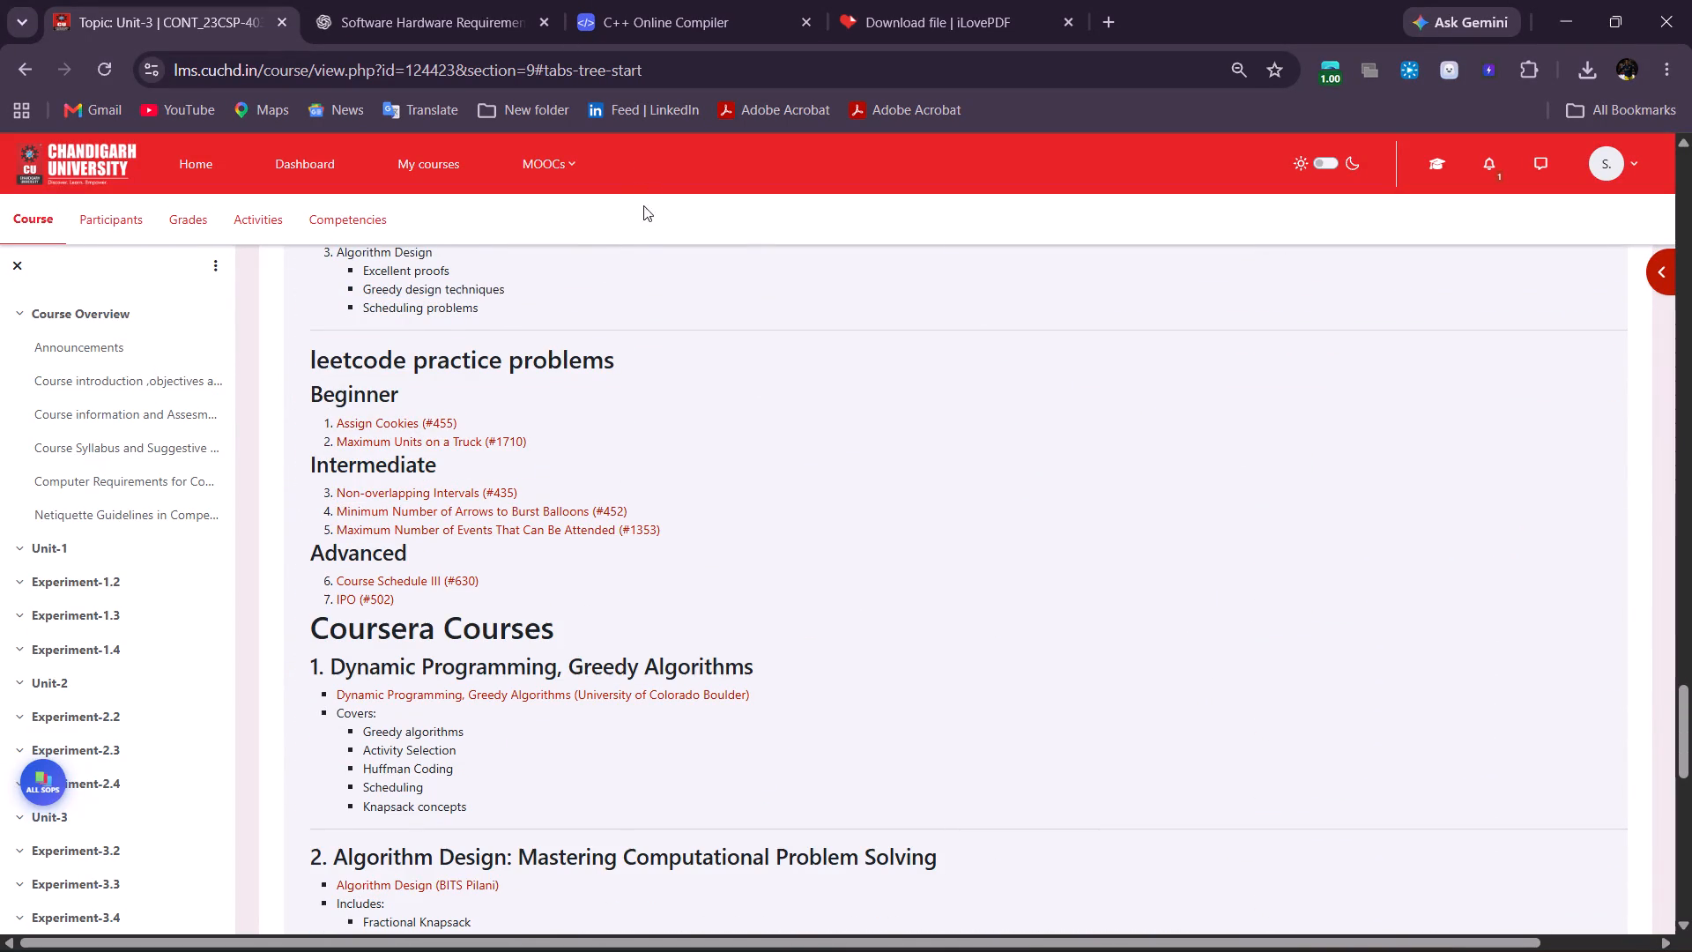
pyautogui.moveTo(643, 205); pyautogui.dragTo(947, 257)
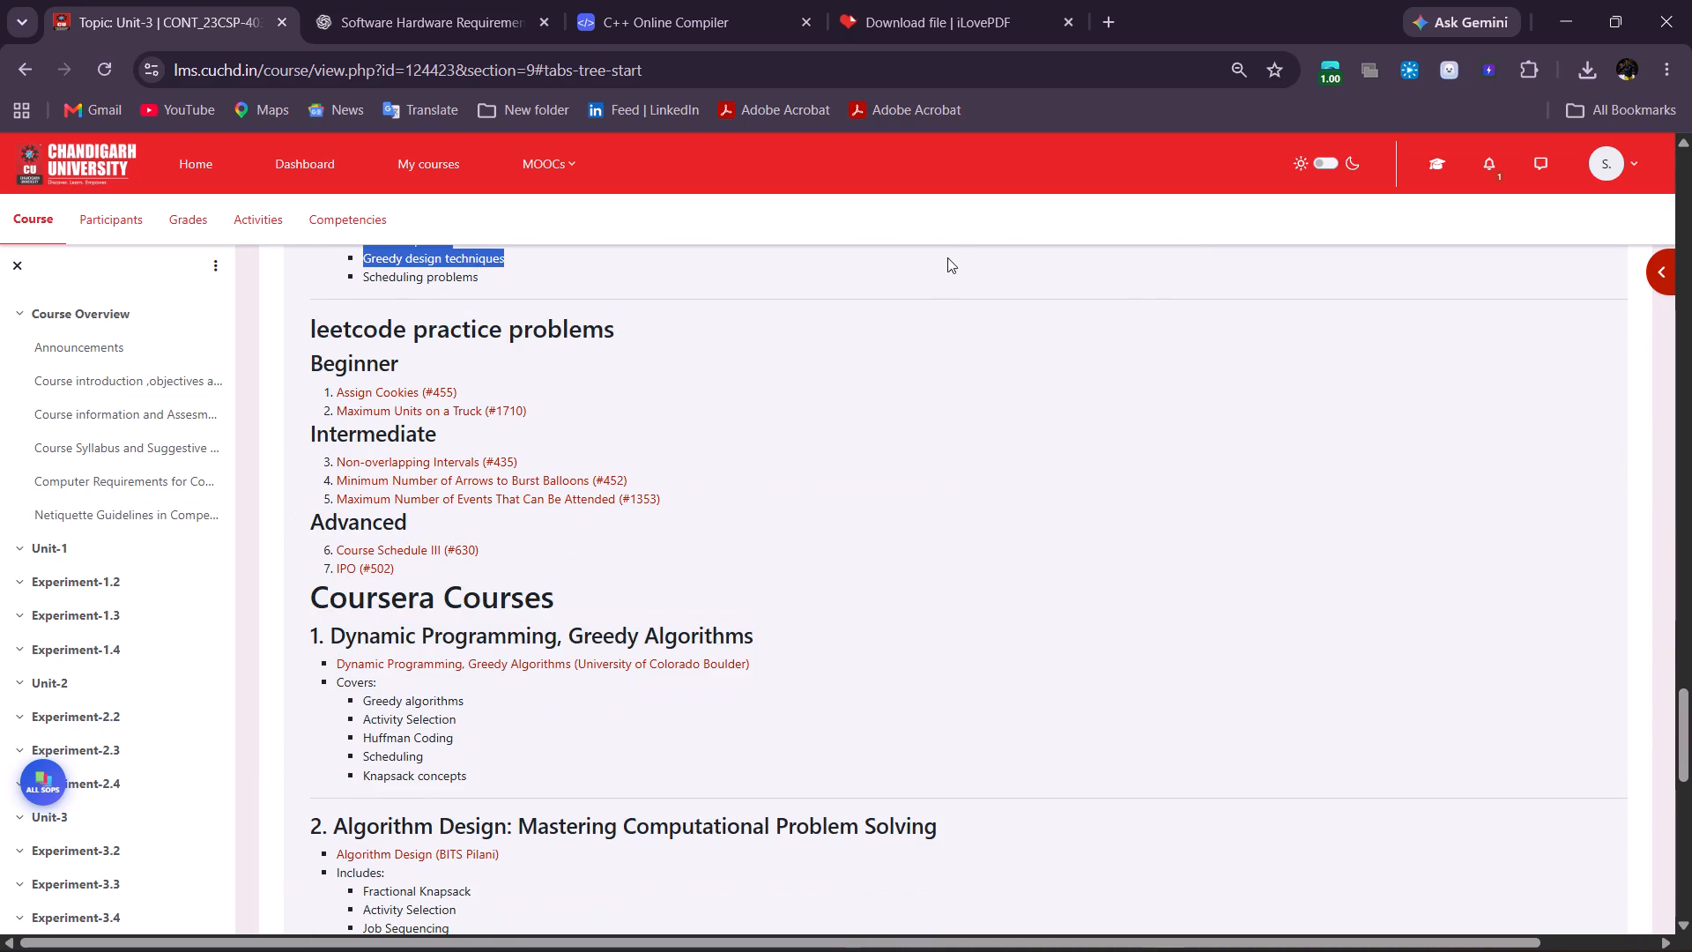
pyautogui.moveTo(947, 257); pyautogui.dragTo(966, 605)
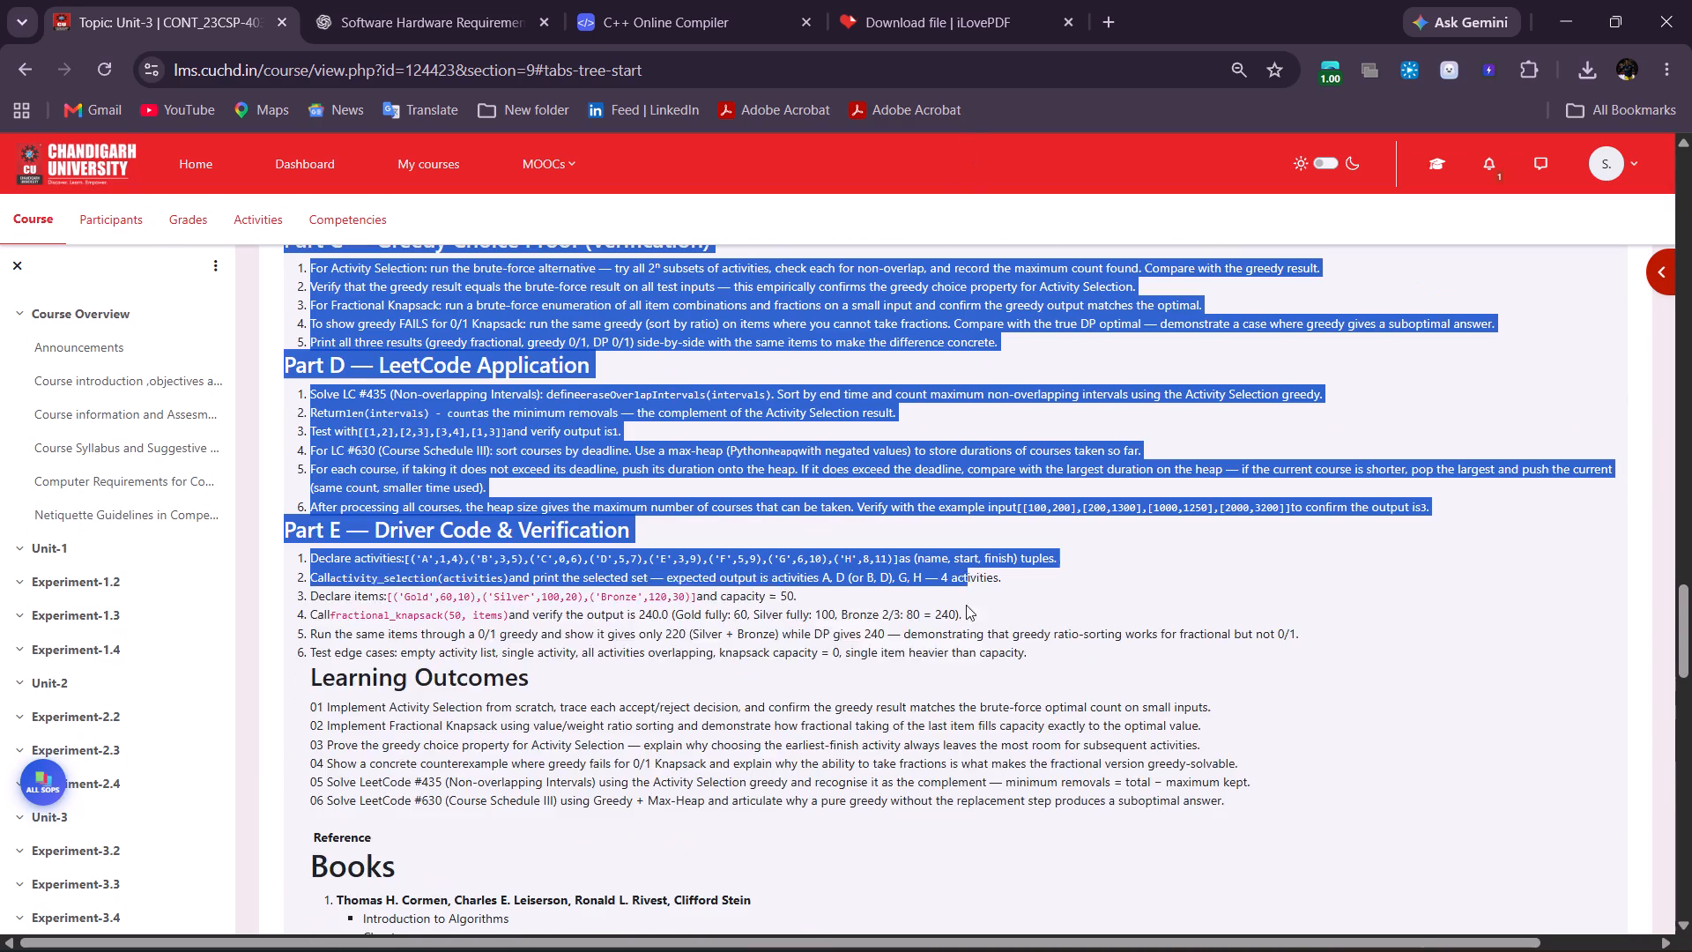
pyautogui.moveTo(966, 605); pyautogui.dragTo(1240, 804)
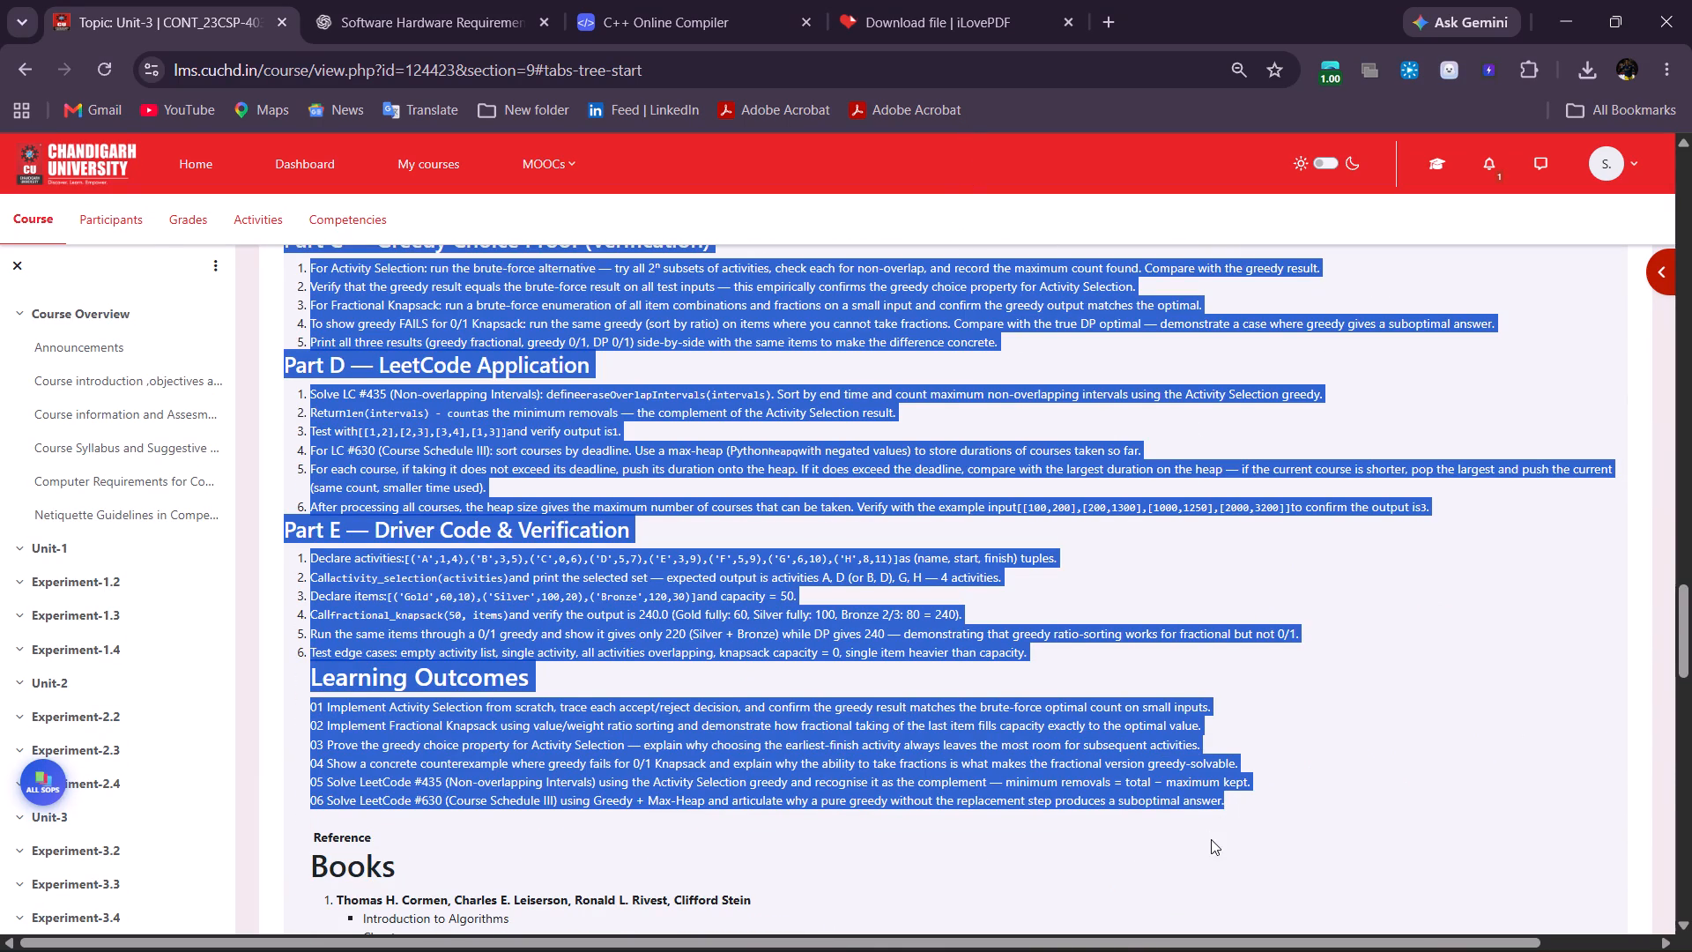
pyautogui.hotkey('ctrl', 'c')
pyautogui.click(907, 692)
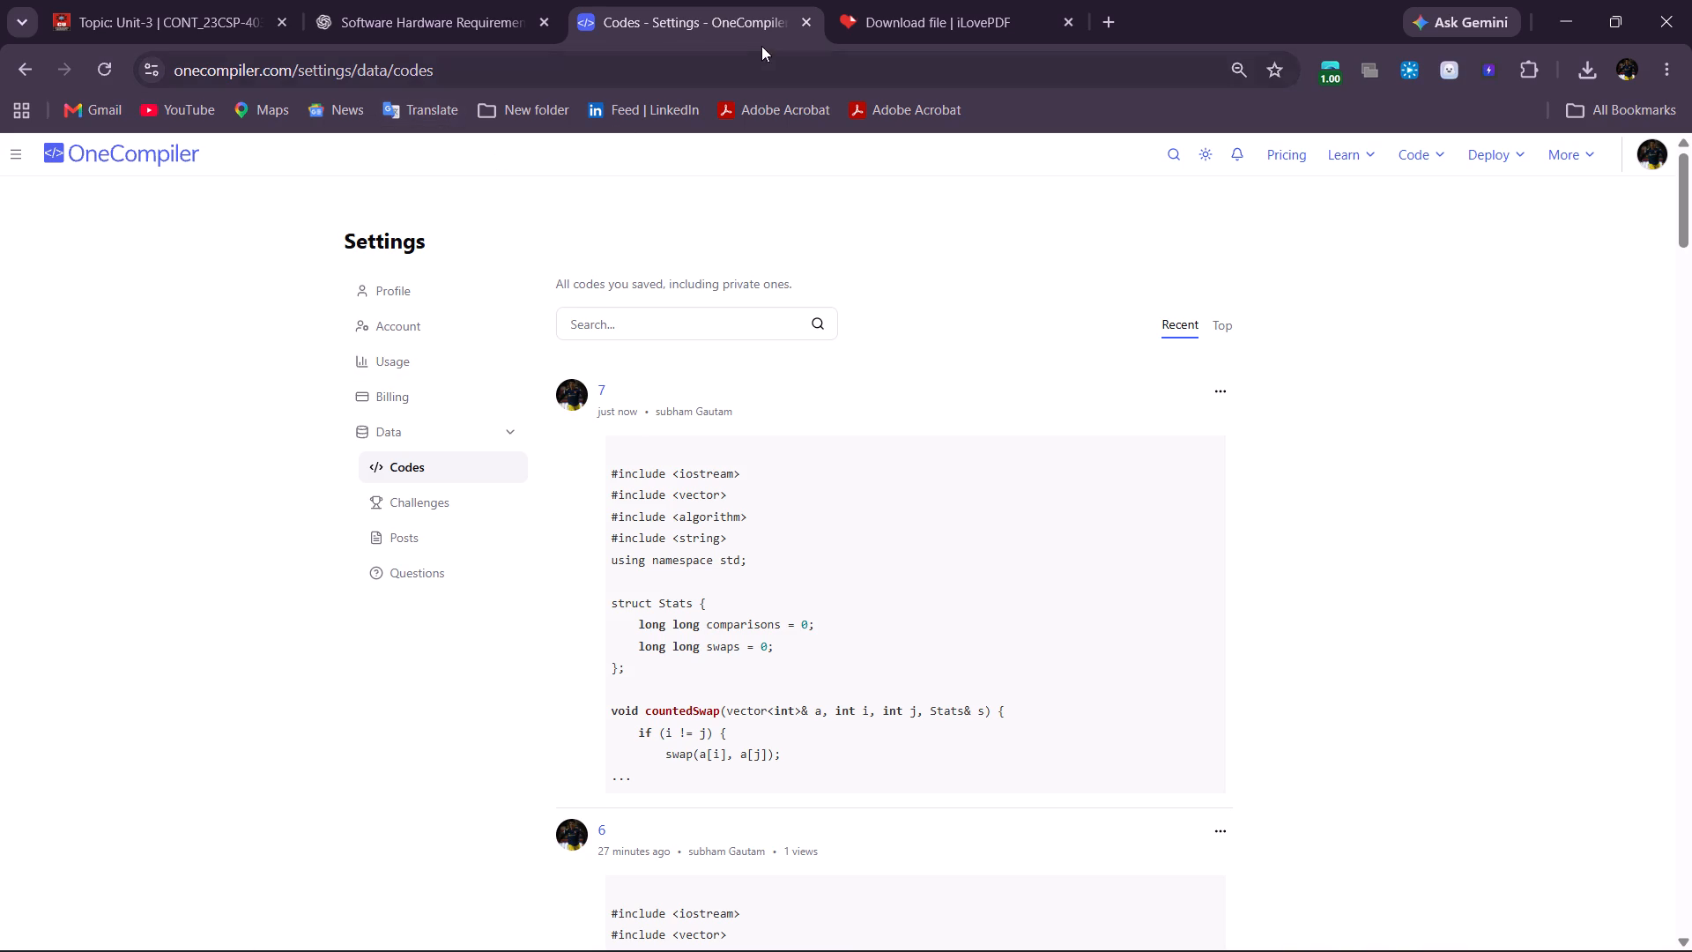
pyautogui.click(804, 18)
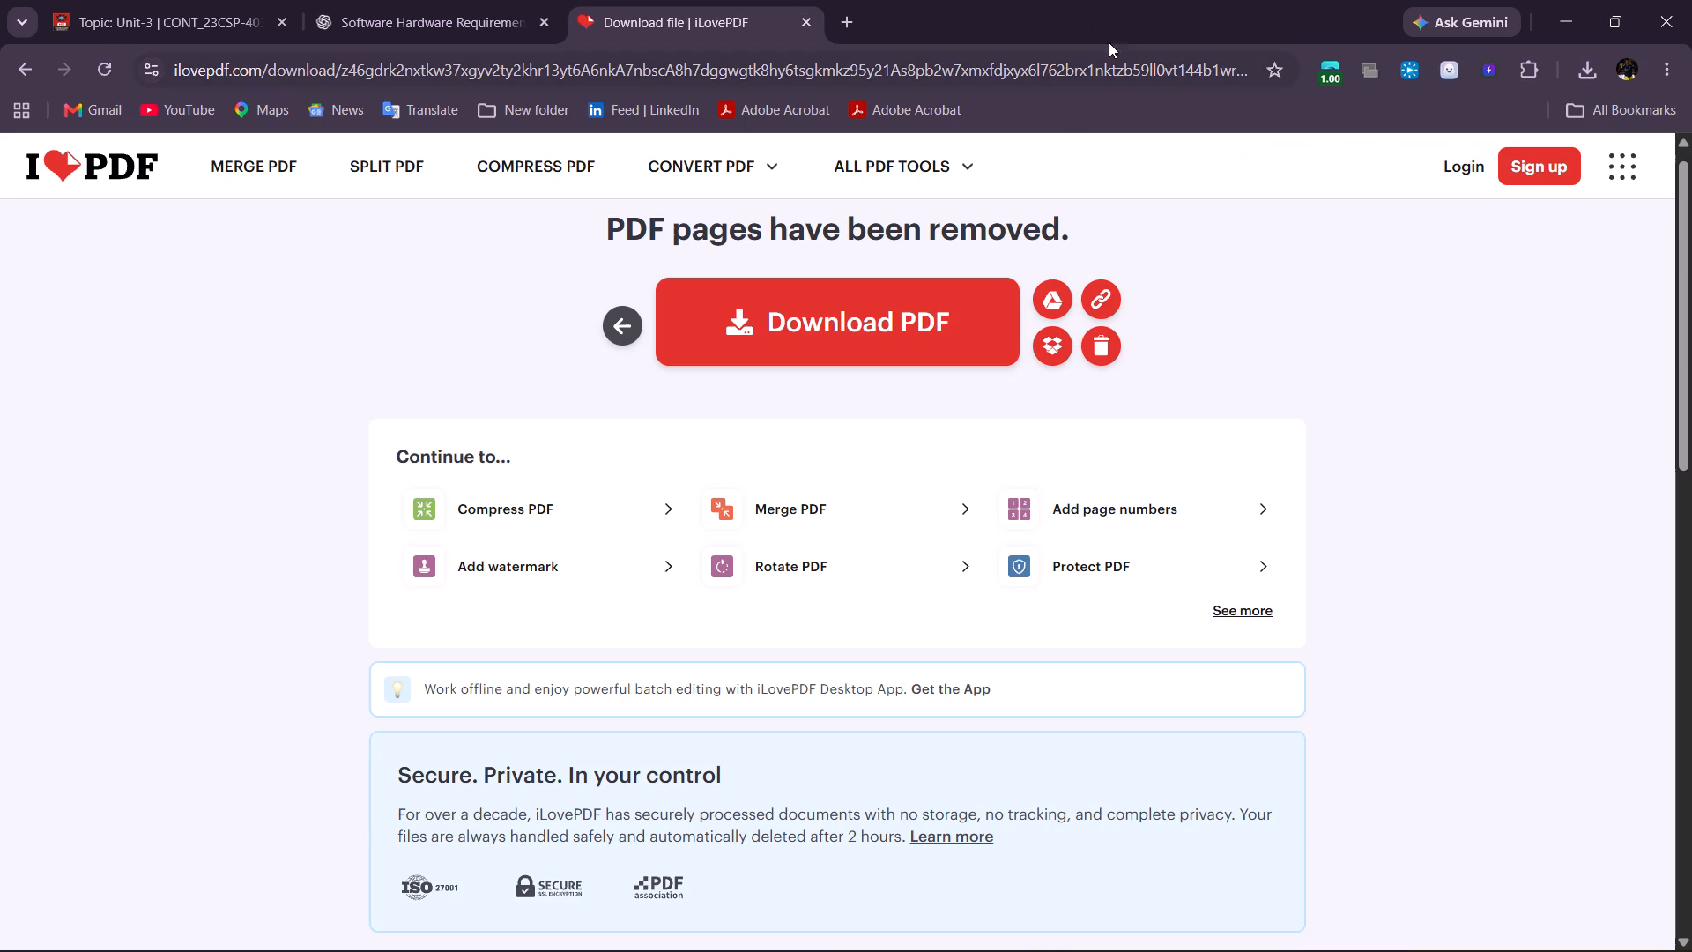
# Search the web for one compiler in a new browser tab and open OneCompiler's blank C++ editor.
pyautogui.click(852, 8)
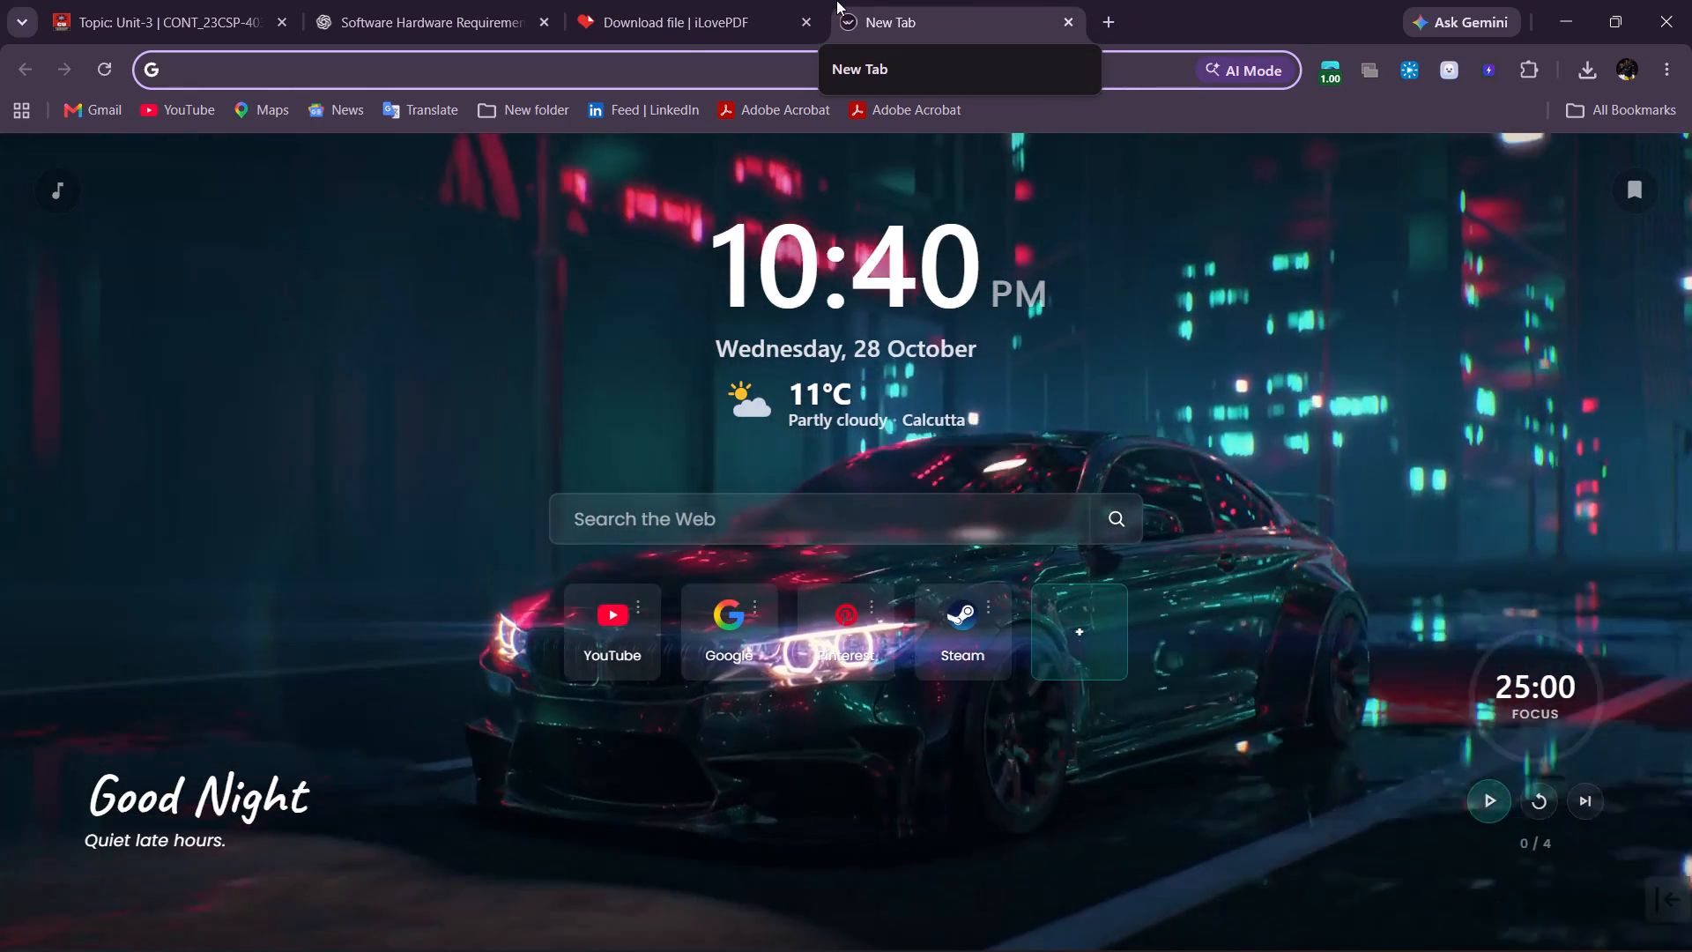
pyautogui.click(583, 72)
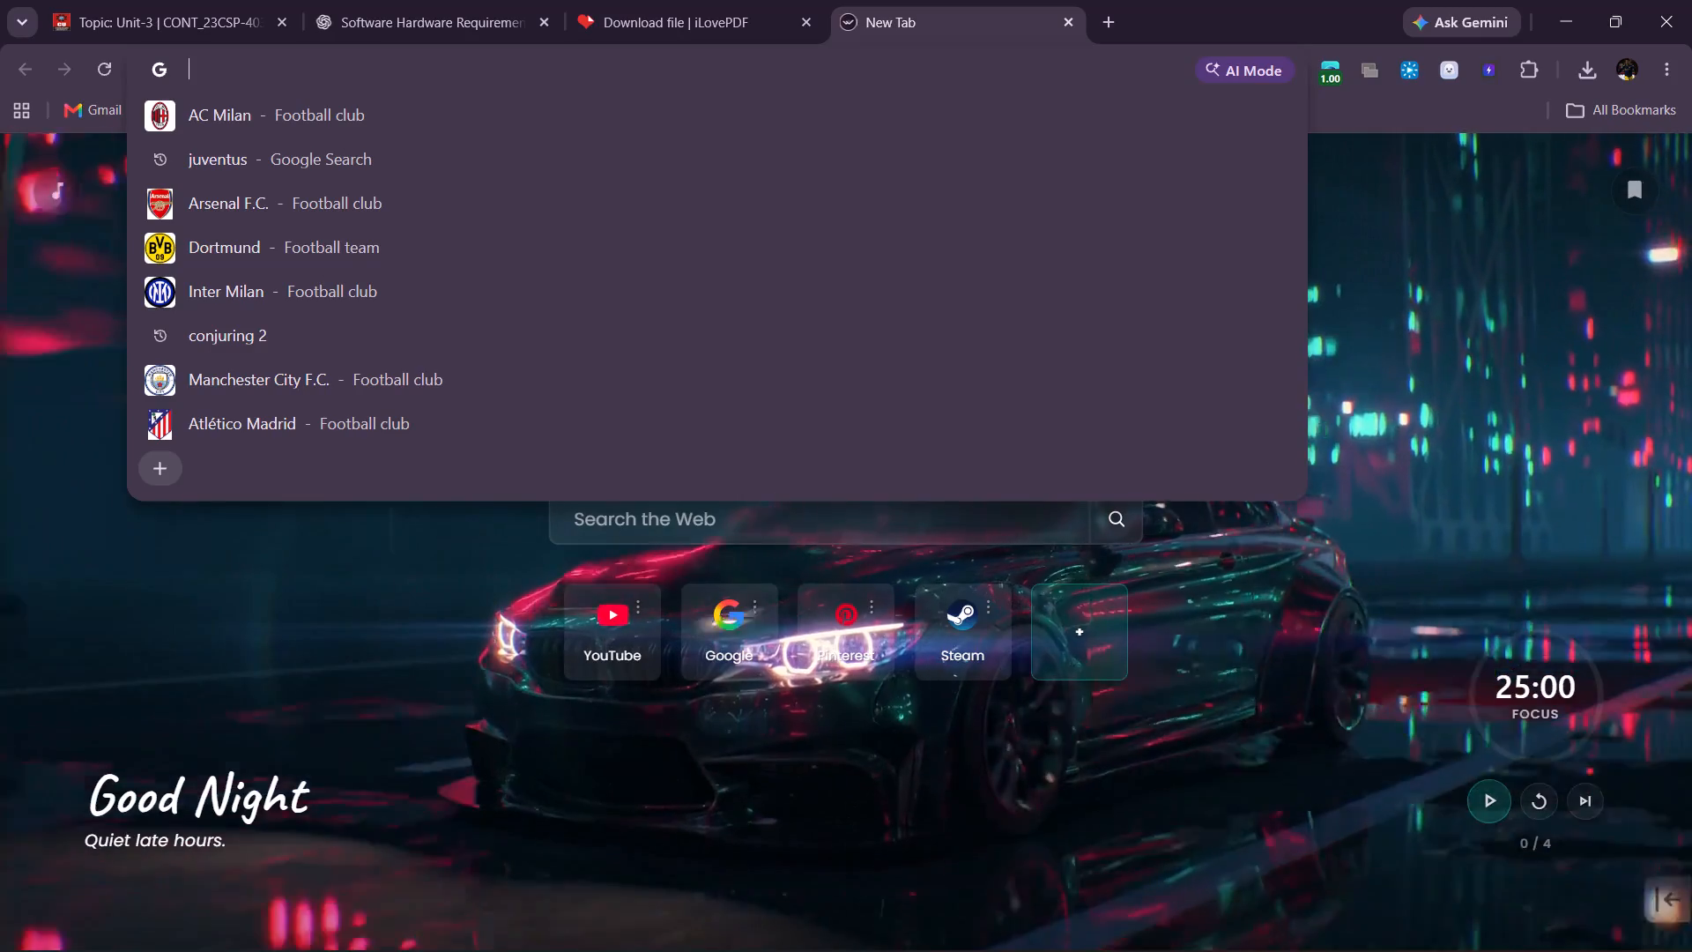
pyautogui.write('one')
pyautogui.press('space')
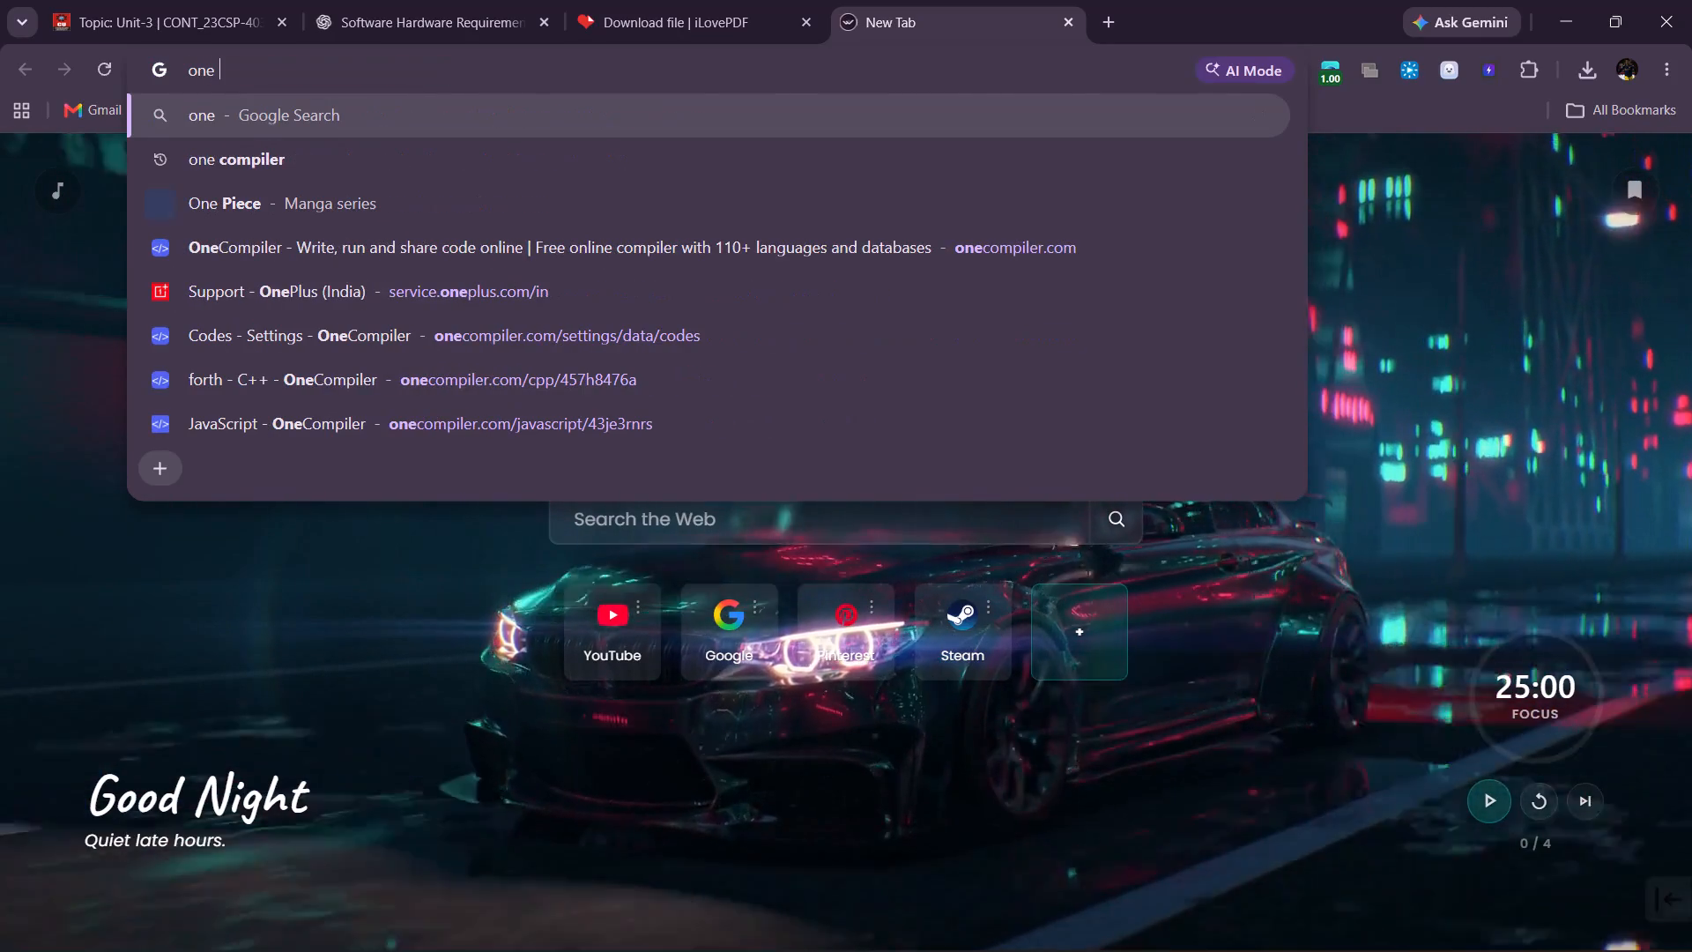
pyautogui.click(493, 167)
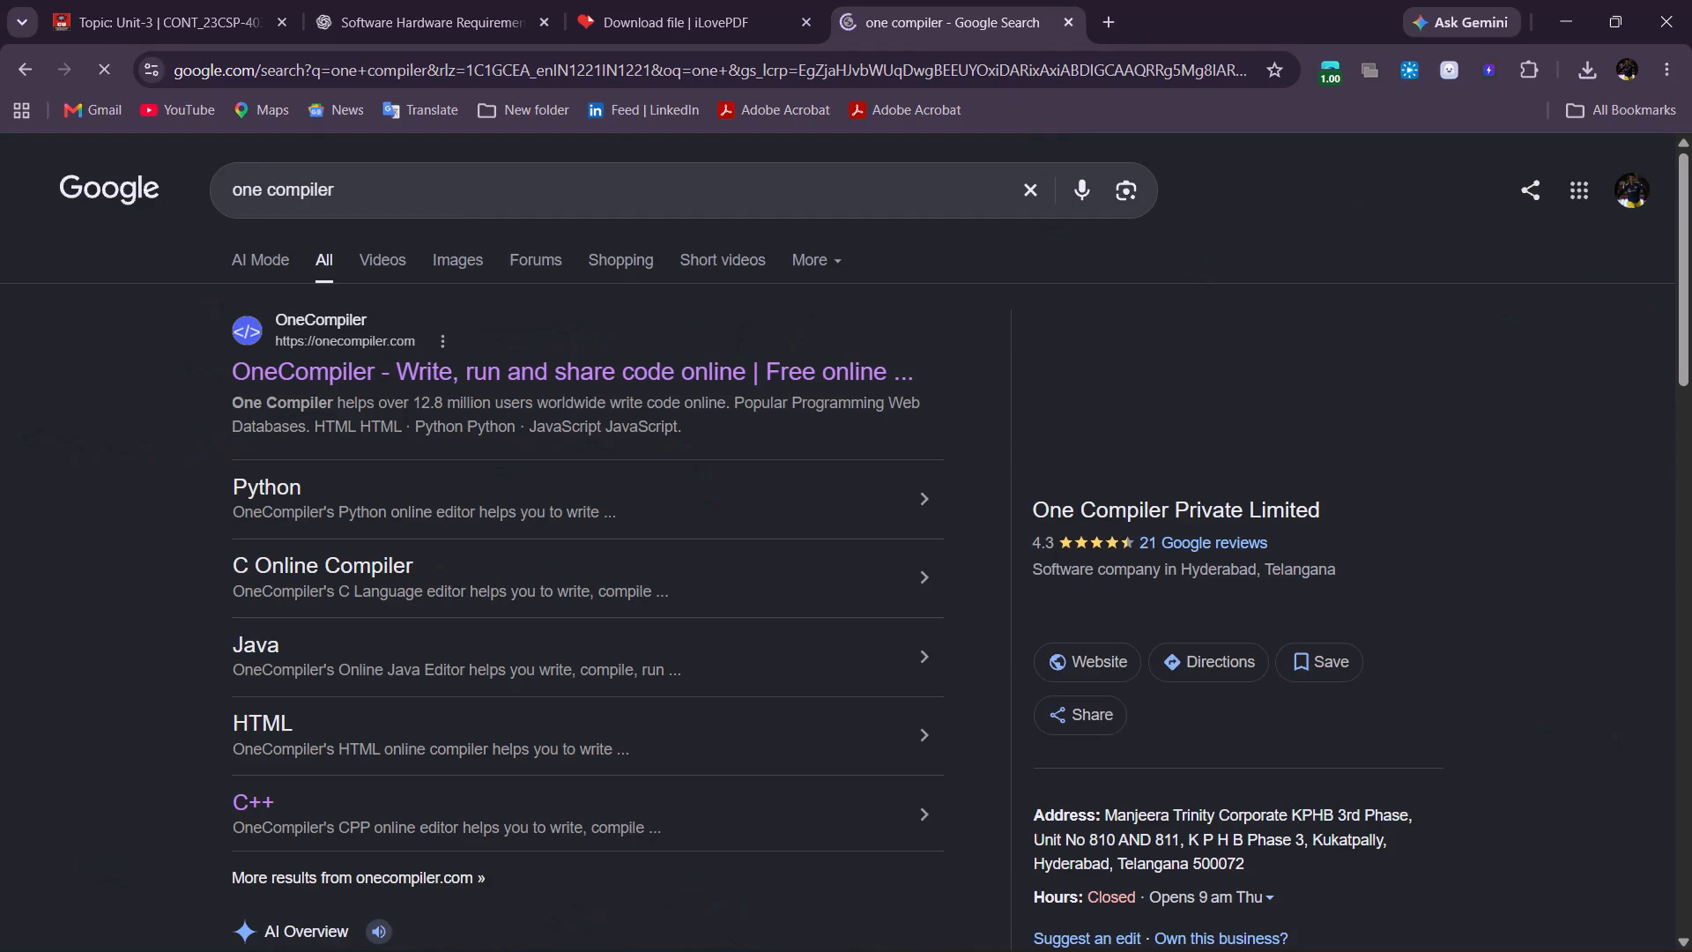
pyautogui.click(481, 390)
pyautogui.click(483, 373)
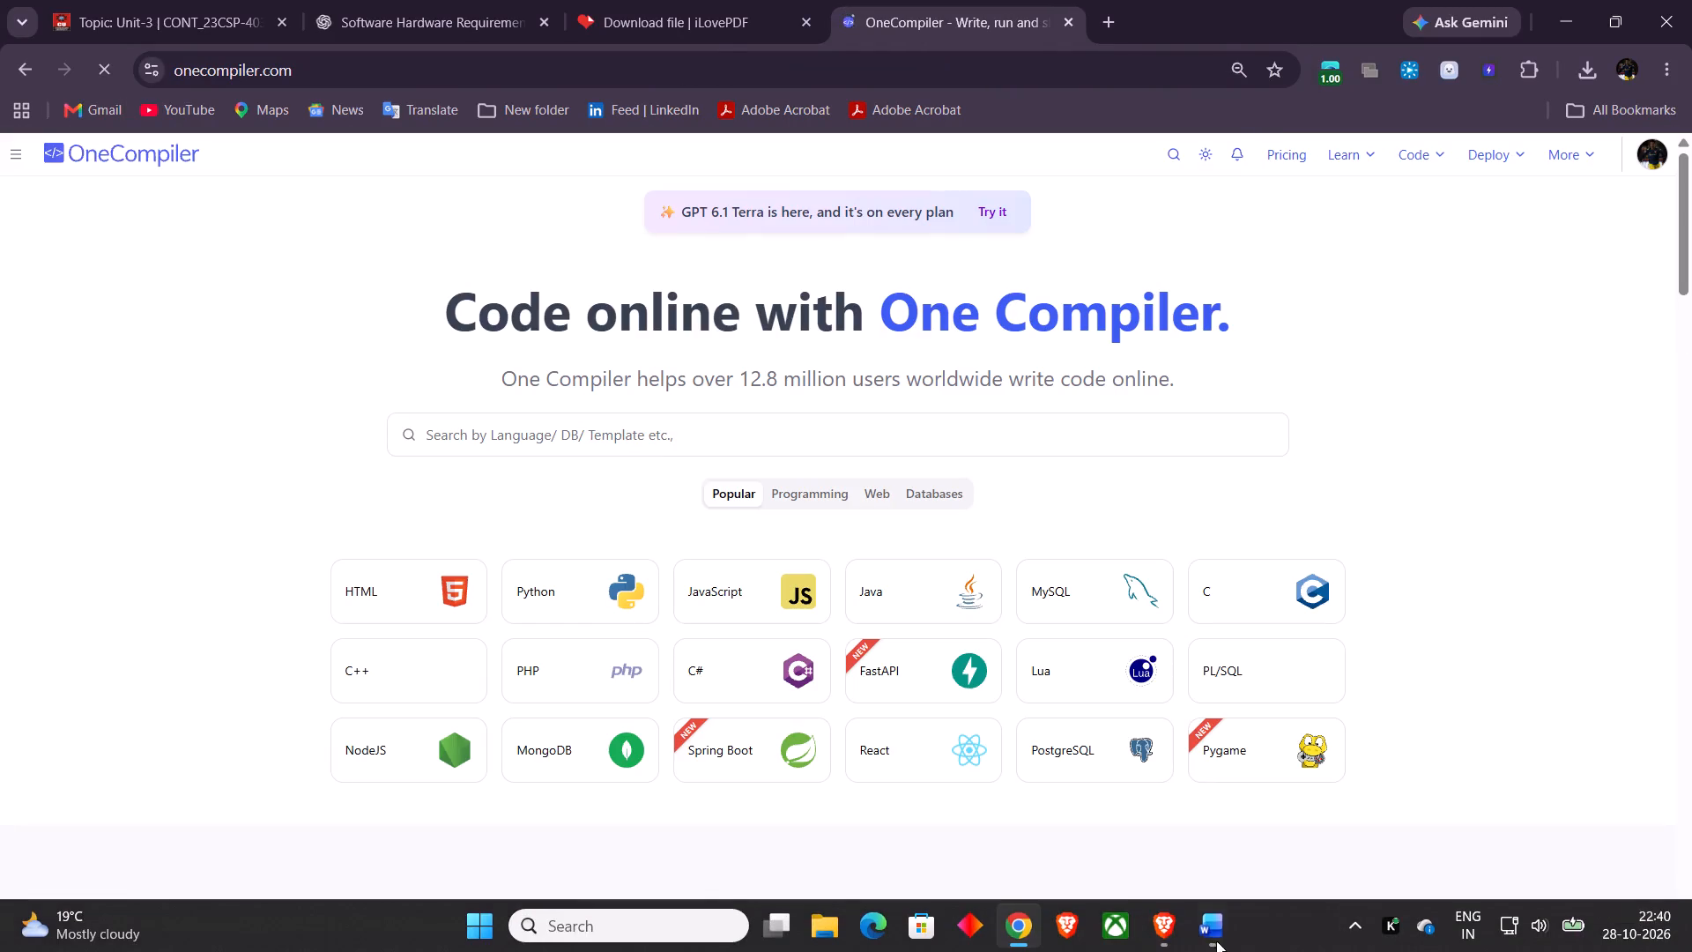
pyautogui.click(323, 658)
pyautogui.click(368, 670)
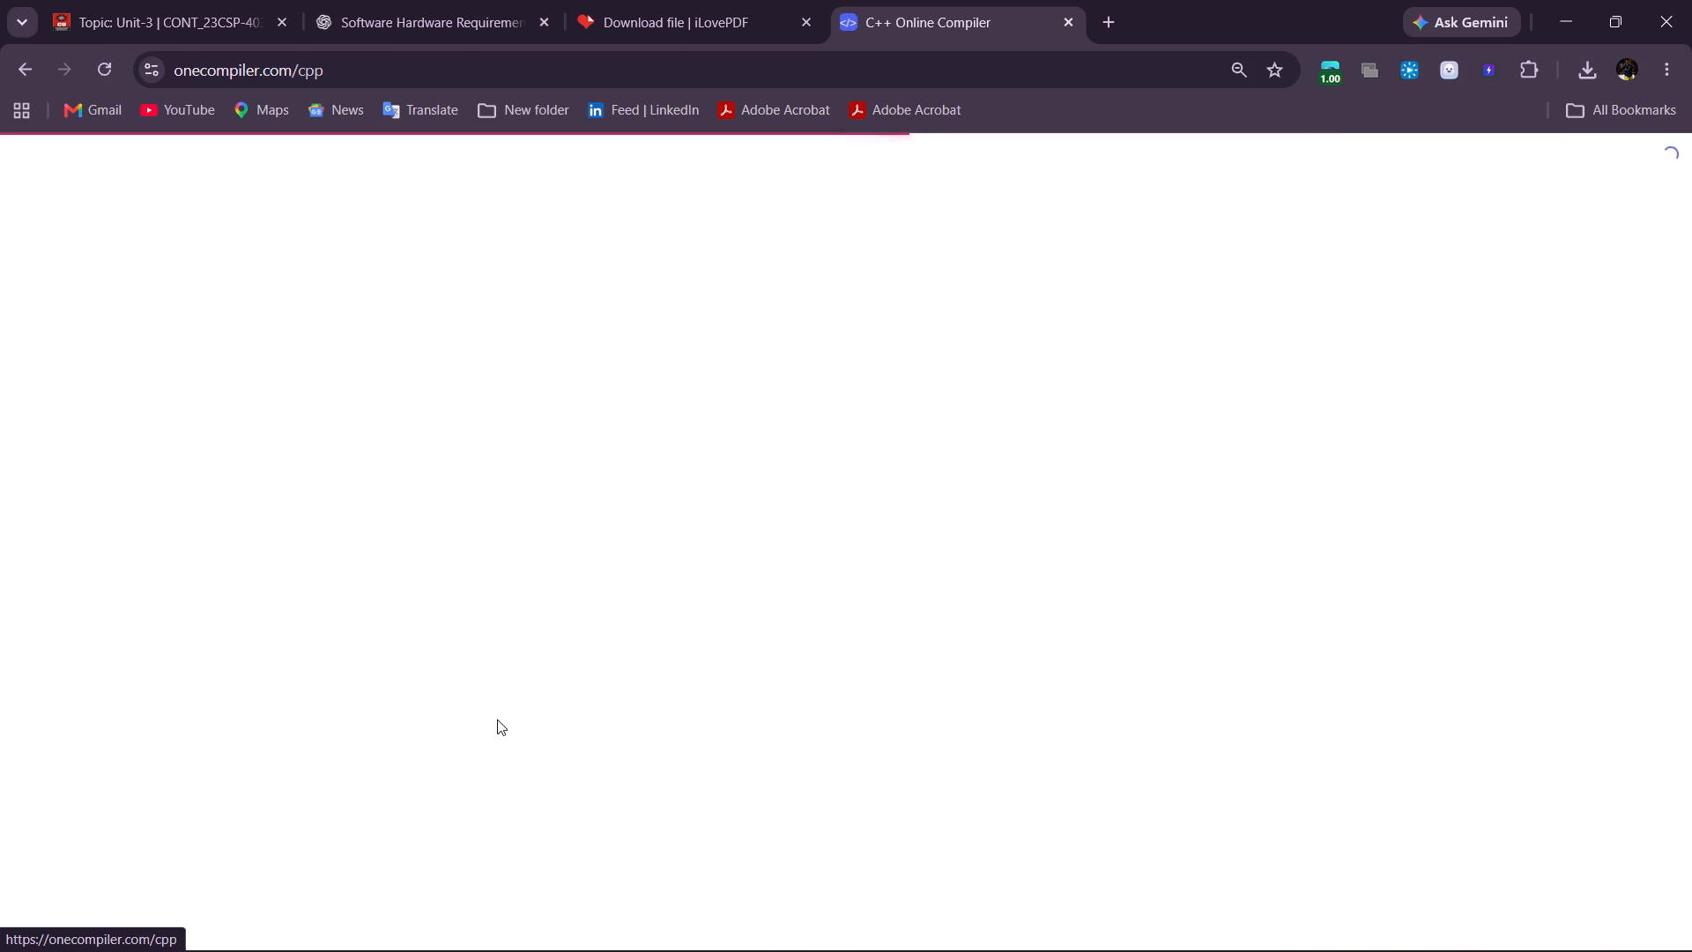
# Switch to YouTube in Brave, play Sarkaare by King from the Music of Asia mix, and skip to about 0:25.
pyautogui.click(1169, 930)
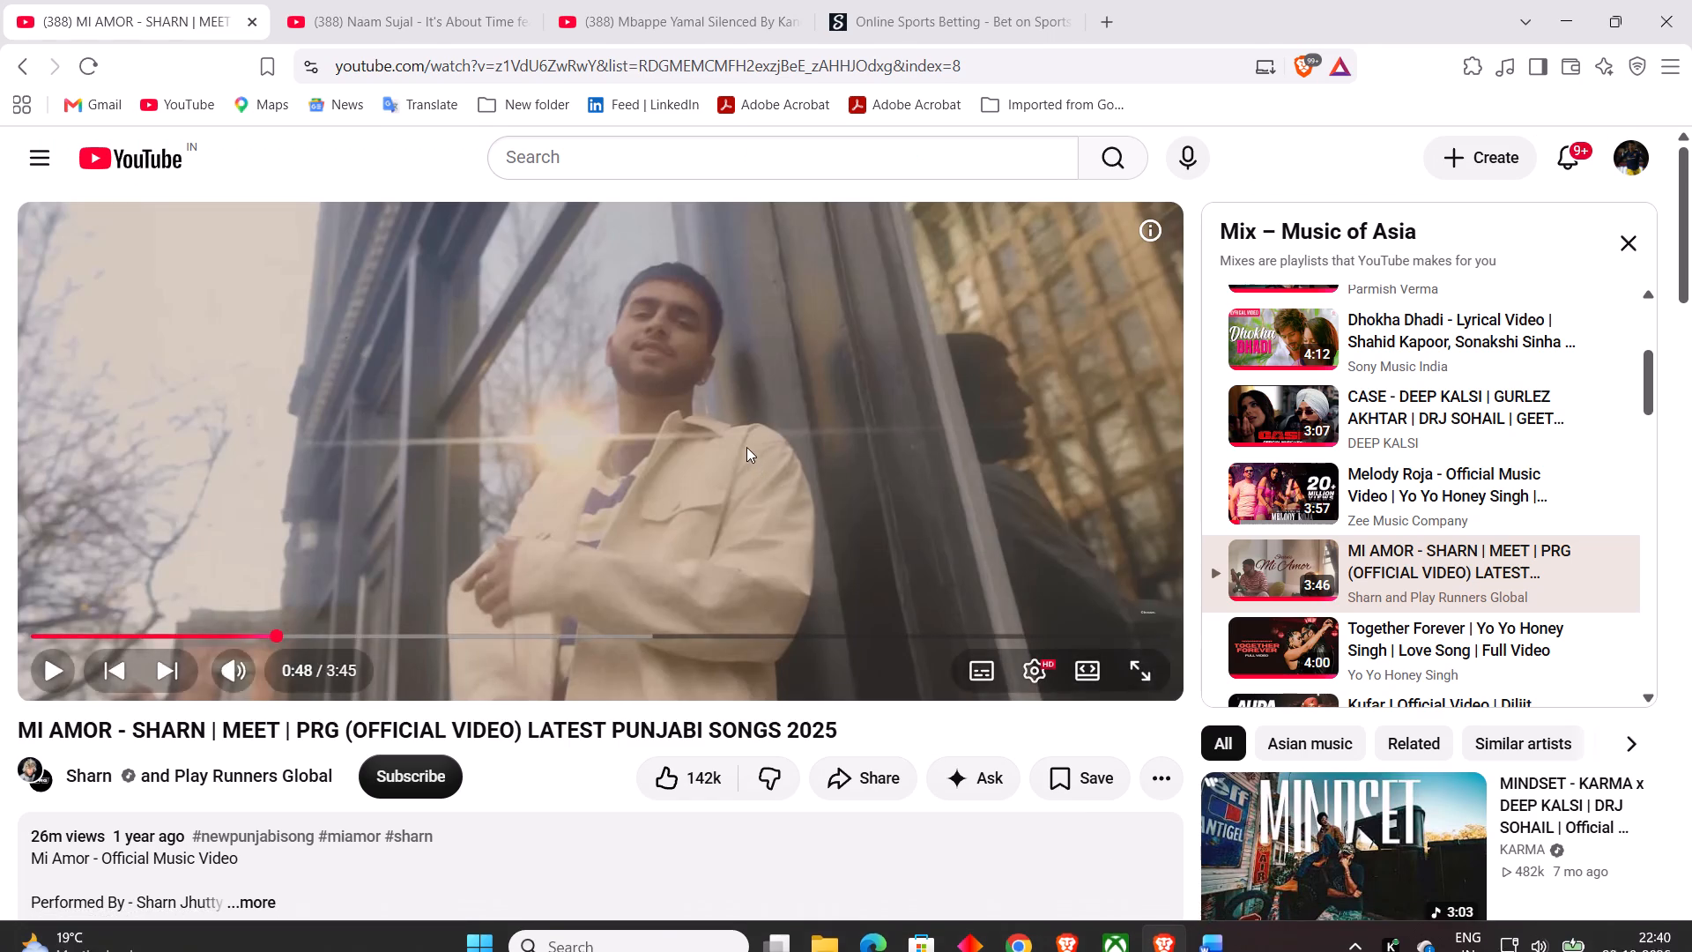
pyautogui.click(596, 141)
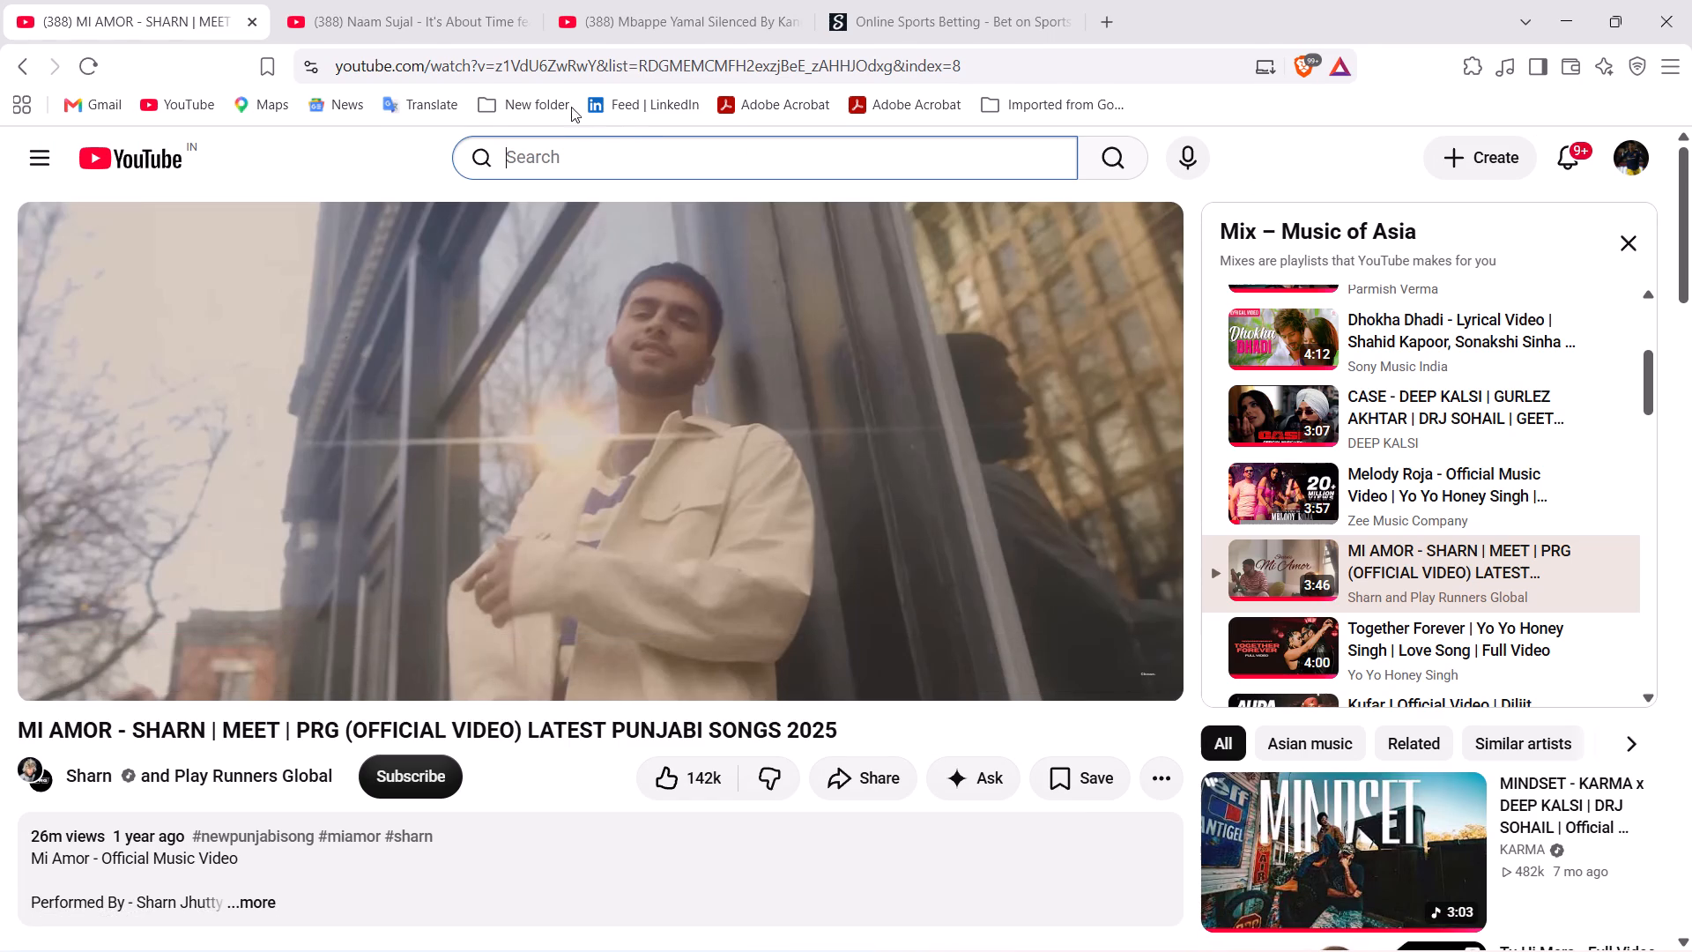
pyautogui.click(605, 147)
pyautogui.scroll(-2, 1333, 543)
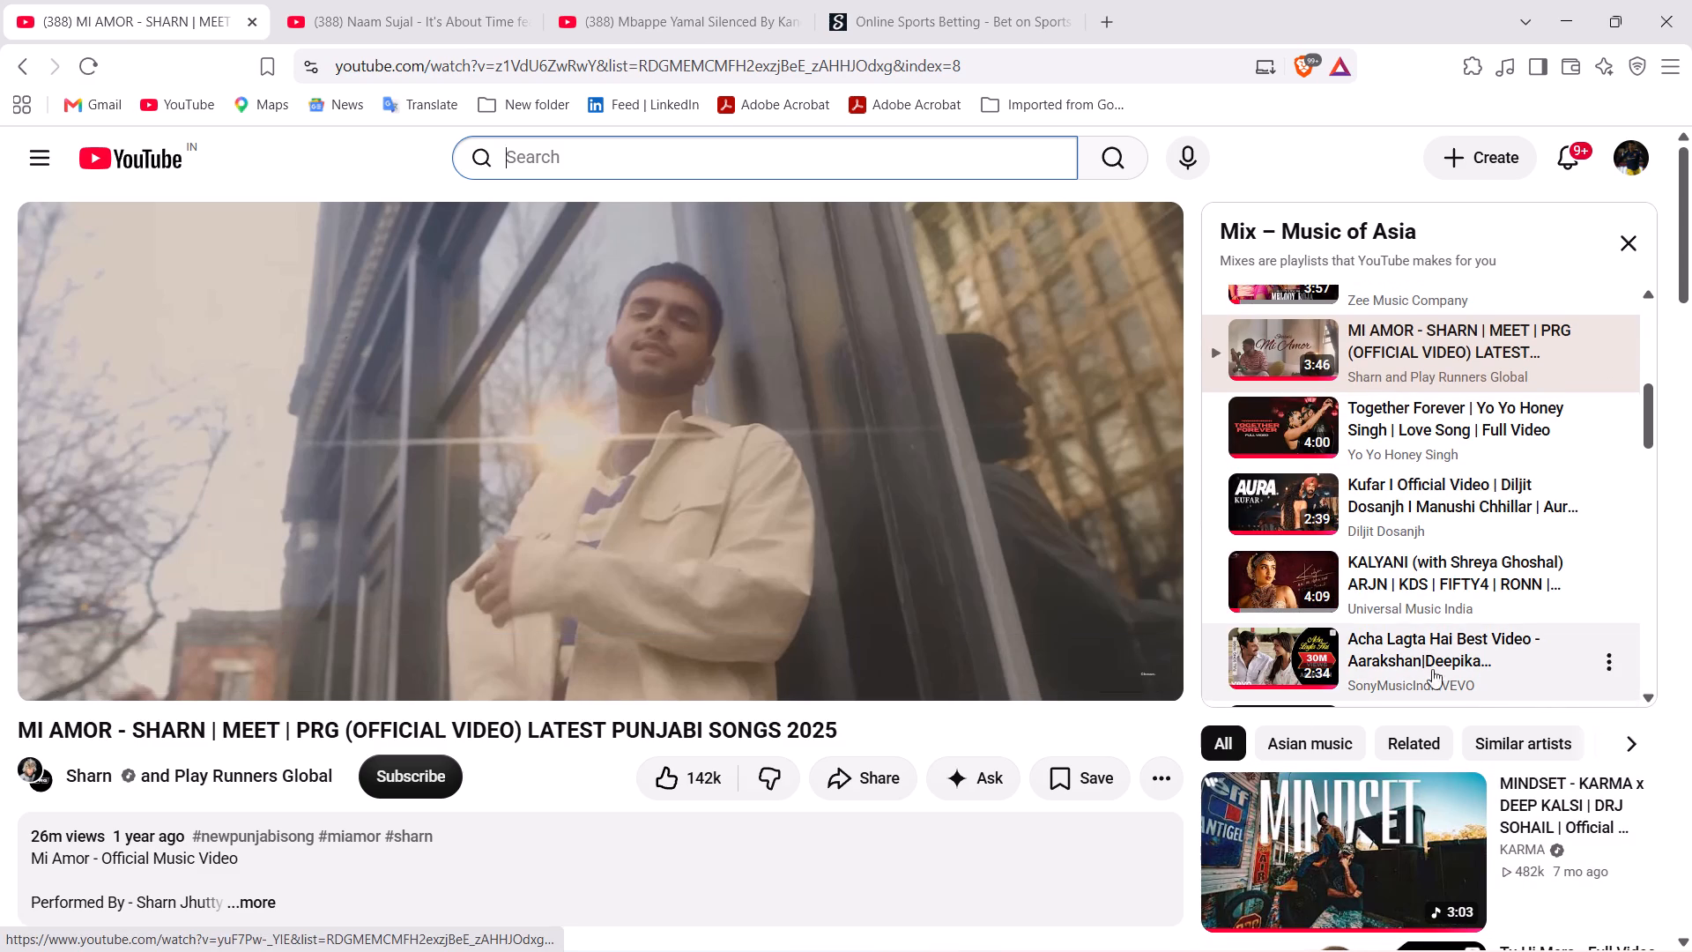
pyautogui.scroll(-3, 1599, 582)
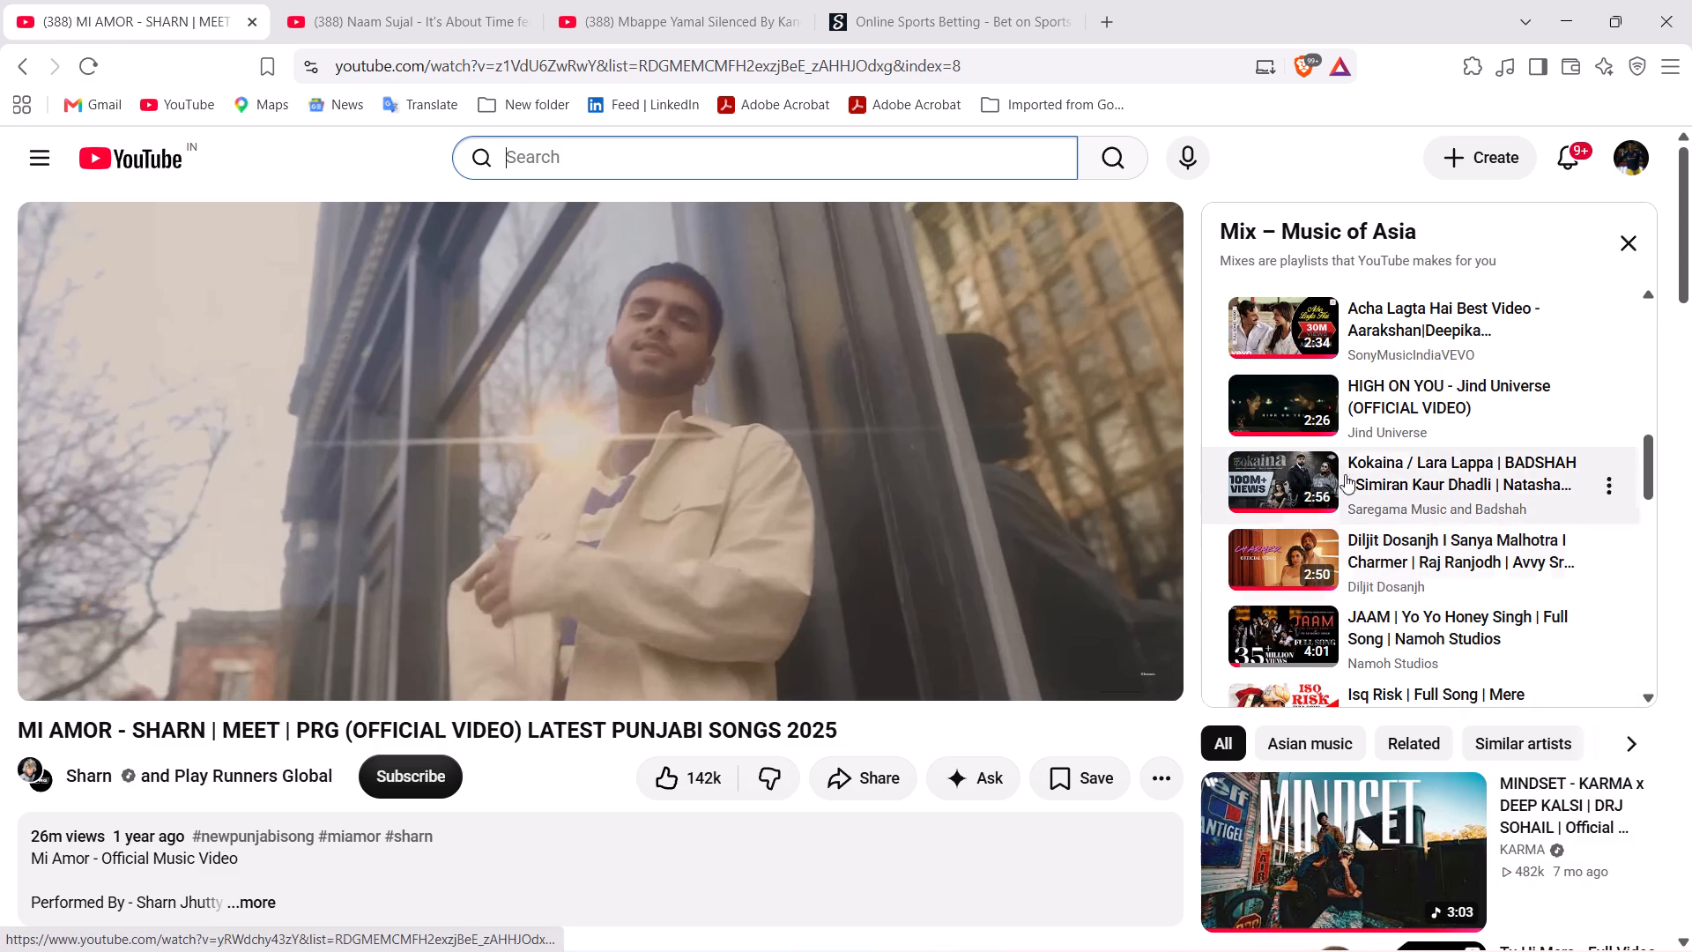
pyautogui.scroll(-2, 1328, 502)
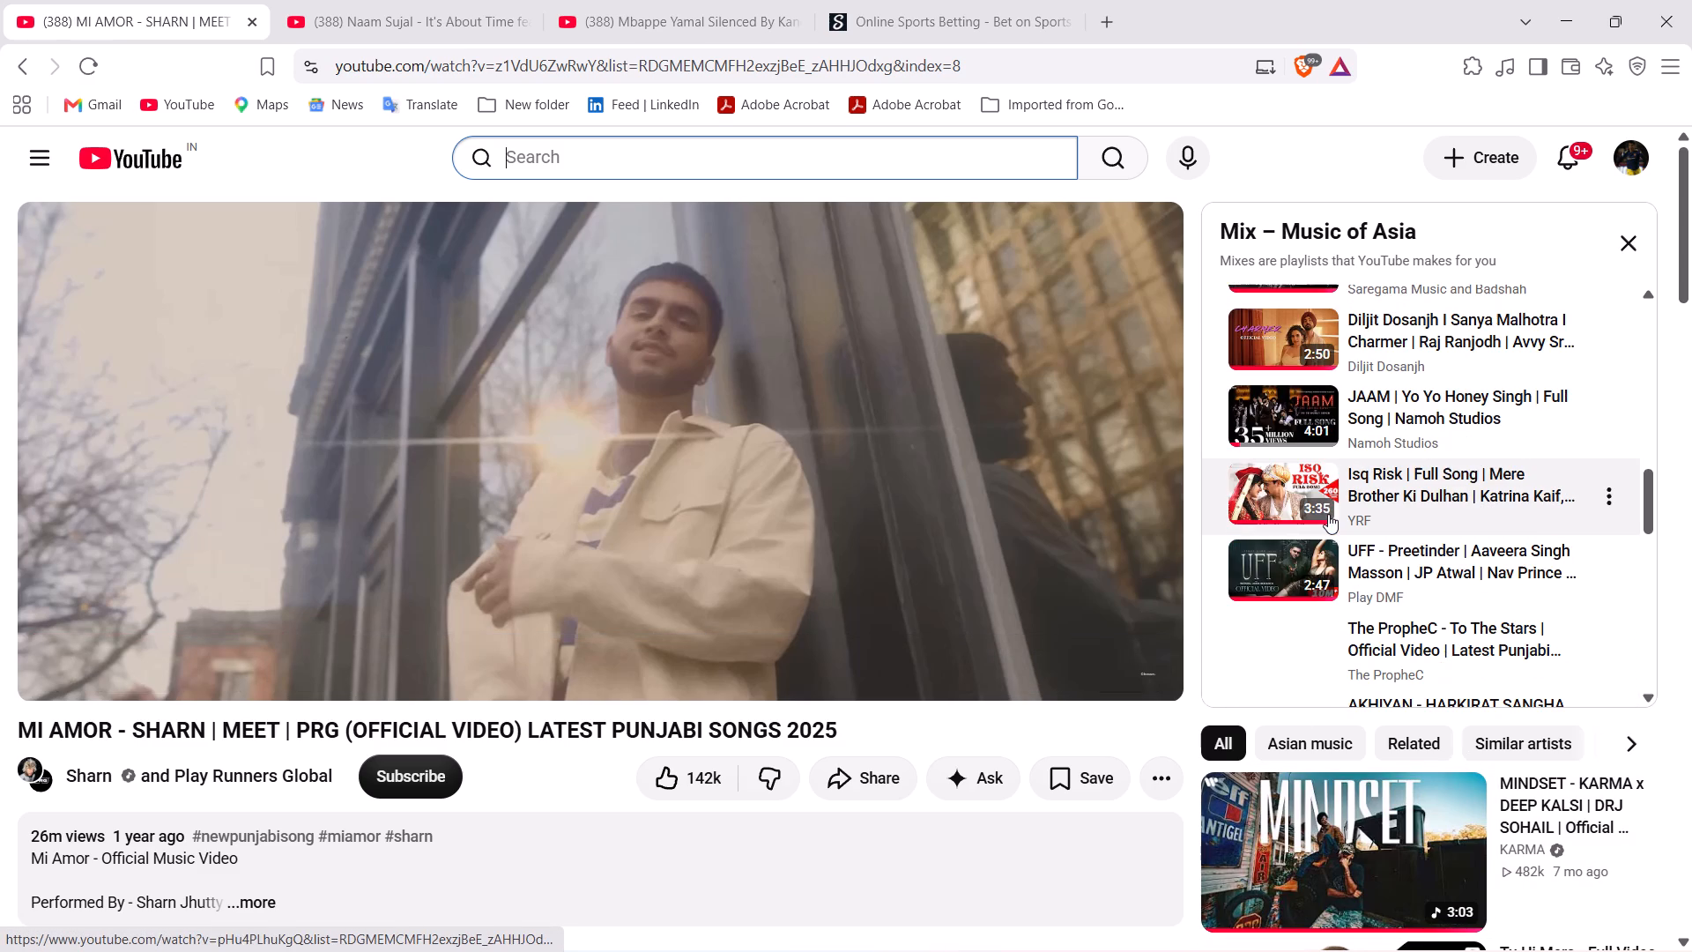
pyautogui.scroll(-2, 1342, 559)
pyautogui.scroll(1, 1337, 570)
pyautogui.scroll(-1, 1337, 570)
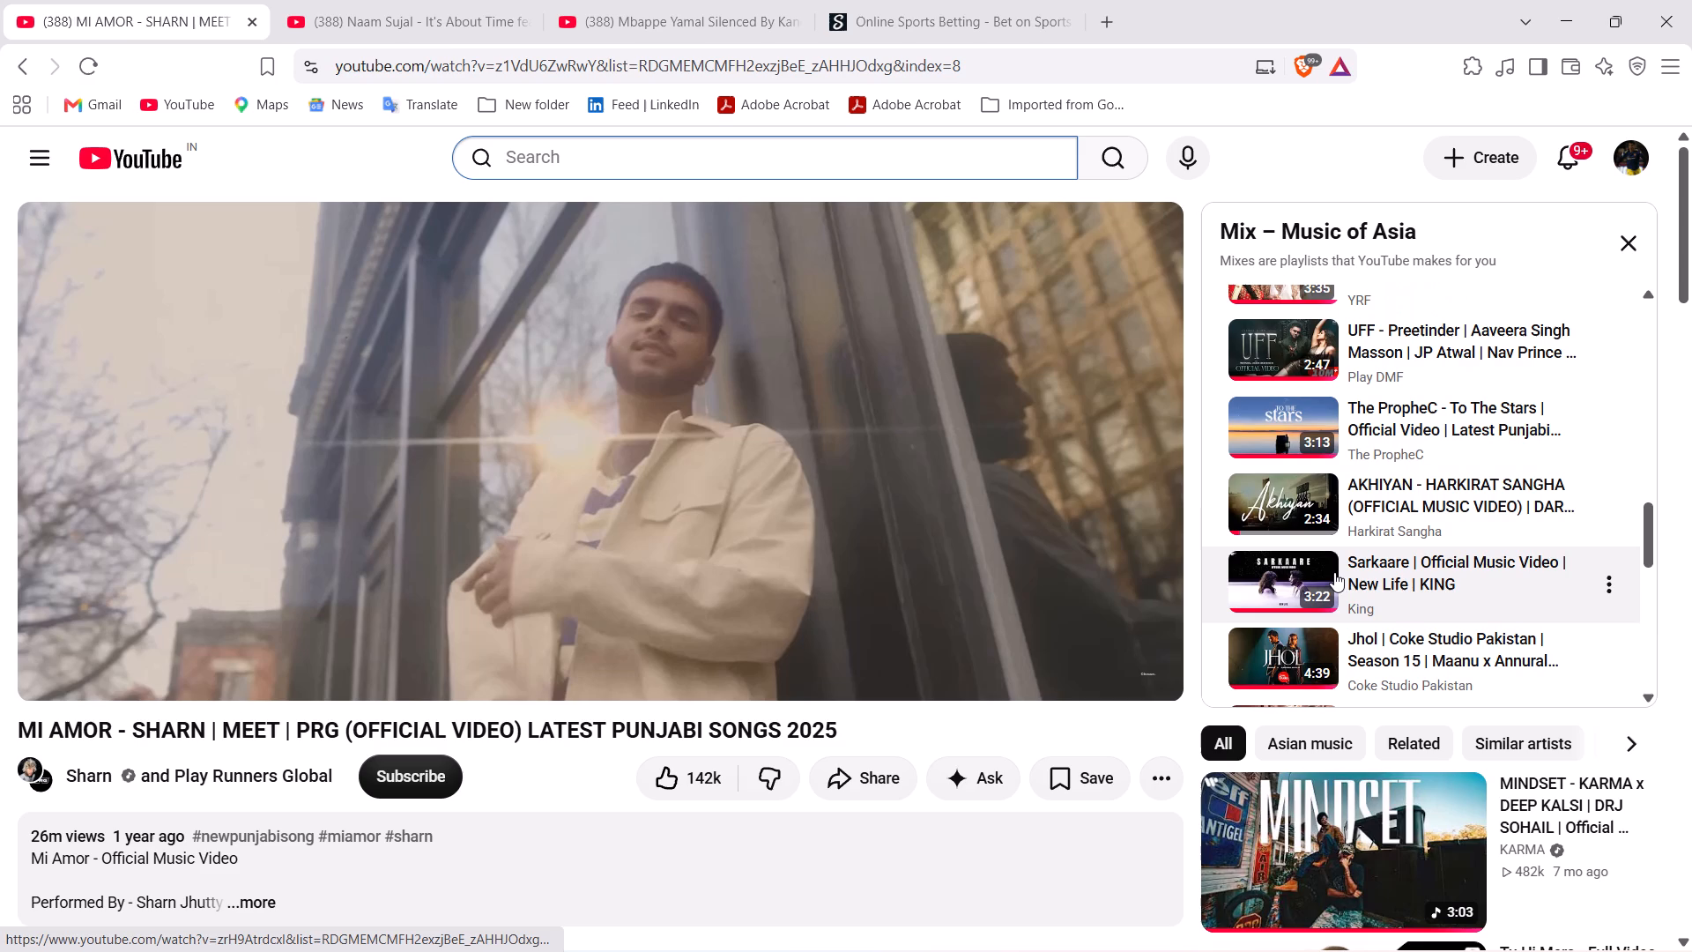
pyautogui.click(1332, 556)
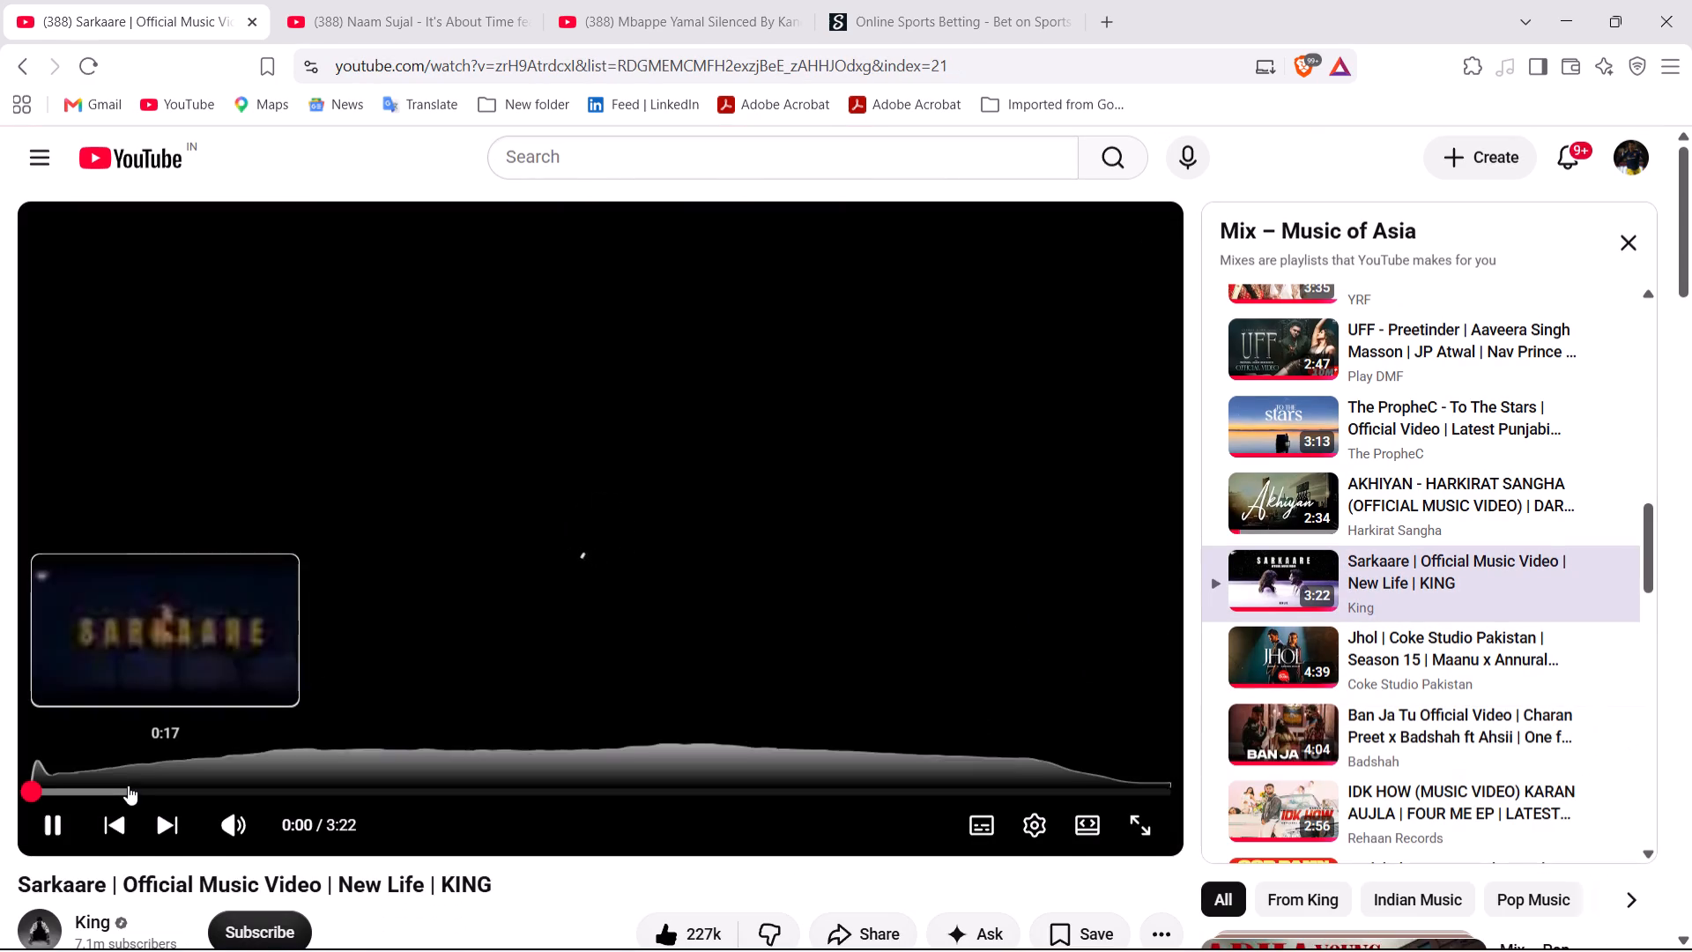
pyautogui.click(174, 788)
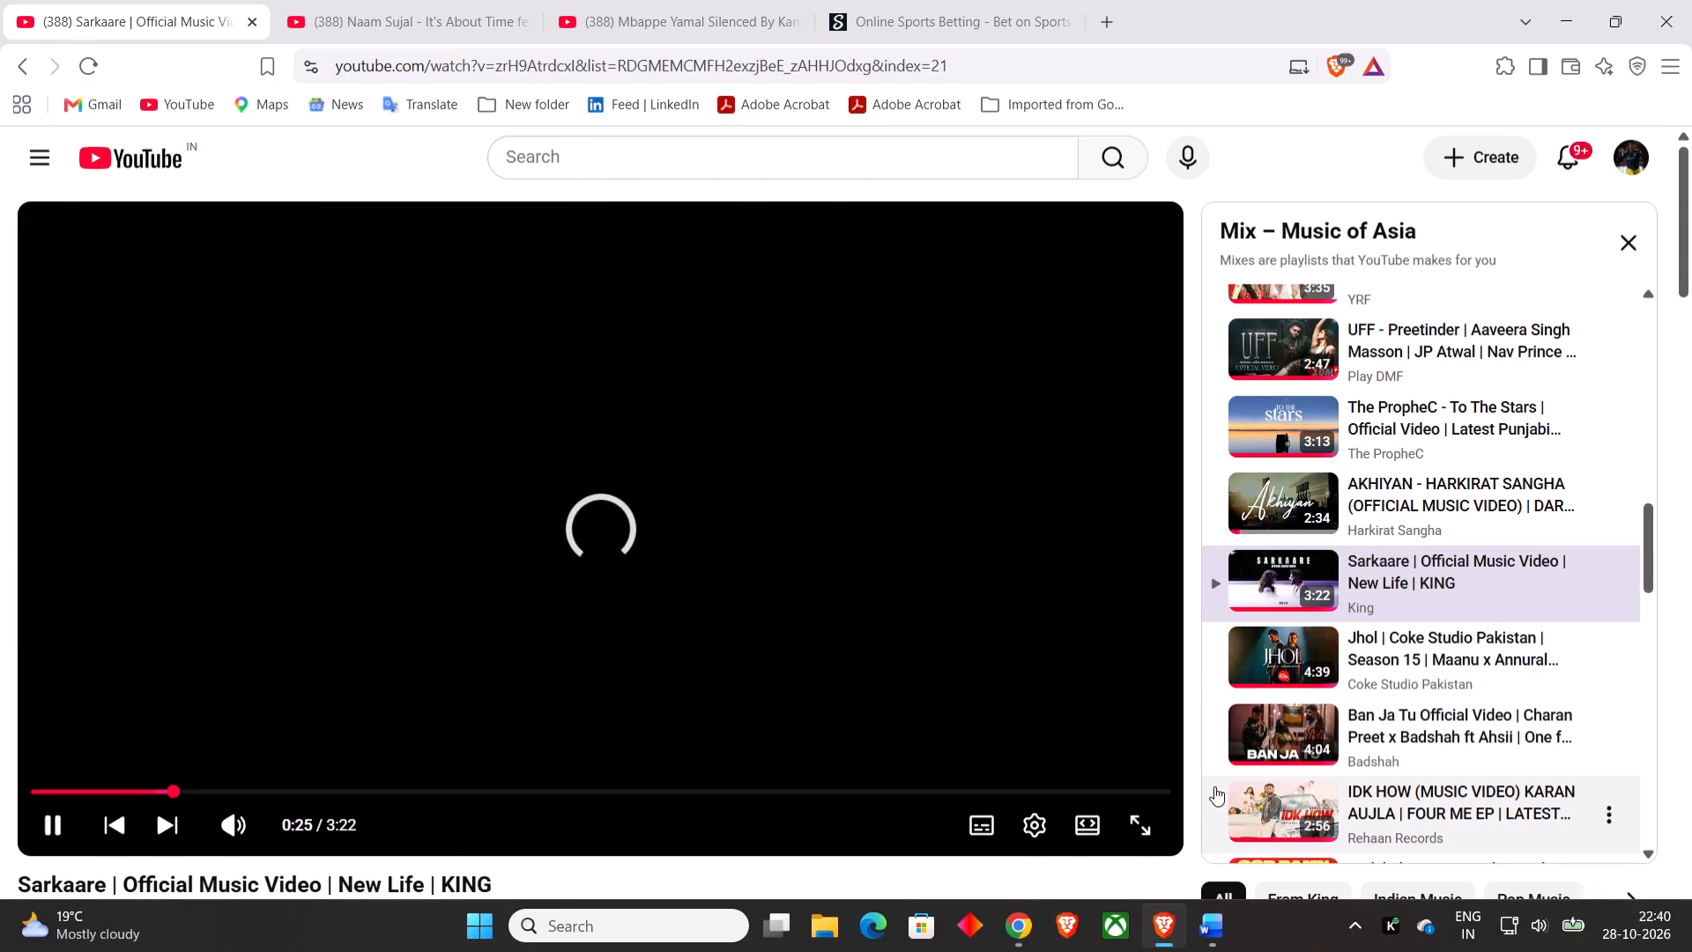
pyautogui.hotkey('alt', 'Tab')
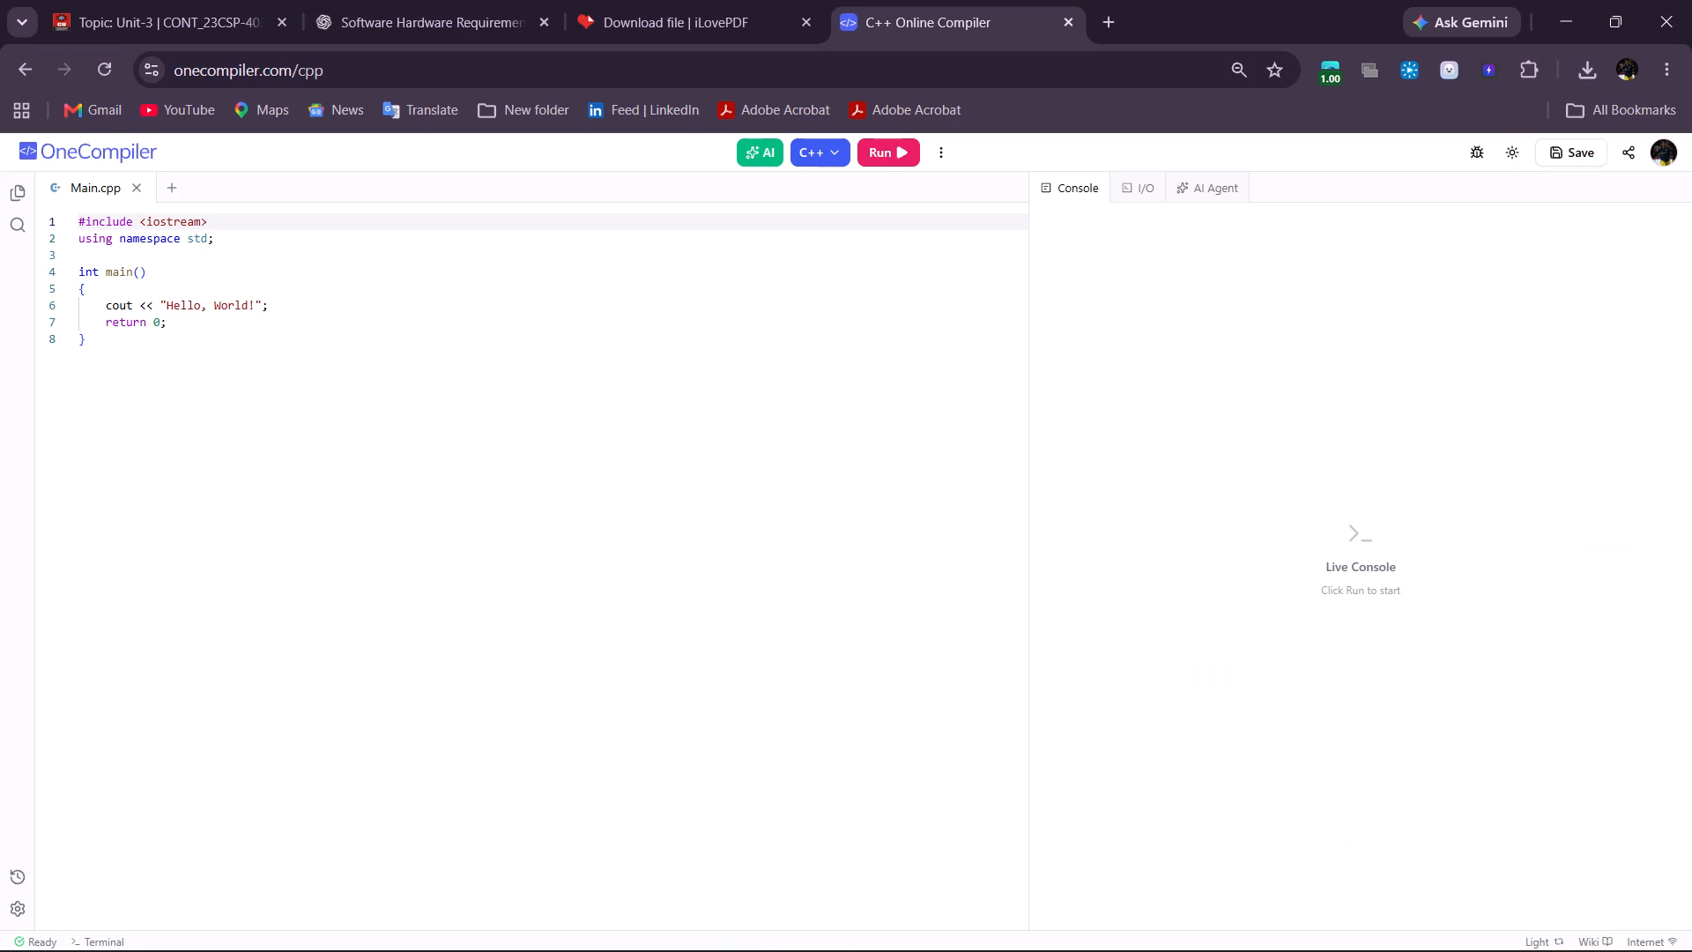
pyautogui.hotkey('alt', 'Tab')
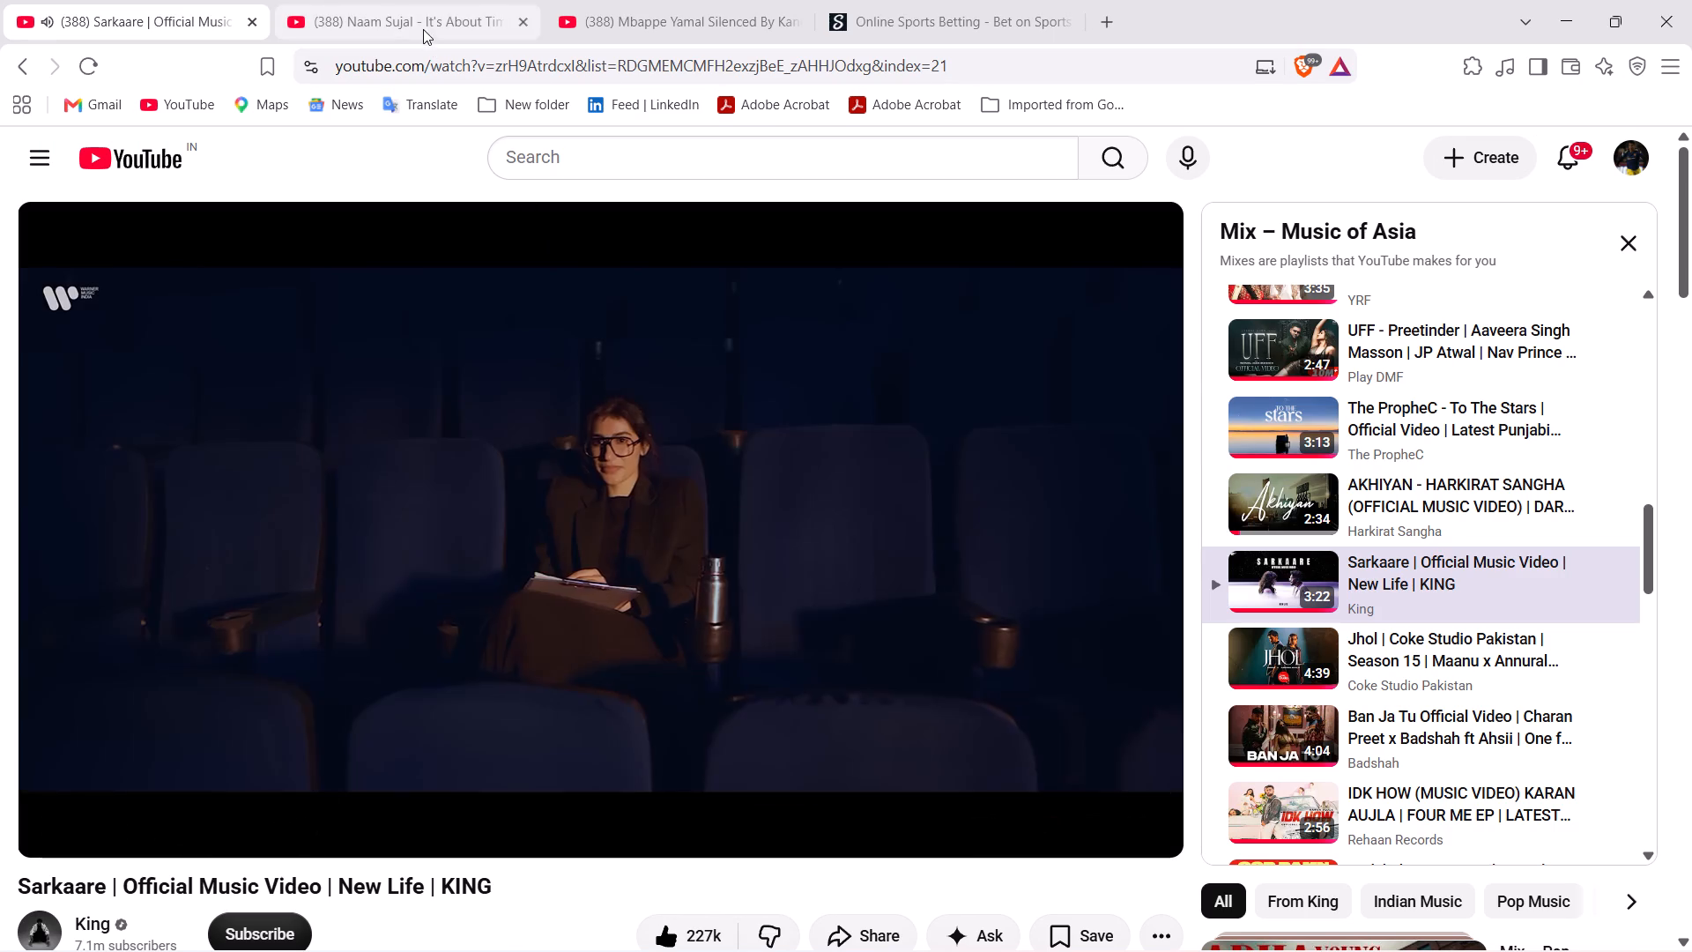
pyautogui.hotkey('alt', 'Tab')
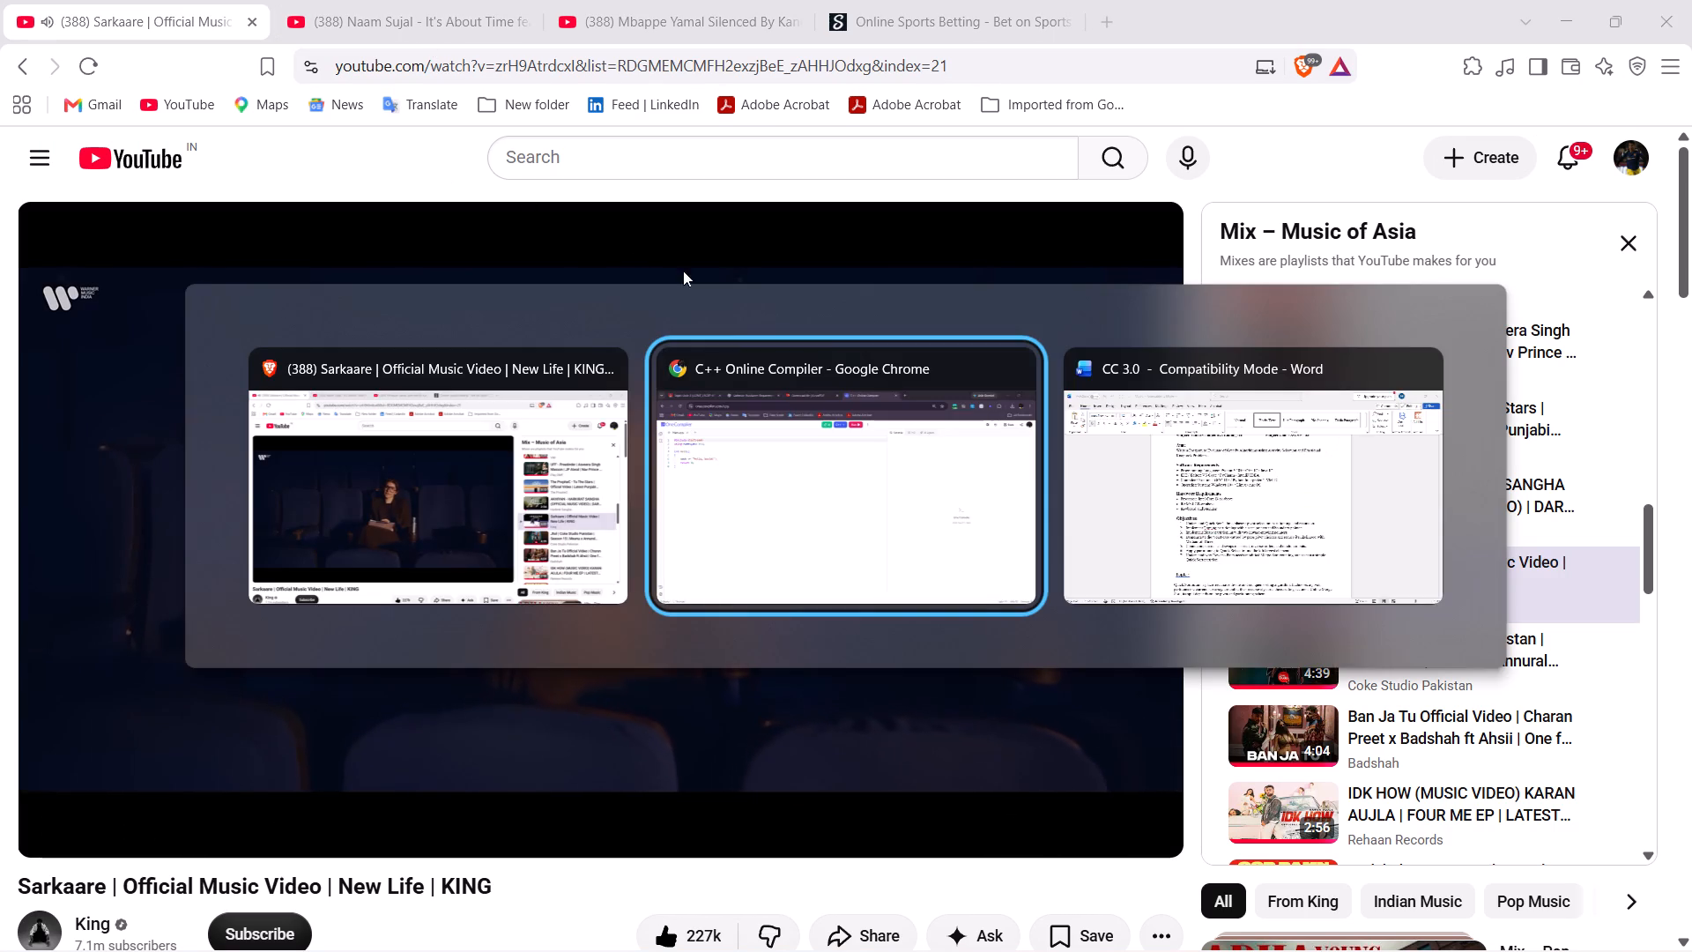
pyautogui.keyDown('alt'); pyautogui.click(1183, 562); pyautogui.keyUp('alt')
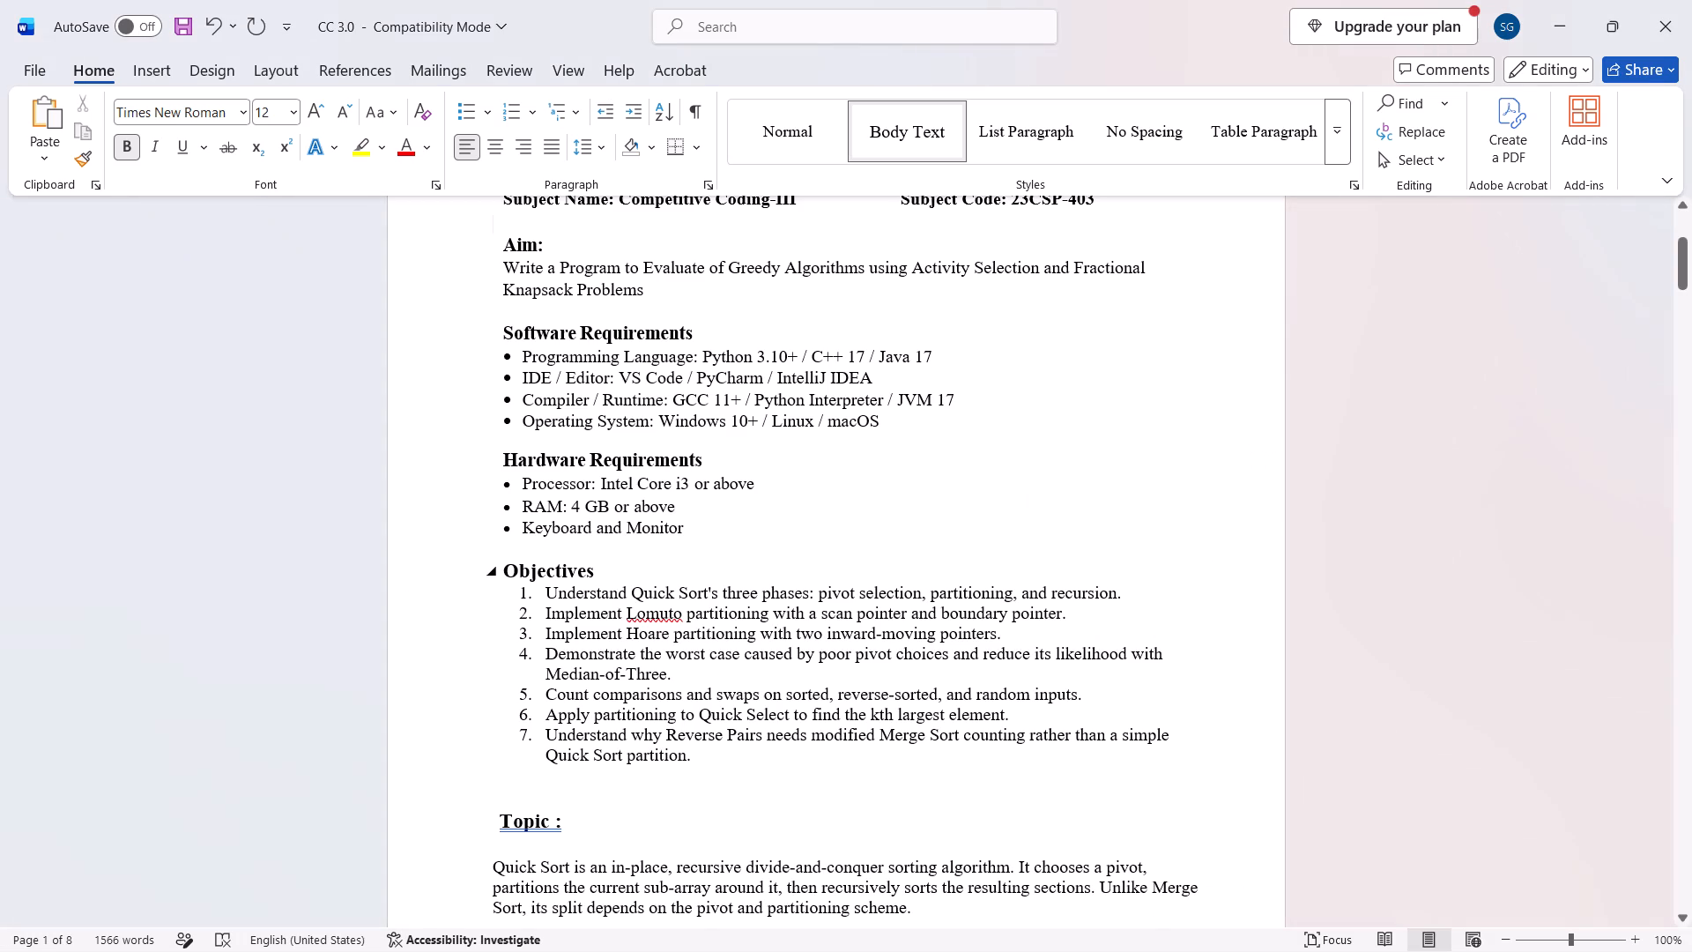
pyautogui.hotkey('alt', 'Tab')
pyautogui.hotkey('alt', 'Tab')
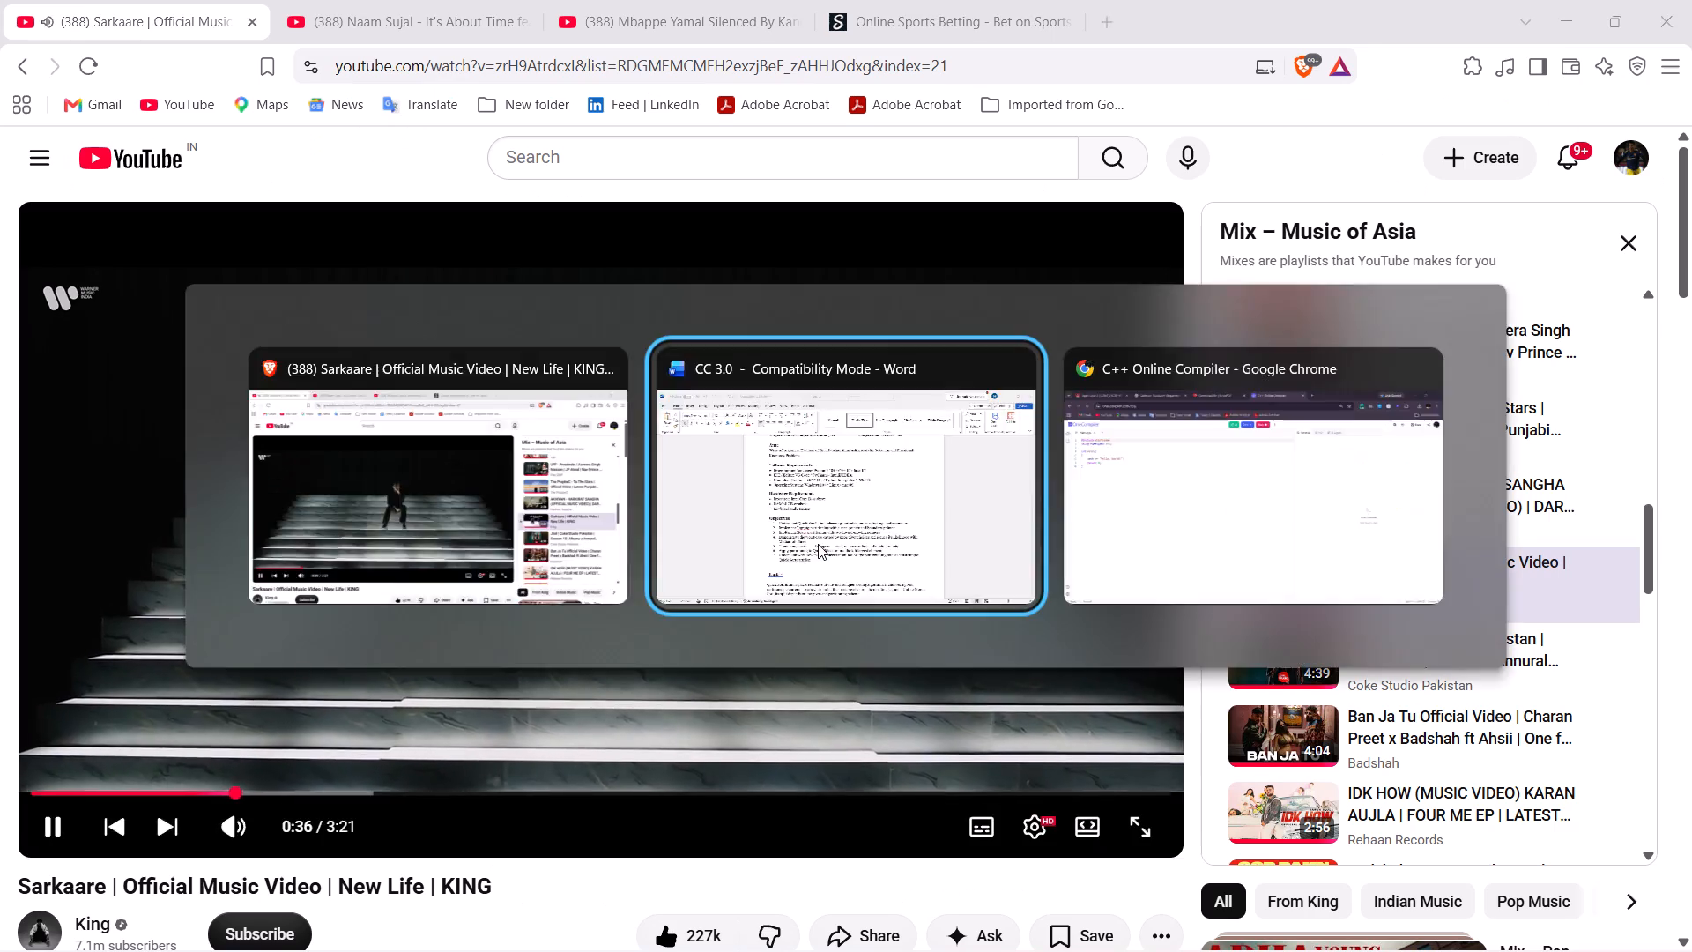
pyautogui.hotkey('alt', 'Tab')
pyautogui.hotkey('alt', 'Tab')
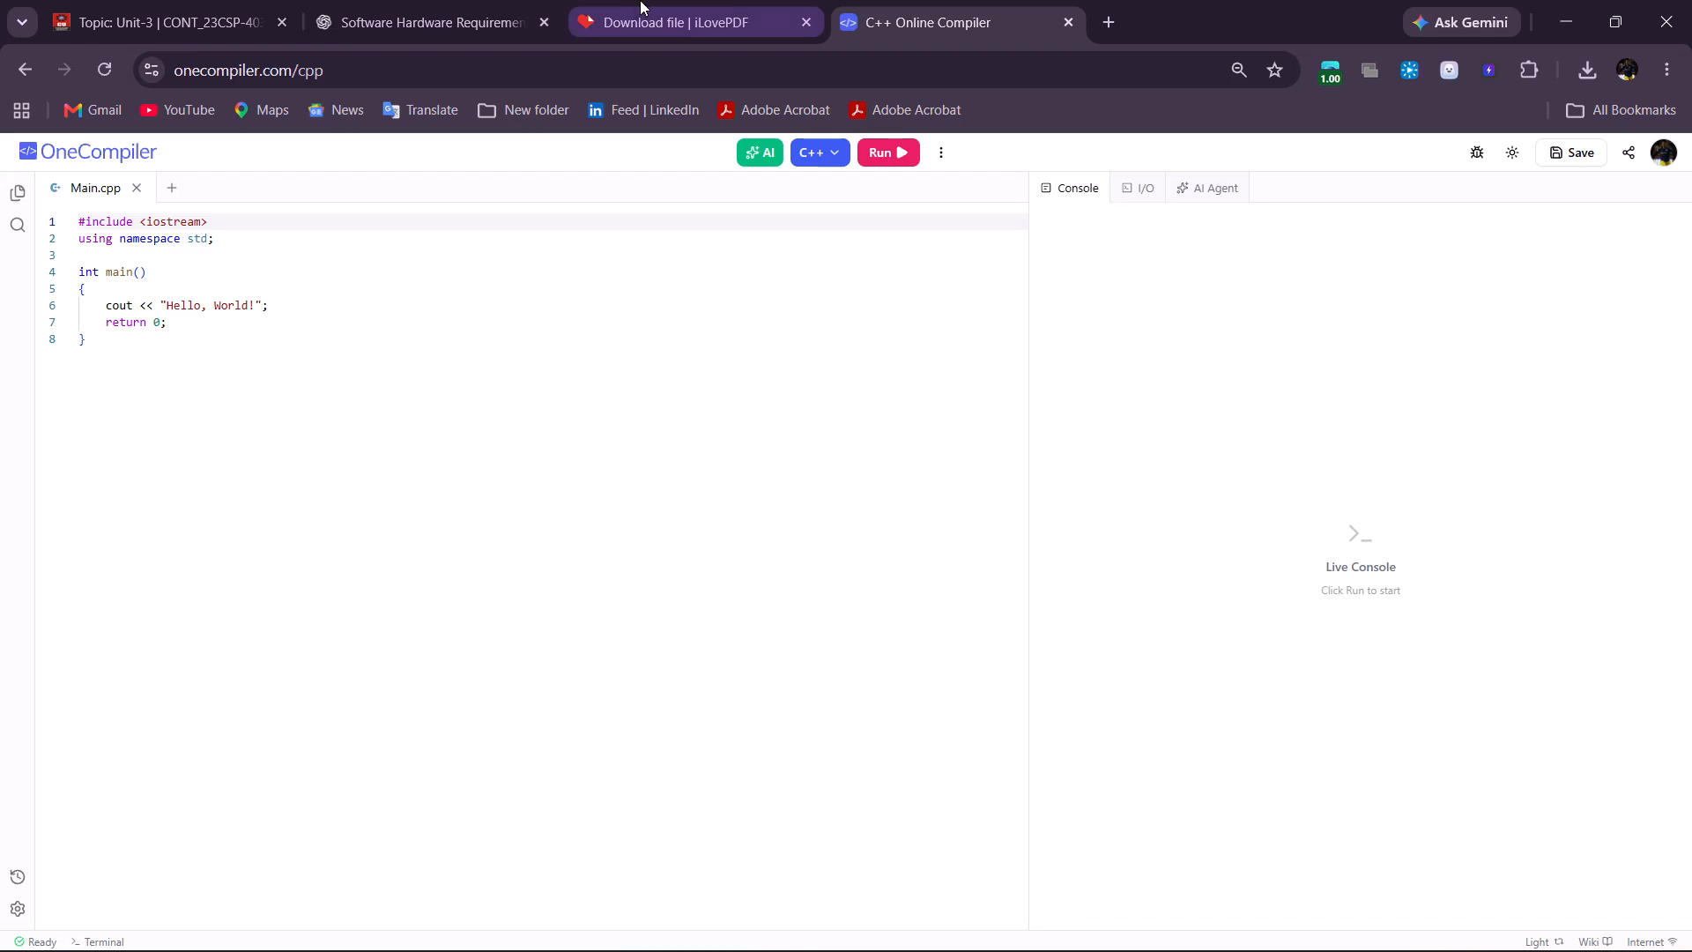
# Copy all six objectives from the Greedy Algorithms report preview in ChatGPT and switch back towards the Word worksheet.
pyautogui.click(465, 0)
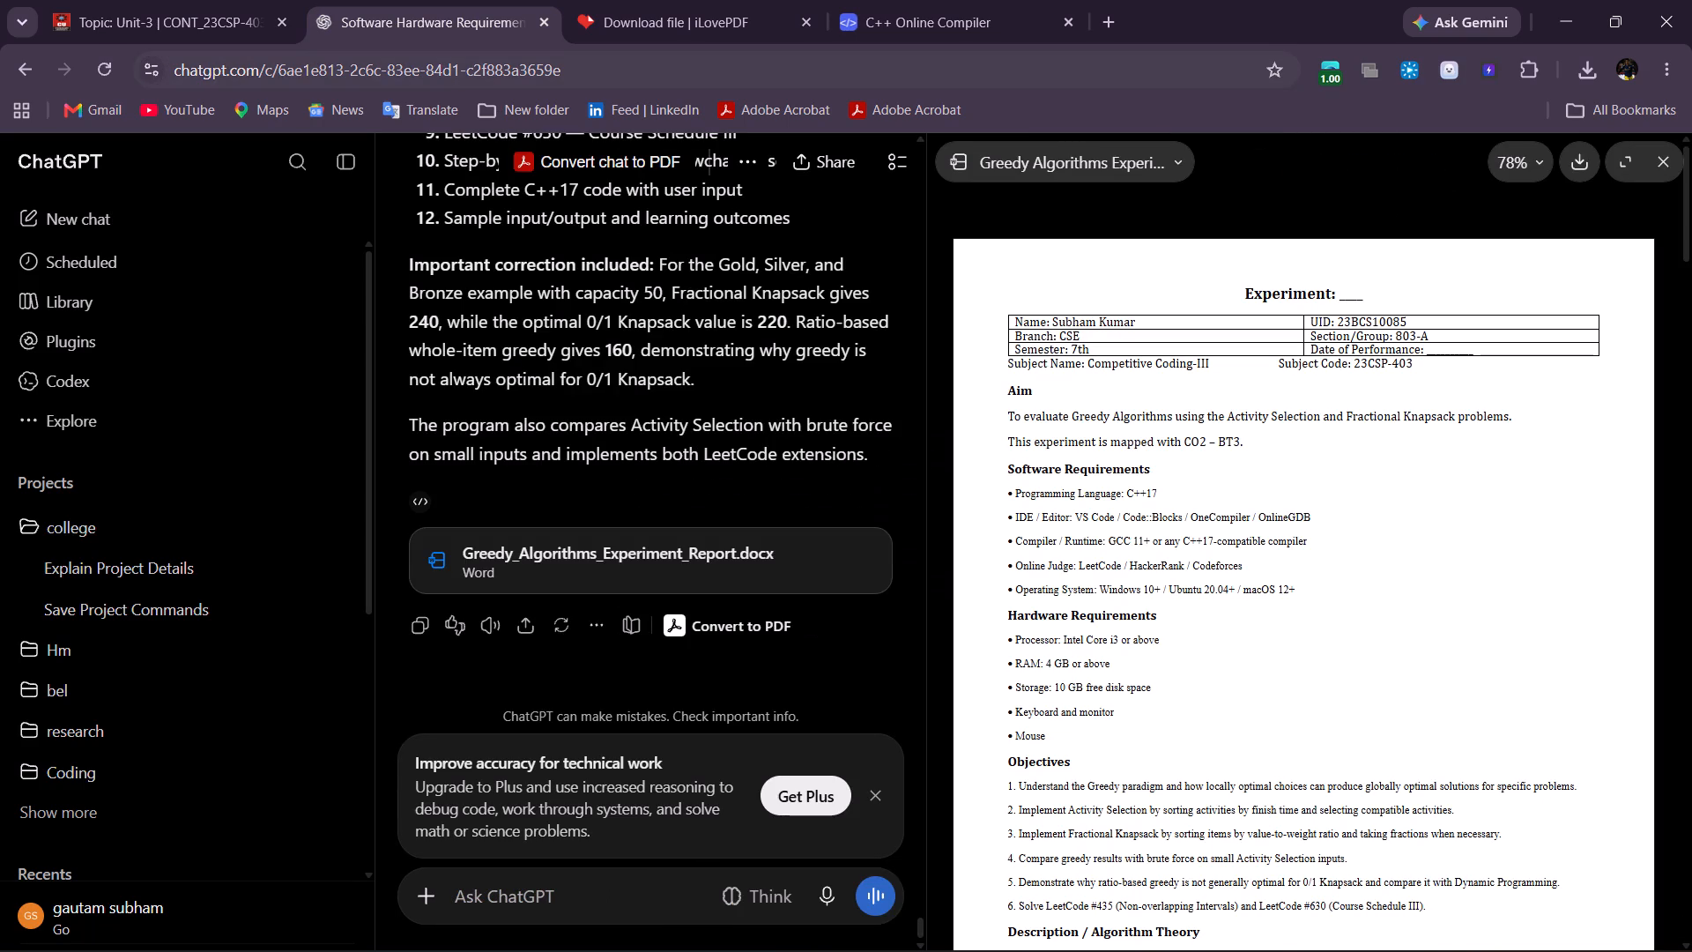
pyautogui.scroll(-1, 1691, 414)
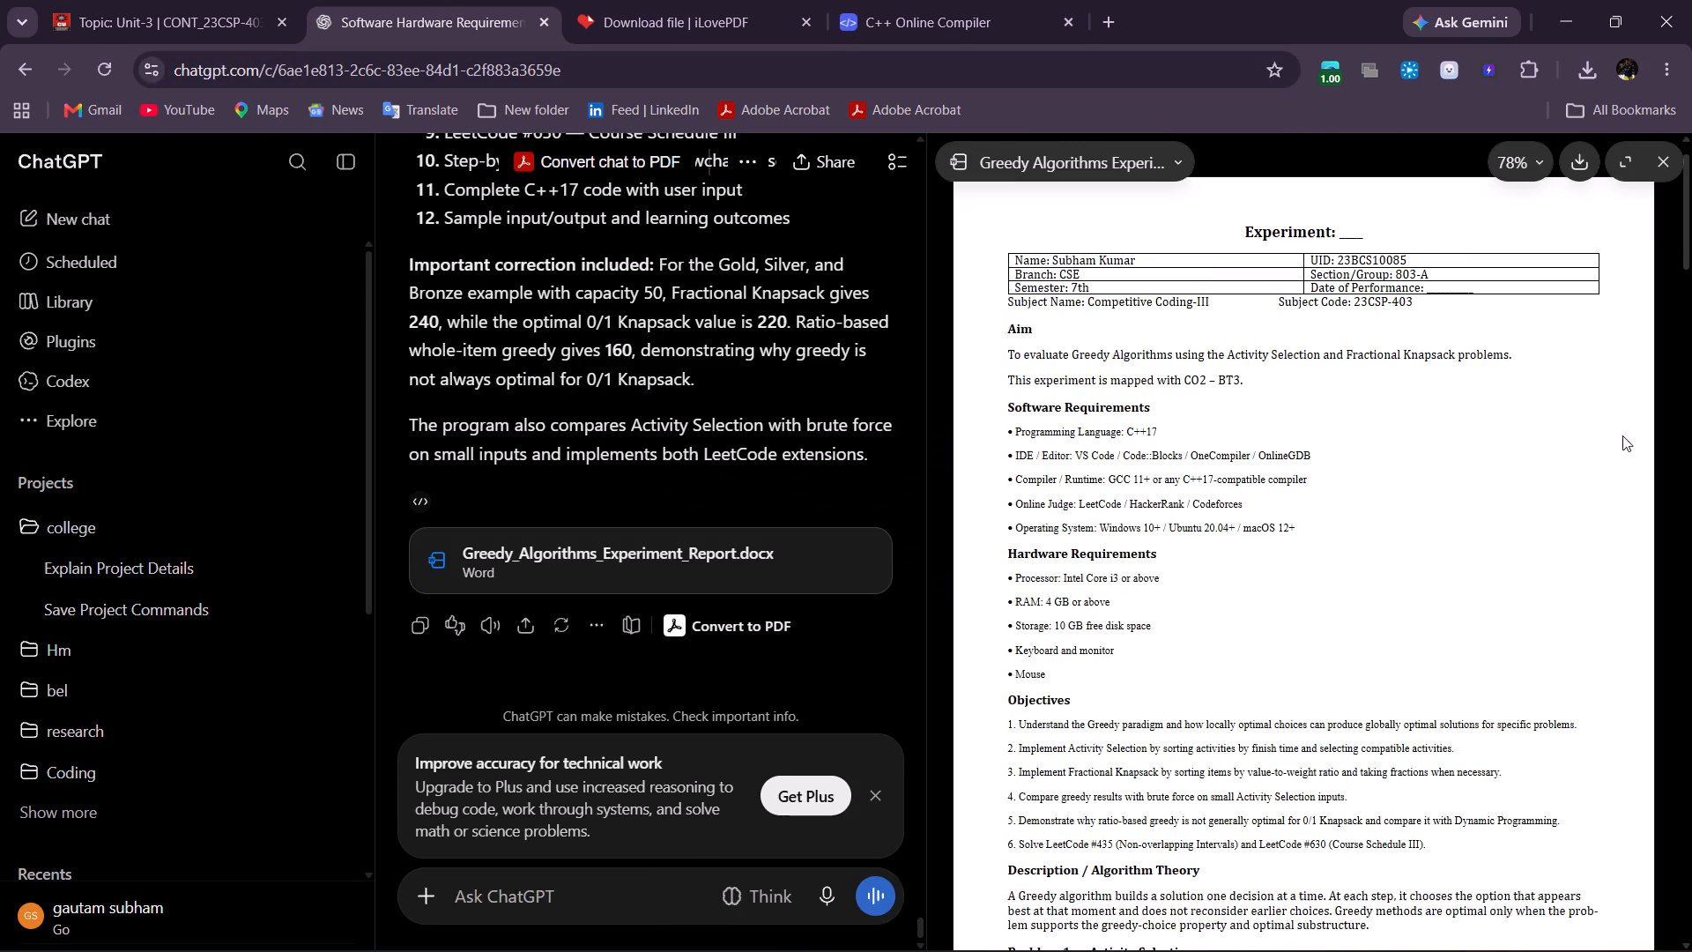
pyautogui.moveTo(1448, 795); pyautogui.dragTo(1127, 689)
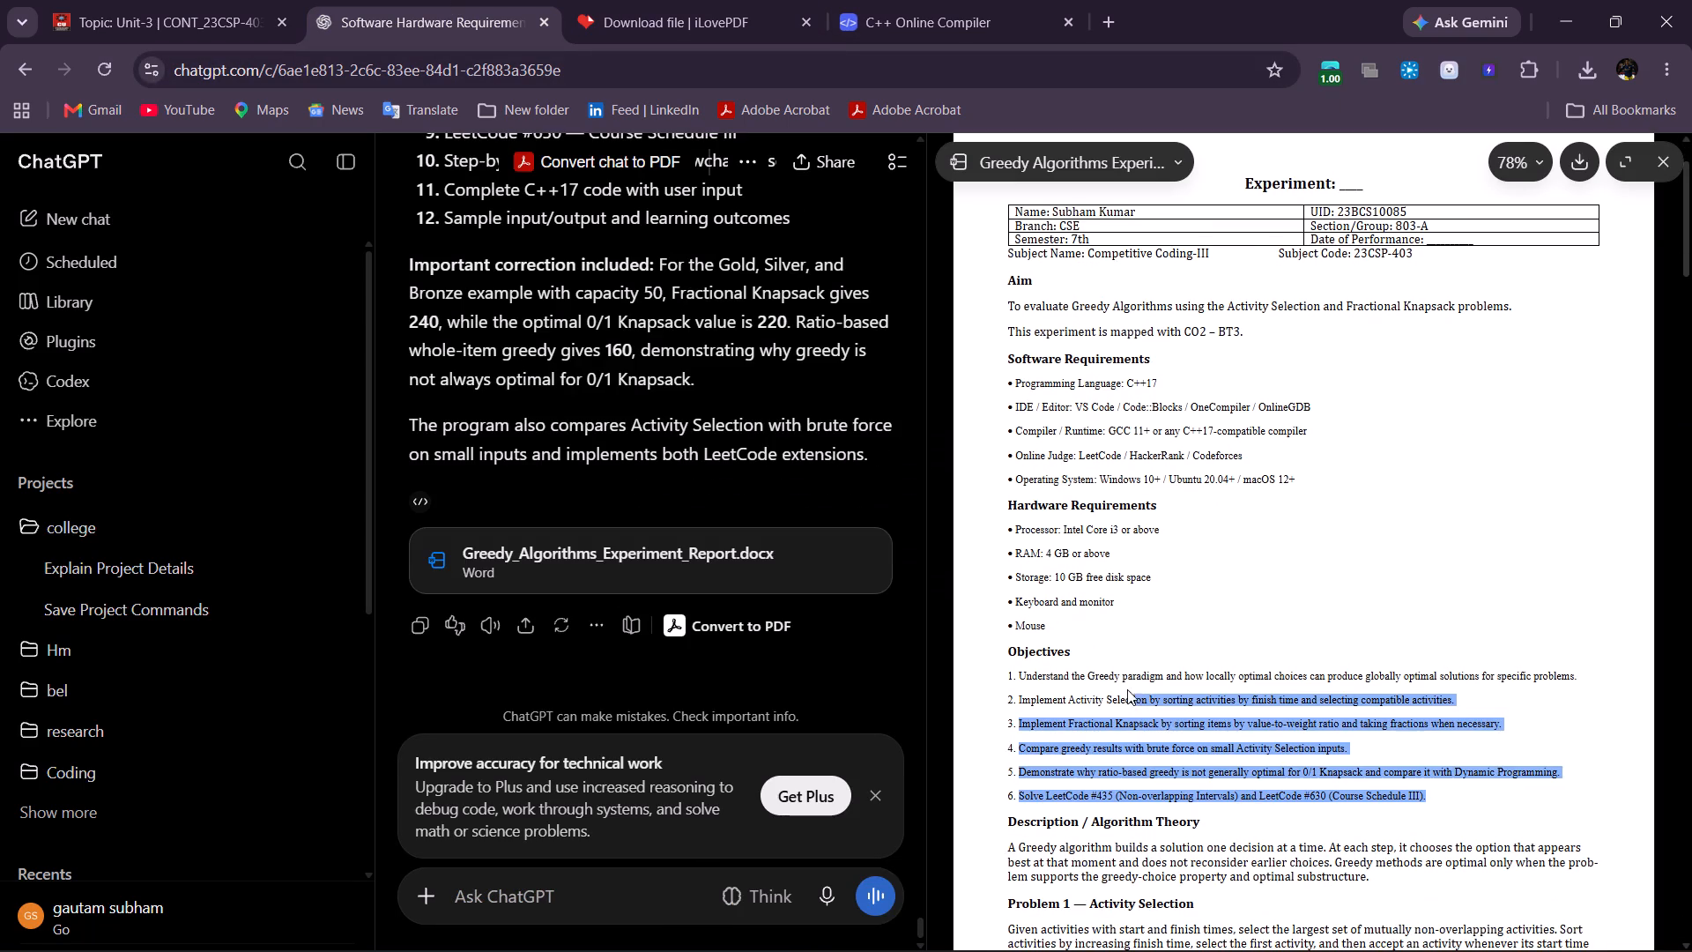
pyautogui.moveTo(1127, 689); pyautogui.dragTo(1020, 681)
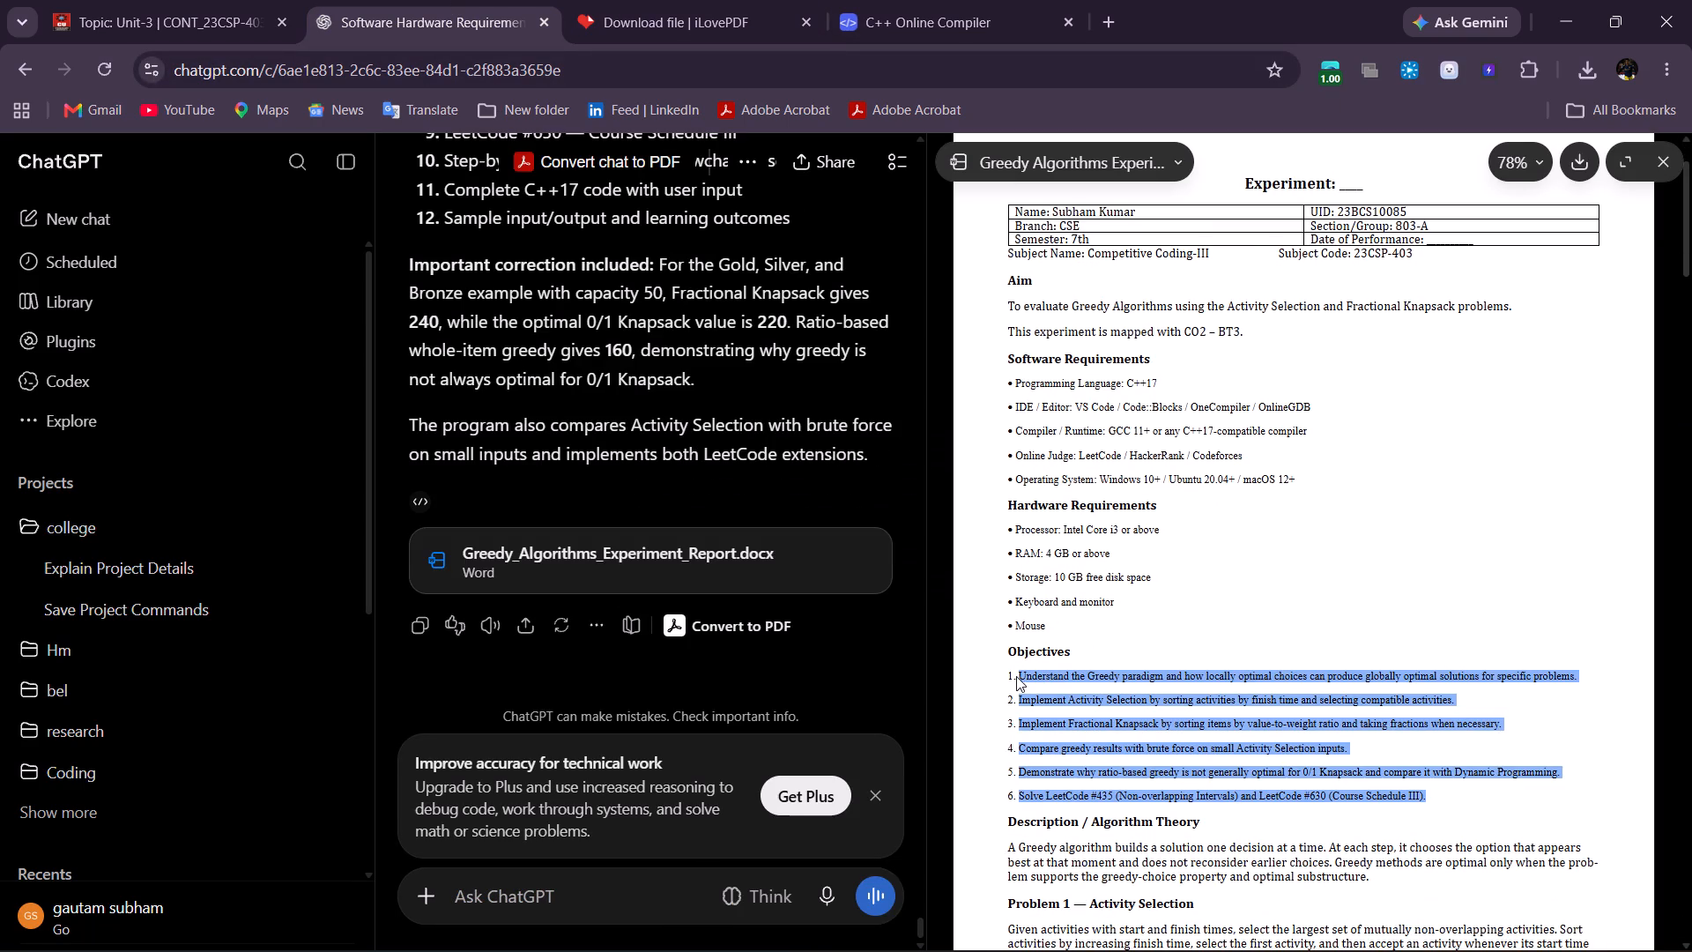
pyautogui.hotkey('ctrl', 'c')
pyautogui.hotkey('alt', 'Tab')
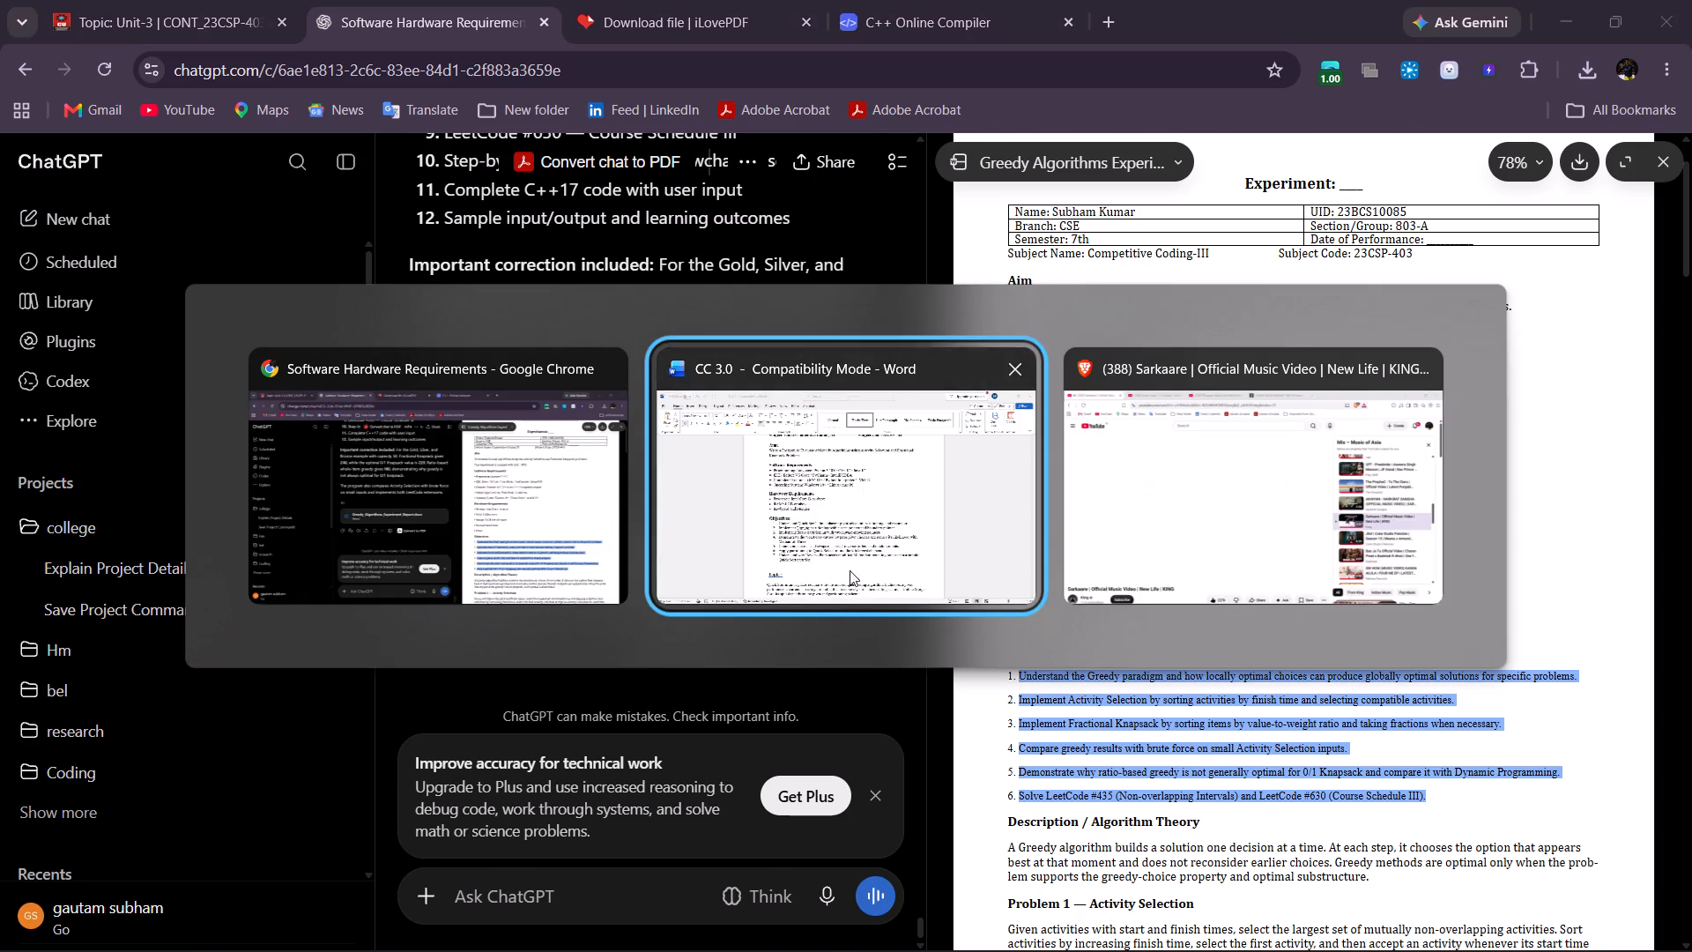
# Replace the seven Quick Sort objectives in the Word worksheet with the copied greedy algorithm objectives.
pyautogui.moveTo(701, 759); pyautogui.dragTo(540, 631)
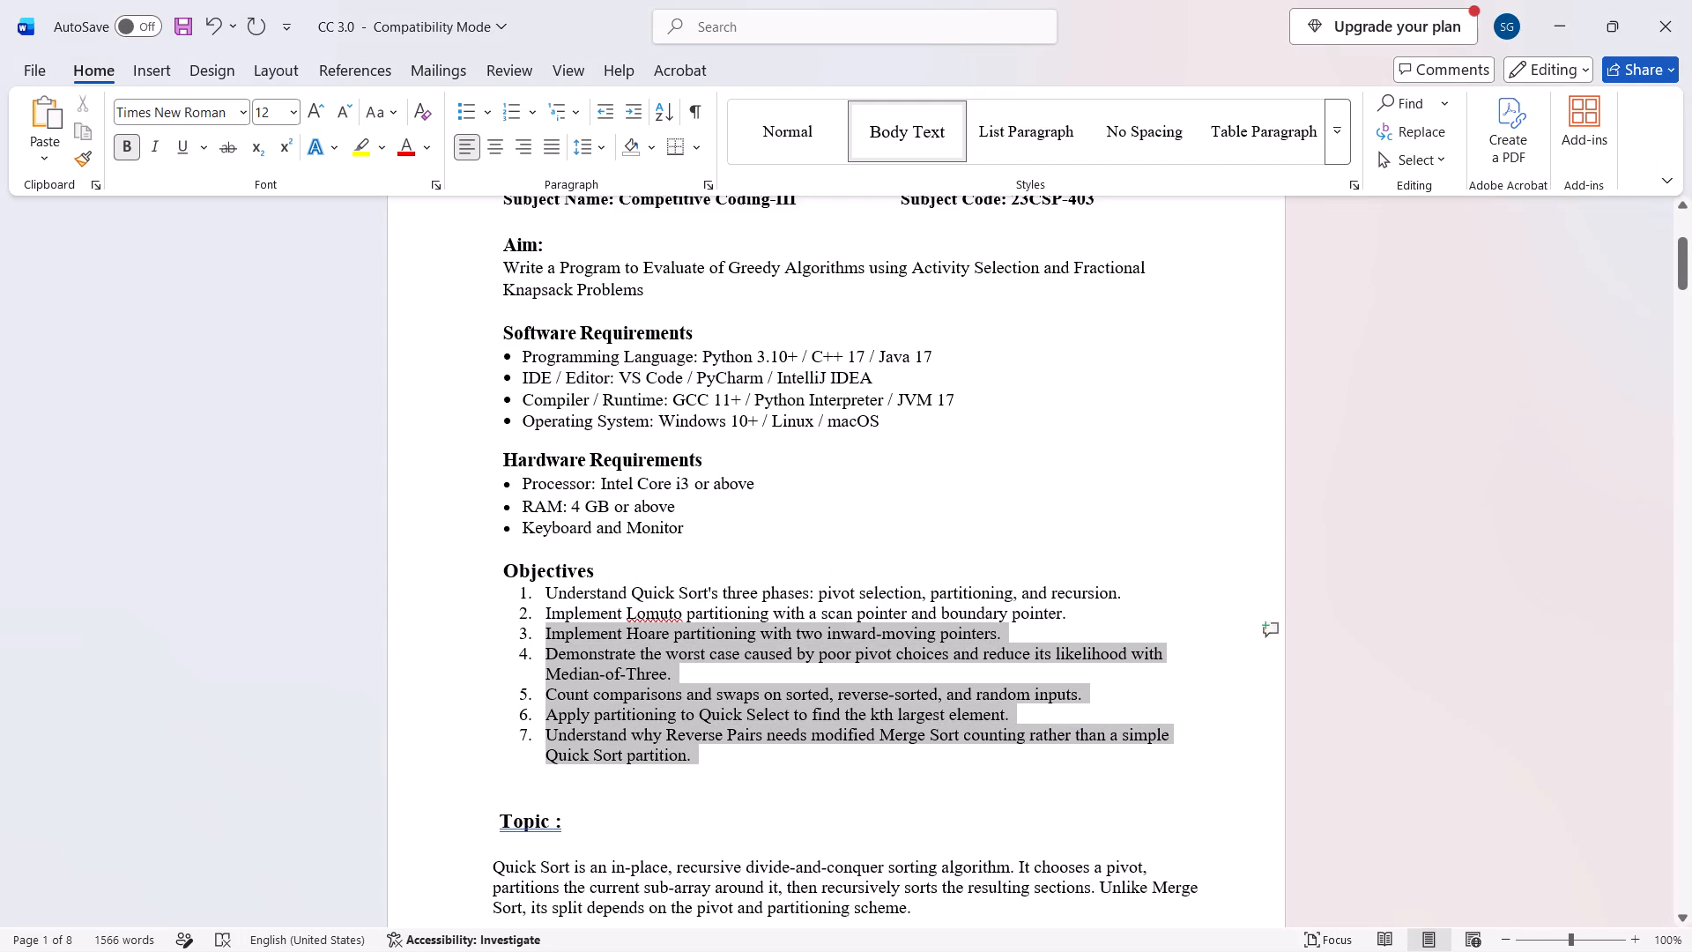
pyautogui.moveTo(540, 631); pyautogui.dragTo(537, 598)
pyautogui.hotkey('ctrl', 'v')
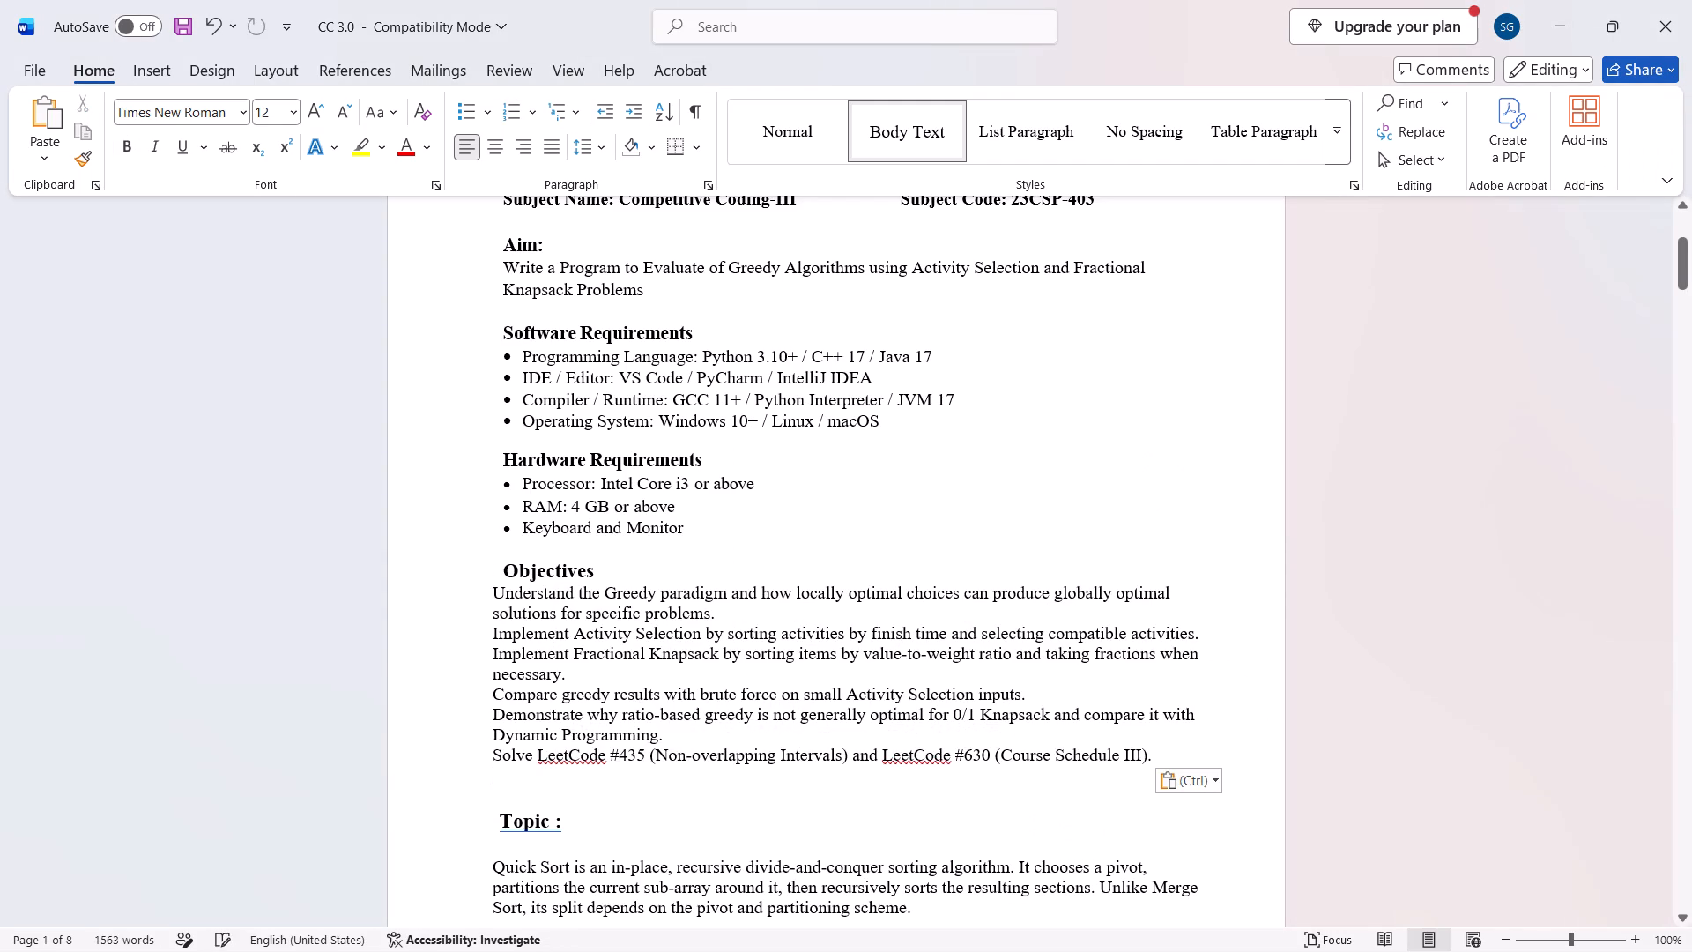
# Format the pasted lines under Objectives as a numbered list from 1 to 6.
pyautogui.moveTo(1162, 747); pyautogui.dragTo(518, 577)
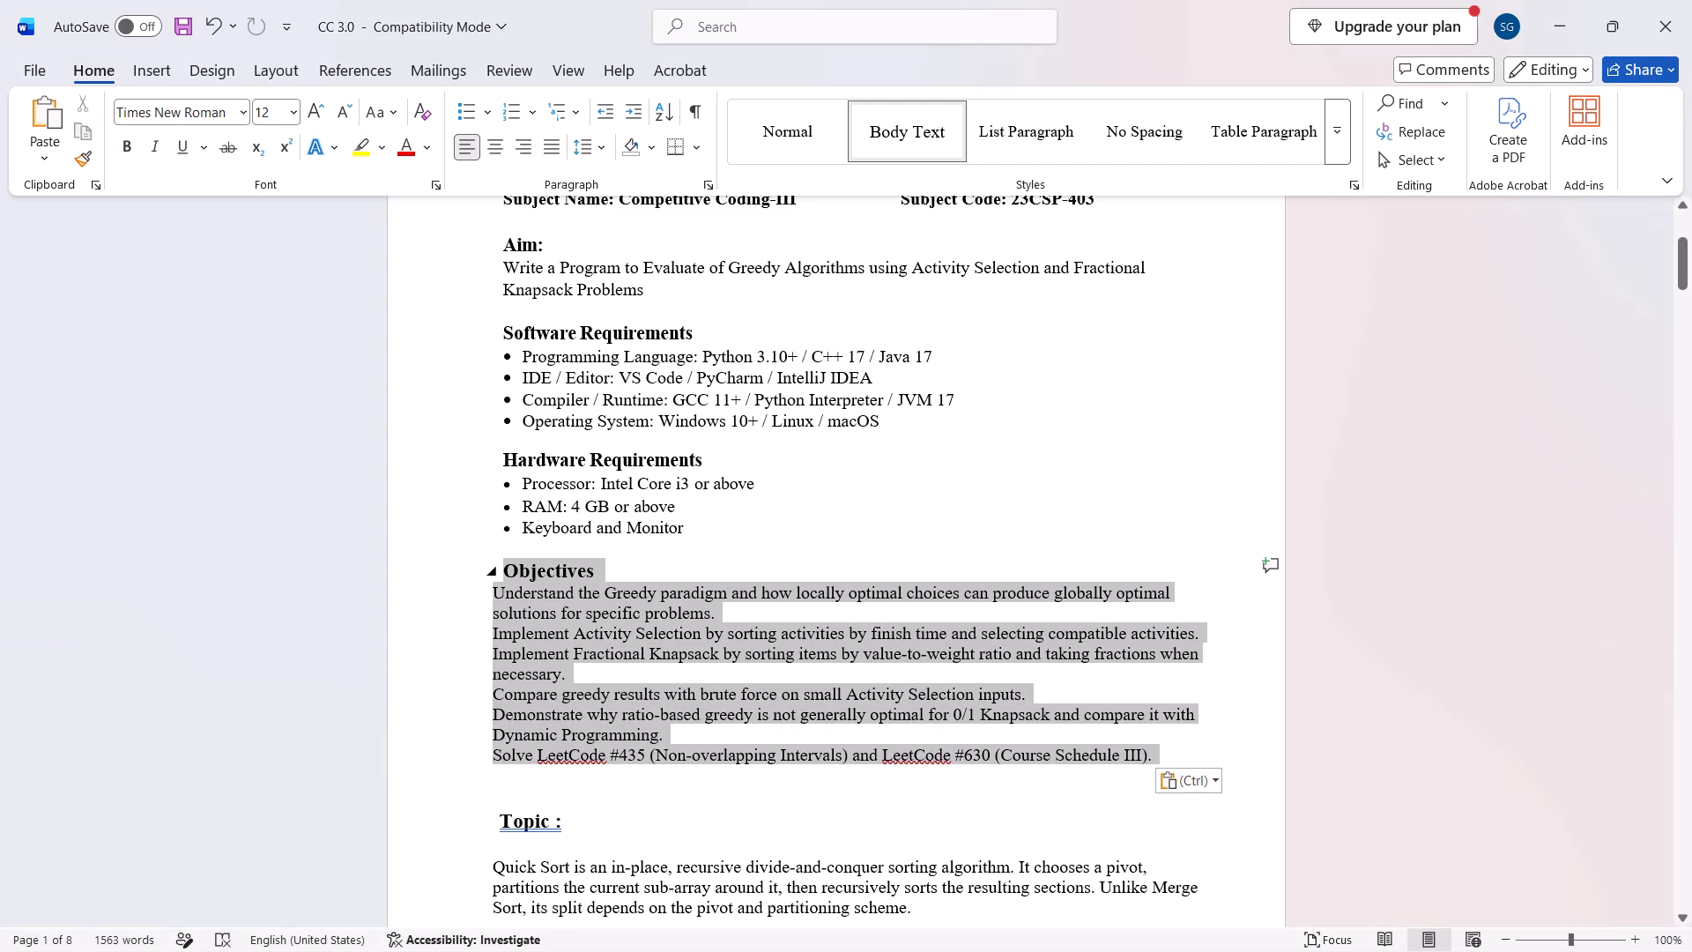
pyautogui.moveTo(518, 577); pyautogui.dragTo(503, 591)
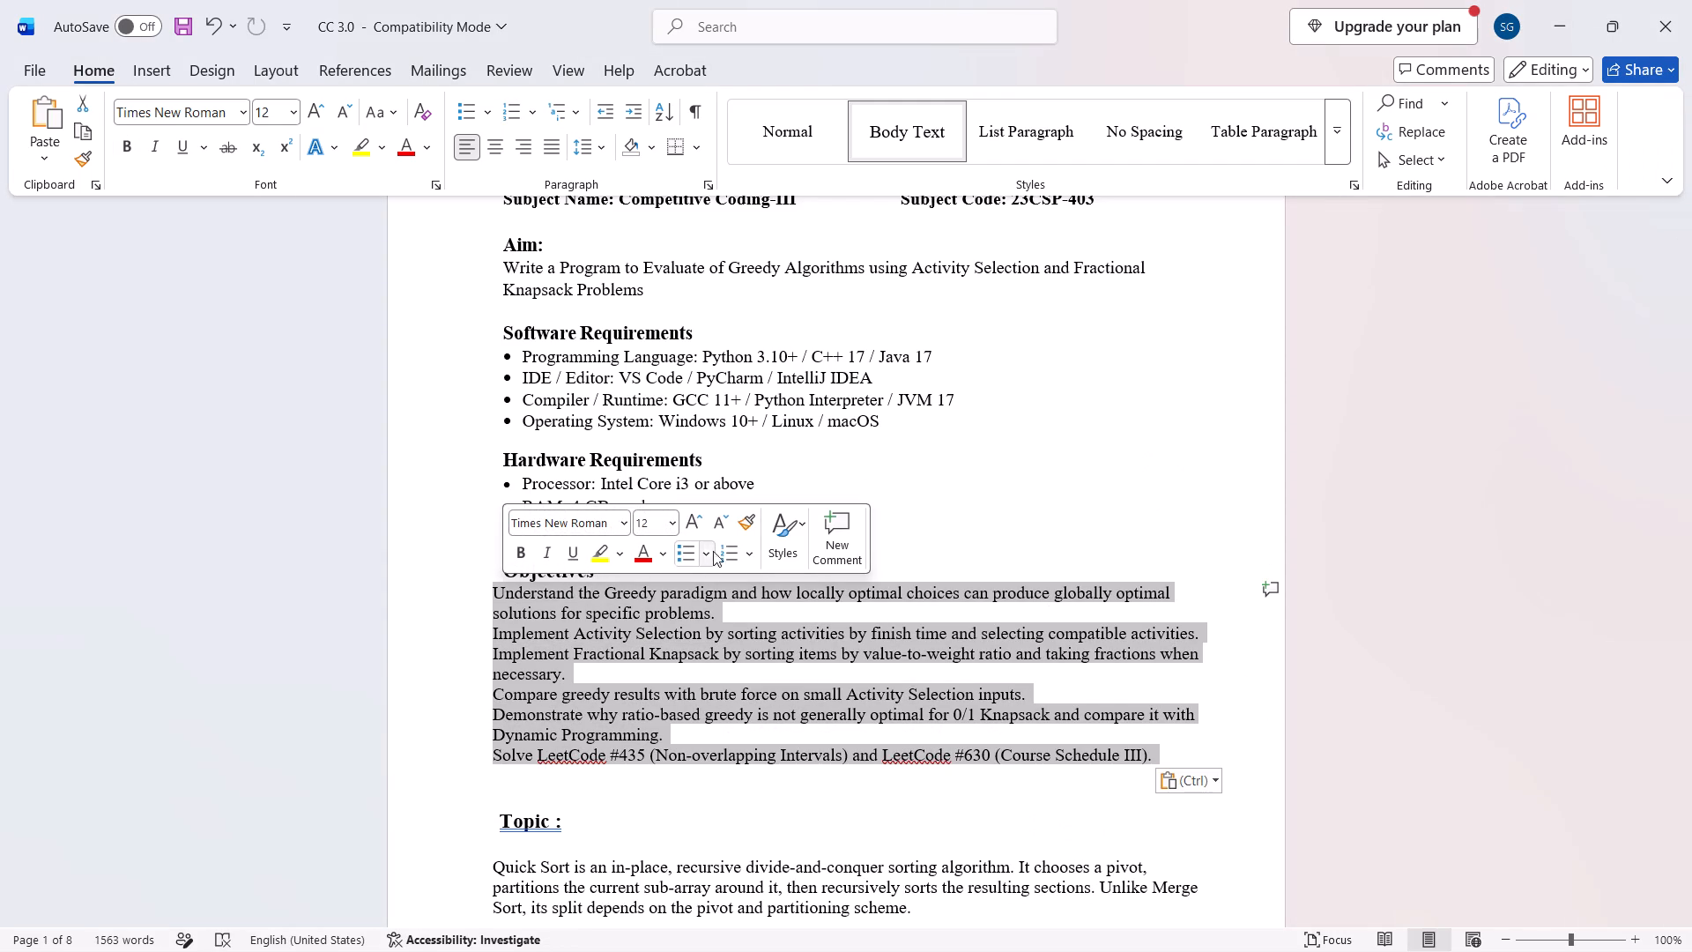
pyautogui.click(731, 556)
pyautogui.click(809, 673)
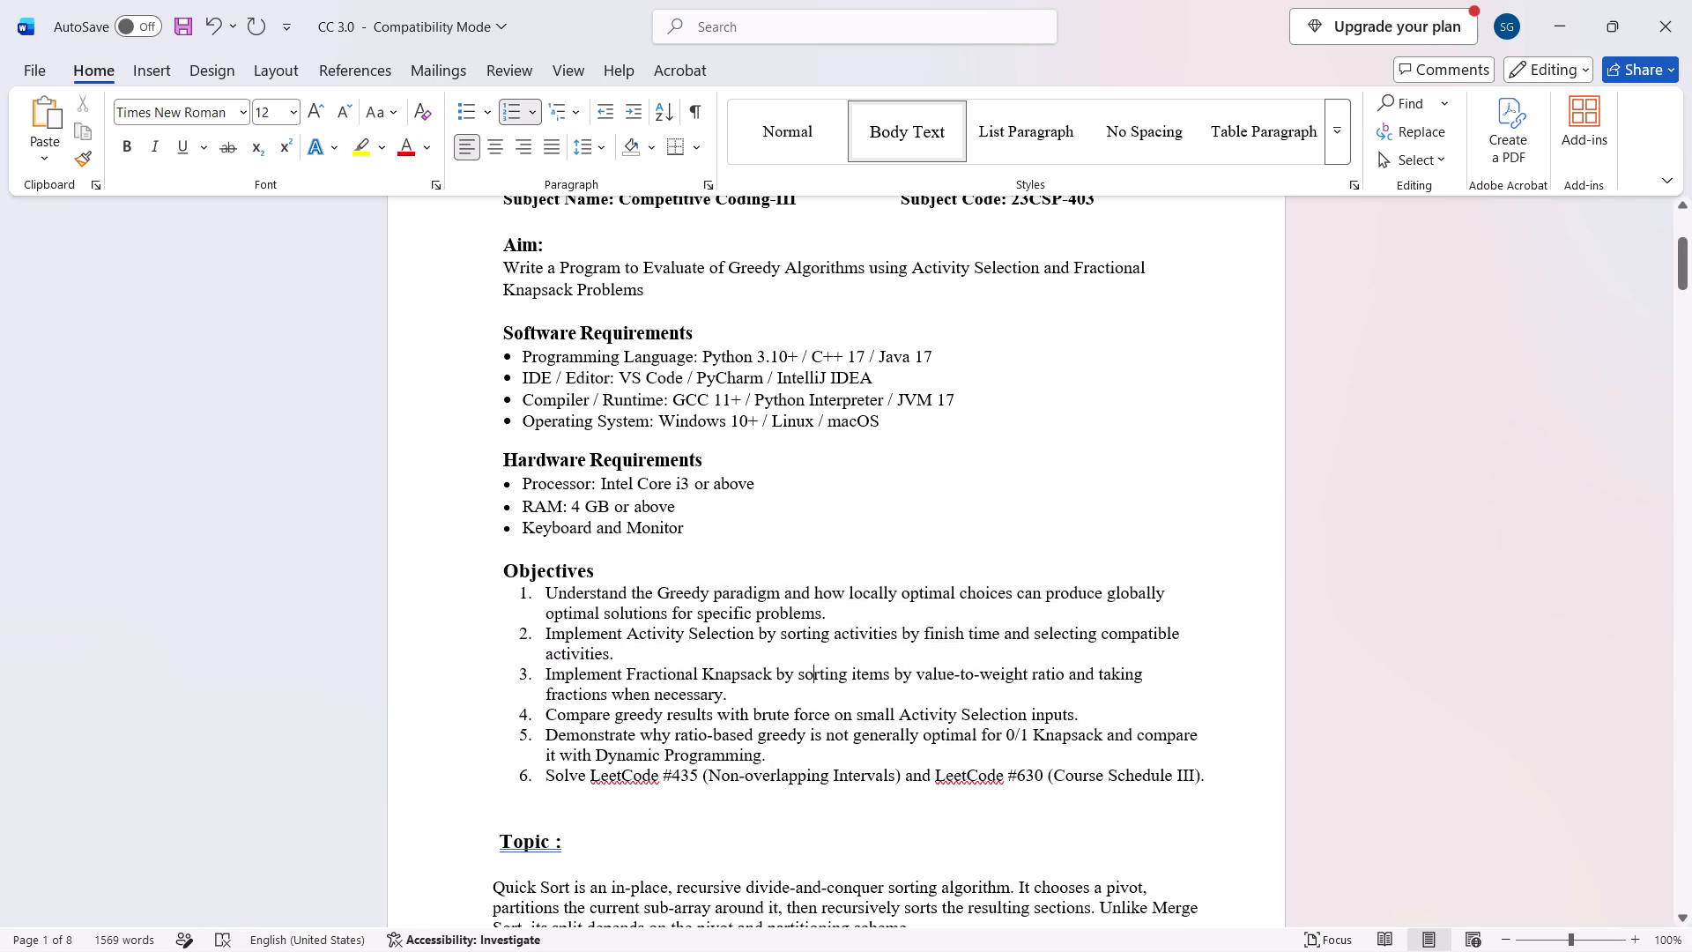
pyautogui.moveTo(844, 726); pyautogui.dragTo(742, 688)
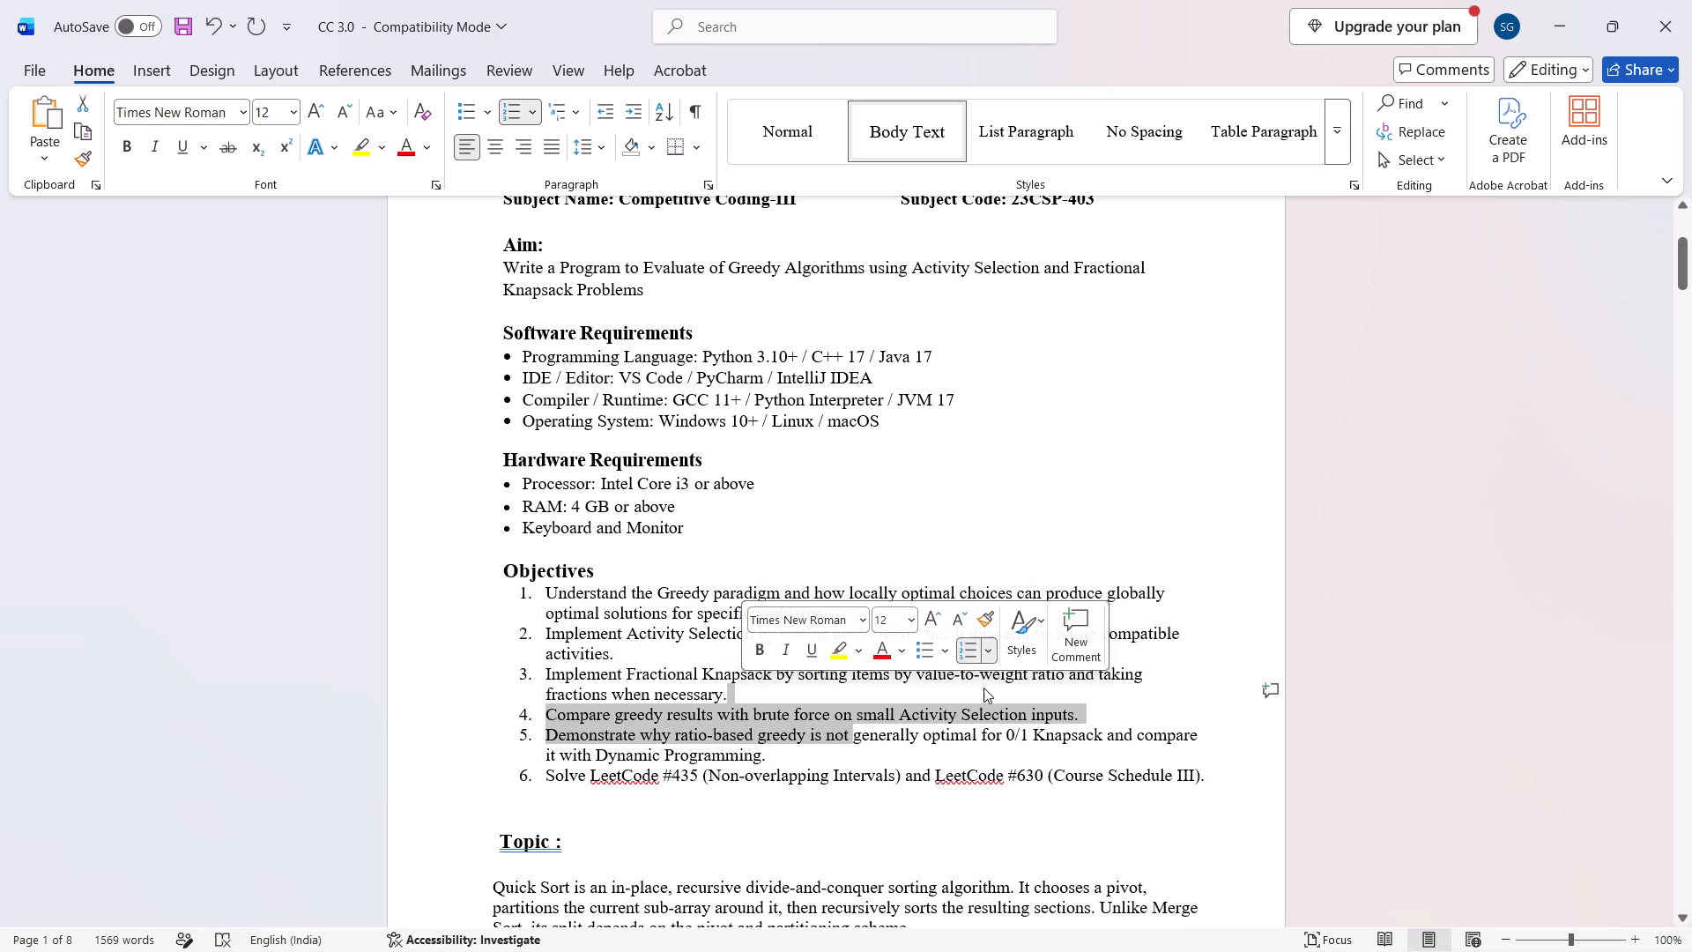
pyautogui.click(1009, 526)
# Copy the introductory paragraph under Description / Algorithm Theory from the ChatGPT report preview in Chrome and return to Word.
pyautogui.scroll(-1, 1027, 585)
pyautogui.scroll(1, 1027, 585)
pyautogui.scroll(-2, 1027, 585)
pyautogui.scroll(1, 1027, 586)
pyautogui.scroll(-2, 1026, 588)
pyautogui.scroll(-2, 797, 685)
pyautogui.hotkey('alt', 'Tab')
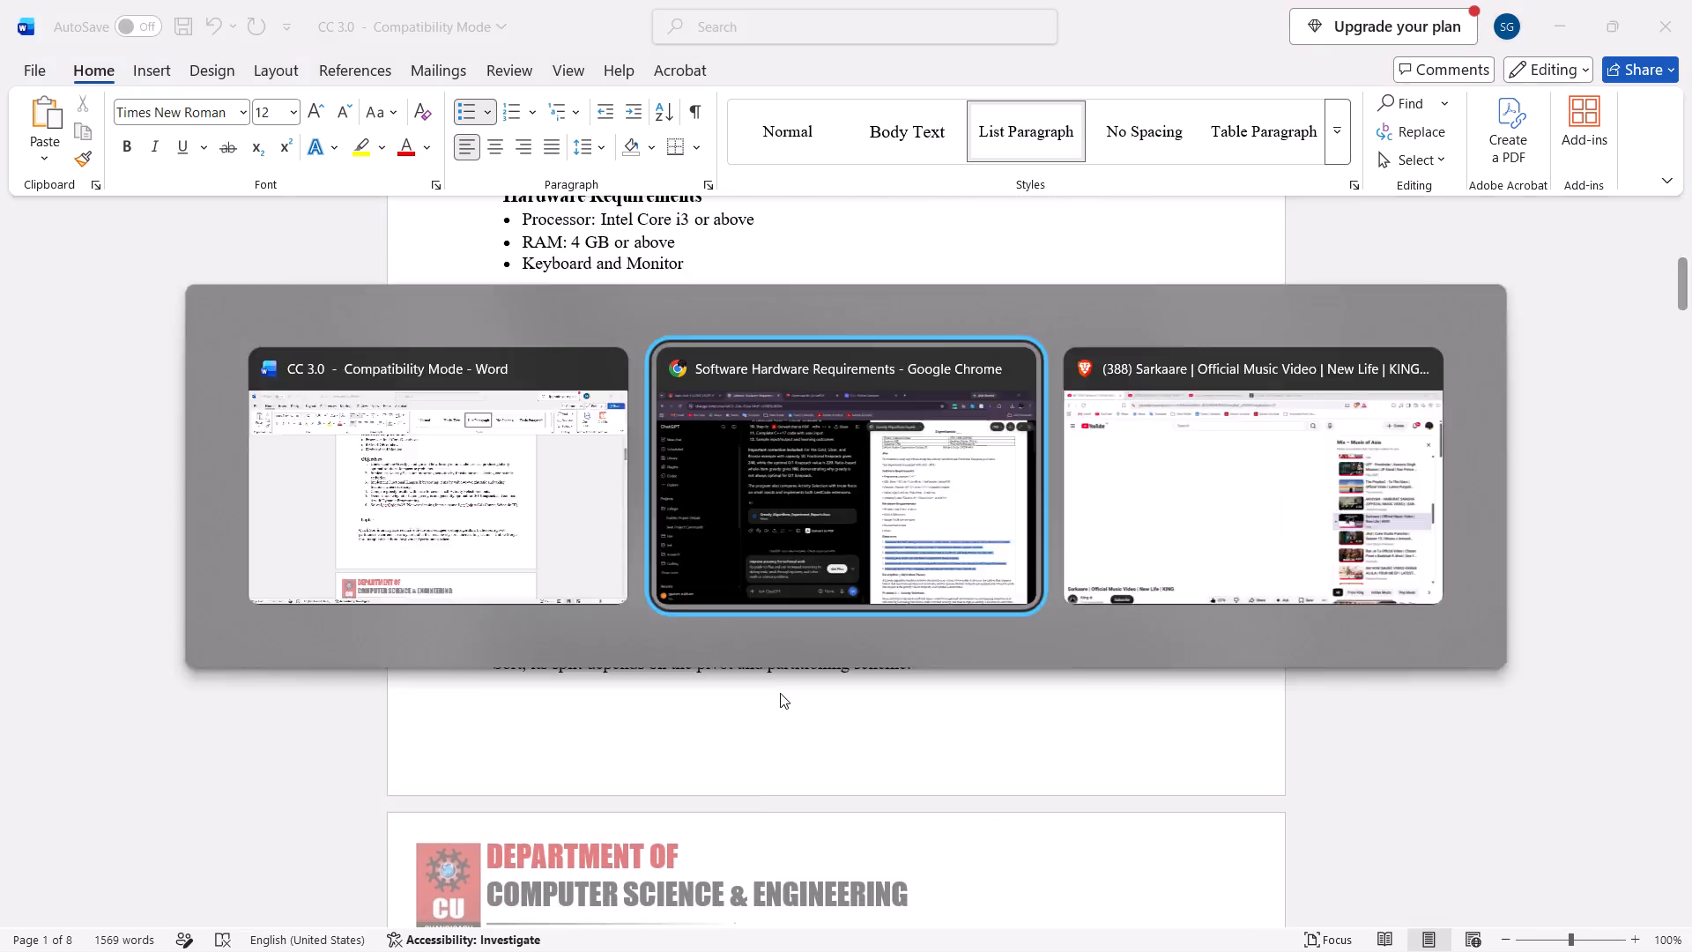
pyautogui.scroll(-3, 1084, 682)
pyautogui.click(1228, 526)
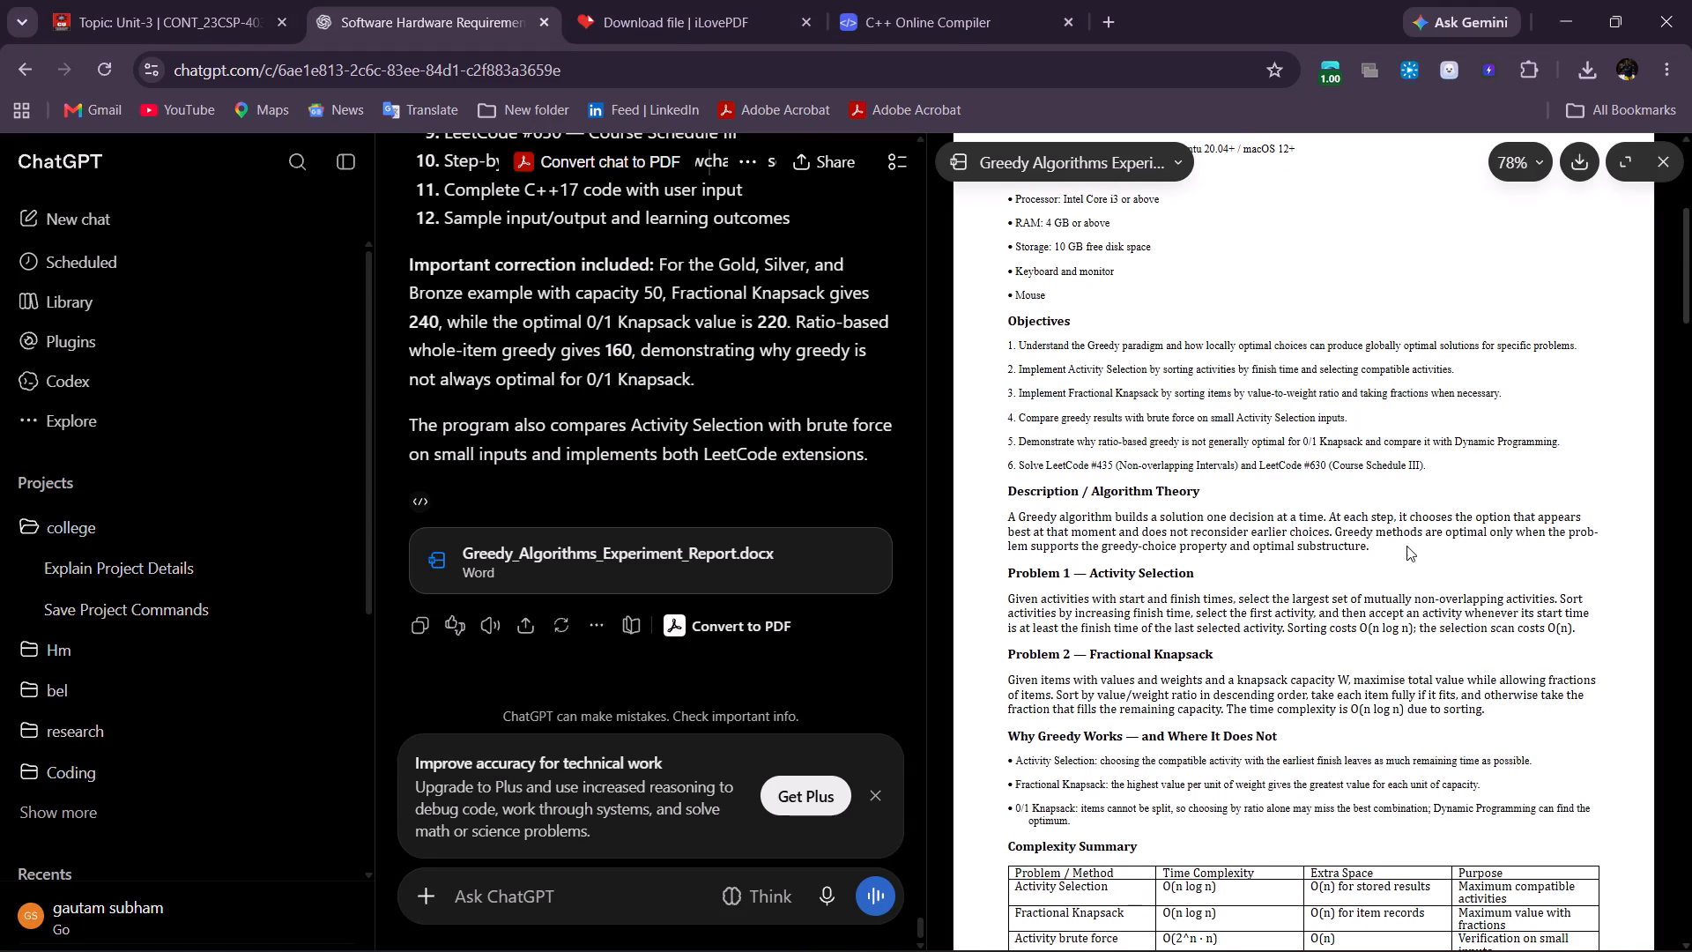
pyautogui.moveTo(1397, 551); pyautogui.dragTo(984, 518)
pyautogui.hotkey('ctrl', 'c')
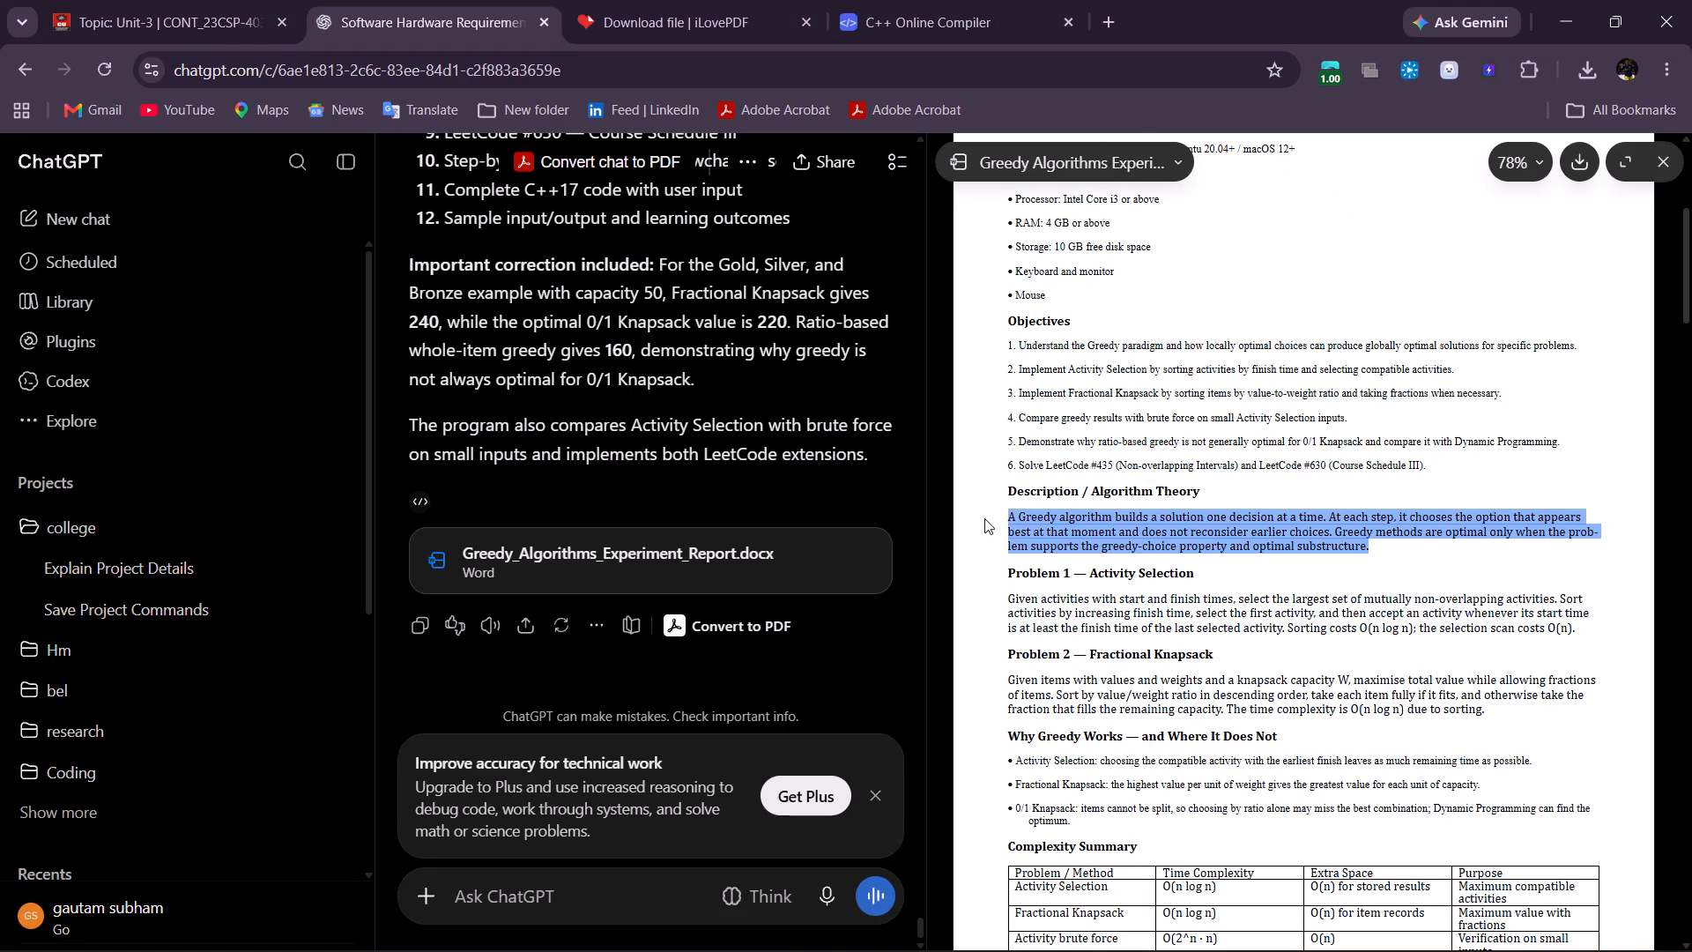
pyautogui.hotkey('alt', 'Tab')
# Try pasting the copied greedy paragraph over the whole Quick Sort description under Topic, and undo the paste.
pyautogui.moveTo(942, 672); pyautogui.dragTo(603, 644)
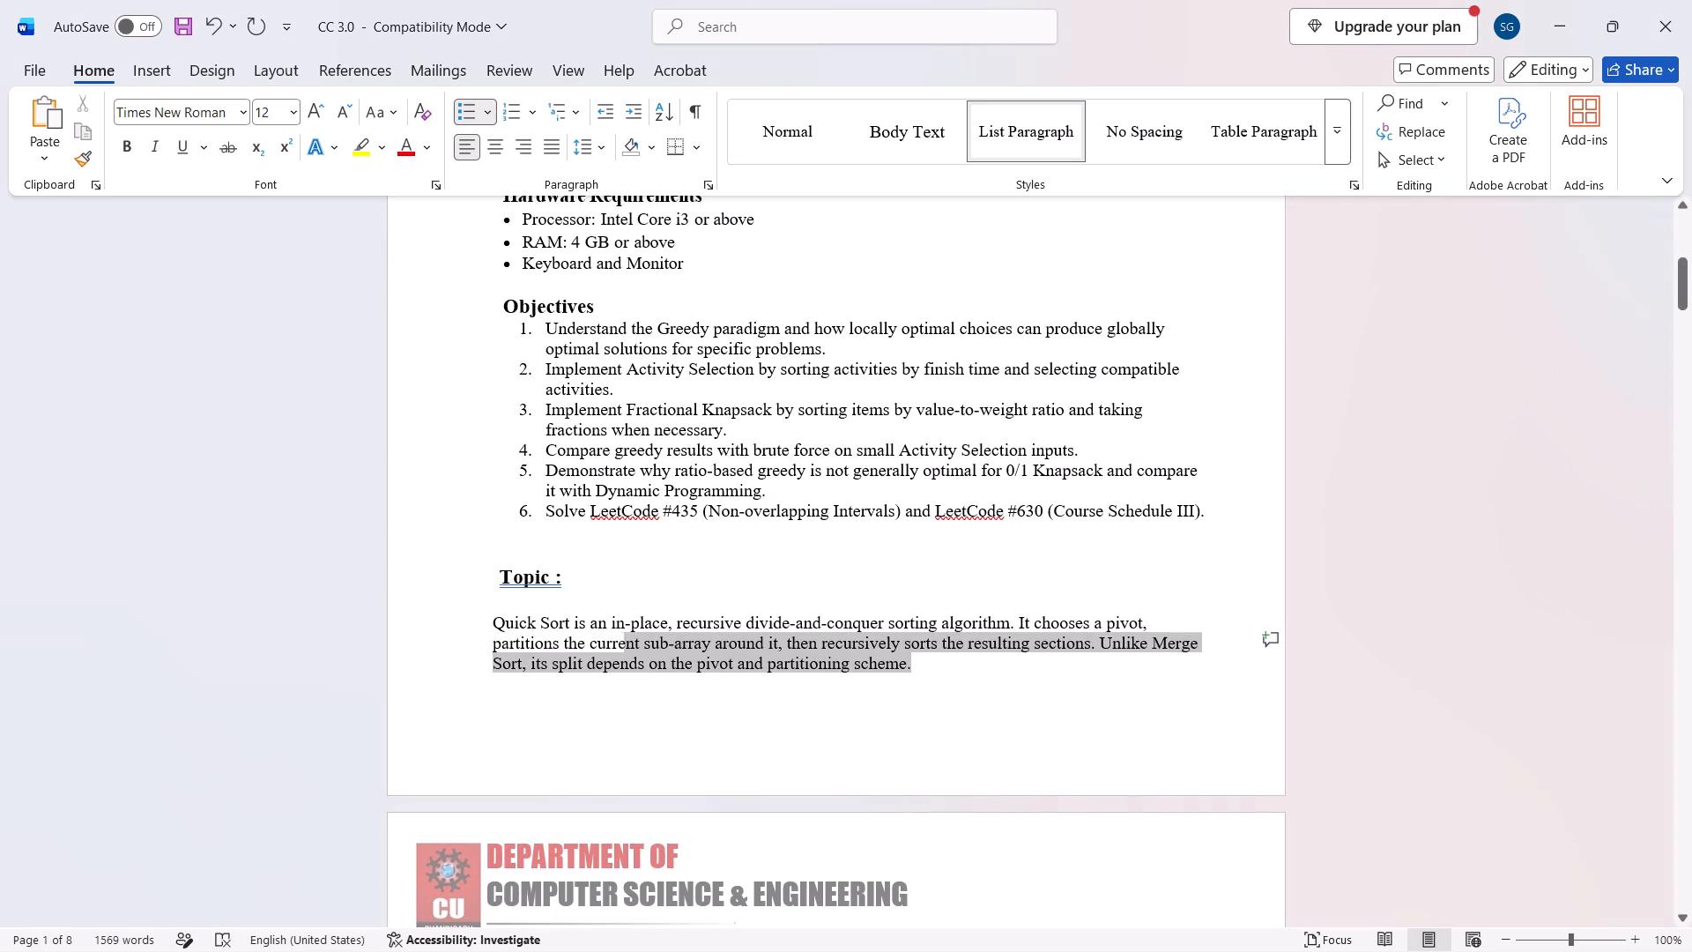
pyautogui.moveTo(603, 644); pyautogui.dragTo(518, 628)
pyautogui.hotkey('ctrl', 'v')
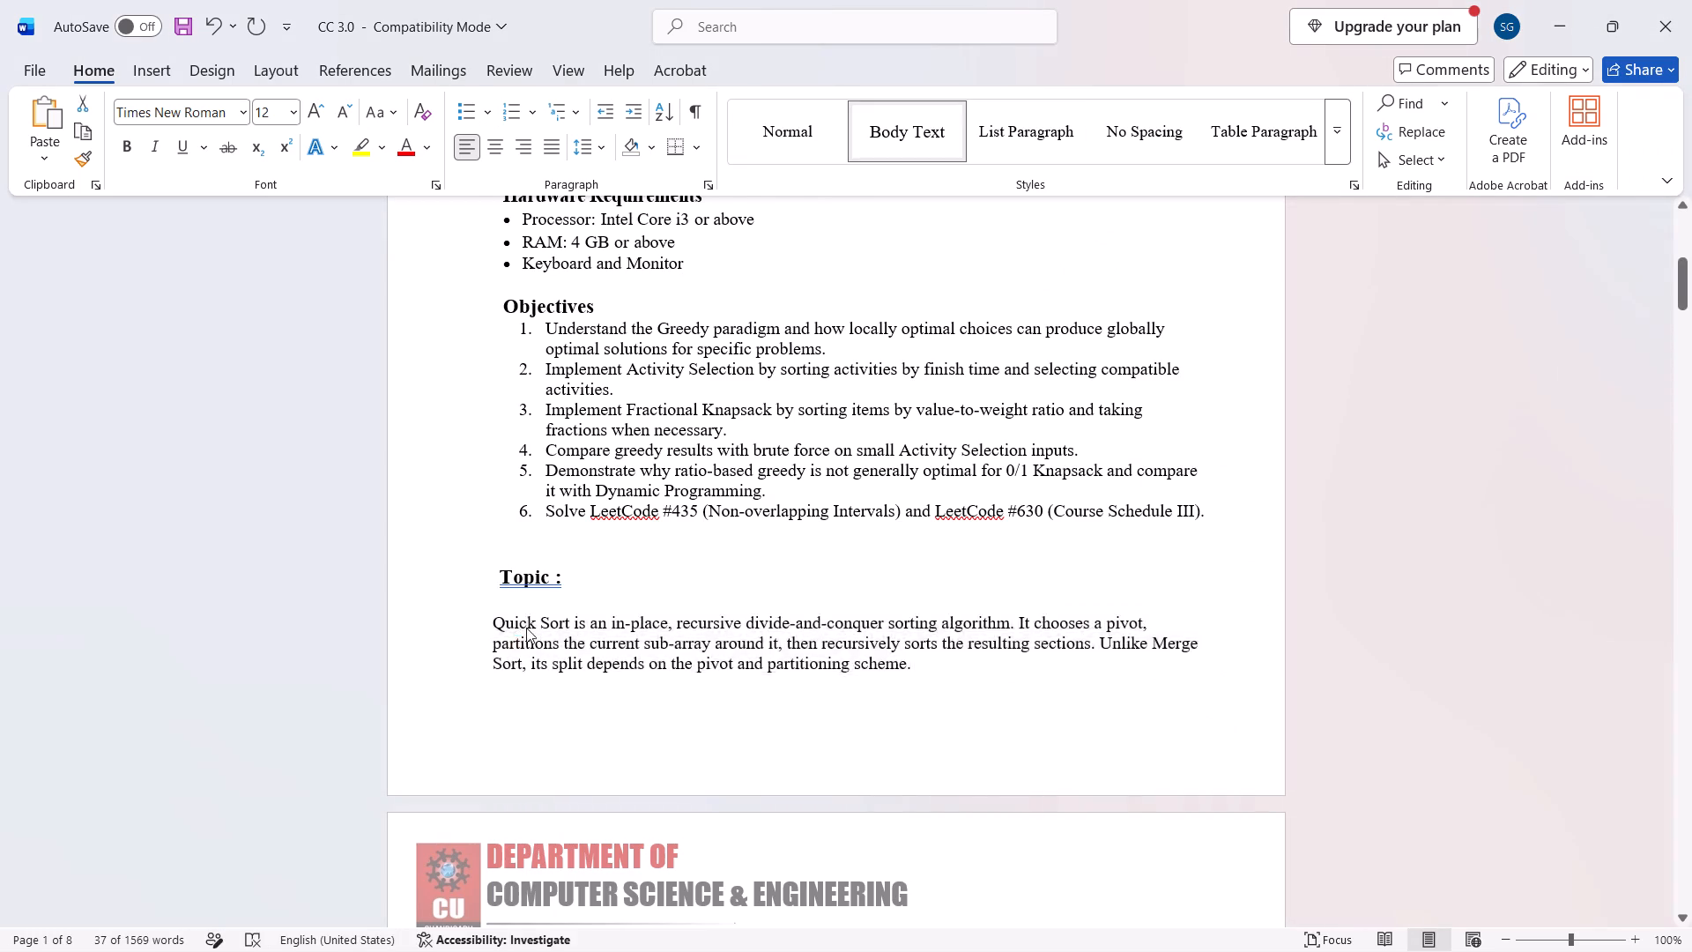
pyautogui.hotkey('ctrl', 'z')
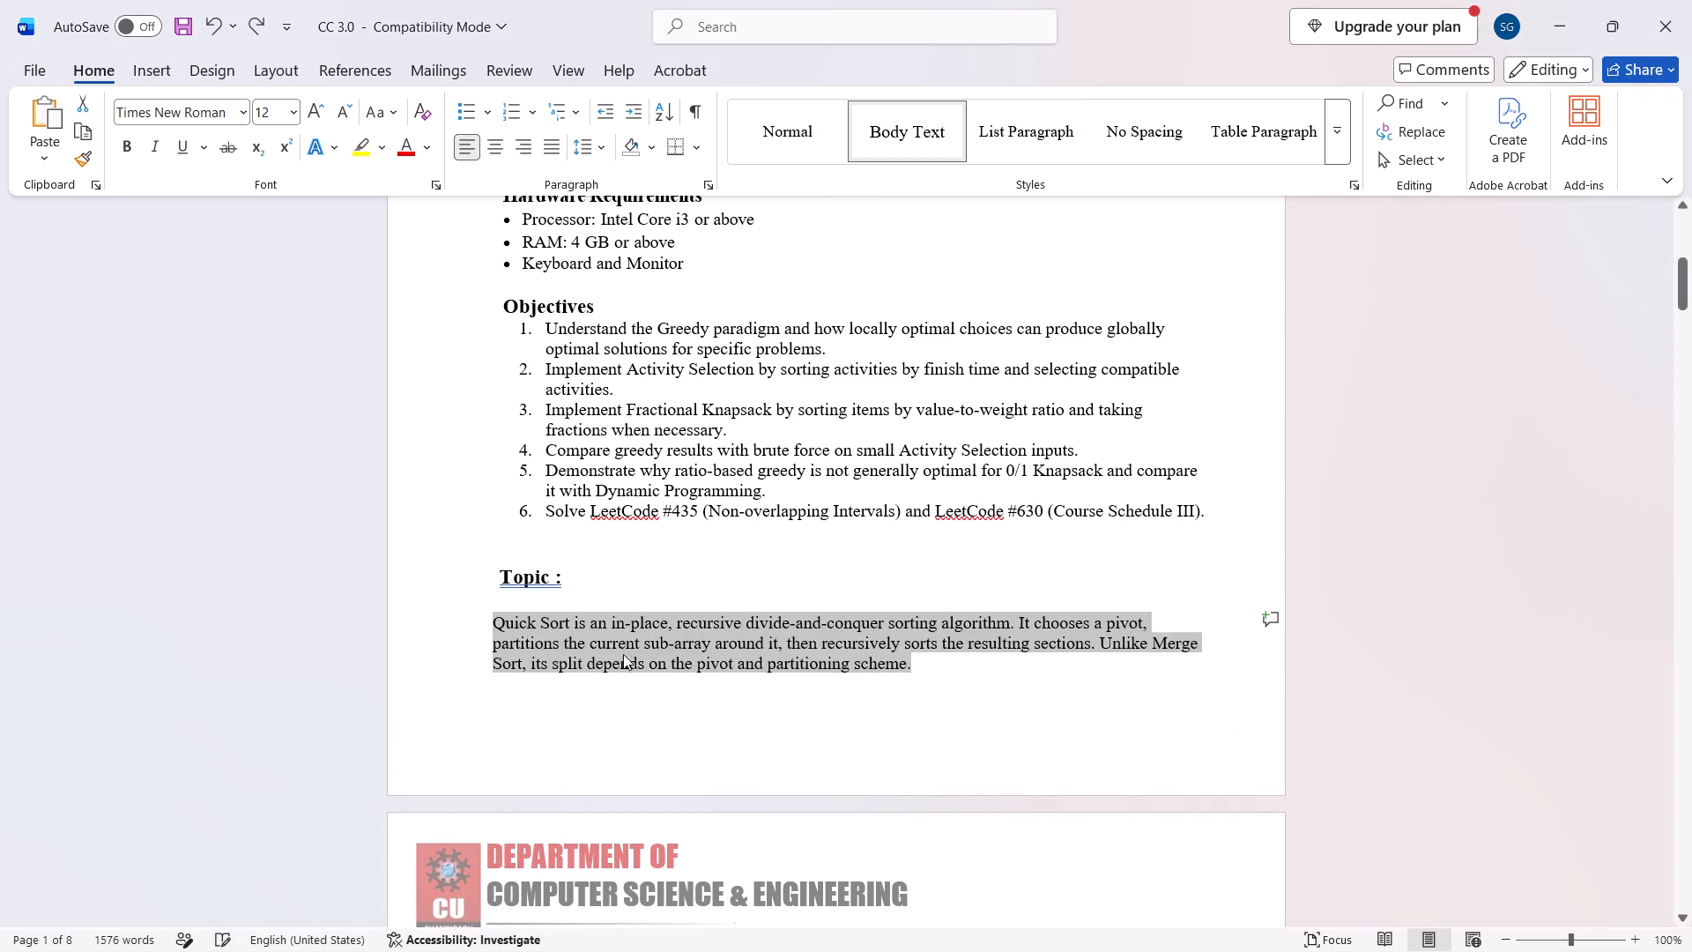
# Paste the greedy algorithm paragraph over the Topic description's text that follows "Quick Sort is".
pyautogui.click(604, 644)
pyautogui.moveTo(931, 665); pyautogui.dragTo(606, 622)
pyautogui.hotkey('ctrl', 'v')
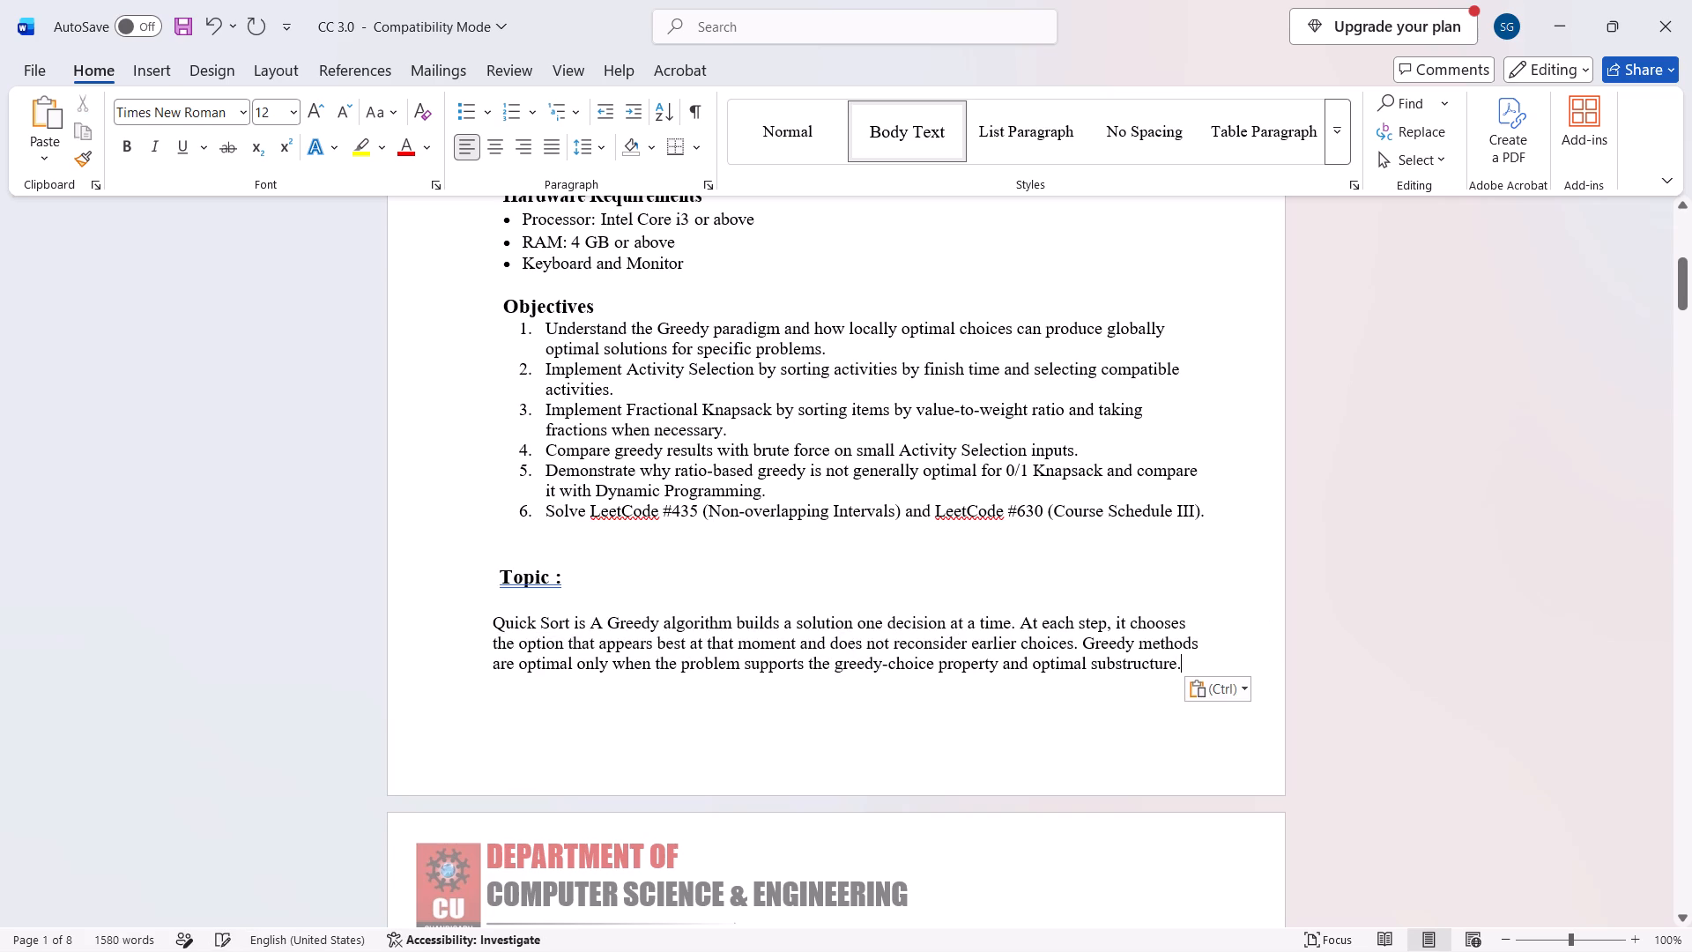
# Delete the leftover words "Quick Sort is" so the Topic paragraph begins with "A Greedy algorithm".
pyautogui.click(590, 626)
pyautogui.press('BackSpace')
pyautogui.press('BackSpace')
pyautogui.press('BackSpace')
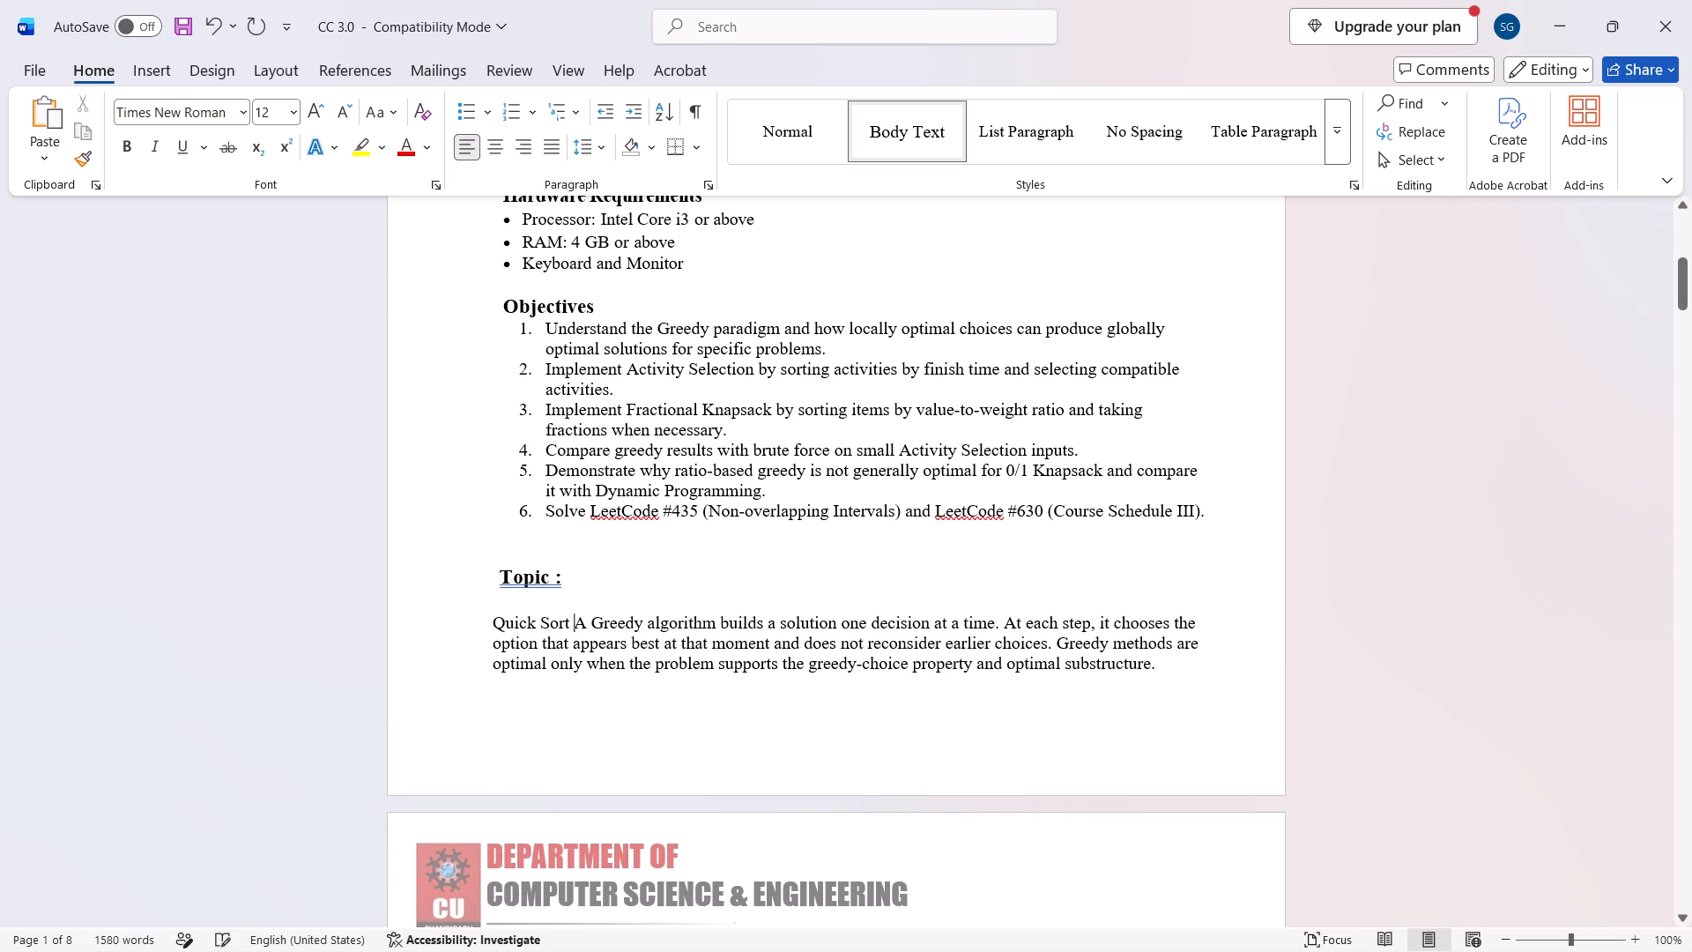
pyautogui.press('BackSpace')
pyautogui.press('BackSpace')
pyautogui.press('BackSpace')
pyautogui.press('BackSpace')
pyautogui.press('BackSpace')
pyautogui.press('BackSpace')
pyautogui.press('BackSpace')
pyautogui.press('BackSpace')
pyautogui.press('BackSpace')
pyautogui.press('BackSpace')
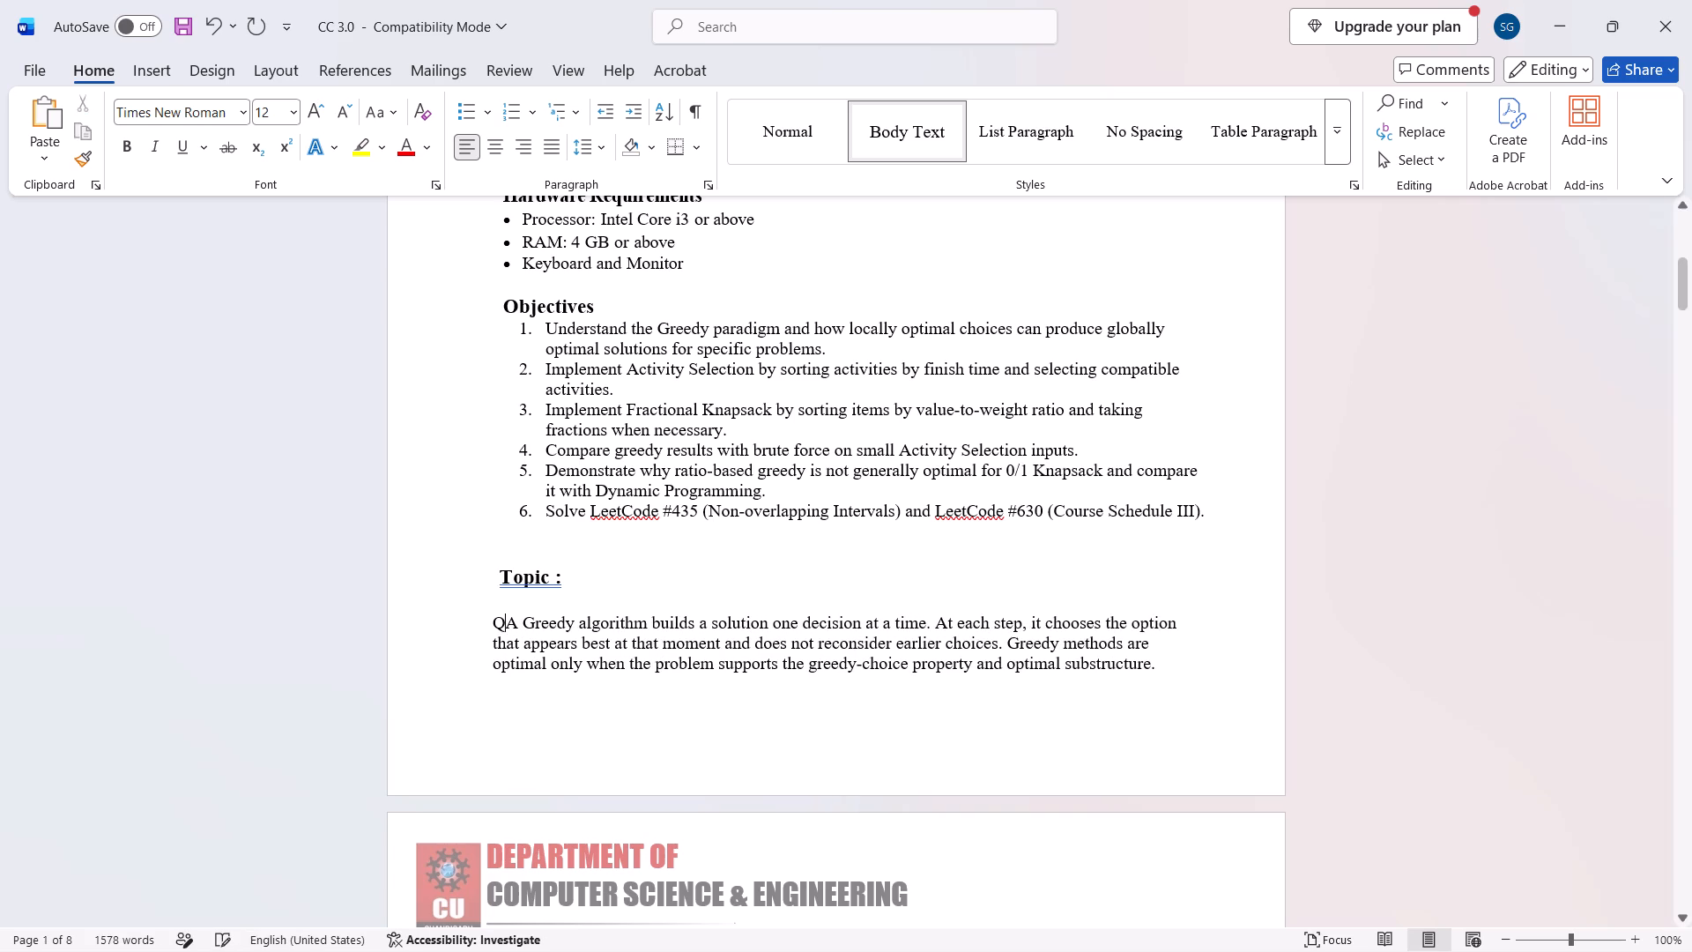
pyautogui.press('BackSpace')
# In Chrome, copy the Problem 1 — Activity Selection and Problem 2 — Fractional Knapsack headings and paragraphs from the report preview.
pyautogui.scroll(-4, 887, 681)
pyautogui.hotkey('alt', 'Tab')
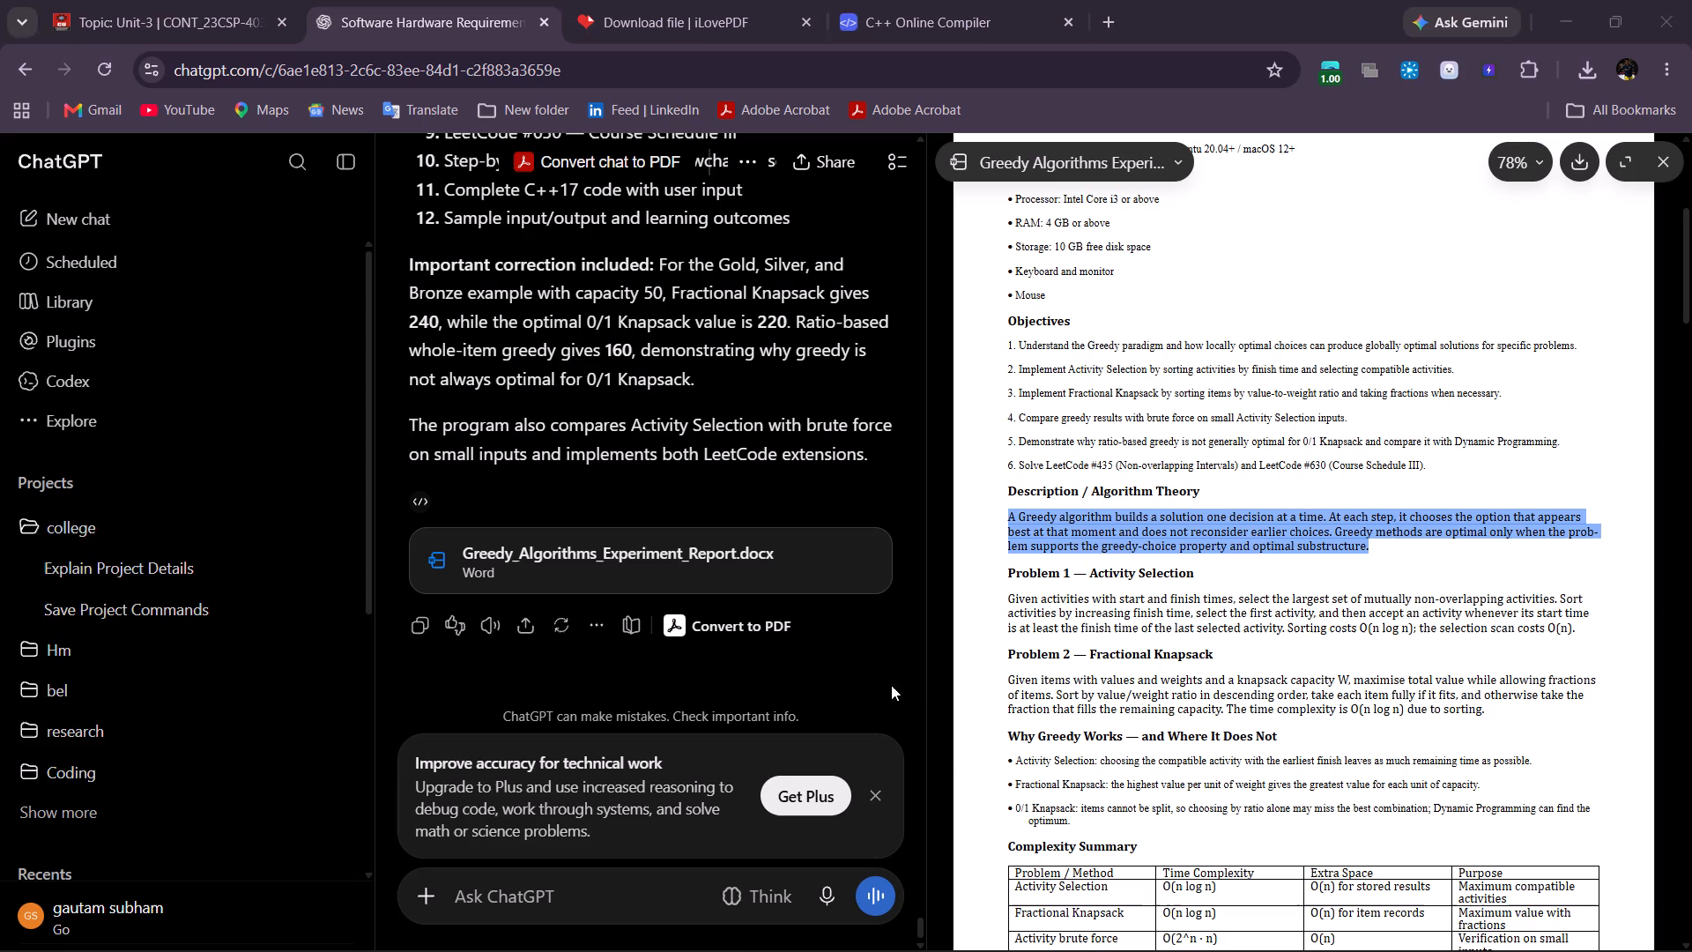
pyautogui.moveTo(1196, 573); pyautogui.dragTo(1089, 580)
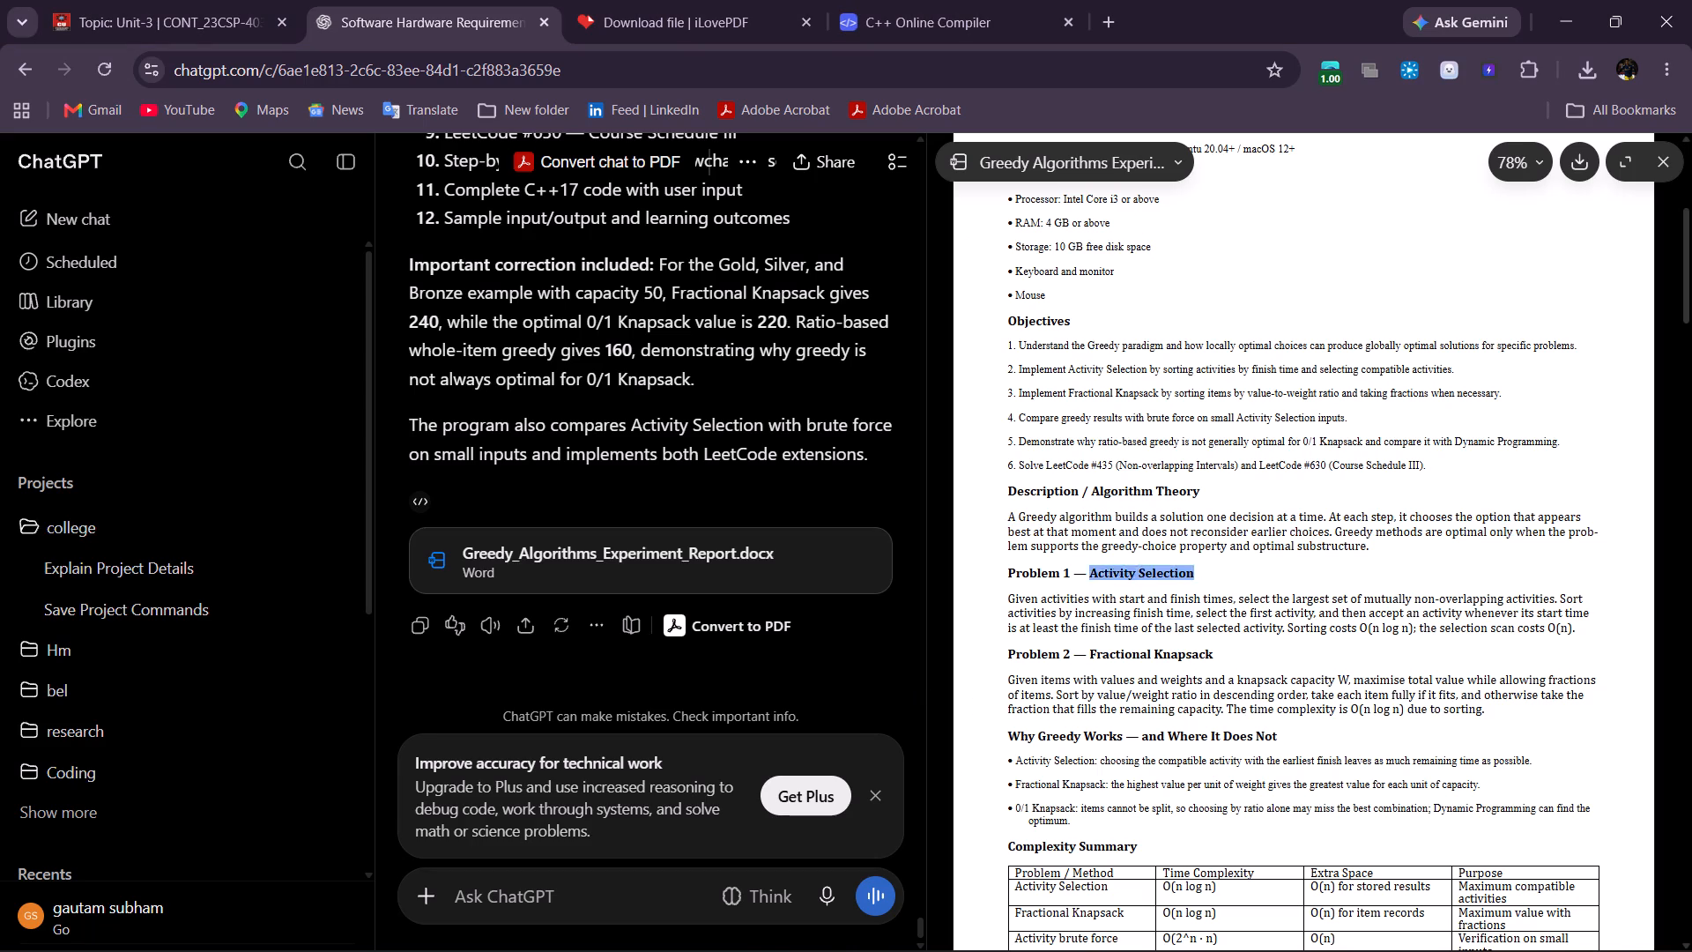
pyautogui.moveTo(1089, 580); pyautogui.dragTo(1012, 569)
pyautogui.click(1206, 658)
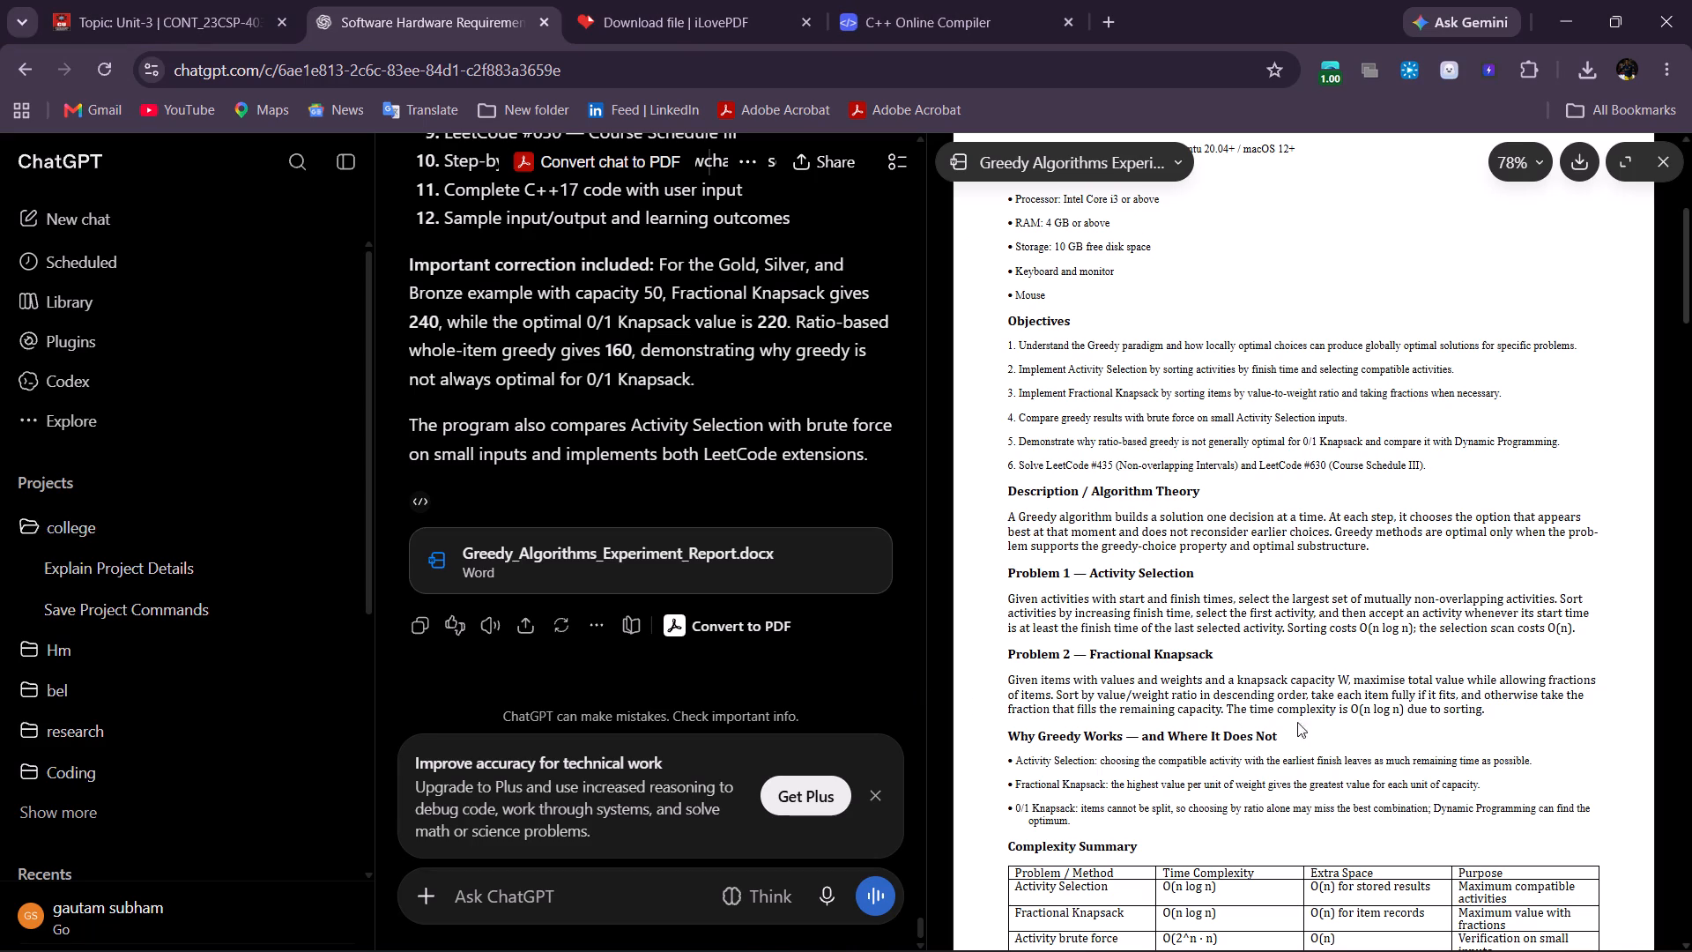
pyautogui.moveTo(1491, 711); pyautogui.dragTo(999, 577)
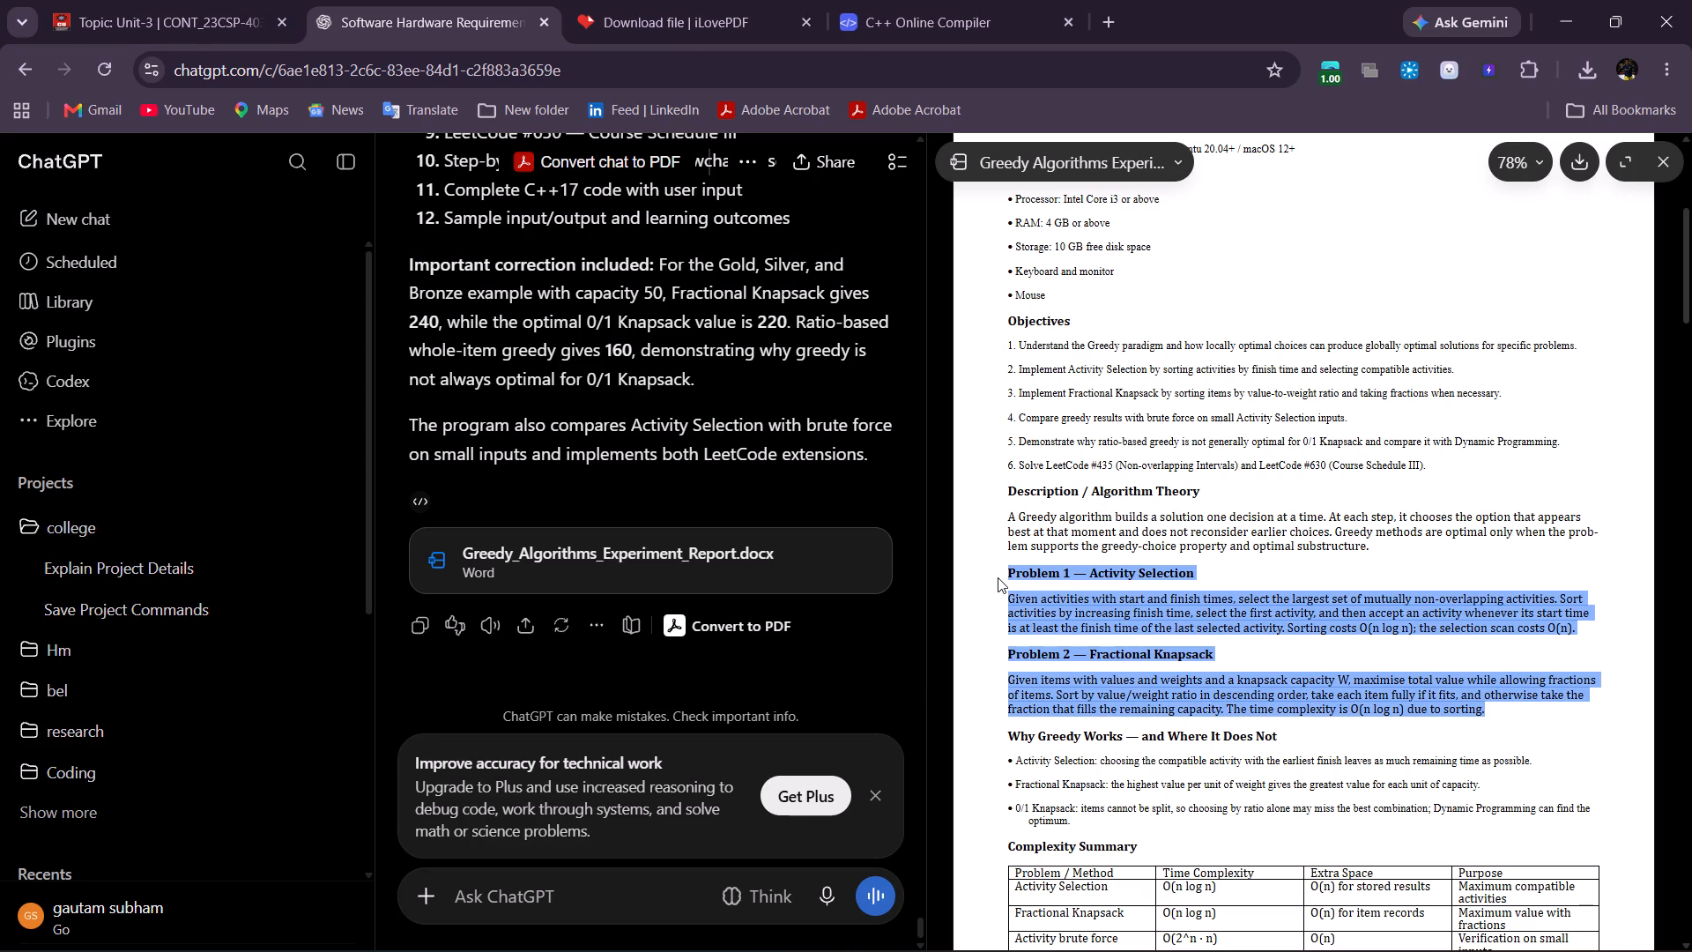
pyautogui.hotkey('ctrl', 'c')
# In Word, replace the Phase 1 to Phase 3 text on page 2 with the copied Problem 1 and Problem 2 sections.
pyautogui.hotkey('alt', 'Tab')
pyautogui.scroll(-4, 830, 632)
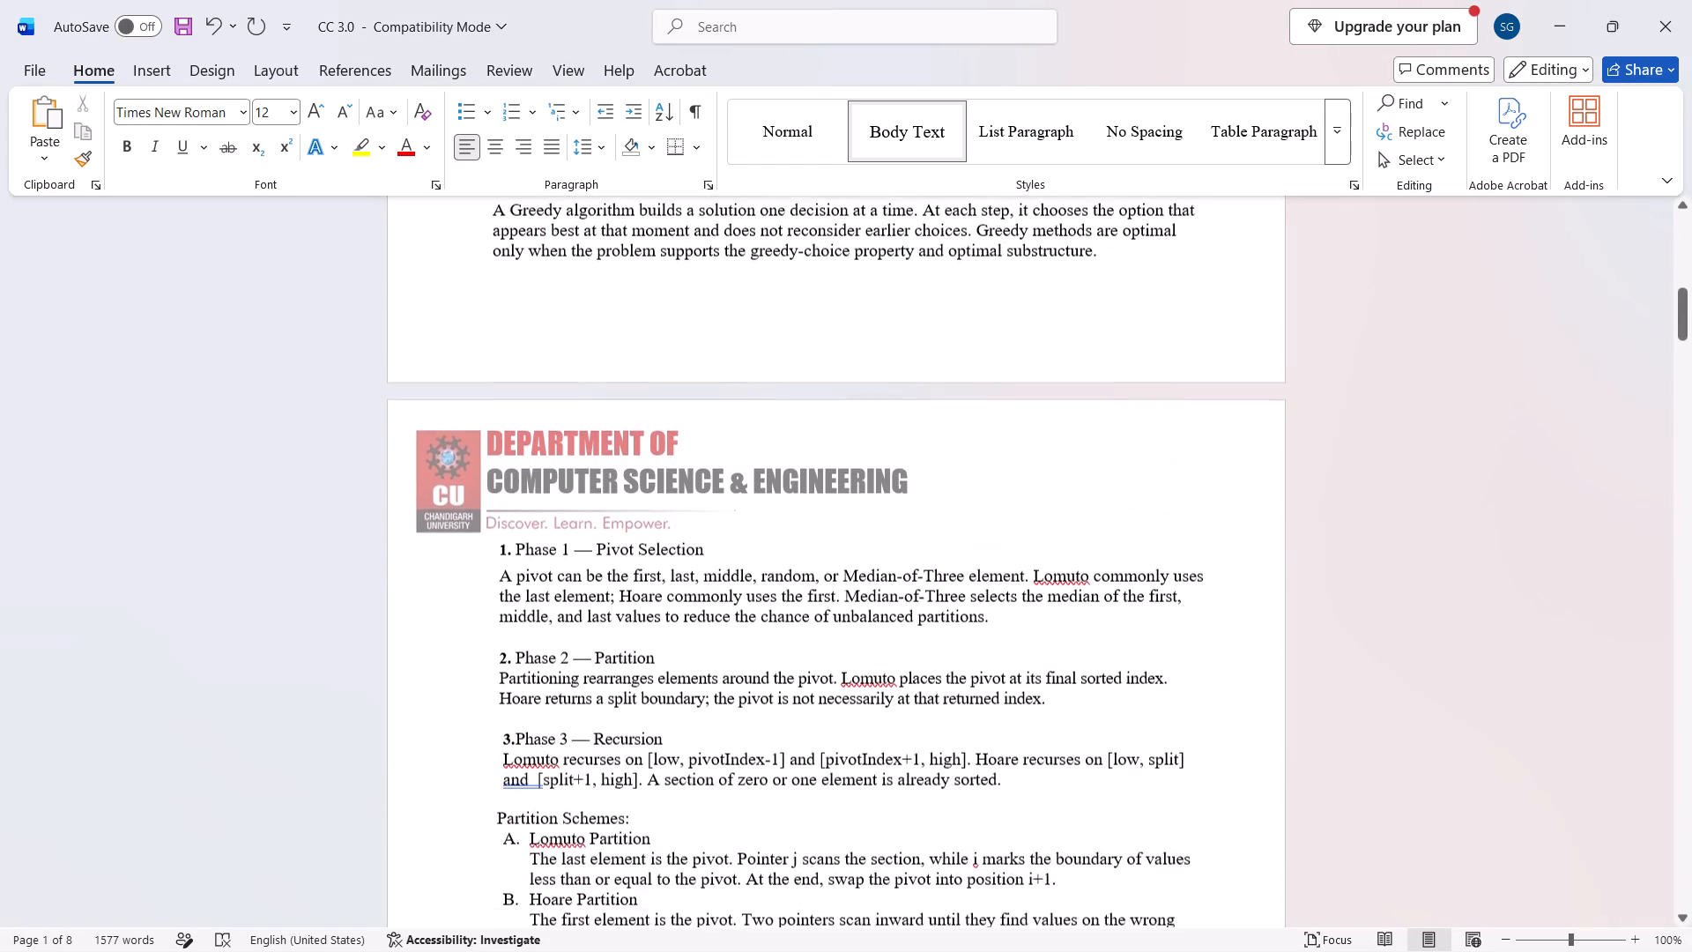
pyautogui.scroll(-3, 826, 634)
pyautogui.hotkey('alt', 'Tab')
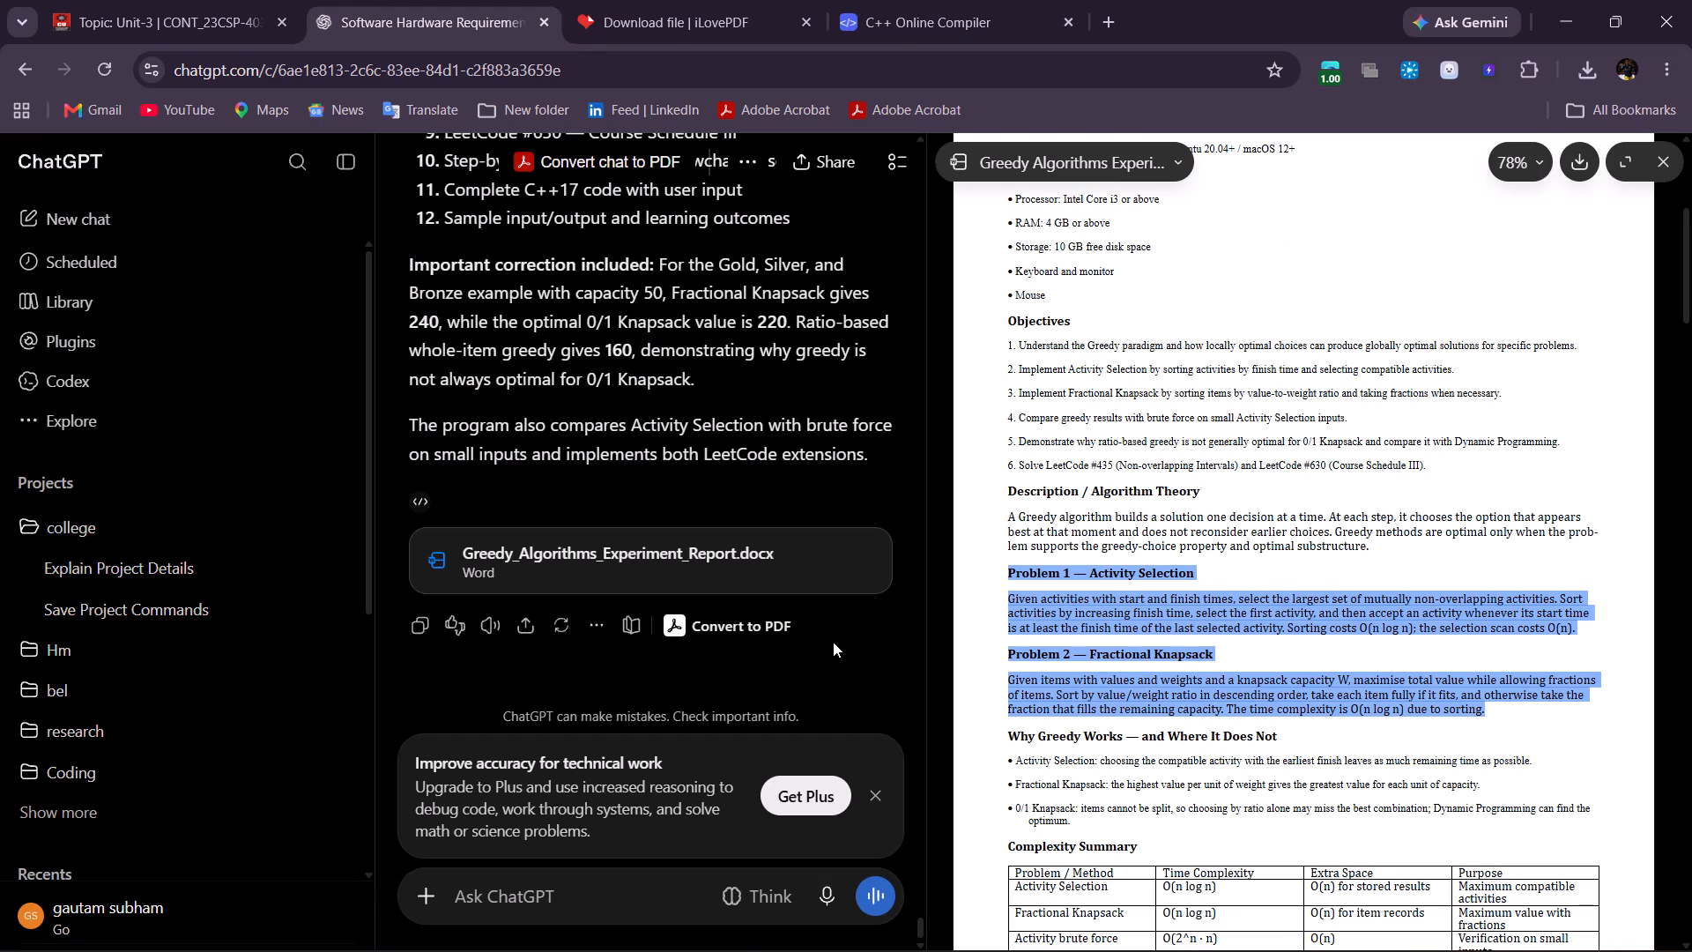
pyautogui.hotkey('alt', 'Tab')
pyautogui.moveTo(1008, 614); pyautogui.dragTo(1003, 613)
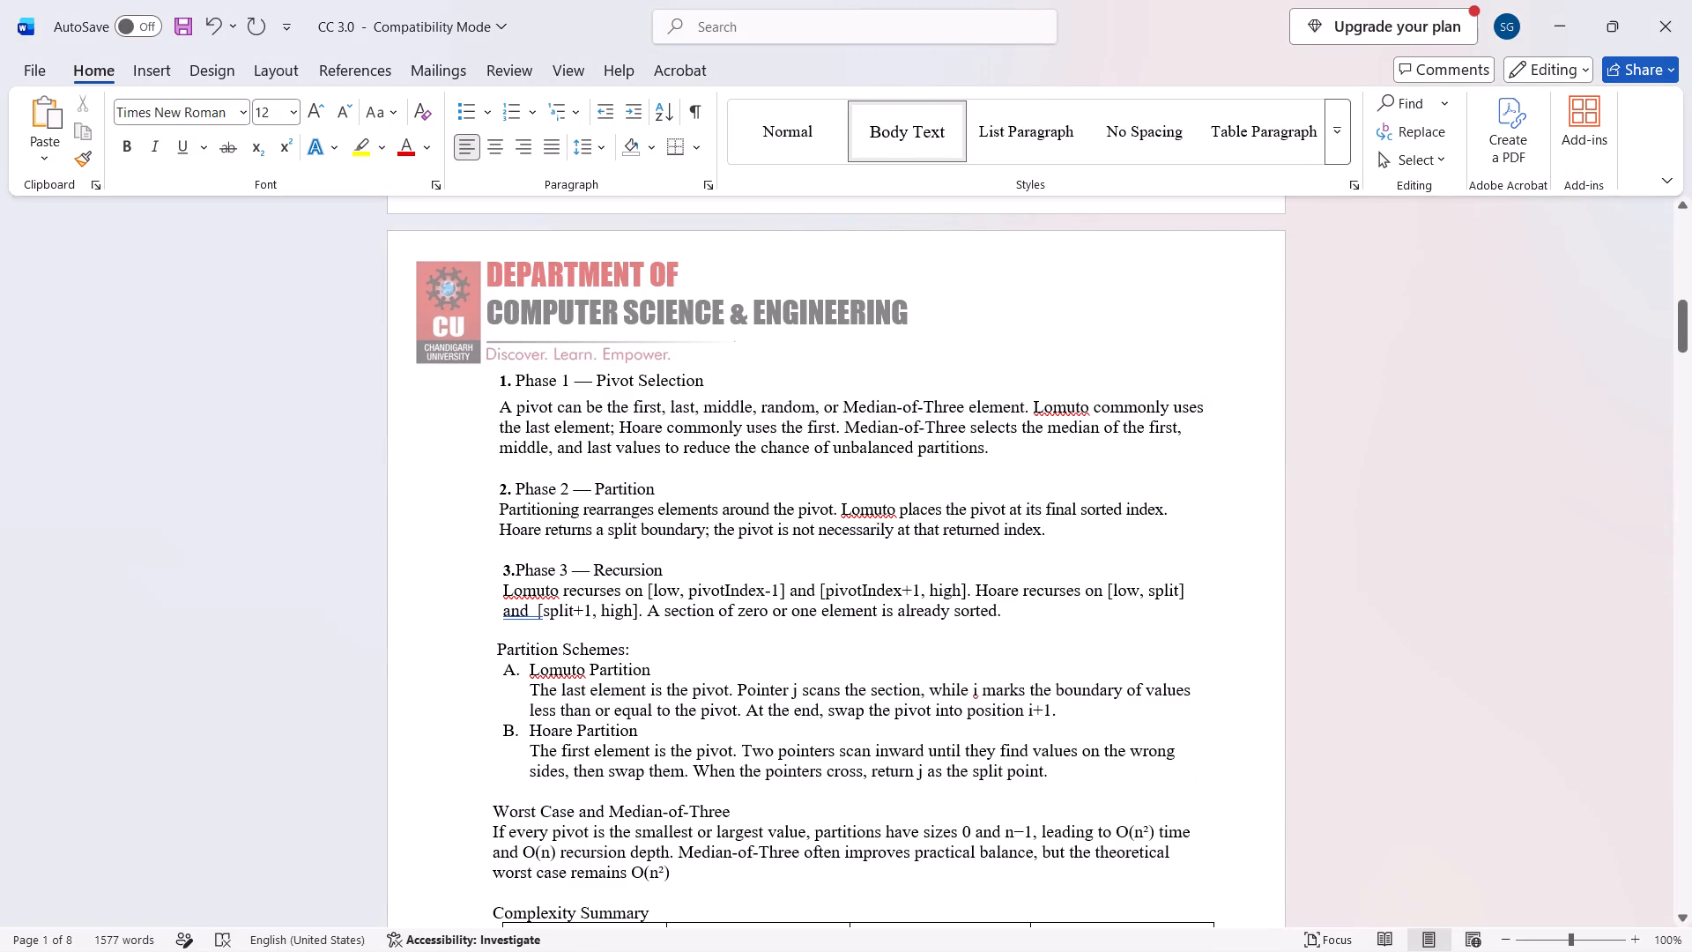
pyautogui.moveTo(1003, 613); pyautogui.dragTo(523, 370)
pyautogui.hotkey('ctrl', 'v')
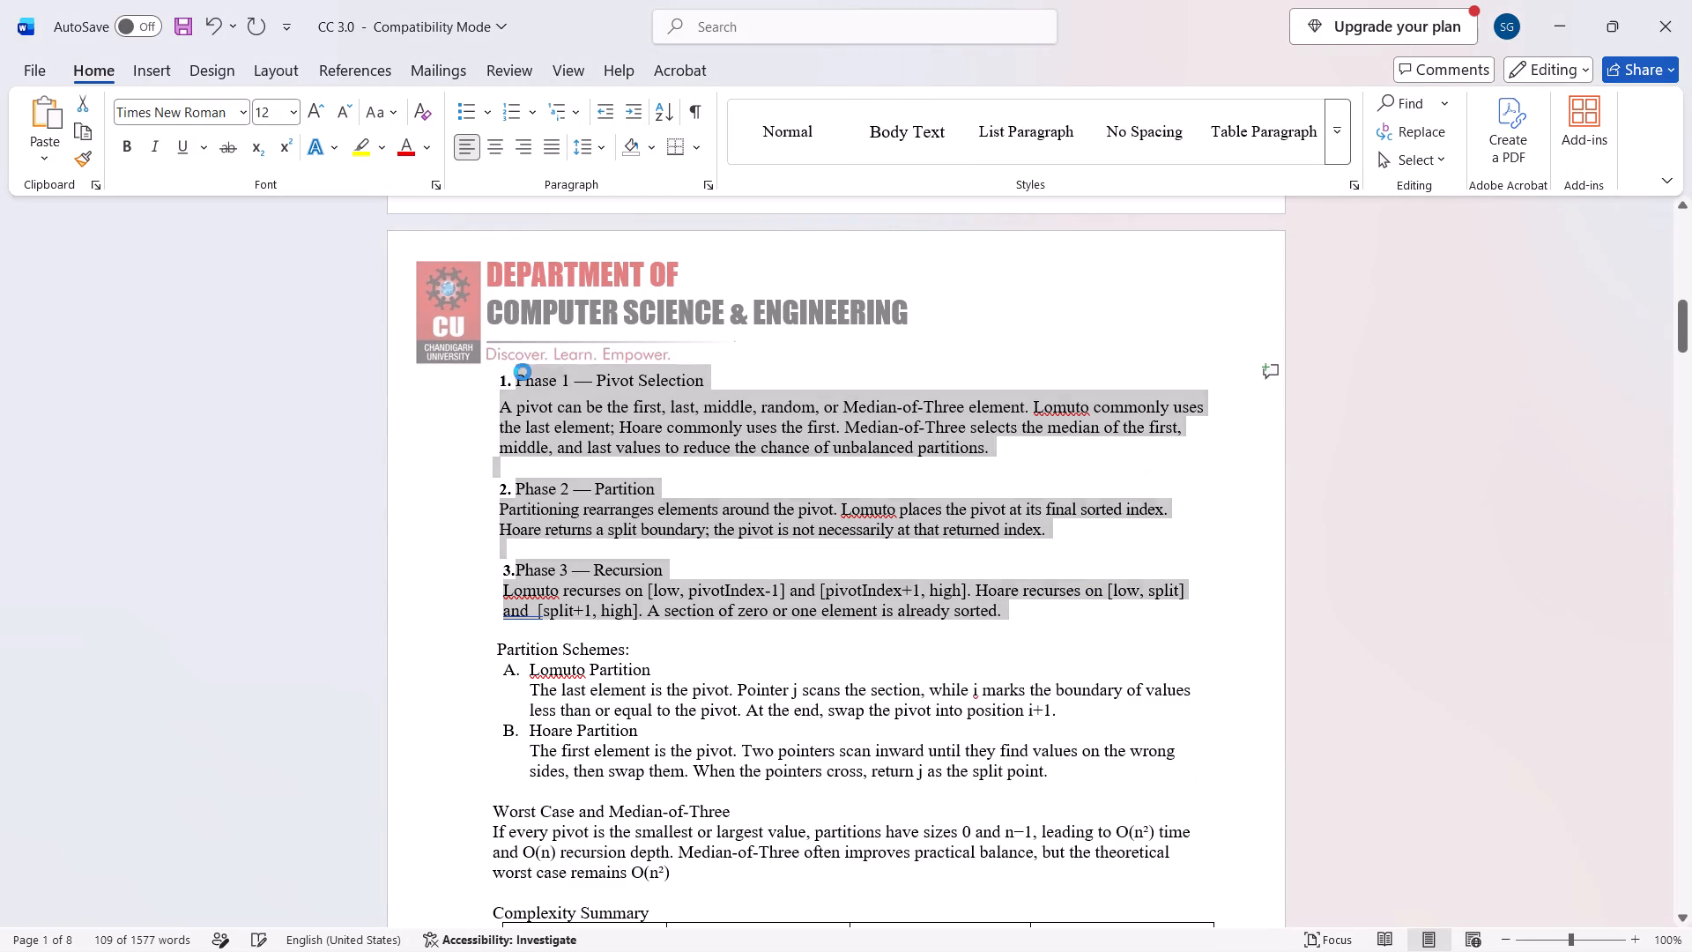
# Insert a blank line between the Problem 1 paragraph and the Problem 2 — Fractional Knapsack heading.
pyautogui.click(776, 460)
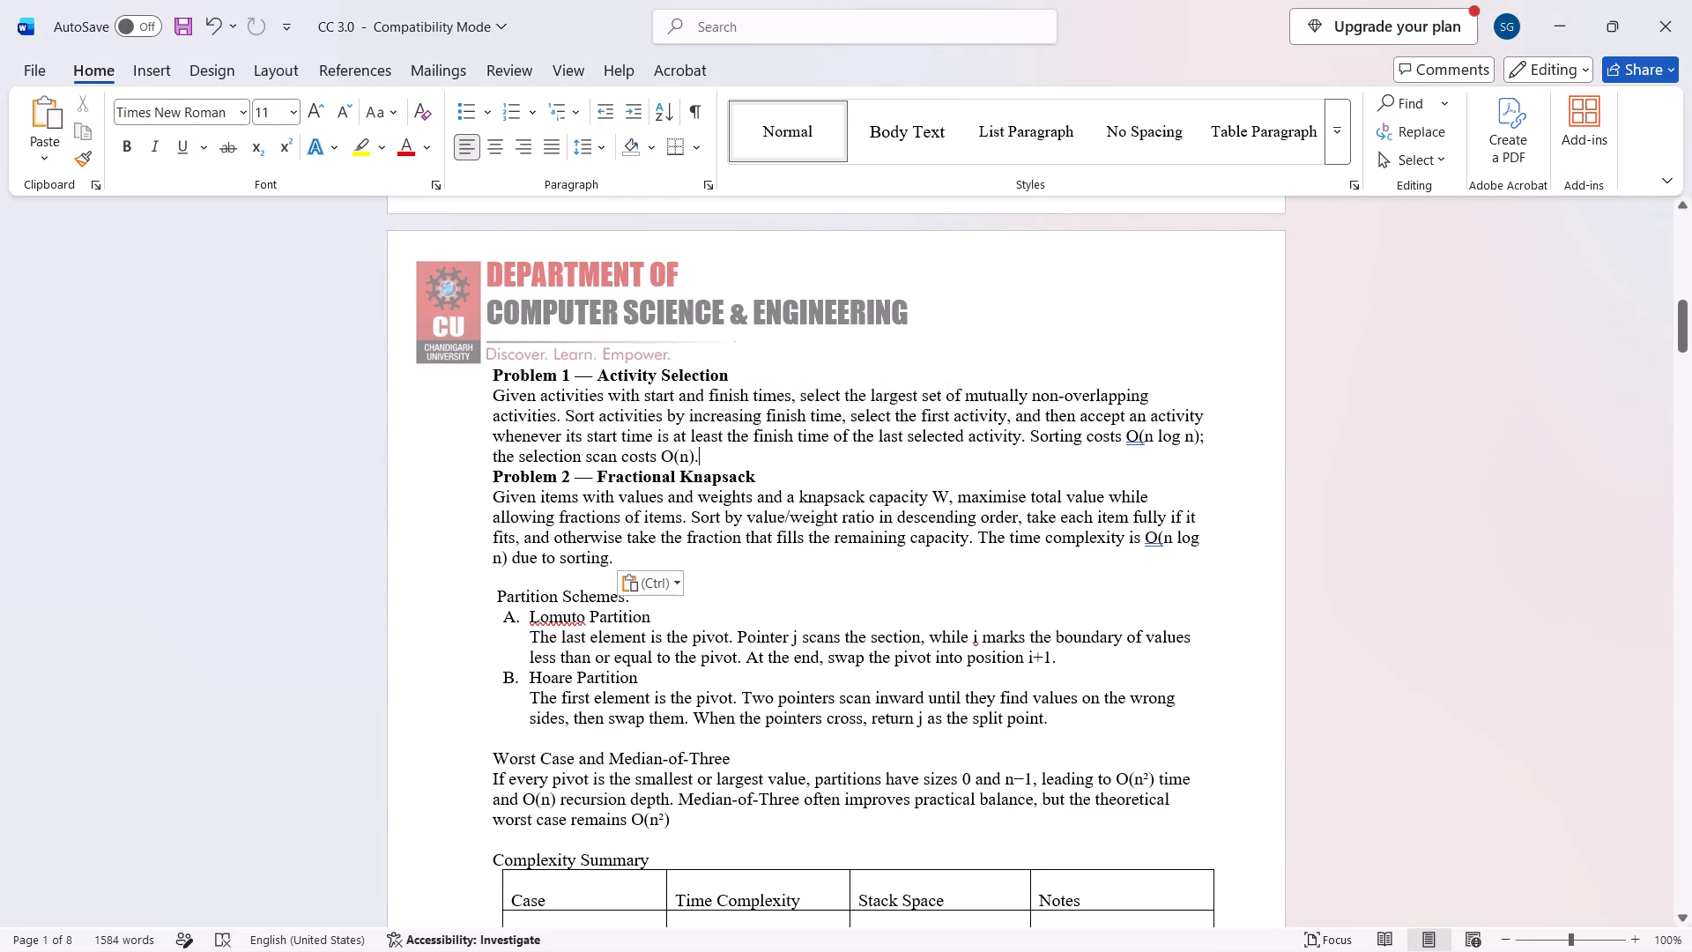
pyautogui.press('Return')
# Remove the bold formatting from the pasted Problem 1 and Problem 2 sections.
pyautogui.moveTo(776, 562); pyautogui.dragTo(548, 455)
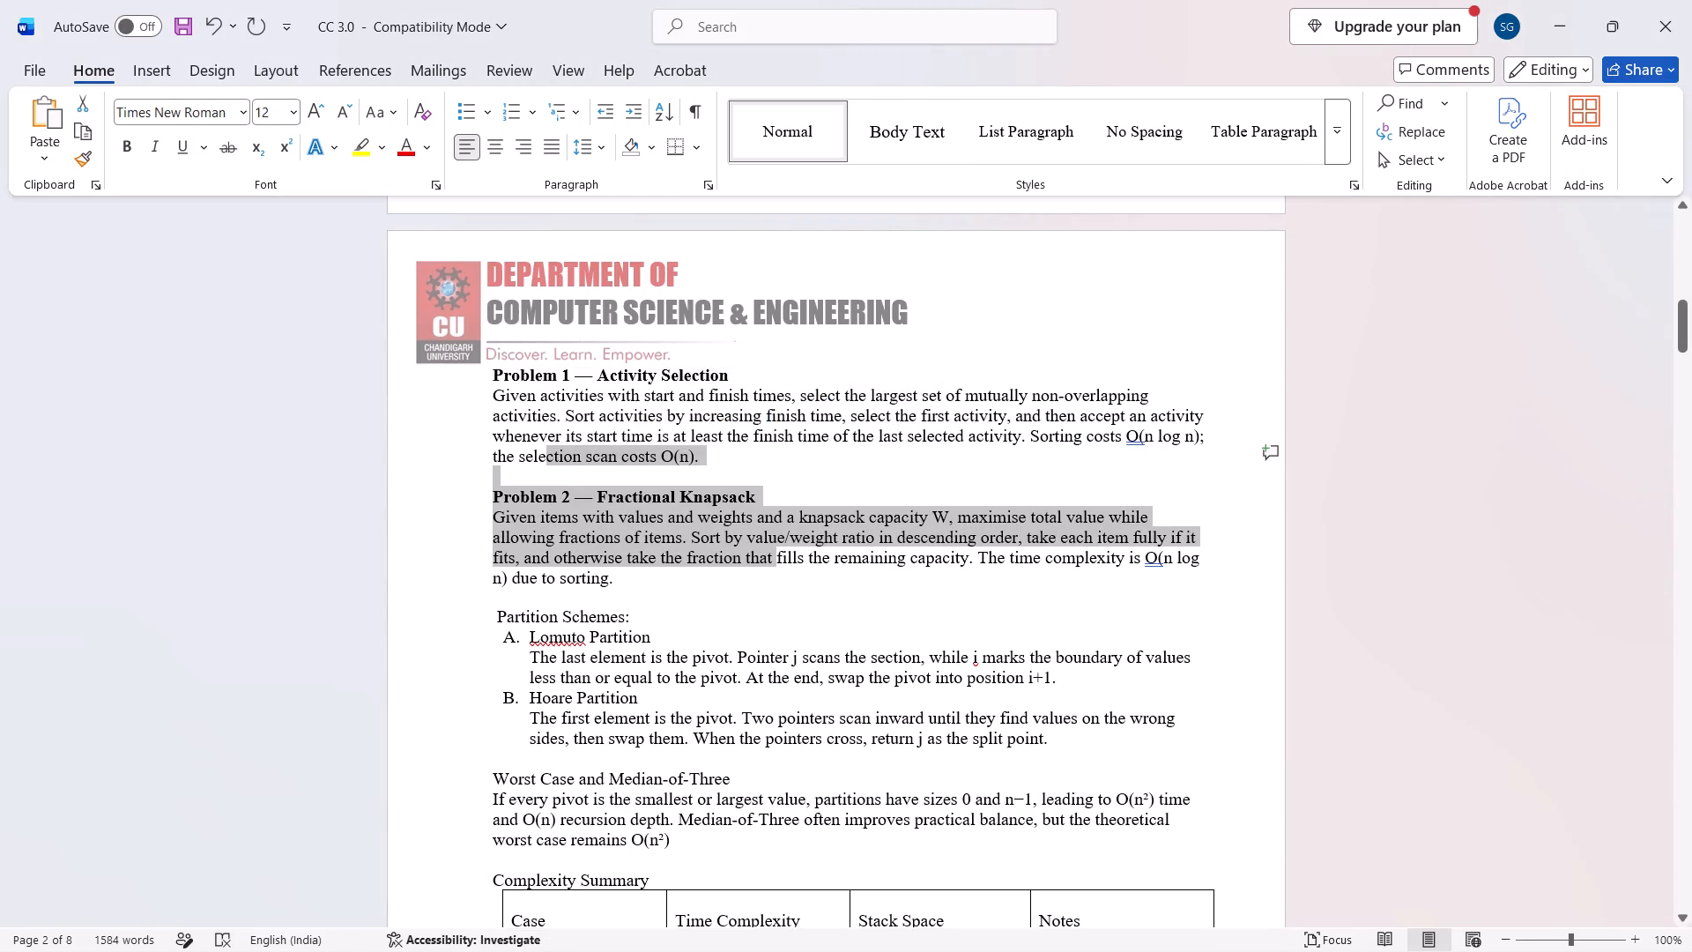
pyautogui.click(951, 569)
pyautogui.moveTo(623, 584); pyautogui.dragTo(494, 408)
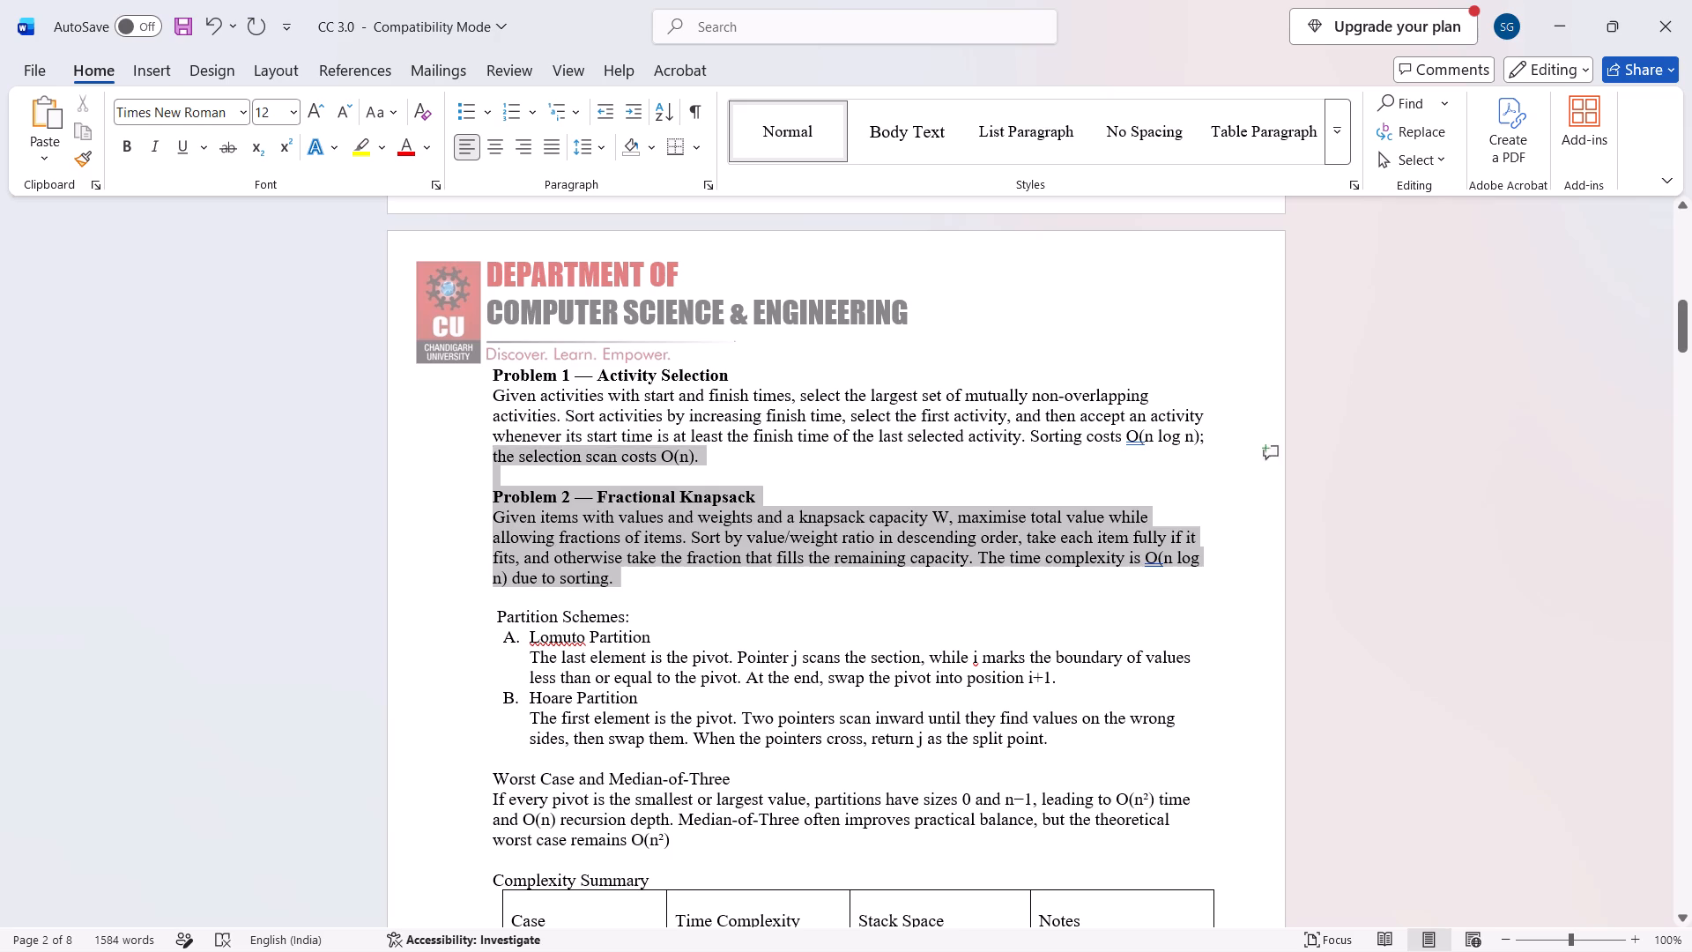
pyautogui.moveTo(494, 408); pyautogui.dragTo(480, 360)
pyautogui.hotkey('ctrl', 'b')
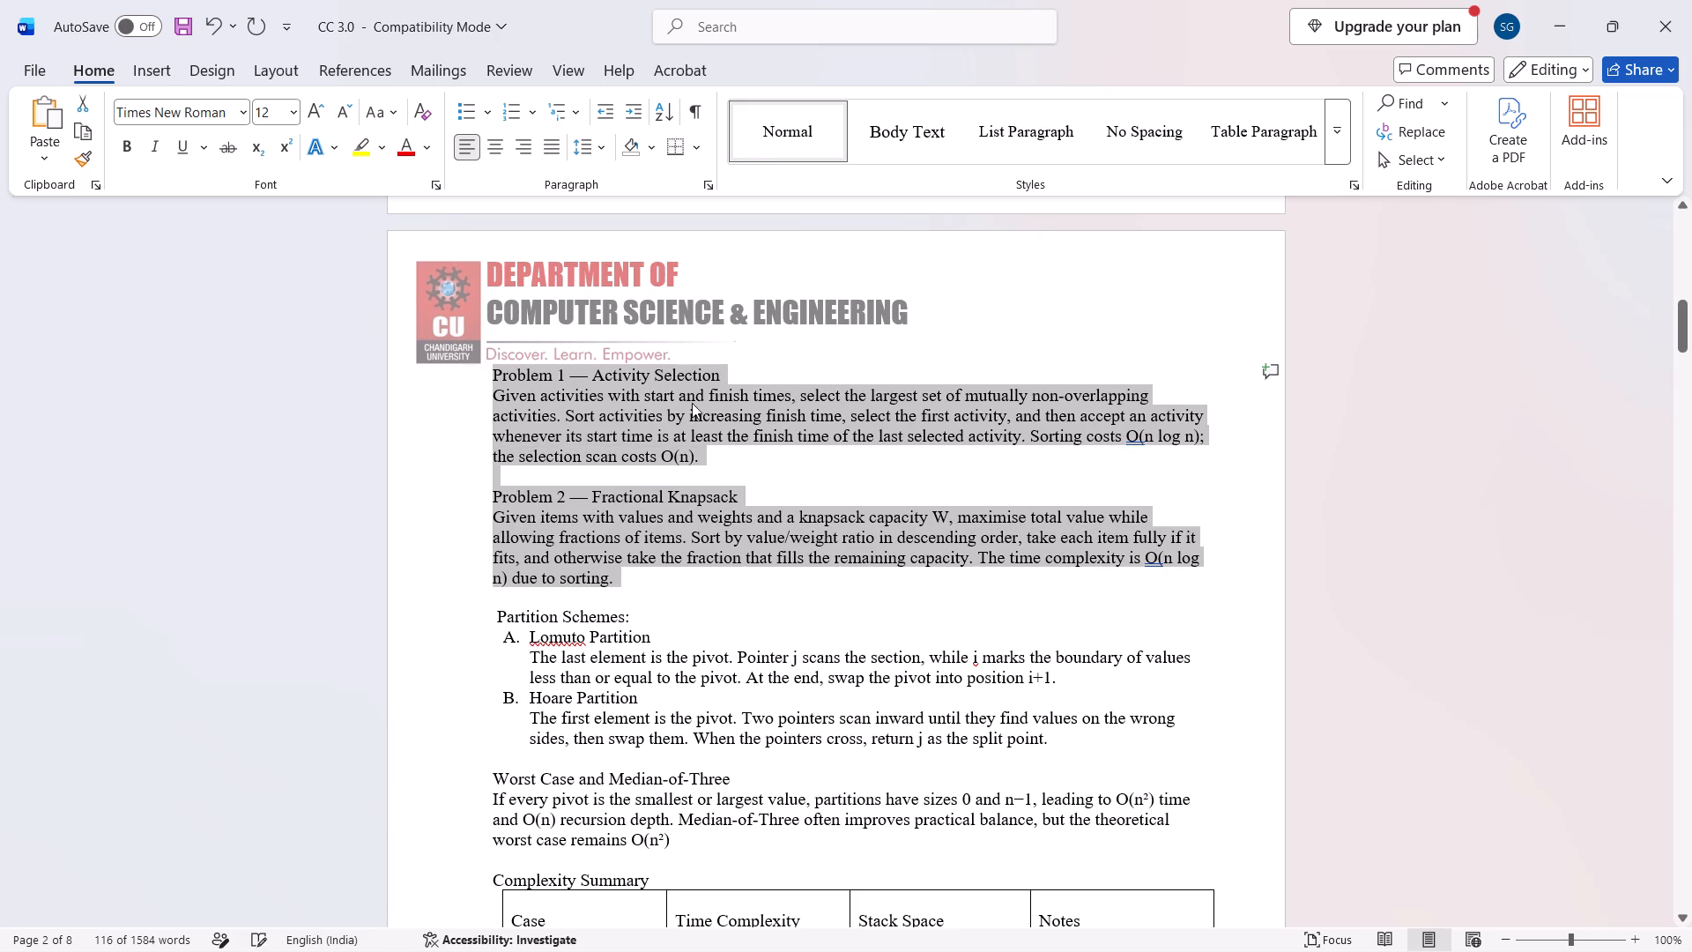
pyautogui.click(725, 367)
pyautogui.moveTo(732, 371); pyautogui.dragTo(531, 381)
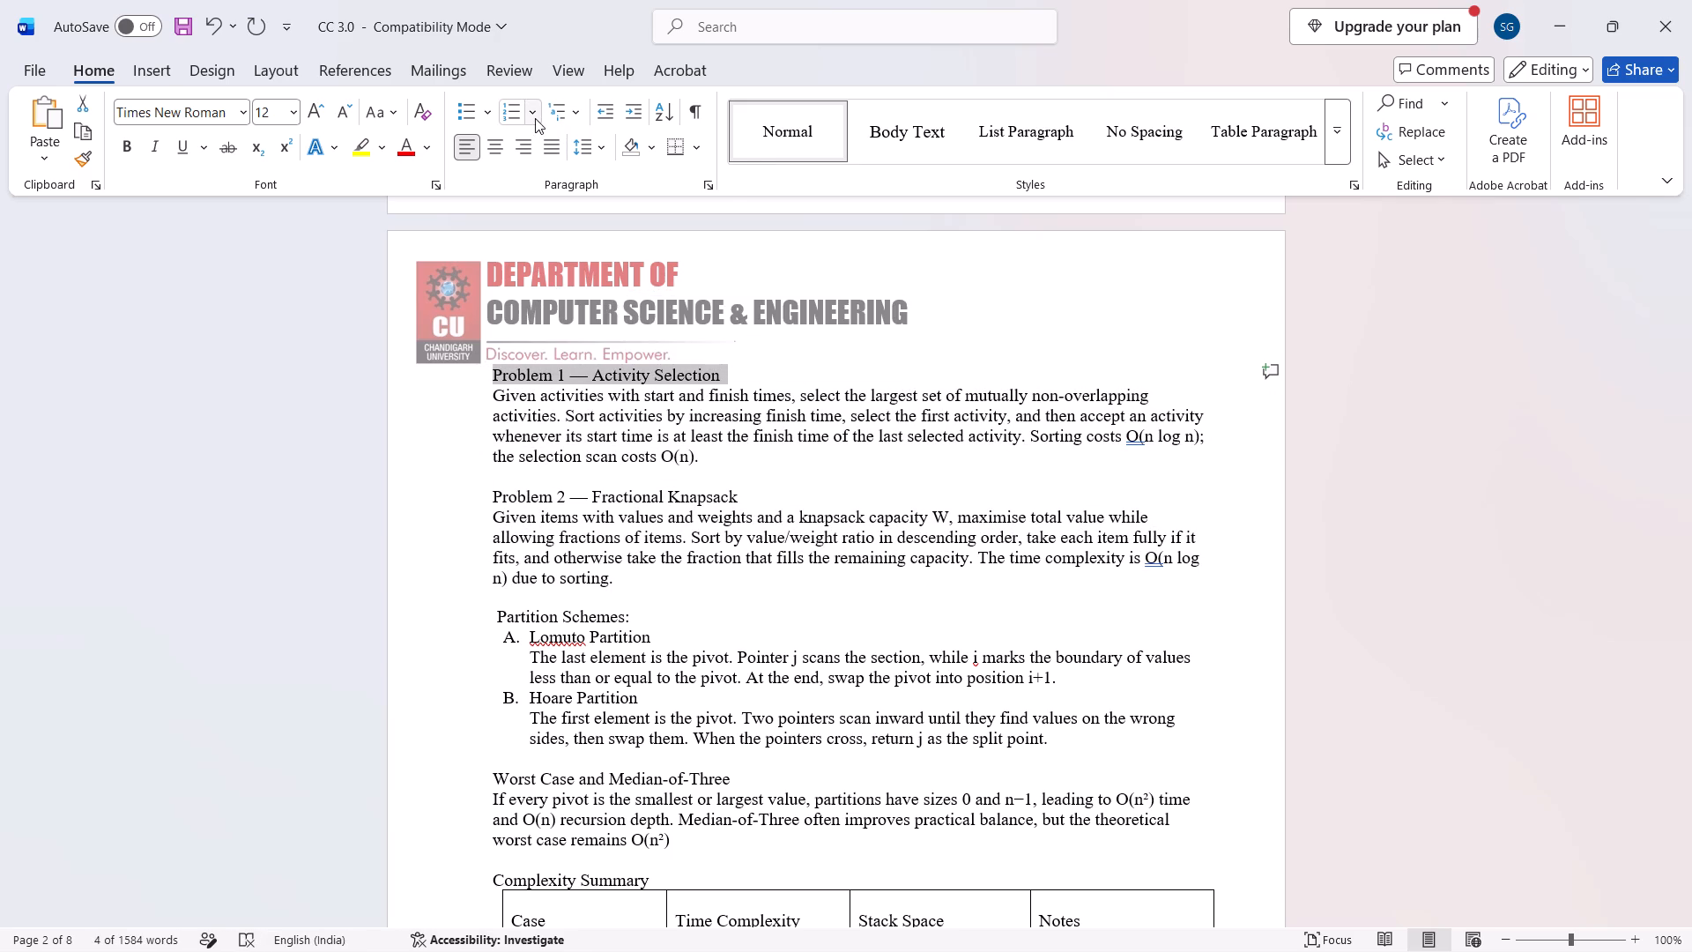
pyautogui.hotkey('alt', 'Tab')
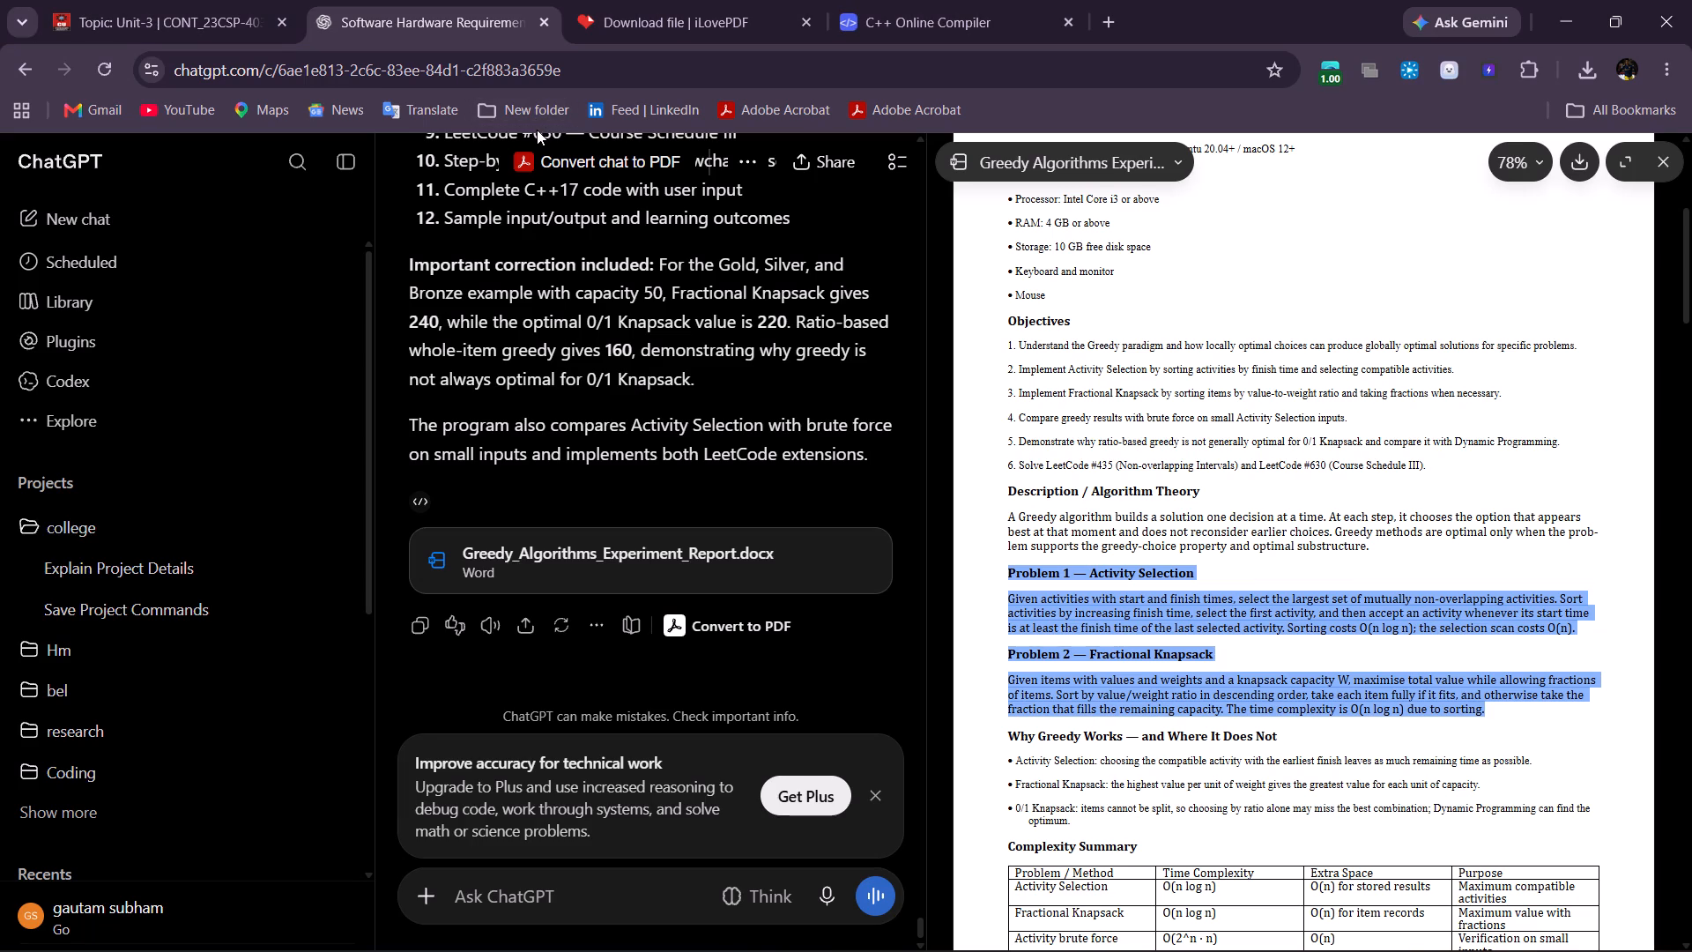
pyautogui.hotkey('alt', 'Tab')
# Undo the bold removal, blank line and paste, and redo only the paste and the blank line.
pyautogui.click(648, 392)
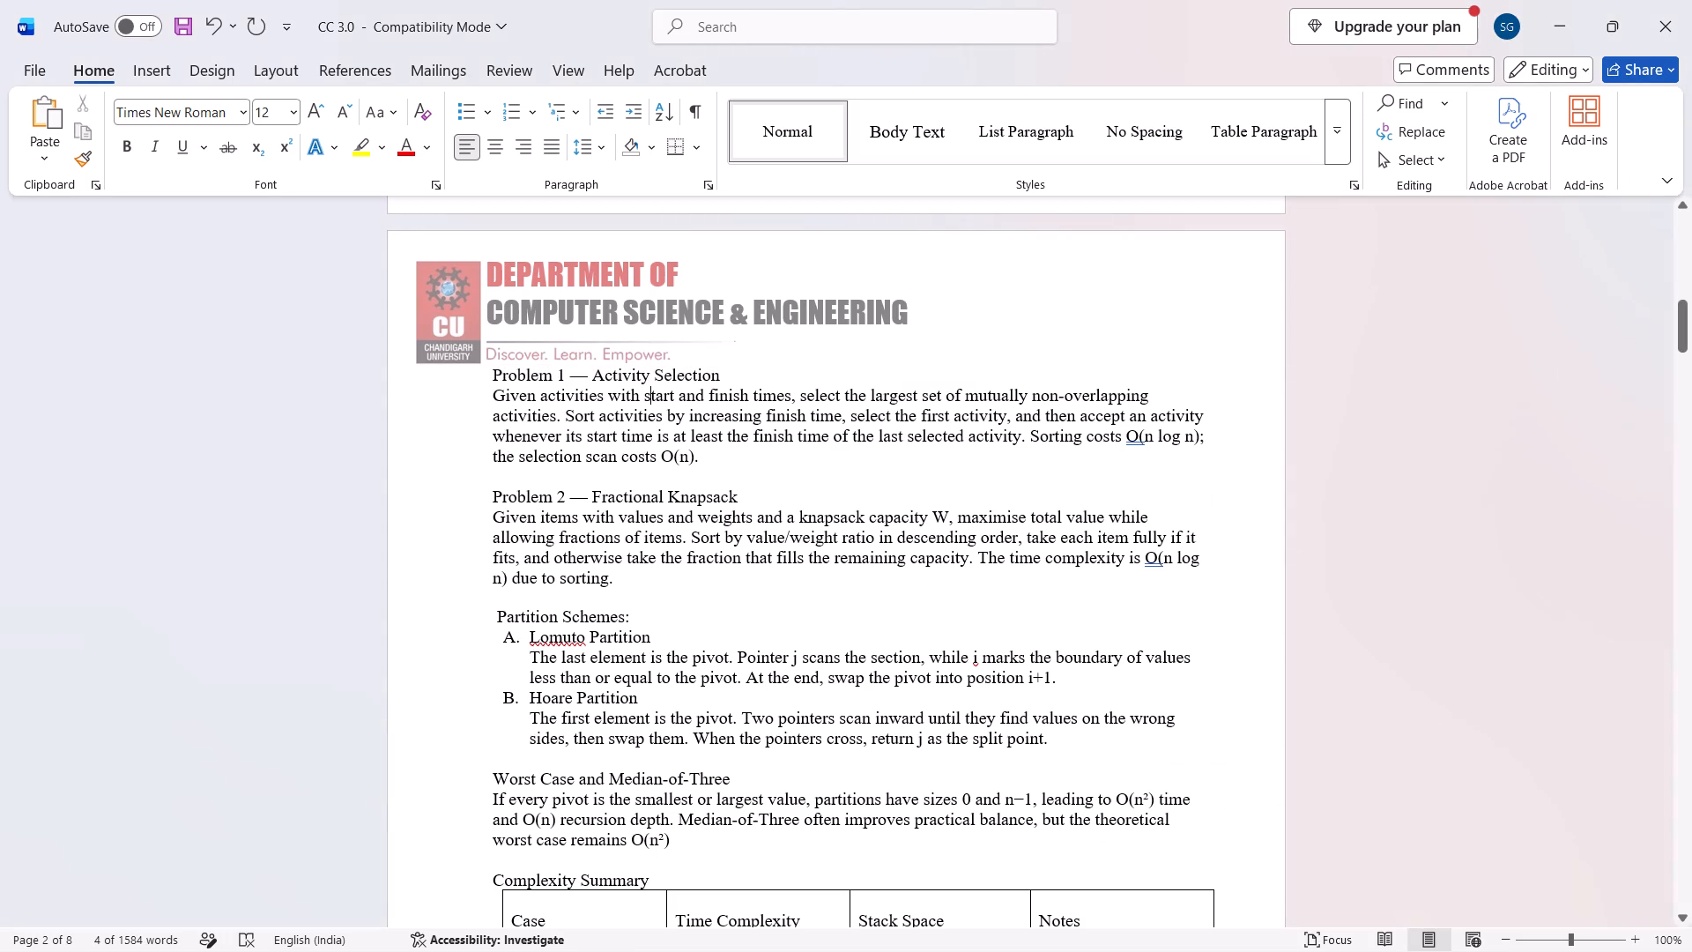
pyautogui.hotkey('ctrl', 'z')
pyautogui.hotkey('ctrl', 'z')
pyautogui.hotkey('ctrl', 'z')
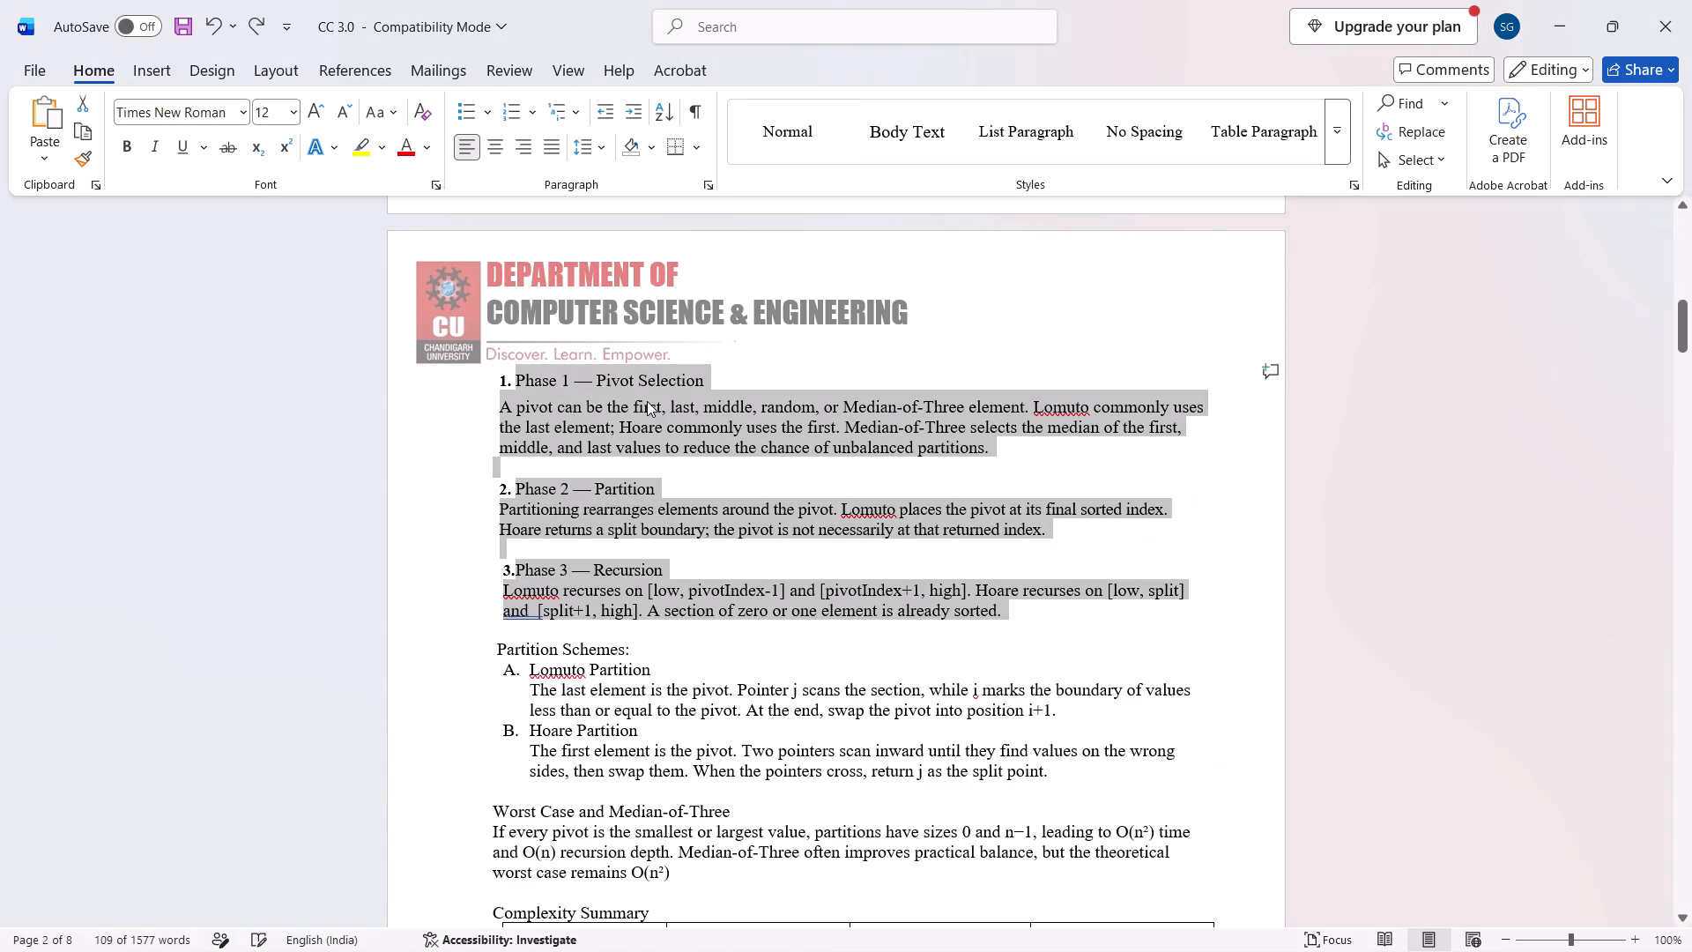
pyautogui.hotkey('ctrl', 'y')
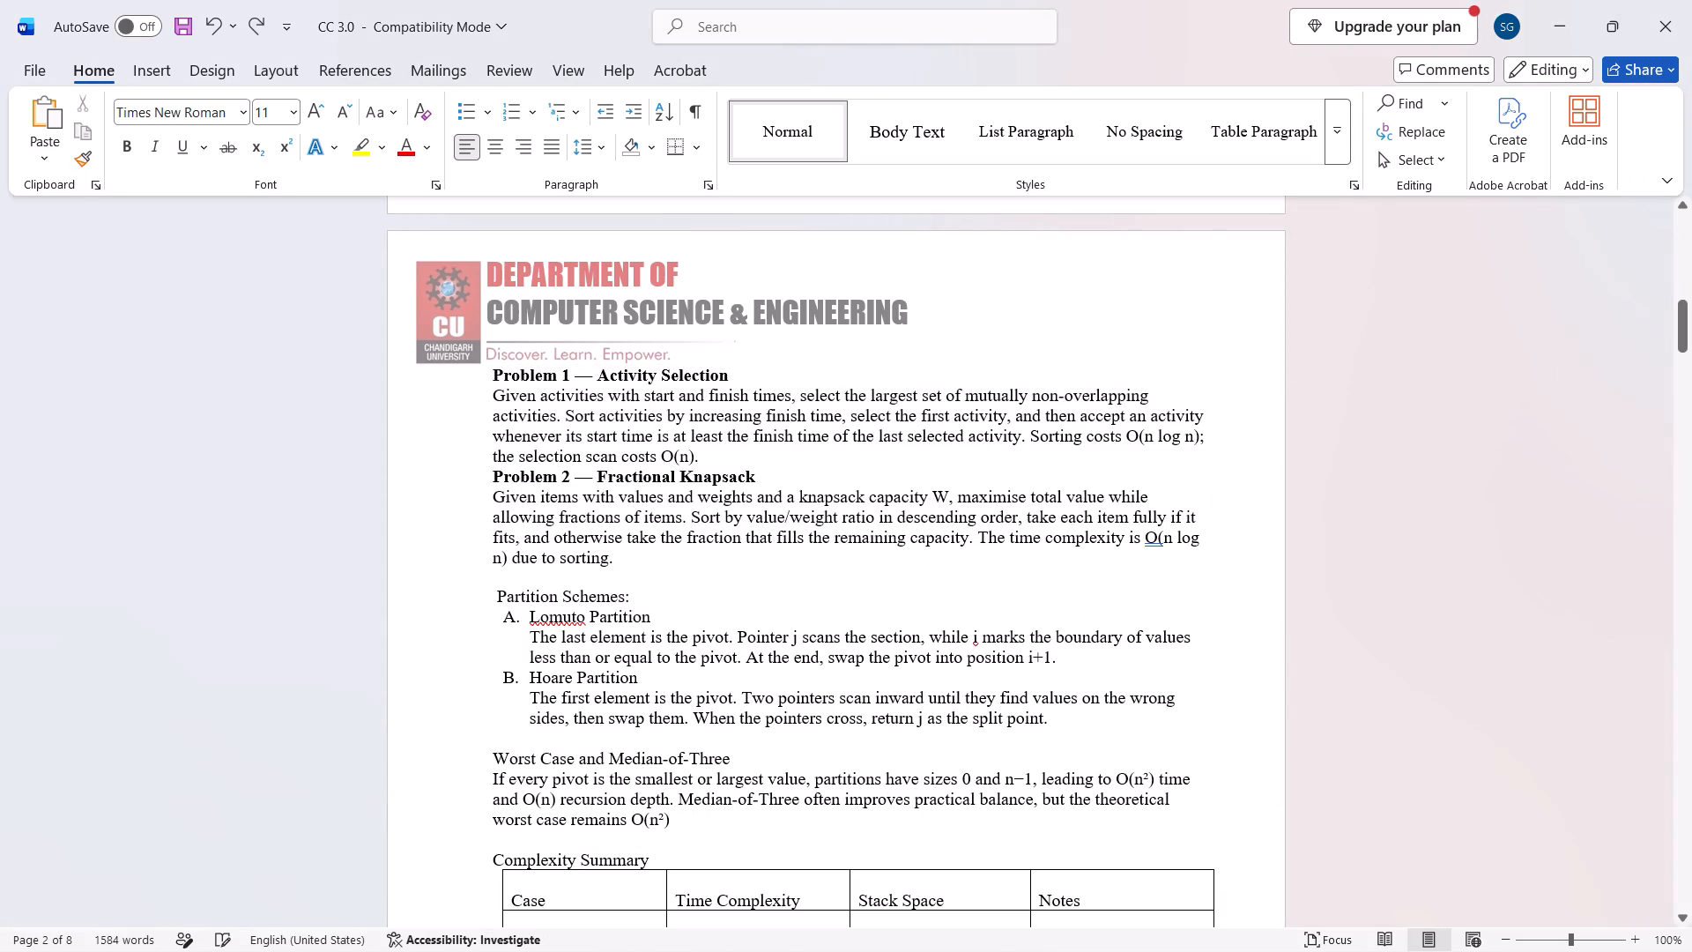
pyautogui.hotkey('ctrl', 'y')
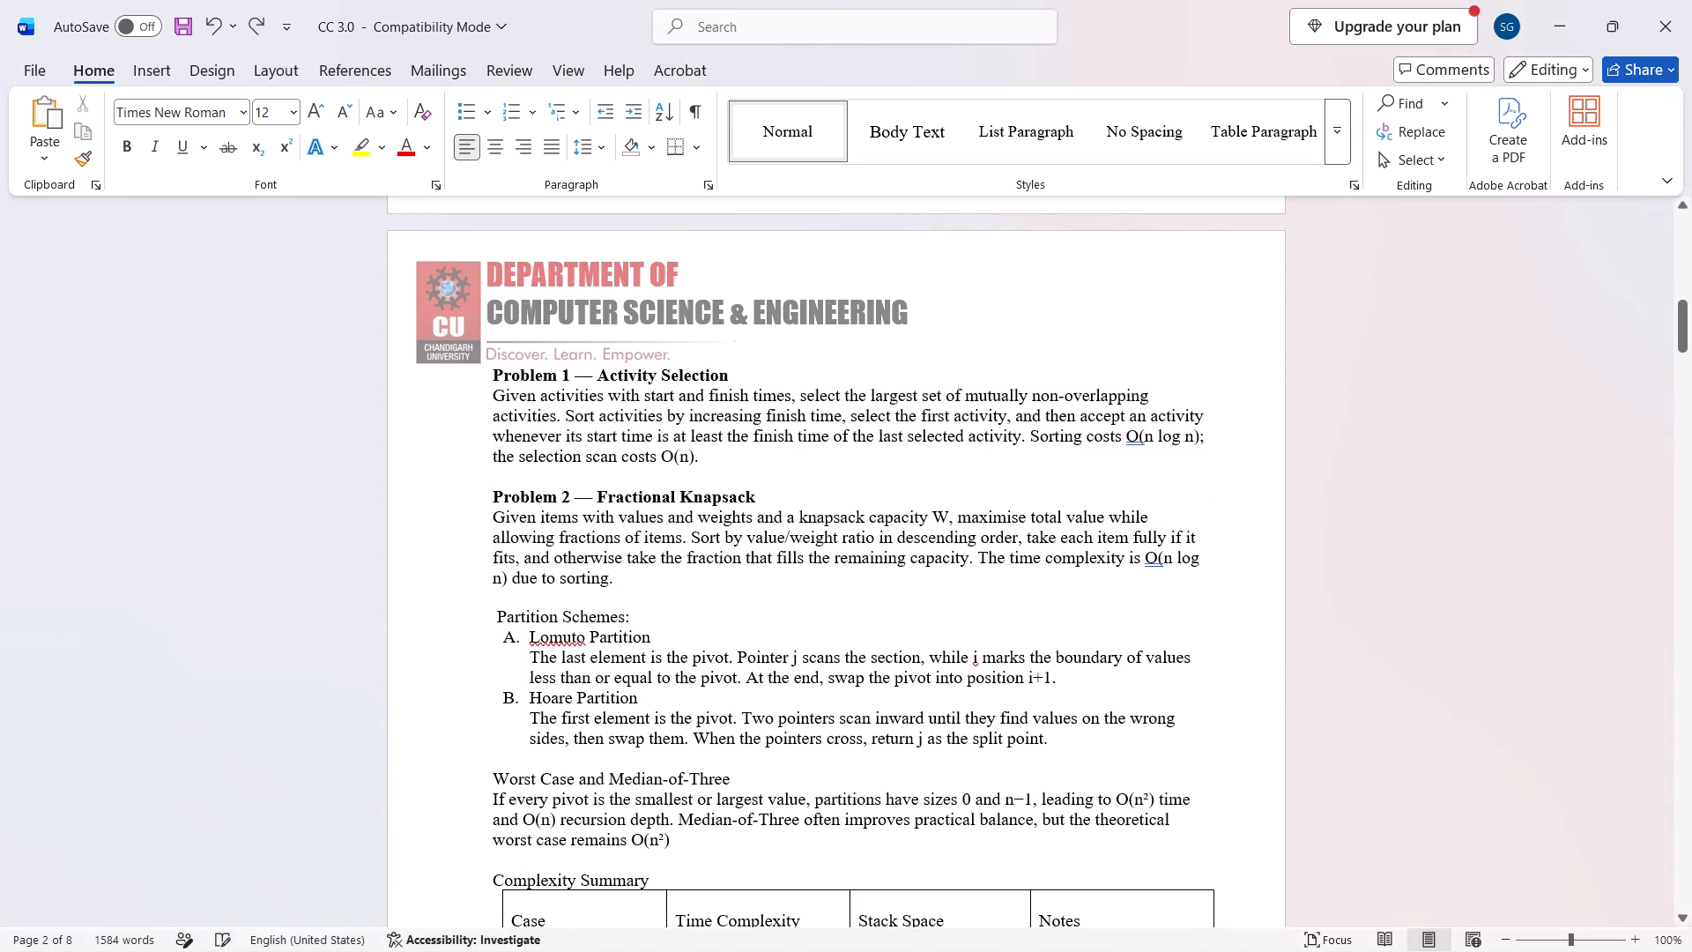
# Apply list numbering to the Problem 1 — Activity Selection heading.
pyautogui.moveTo(747, 374); pyautogui.dragTo(509, 356)
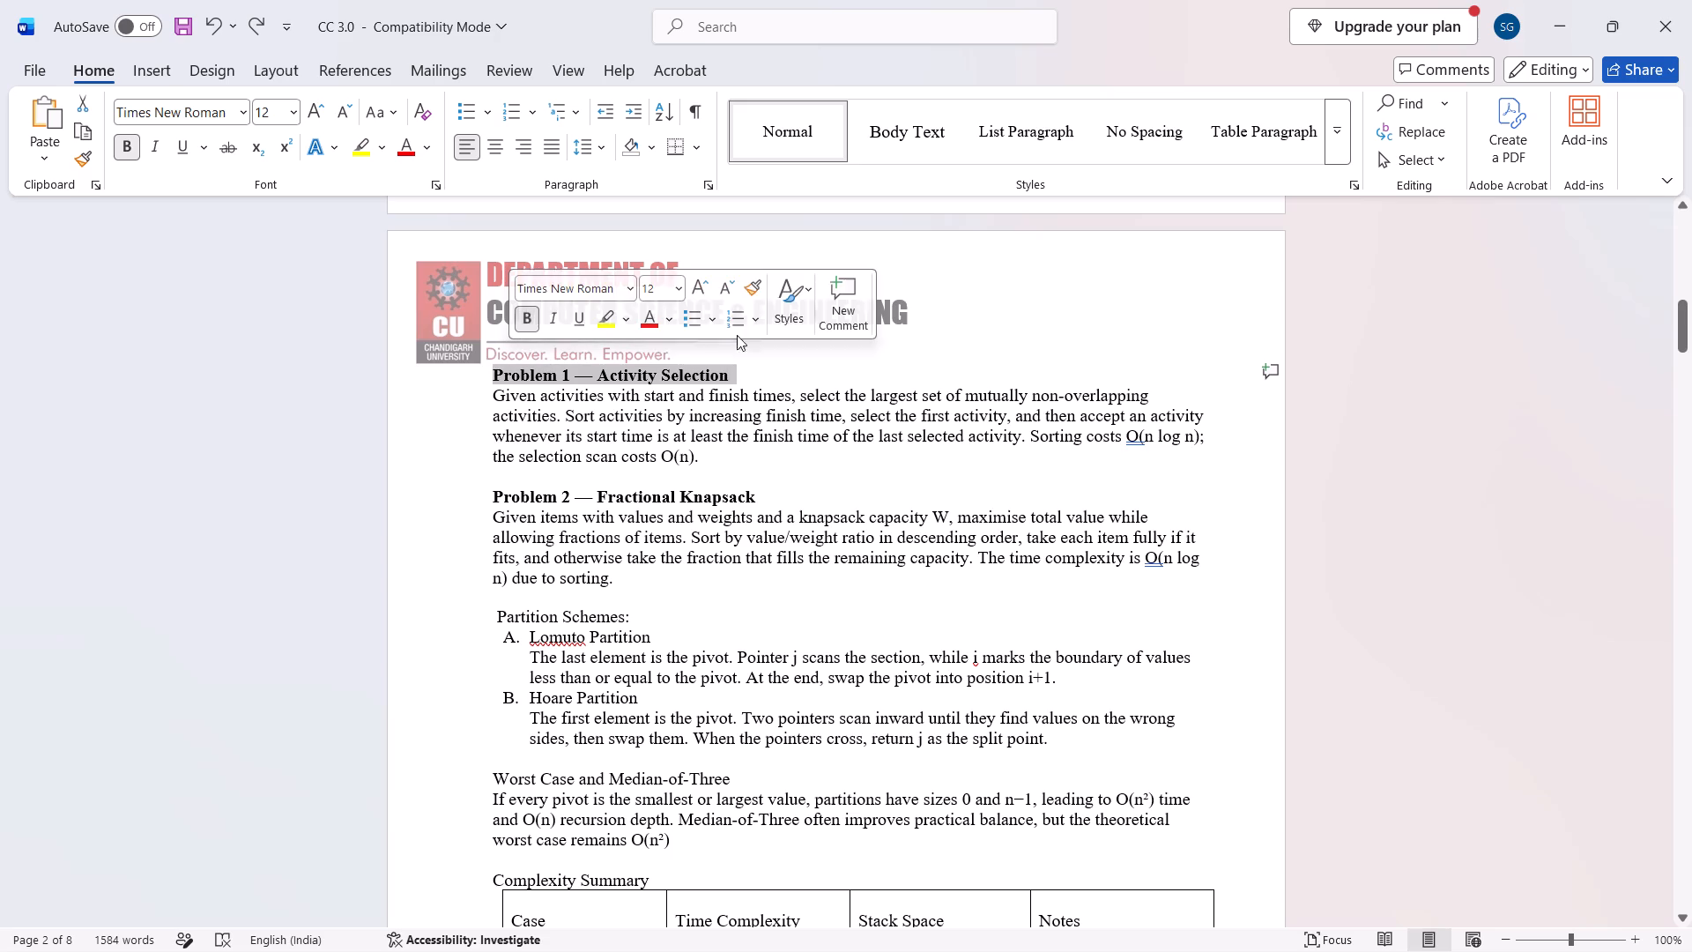
pyautogui.click(738, 318)
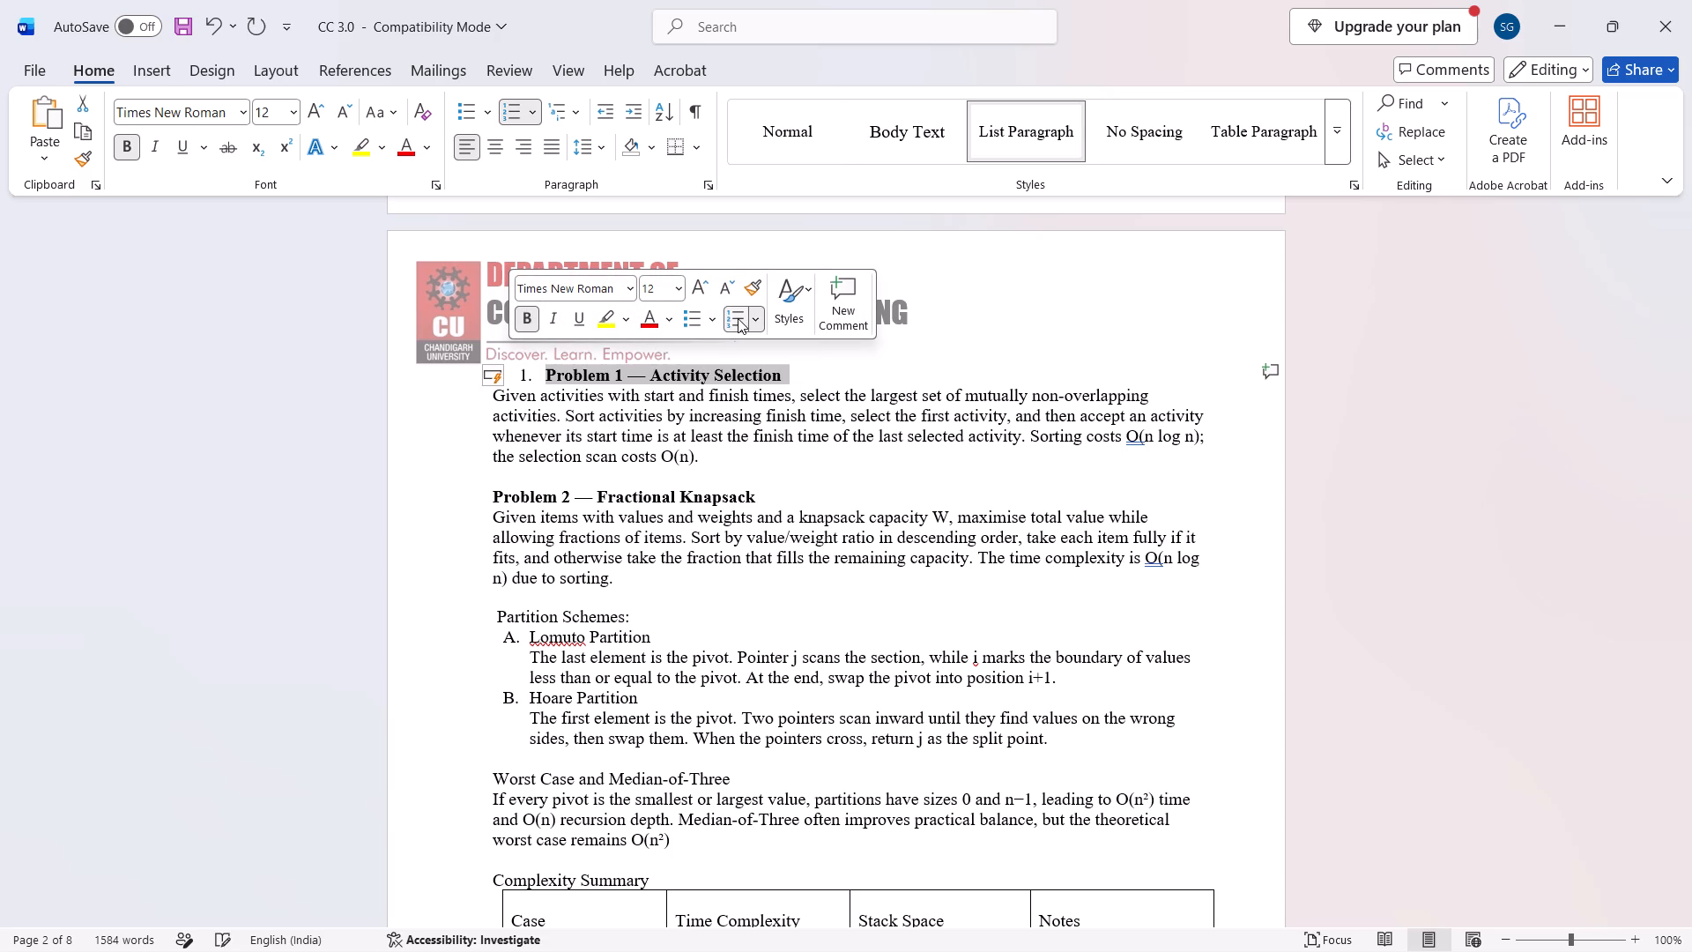
# Apply list numbering to the Problem 2 — Fractional Knapsack heading so it continues the list as item 2.
pyautogui.moveTo(761, 495); pyautogui.dragTo(502, 482)
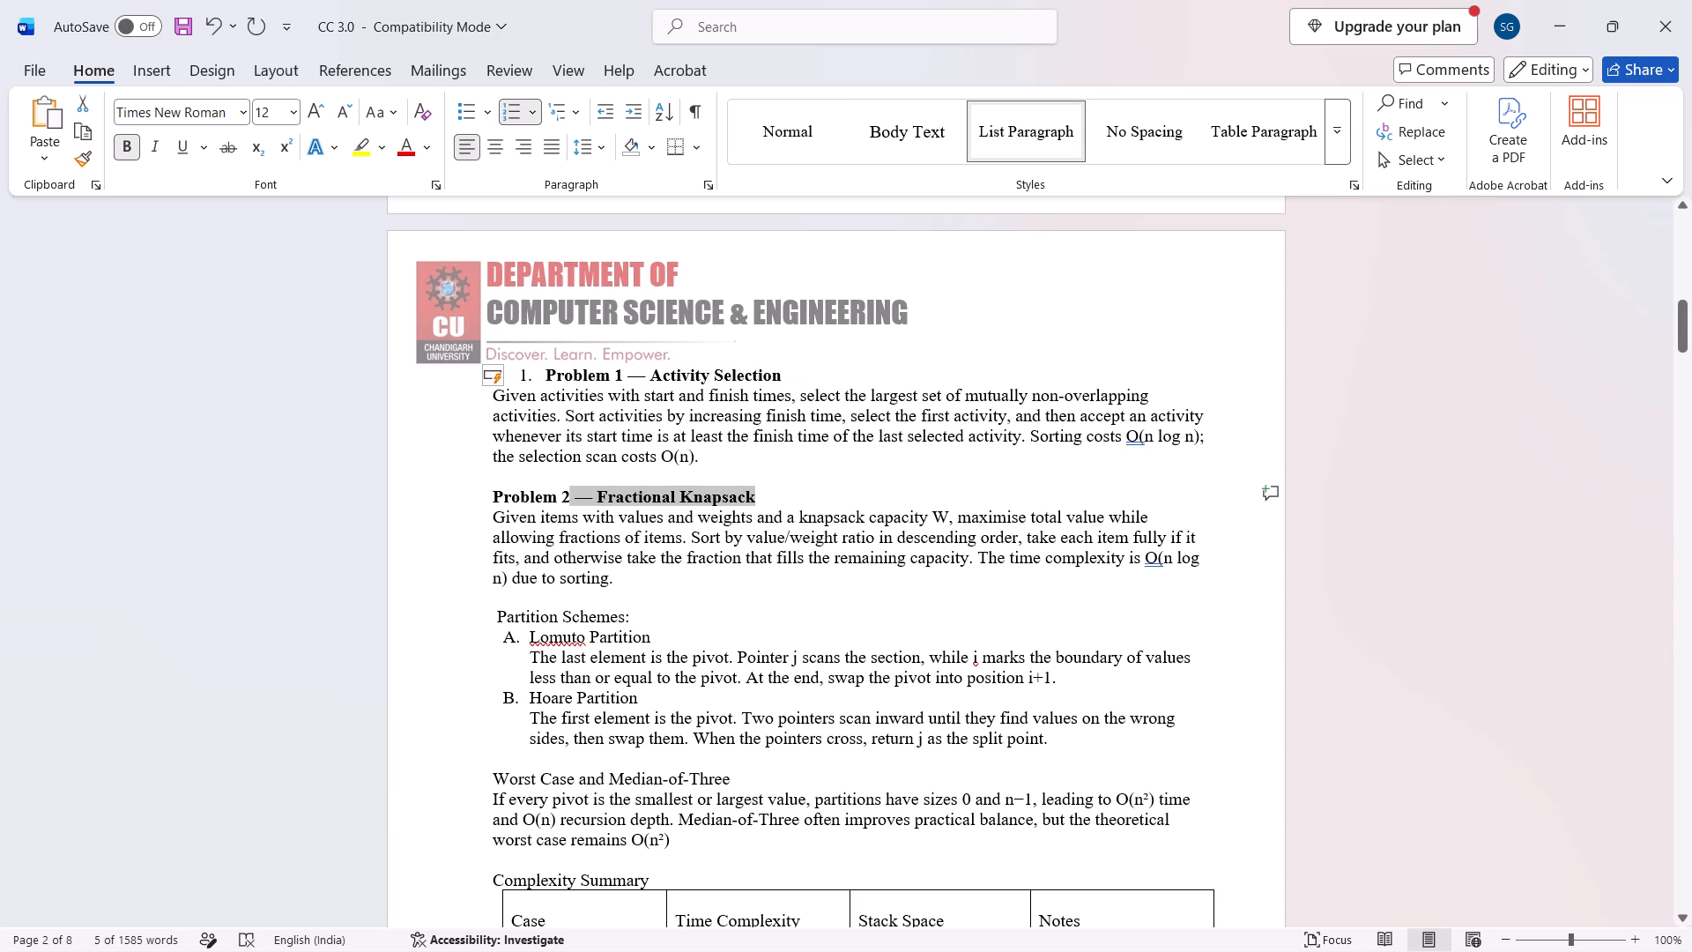
pyautogui.moveTo(502, 482); pyautogui.dragTo(486, 480)
pyautogui.click(715, 450)
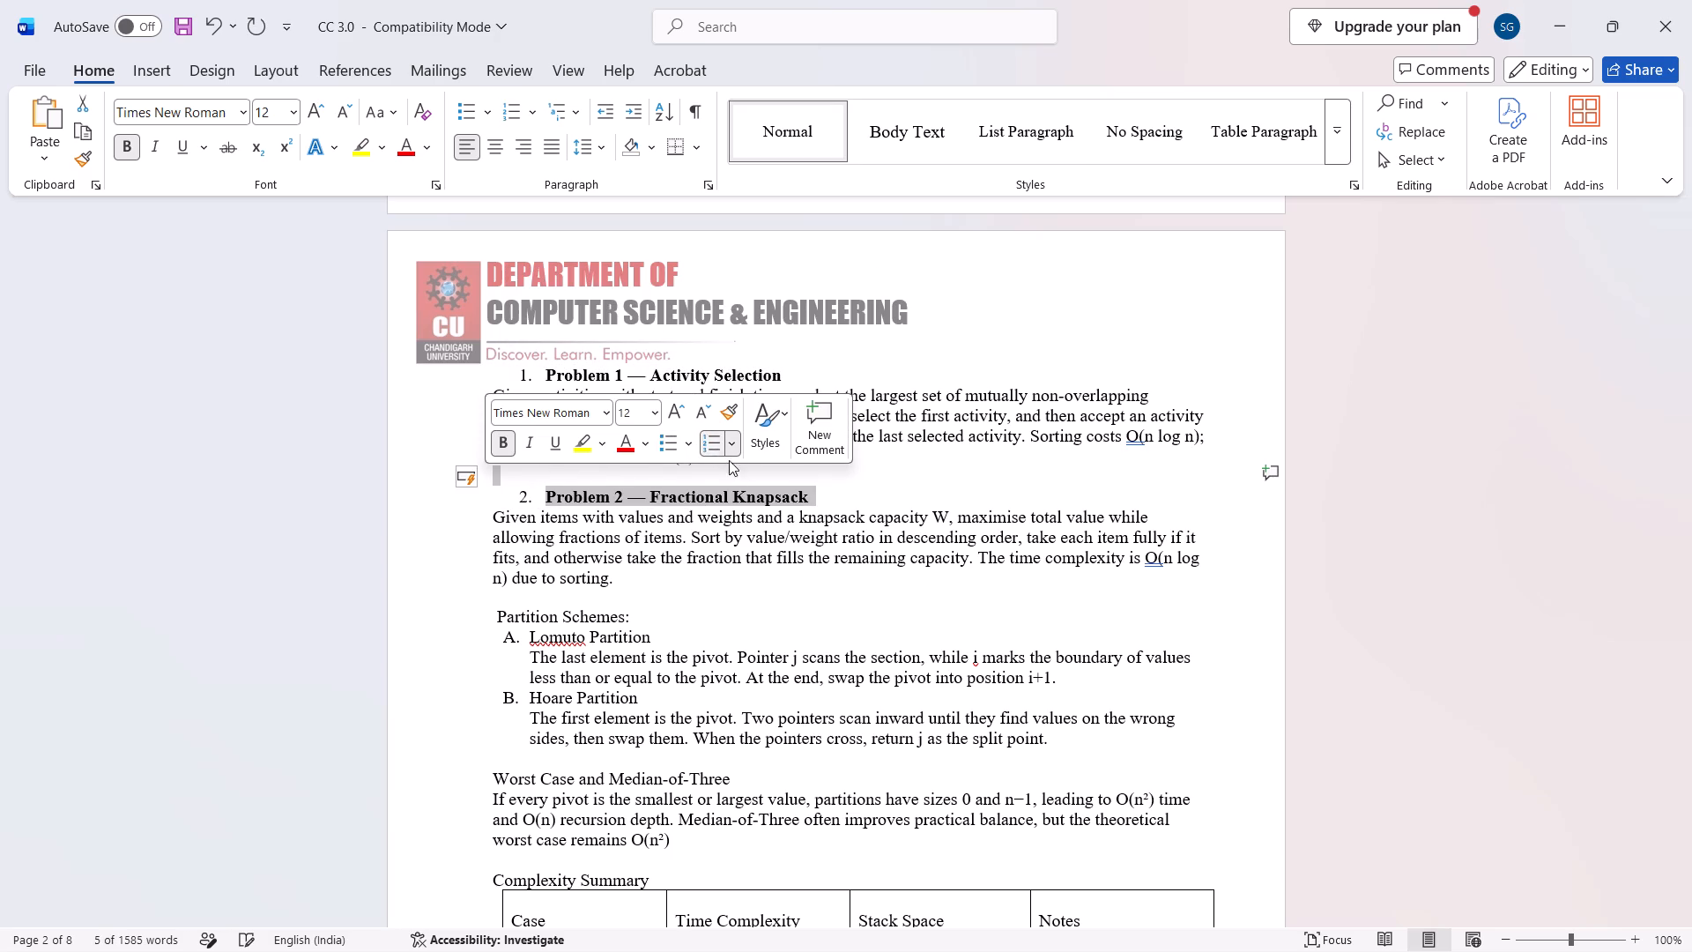
pyautogui.click(876, 476)
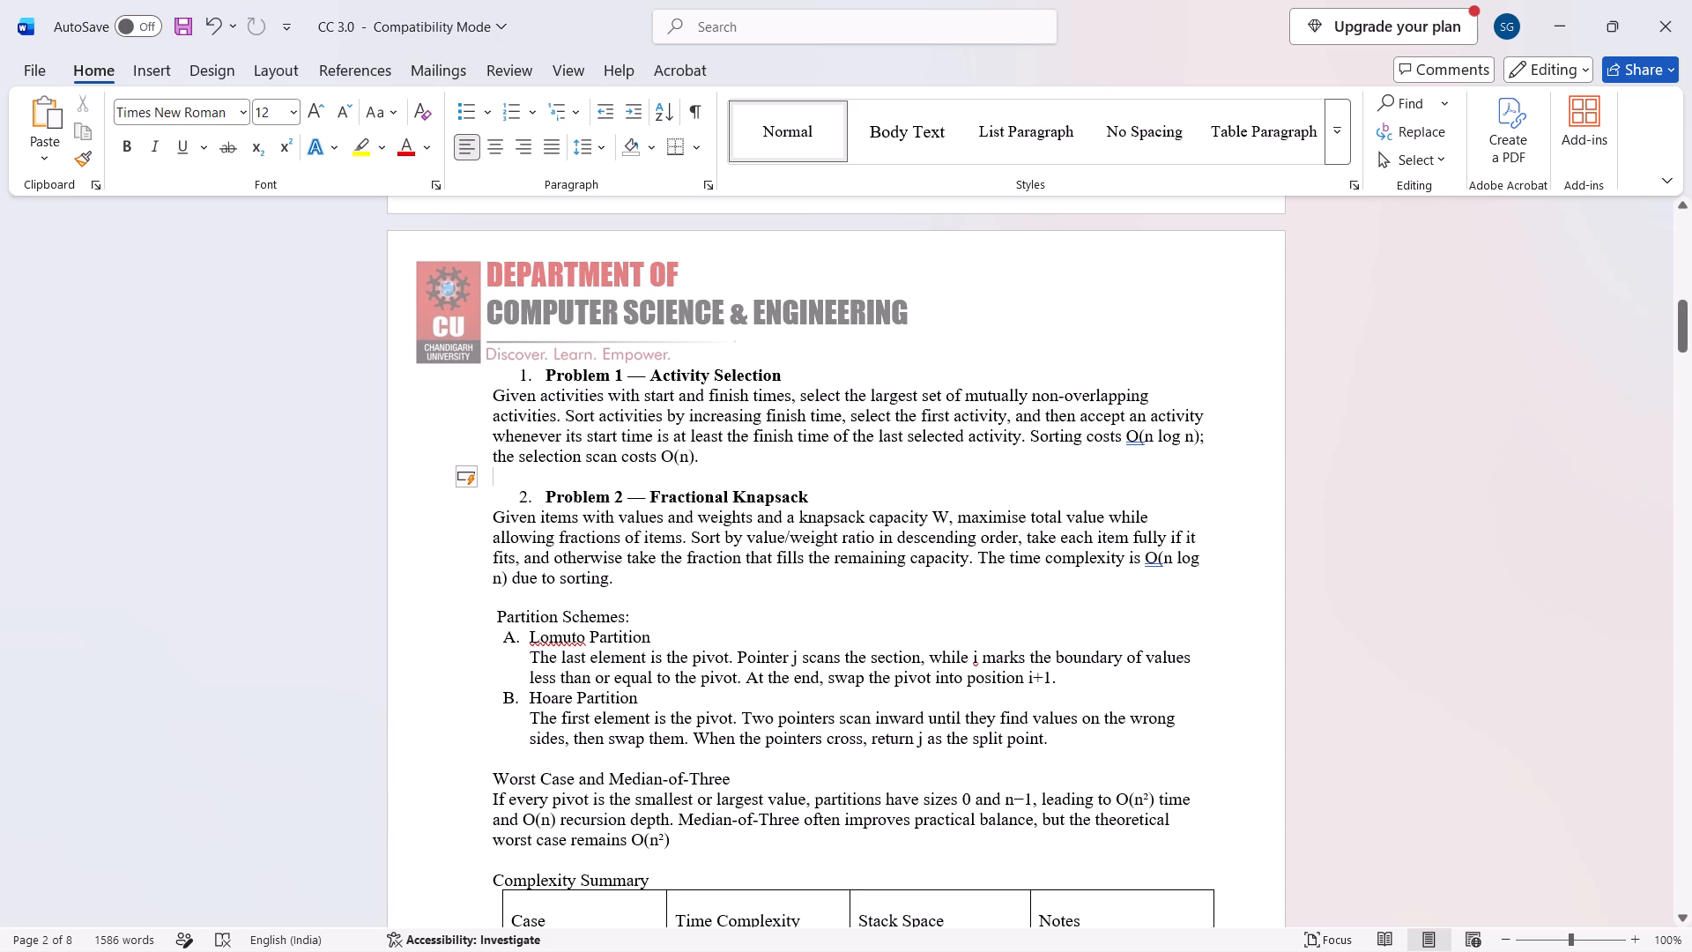
# Reduce the left indent of the numbered Problem 1 and Problem 2 headings slightly.
pyautogui.moveTo(525, 378); pyautogui.dragTo(497, 376)
# Indent the Problem 1 description paragraph to line up with the number of its heading, leaving it unnumbered.
pyautogui.click(498, 392)
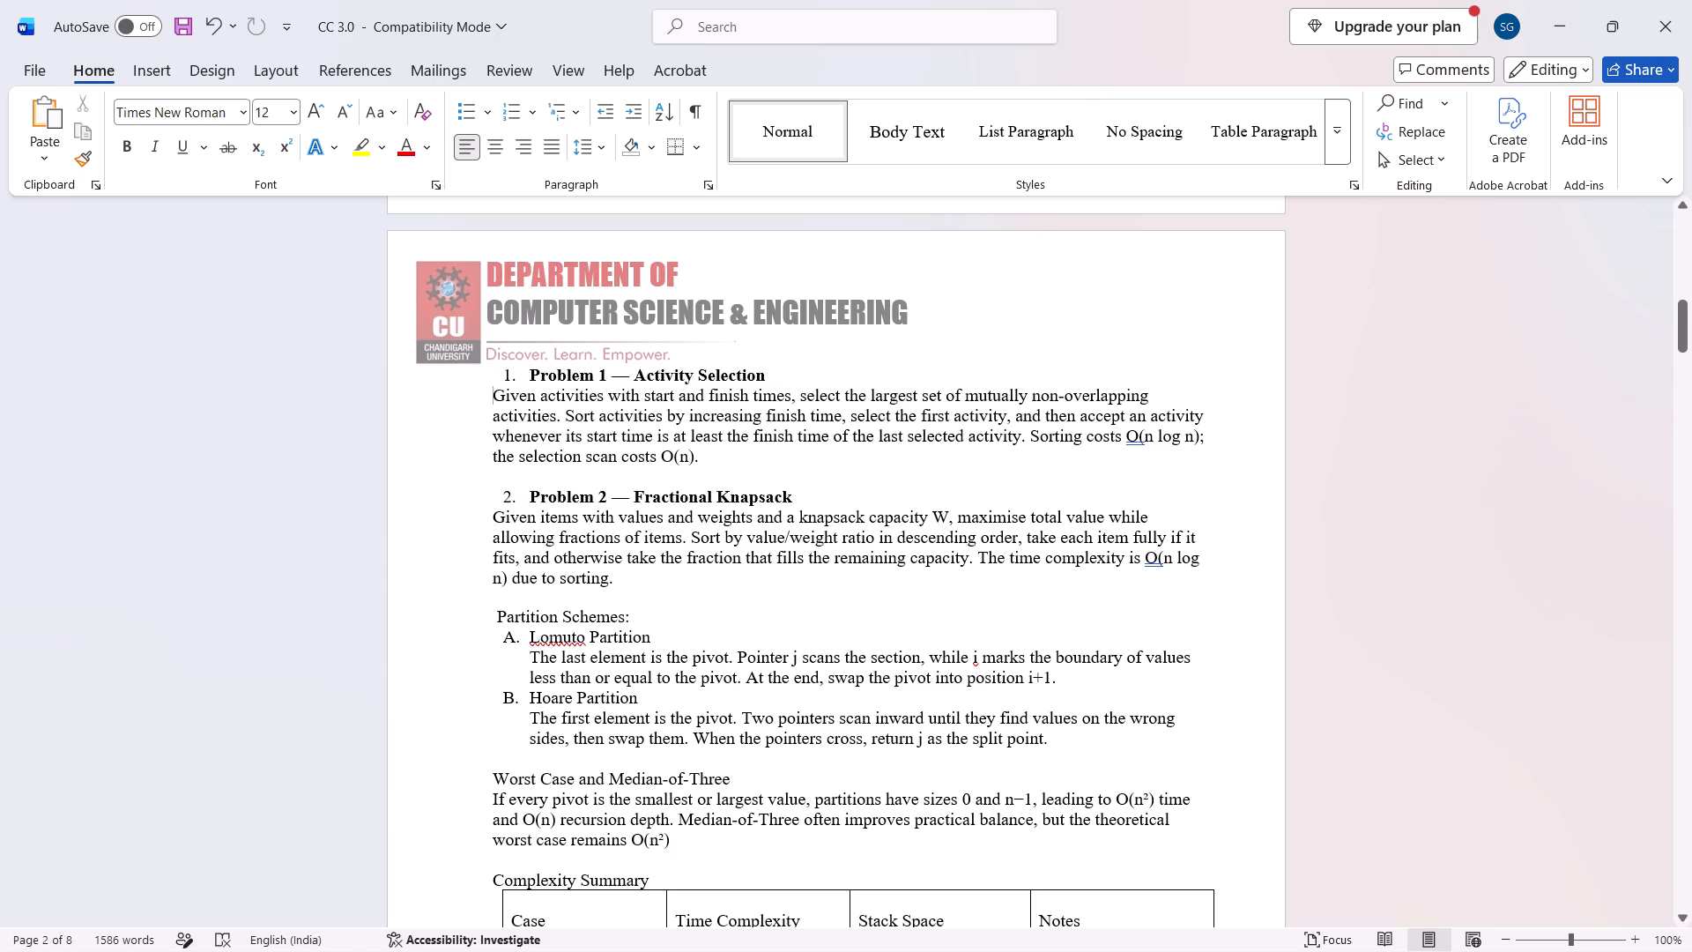
pyautogui.press('BackSpace')
pyautogui.press('Return')
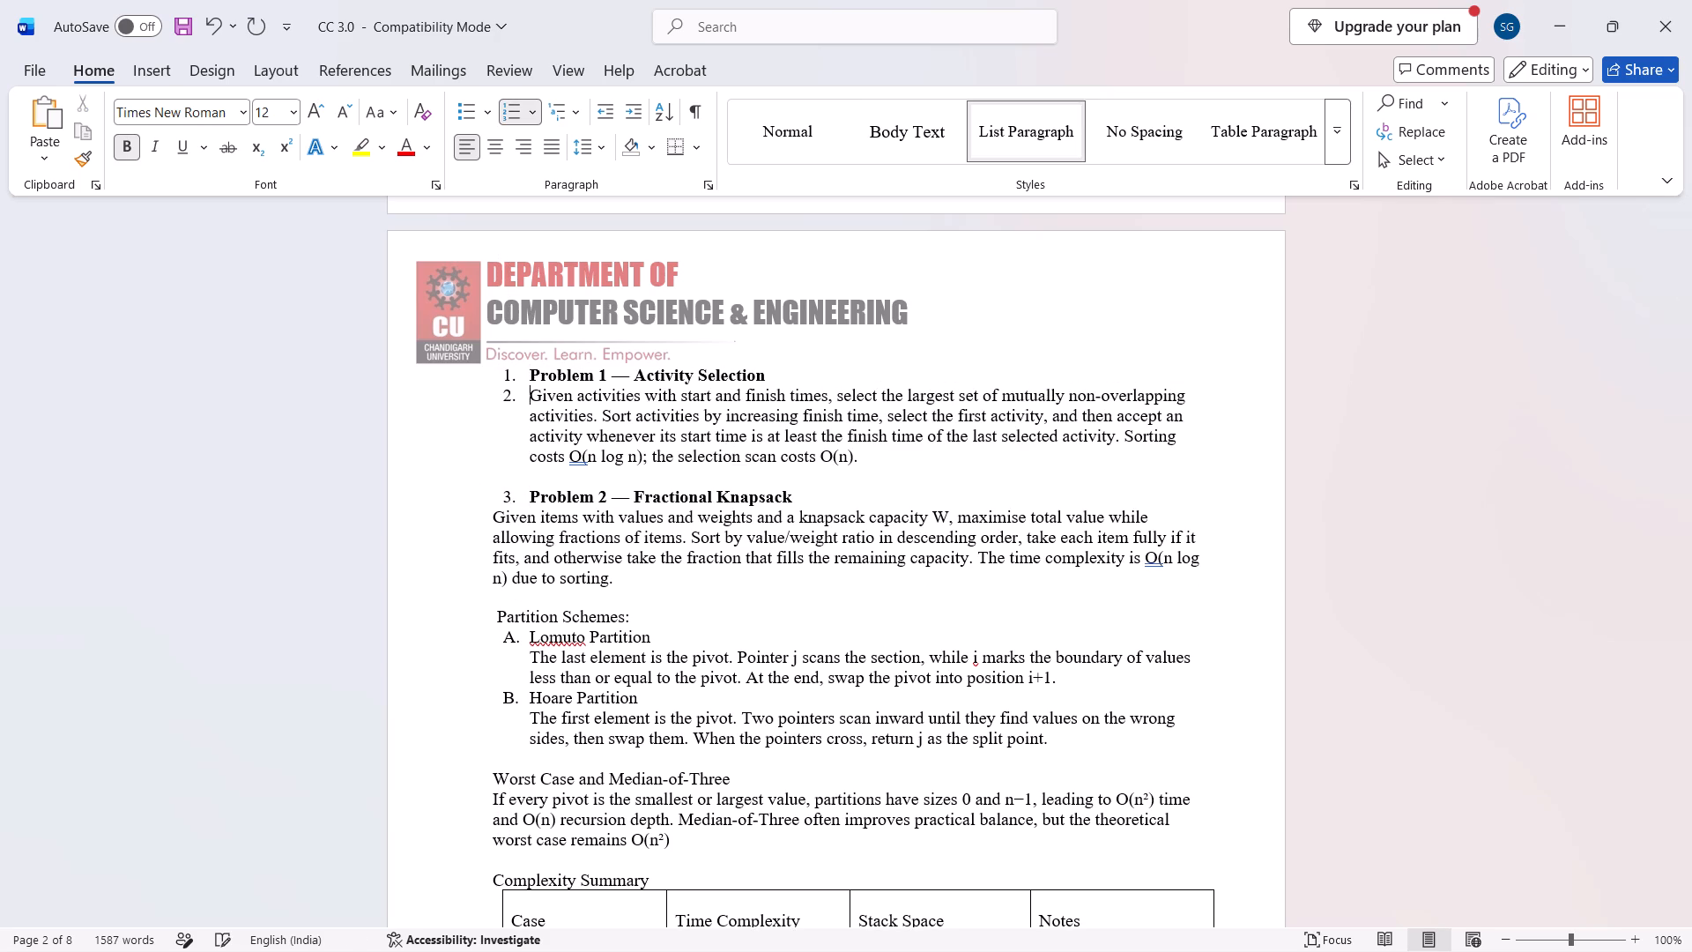
pyautogui.press('BackSpace')
pyautogui.press('BackSpace')
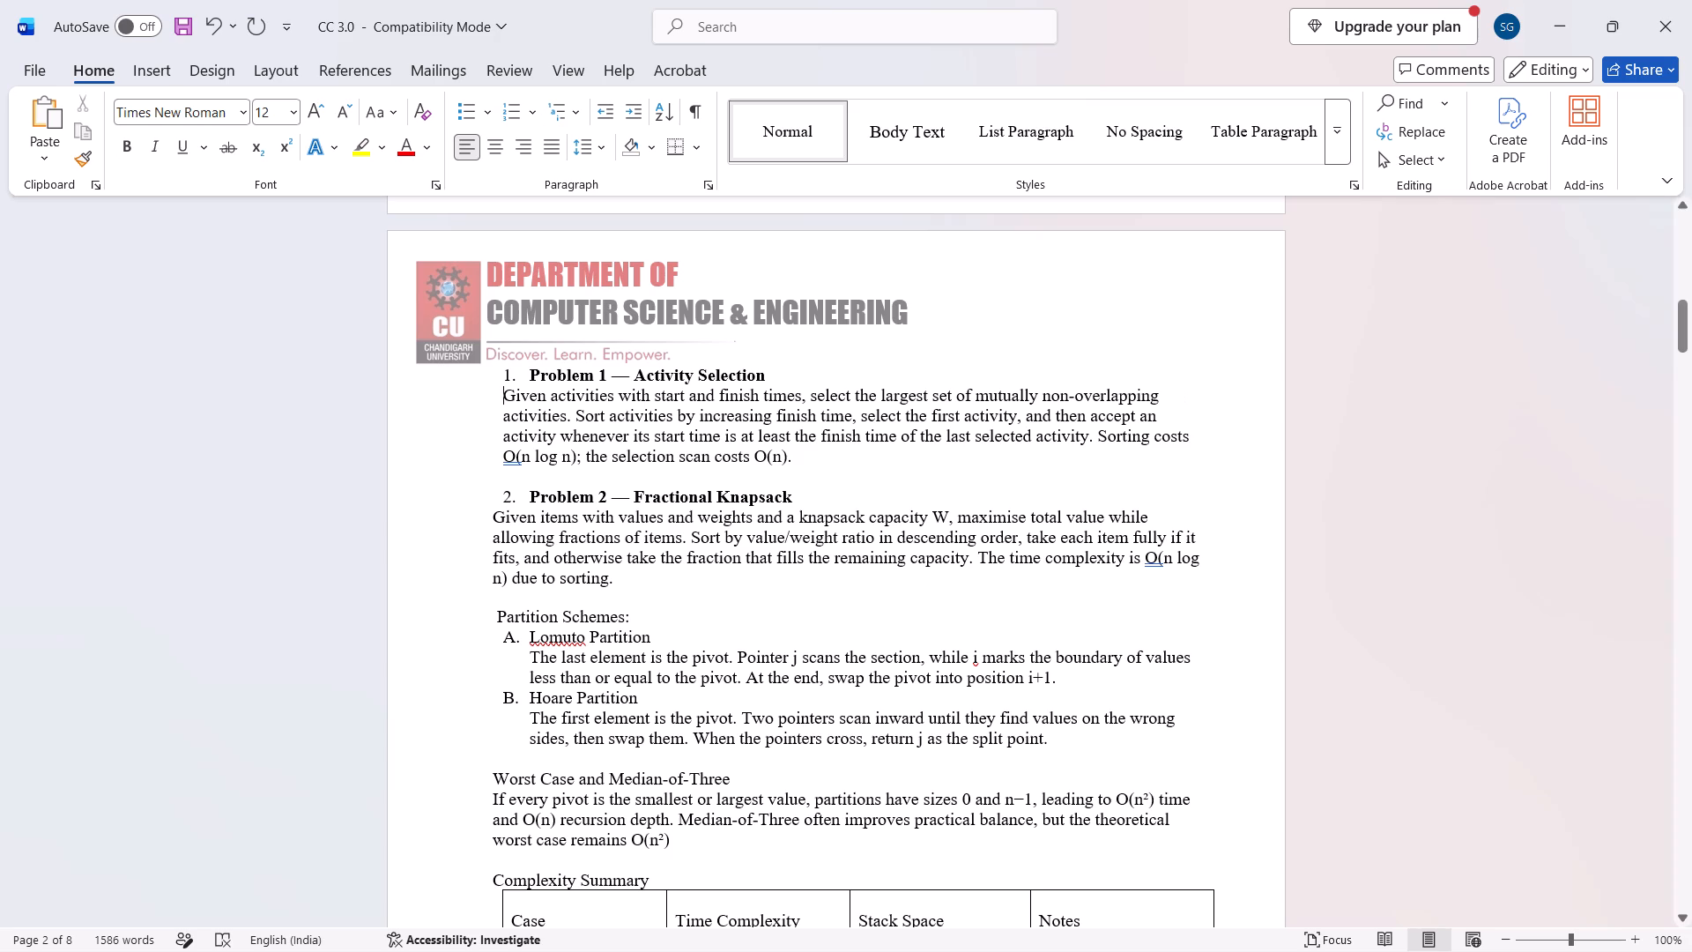
# Indent the Problem 2 description paragraph to line up with the number of its heading, leaving it unnumbered.
pyautogui.click(484, 517)
pyautogui.press('BackSpace')
pyautogui.press('Return')
pyautogui.press('Return')
pyautogui.press('BackSpace')
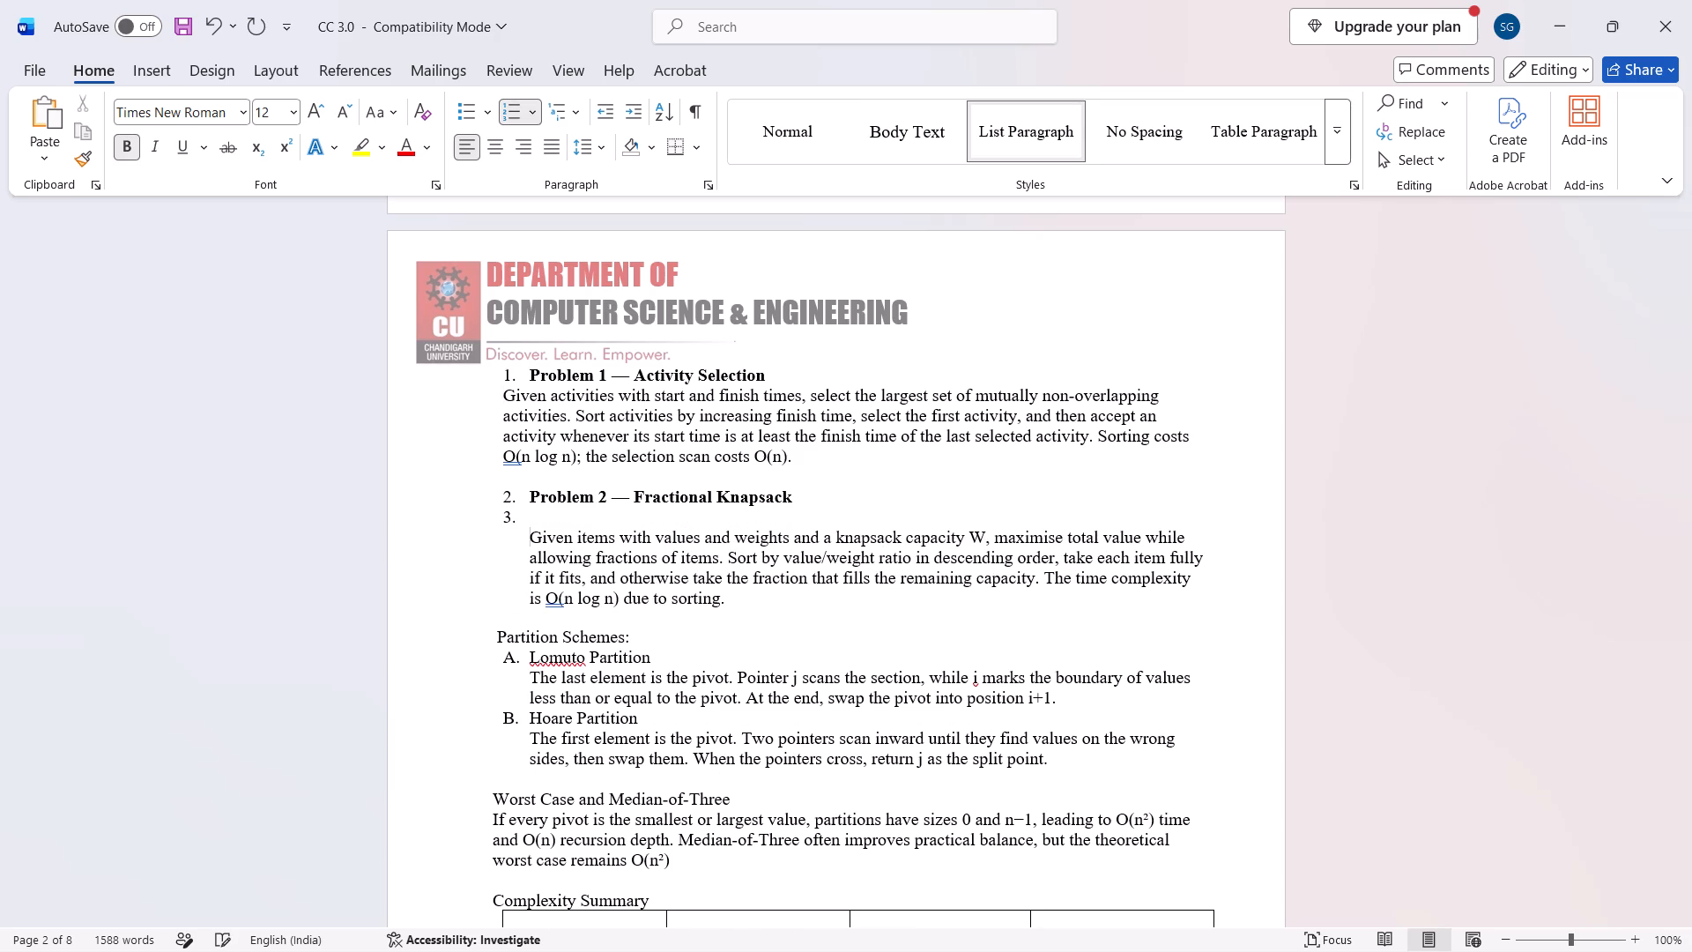
pyautogui.press('BackSpace')
pyautogui.press('BackSpace')
pyautogui.press('BackSpace')
pyautogui.press('BackSpace')
pyautogui.press('BackSpace')
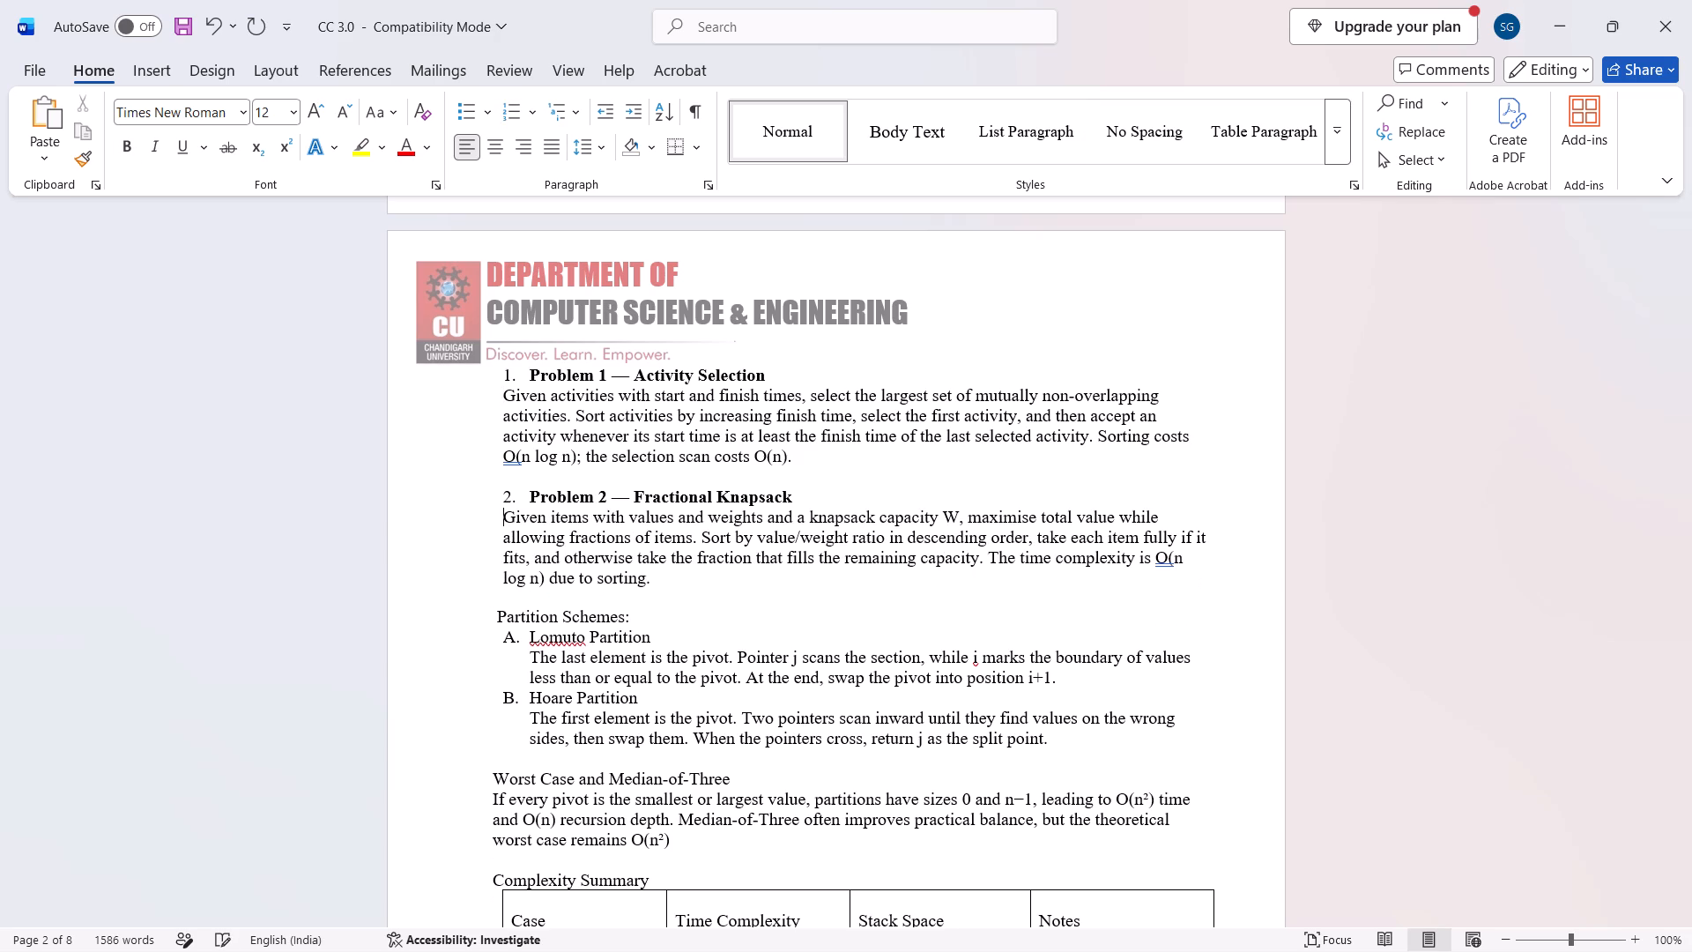
# Replace the Partition Schemes section in Word with the "Why Greedy Works — and Where It Does Not" section copied from the ChatGPT report.
pyautogui.hotkey('alt', 'Tab')
pyautogui.scroll(-2, 1167, 709)
pyautogui.moveTo(1291, 520); pyautogui.dragTo(1280, 520)
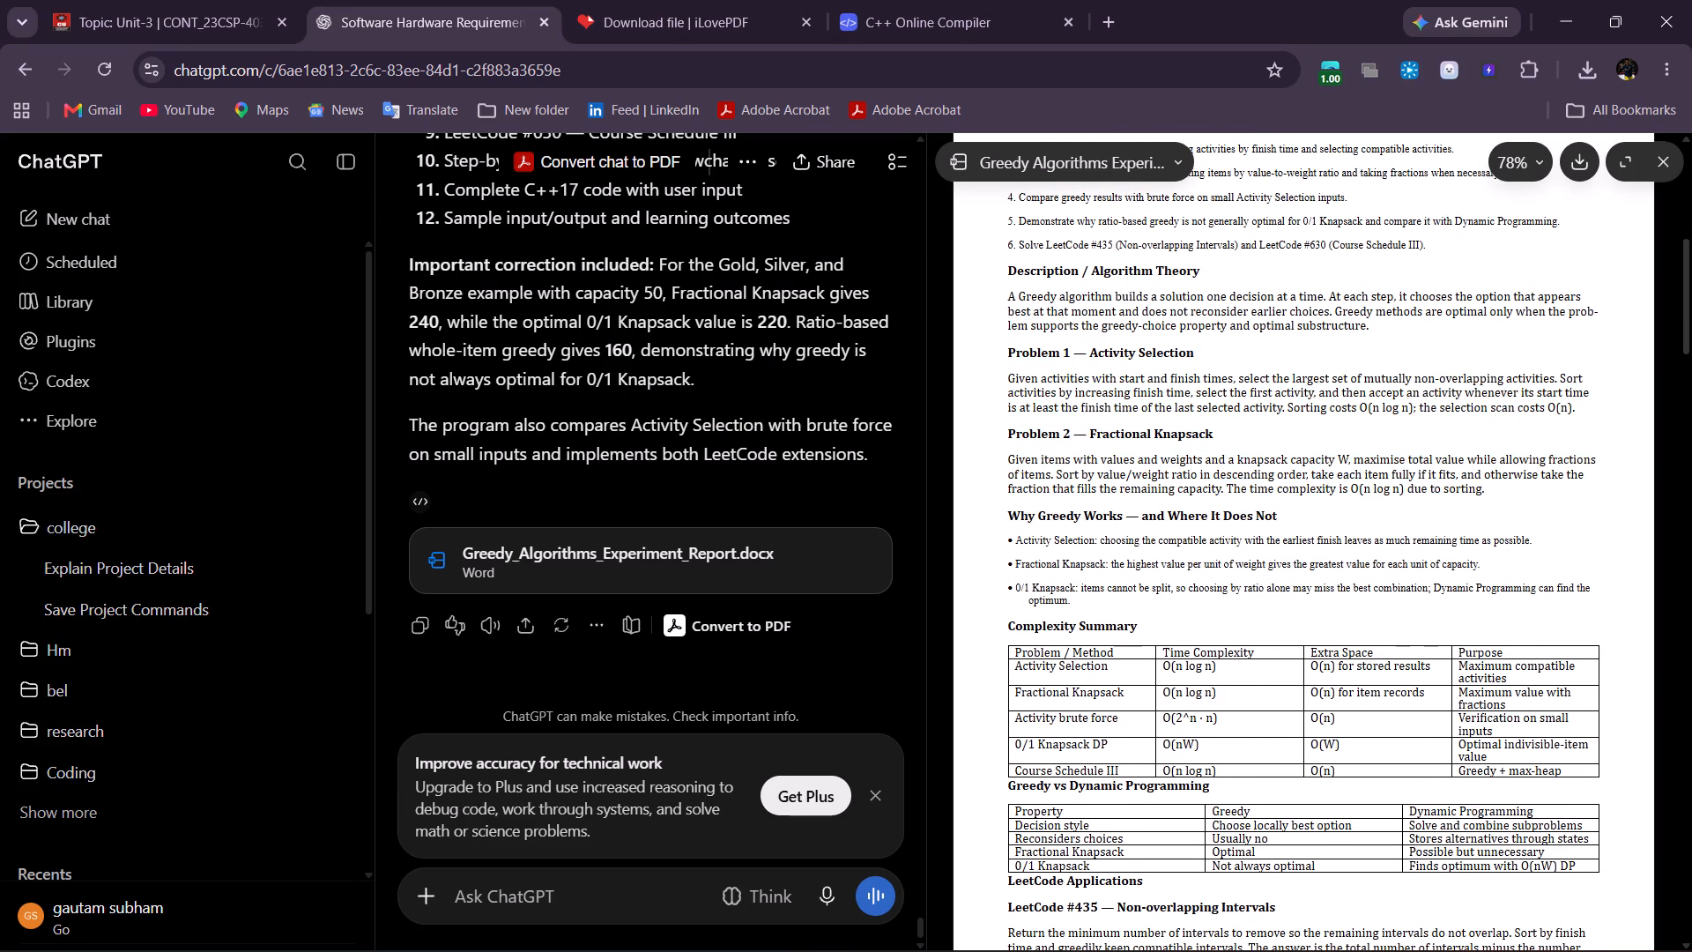
pyautogui.moveTo(1083, 602); pyautogui.dragTo(1002, 511)
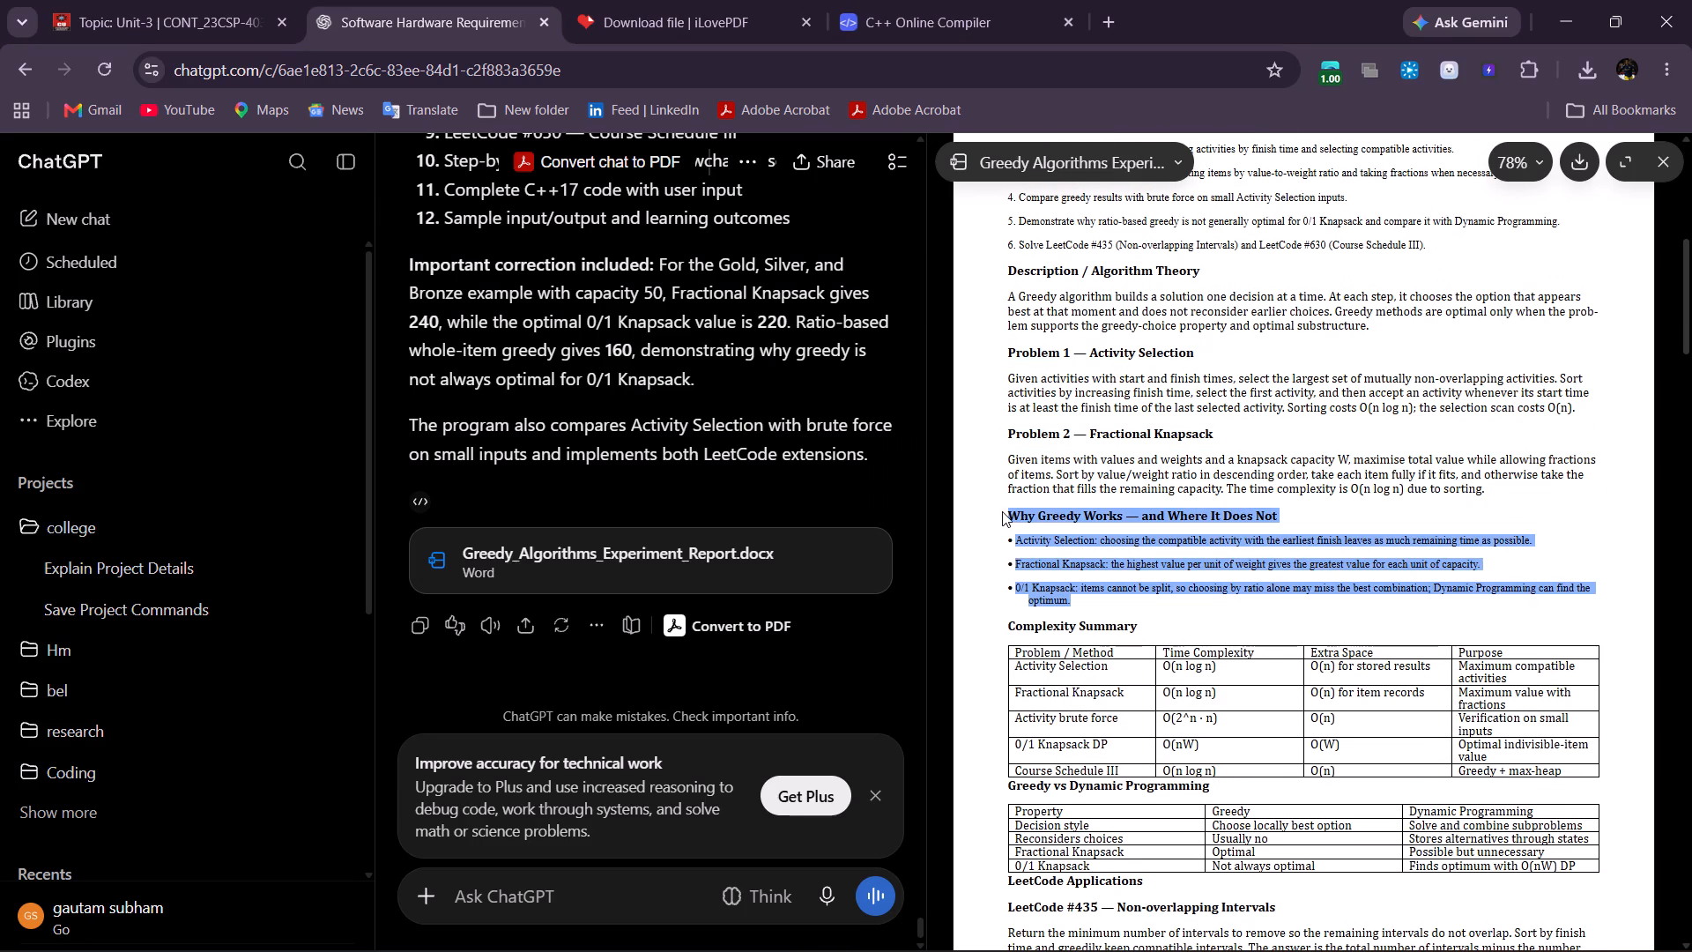
pyautogui.hotkey('ctrl', 'c')
pyautogui.hotkey('ctrl', 'c')
pyautogui.hotkey('ctrl', 'c')
pyautogui.hotkey('alt', 'Tab')
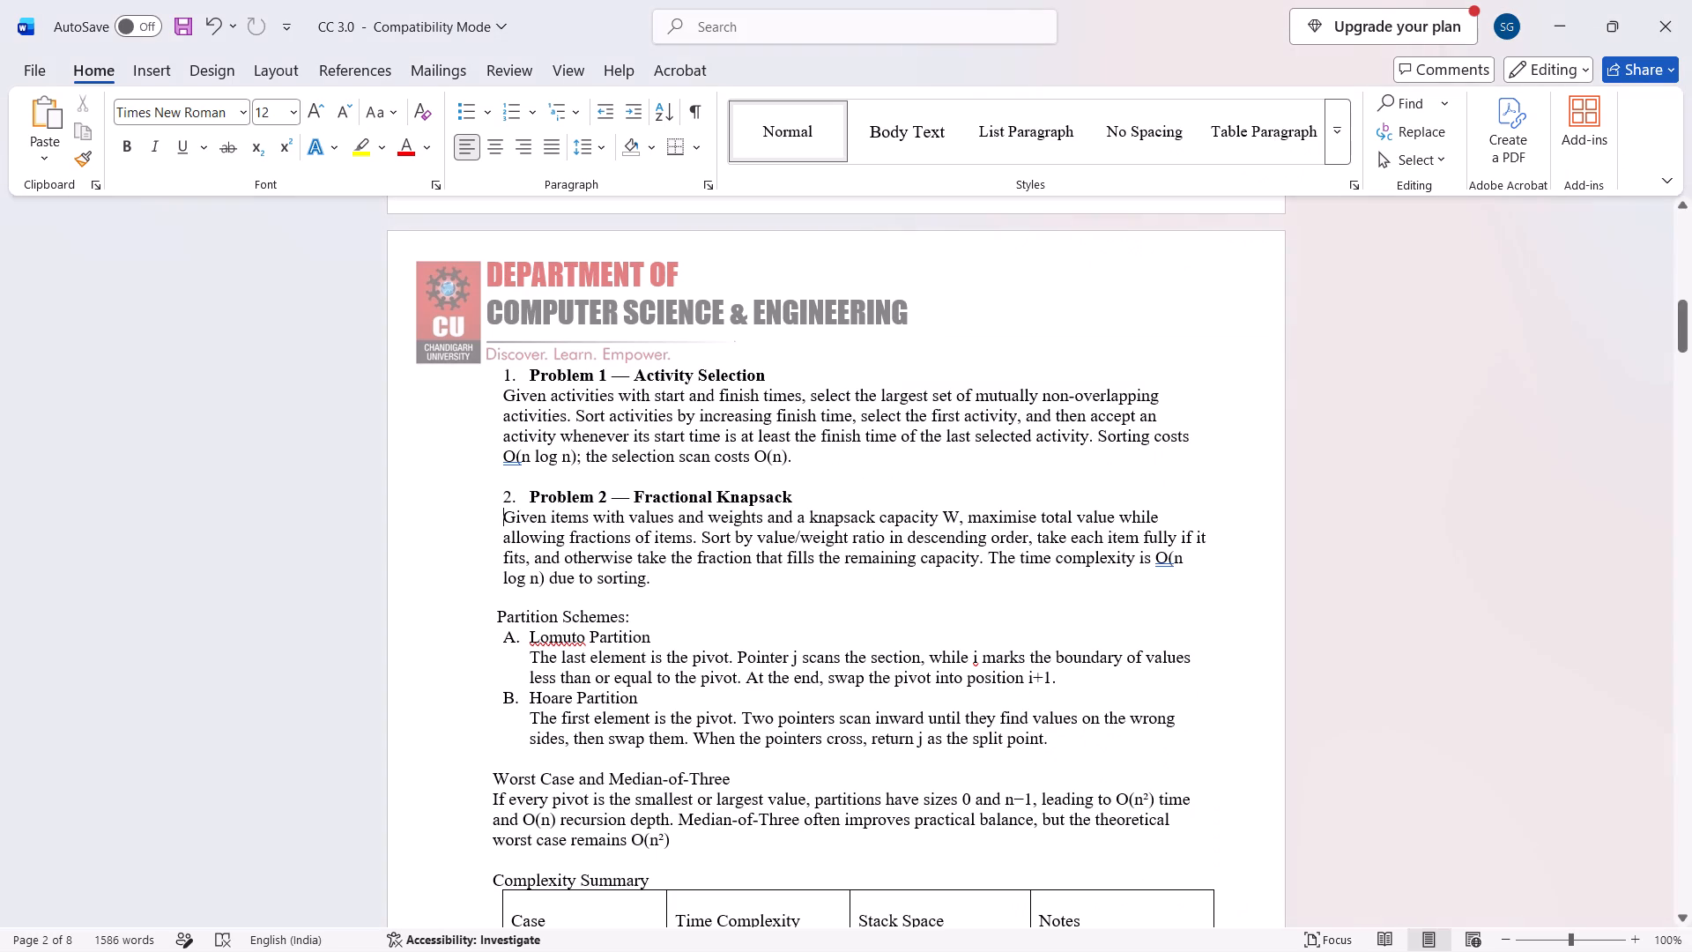
pyautogui.moveTo(1076, 744); pyautogui.dragTo(510, 609)
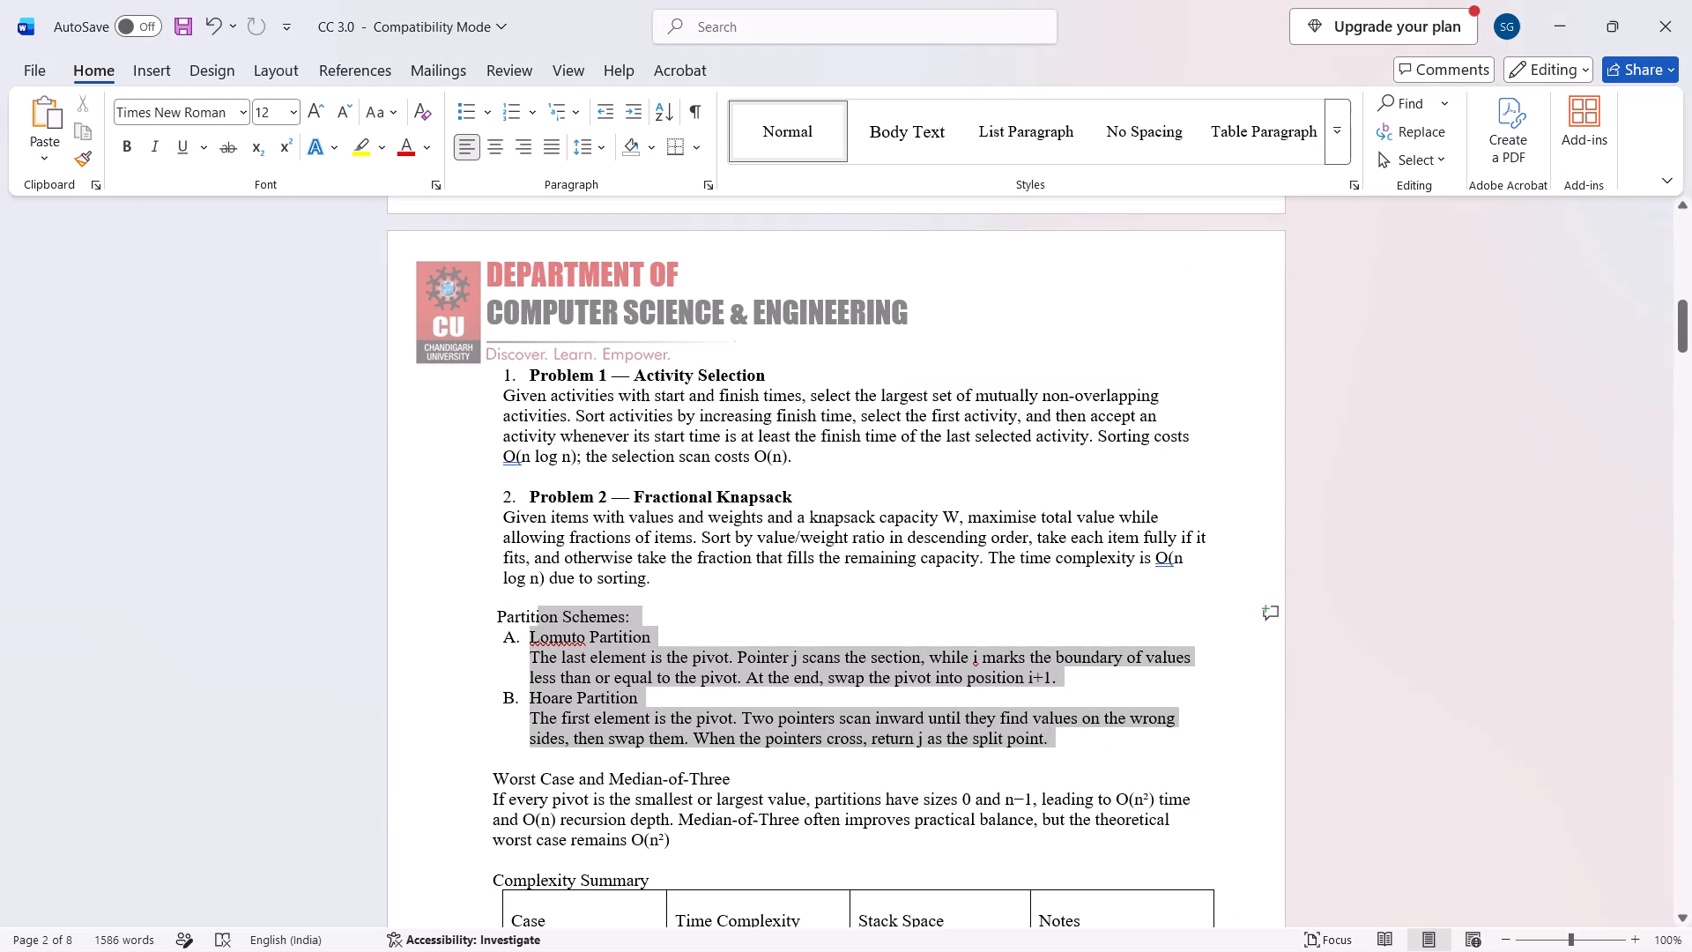
pyautogui.moveTo(510, 609); pyautogui.dragTo(493, 609)
pyautogui.hotkey('ctrl', 'v')
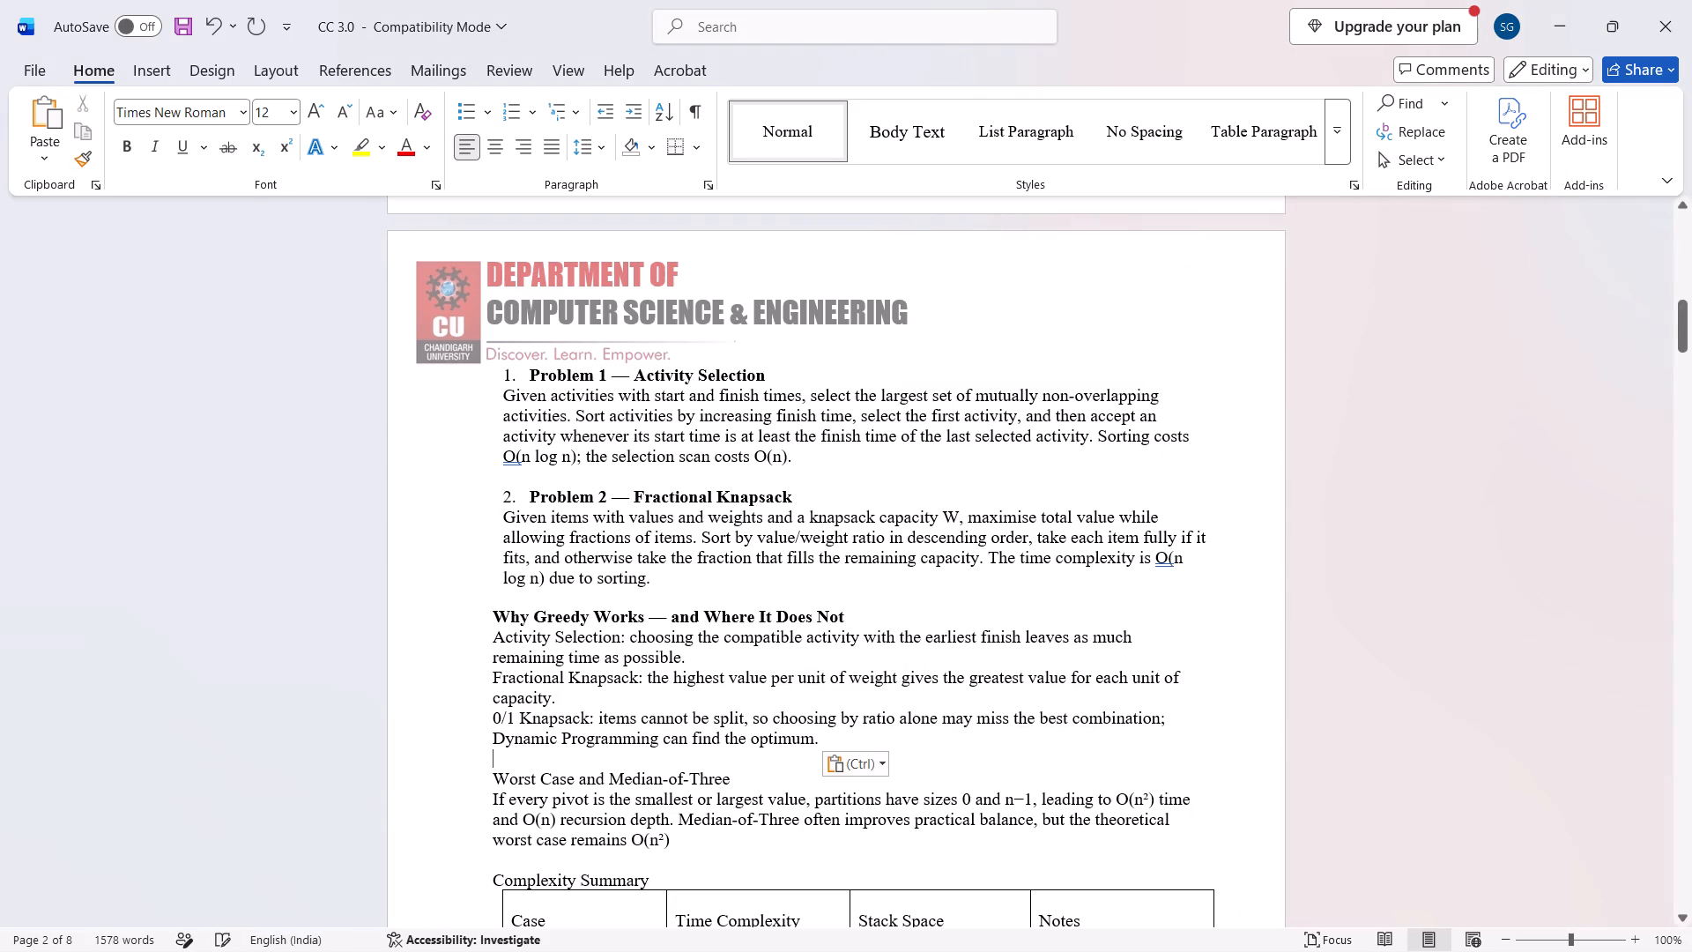
# Remove the bold formatting from the Problem 1, Problem 2 and Why Greedy Works sections.
pyautogui.moveTo(865, 610); pyautogui.dragTo(507, 615)
pyautogui.click(1047, 757)
pyautogui.moveTo(867, 736); pyautogui.dragTo(507, 383)
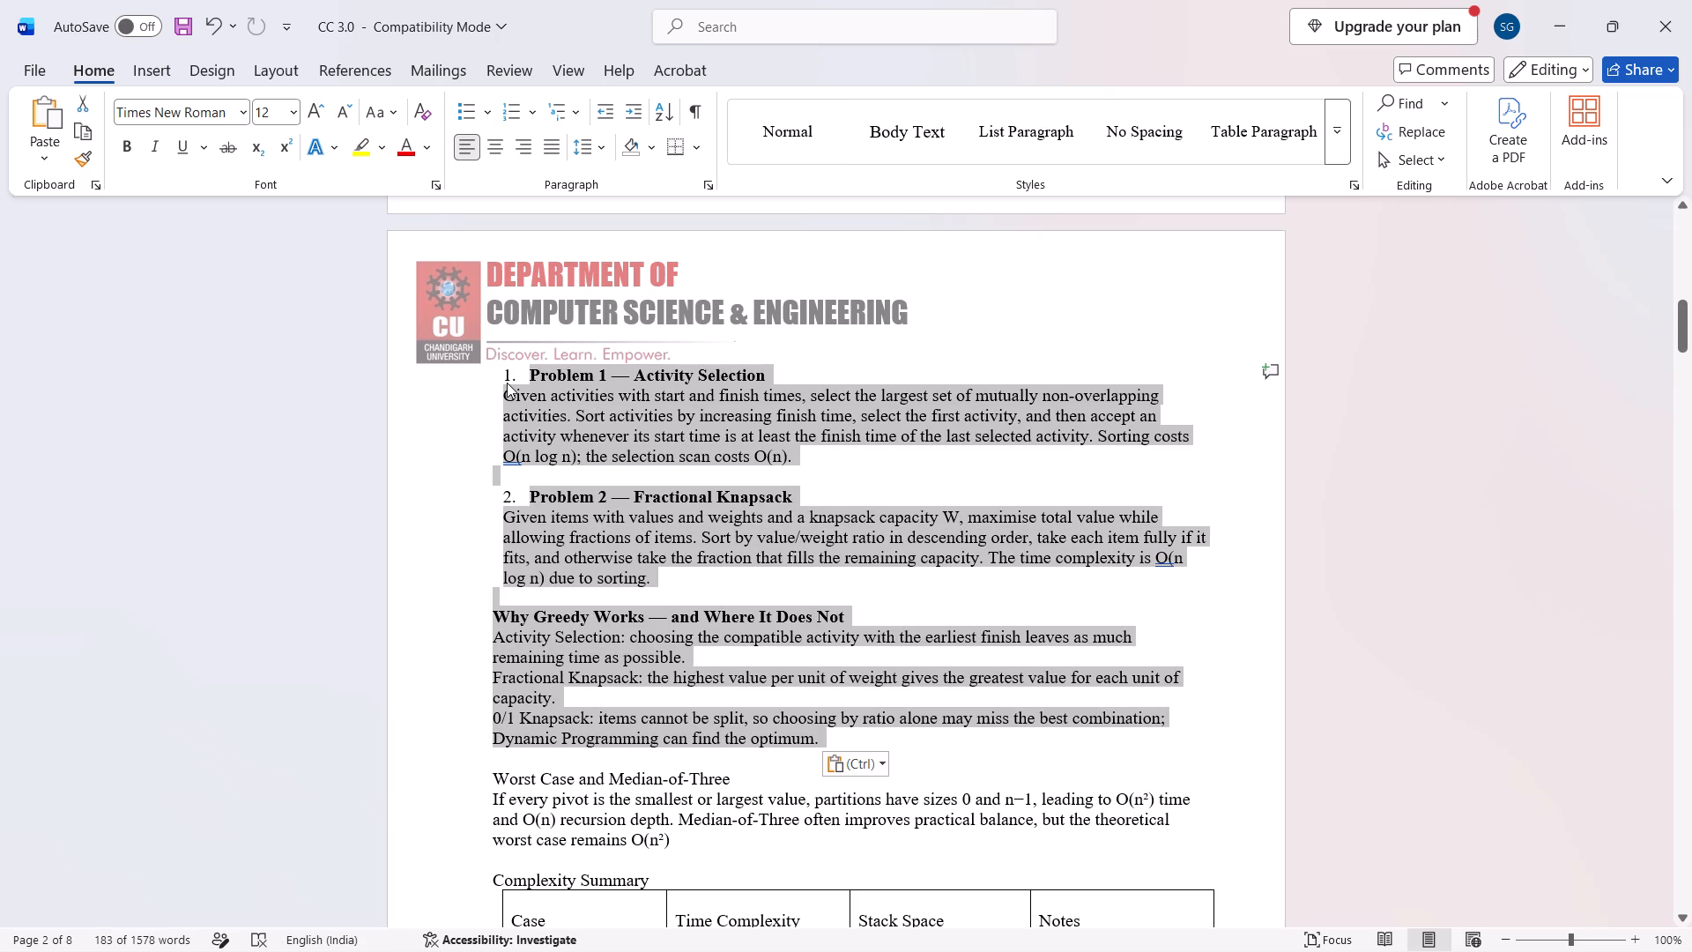
pyautogui.hotkey('ctrl', 'b')
pyautogui.click(972, 683)
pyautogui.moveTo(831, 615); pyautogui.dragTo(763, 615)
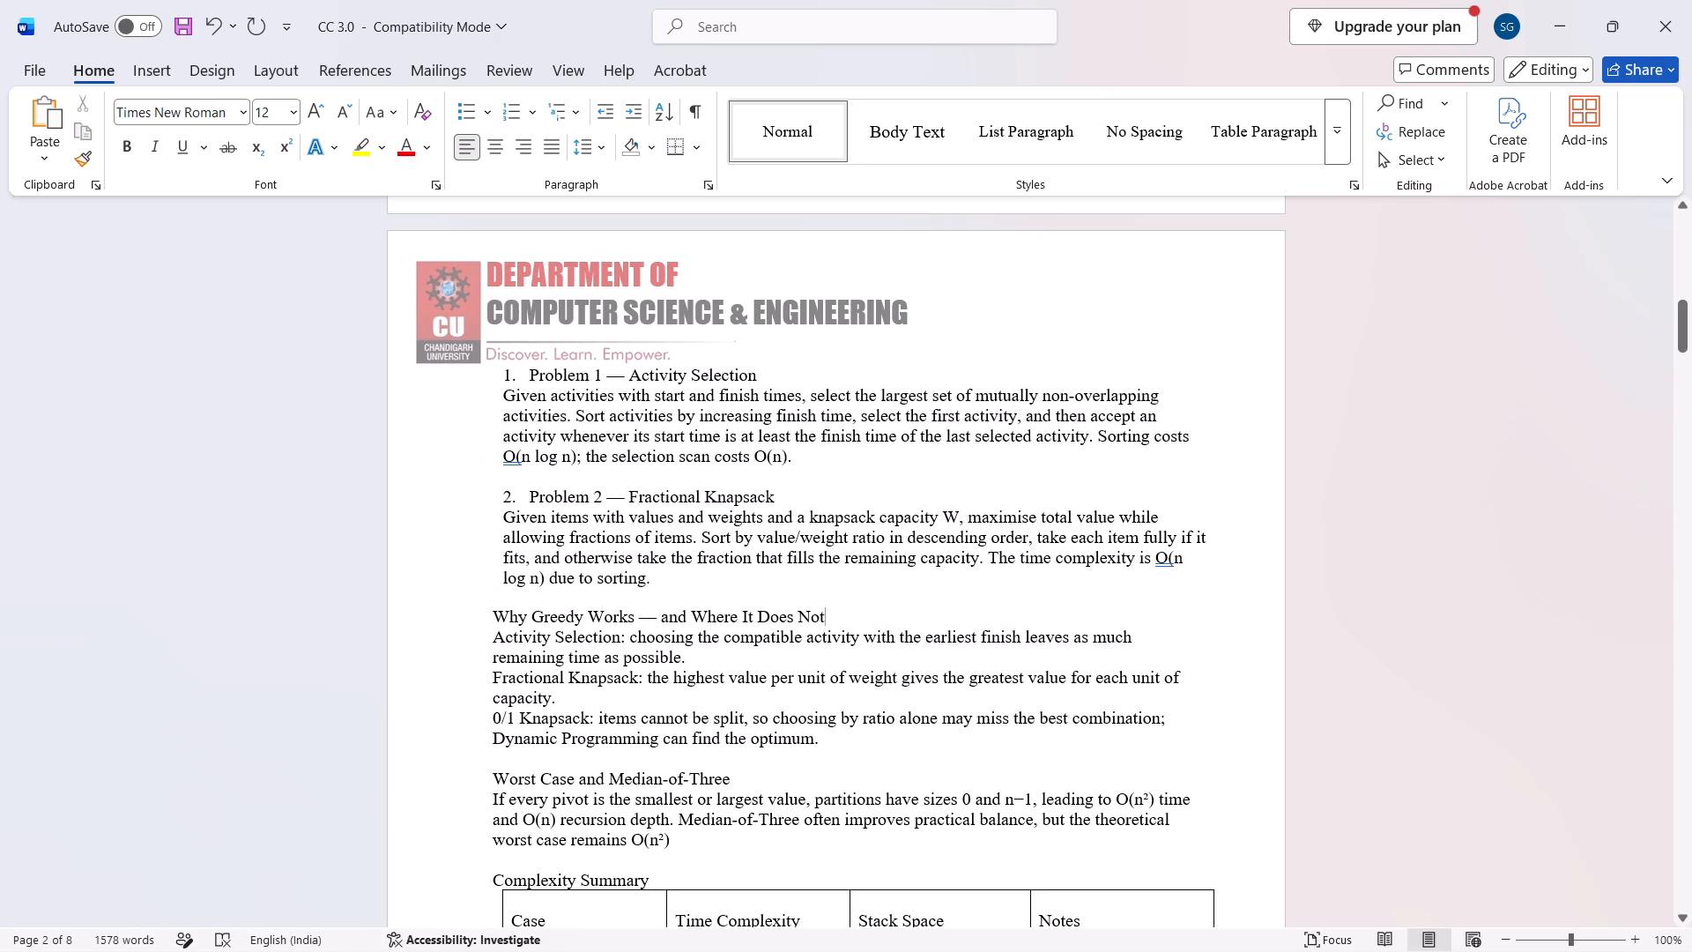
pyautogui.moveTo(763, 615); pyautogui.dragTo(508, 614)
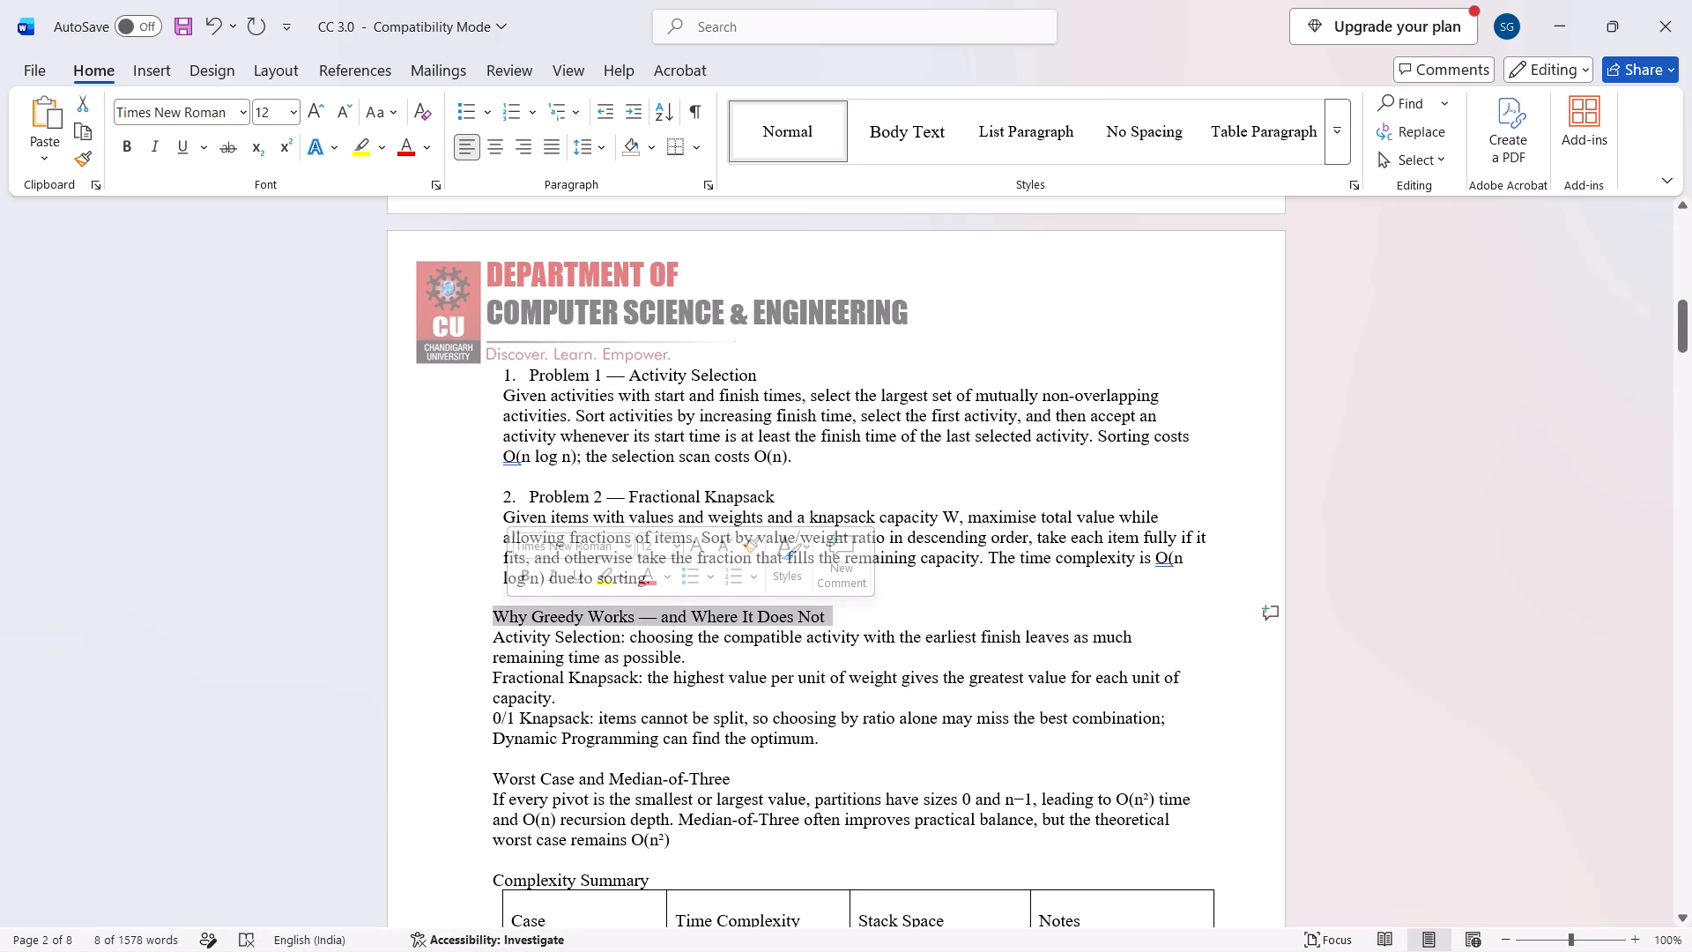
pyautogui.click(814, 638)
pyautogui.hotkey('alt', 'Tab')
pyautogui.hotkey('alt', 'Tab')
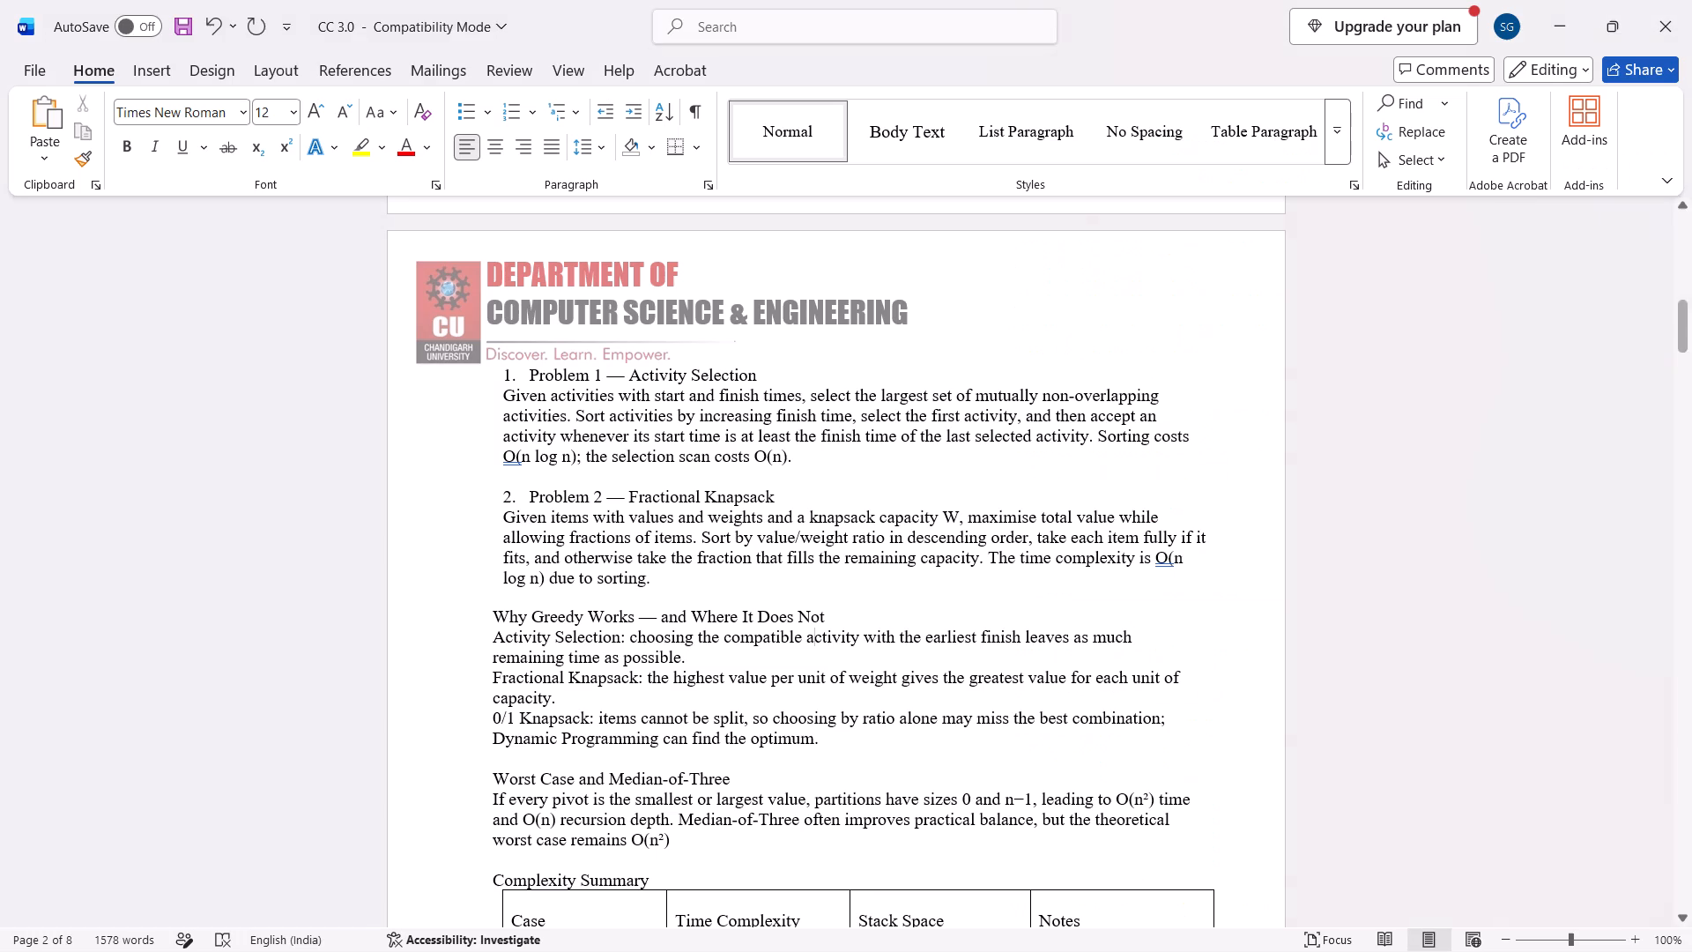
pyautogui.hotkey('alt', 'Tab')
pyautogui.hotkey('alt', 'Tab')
# Format the three statements under Why Greedy Works — and Where It Does Not as a bulleted list.
pyautogui.moveTo(827, 733); pyautogui.dragTo(525, 641)
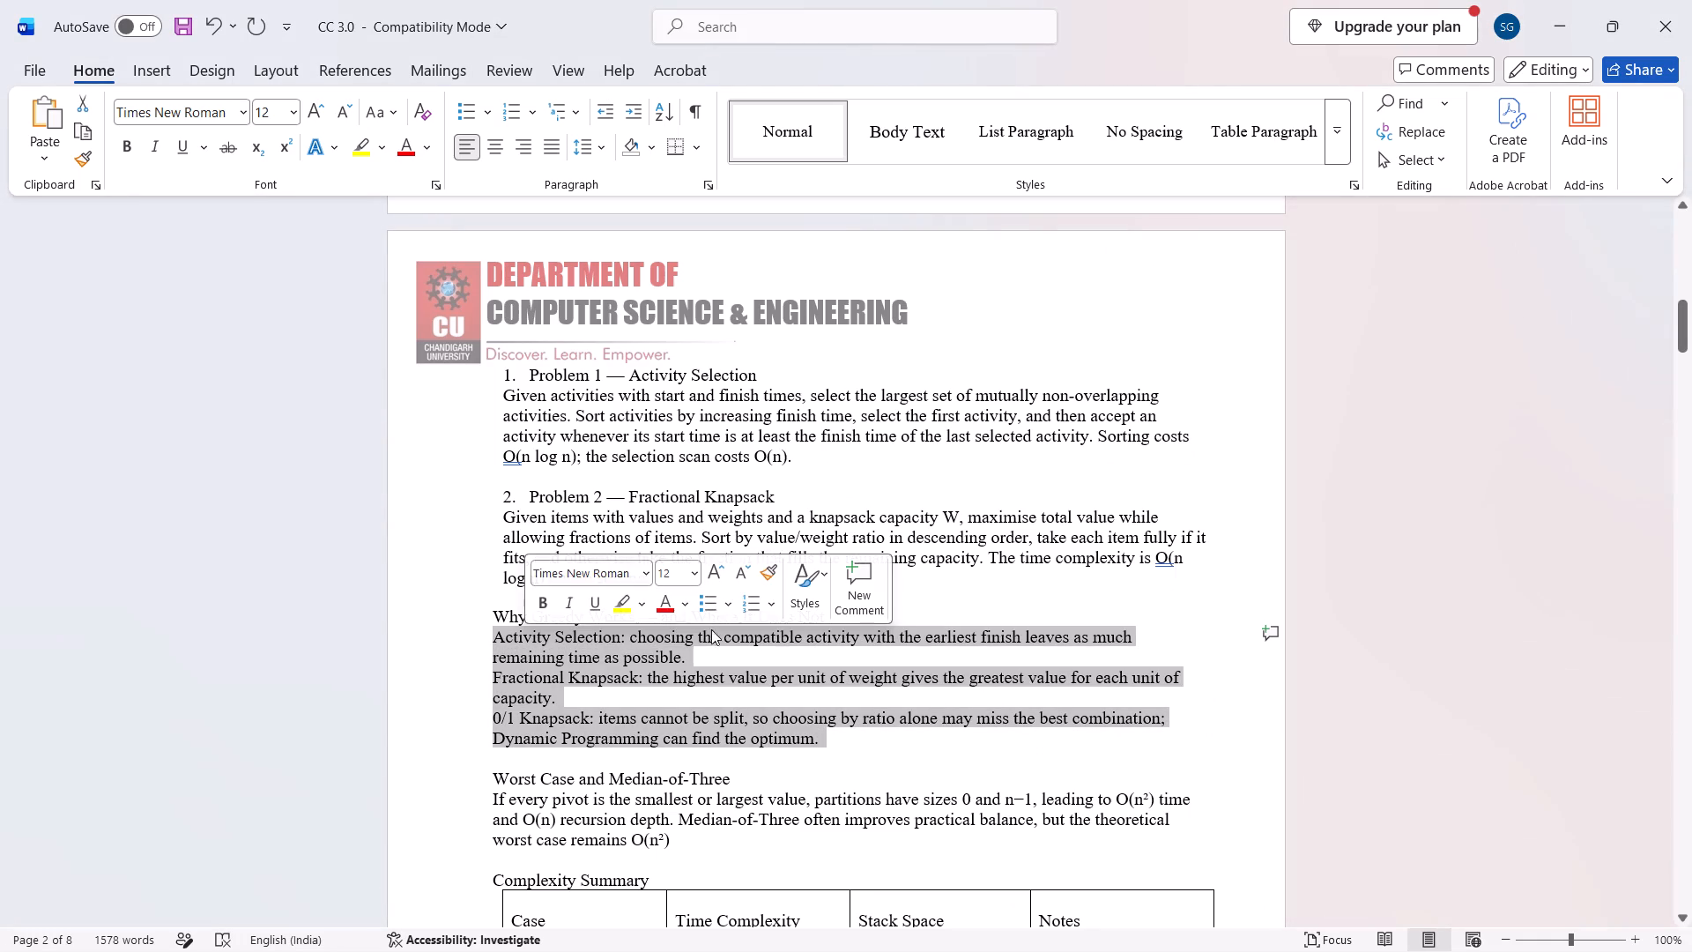
pyautogui.click(708, 610)
pyautogui.click(926, 723)
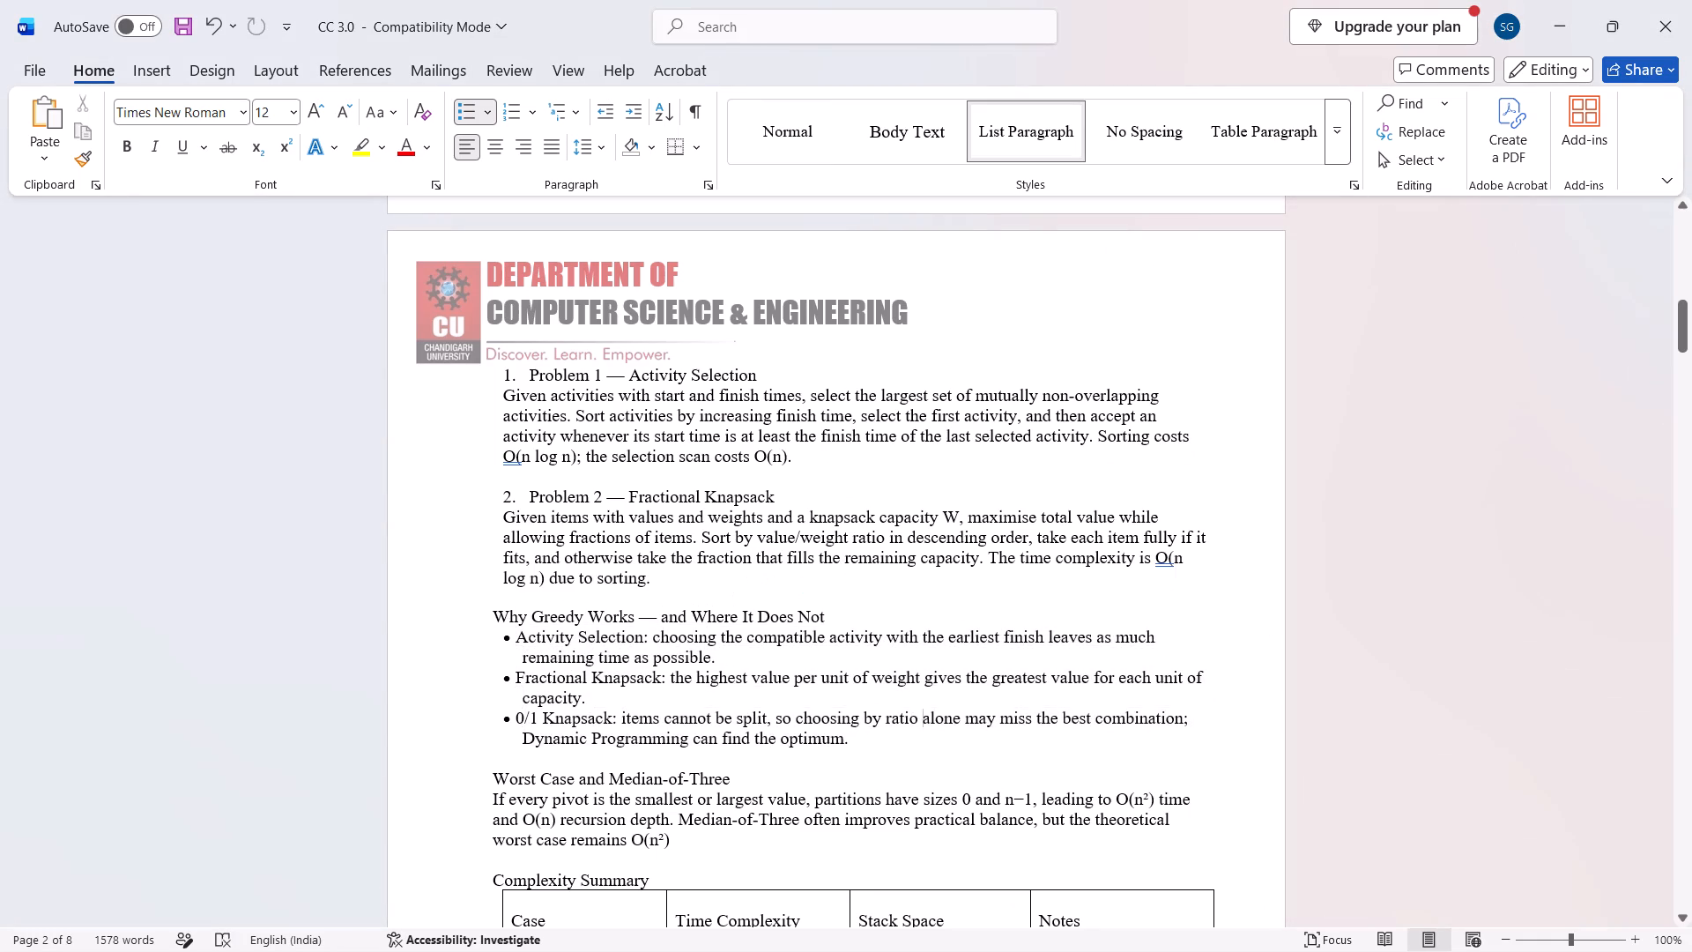
# Replace the Worst Case and Median-of-Three heading with the report's "Complexity Summary" heading, kept on its own line.
pyautogui.scroll(-1, 798, 787)
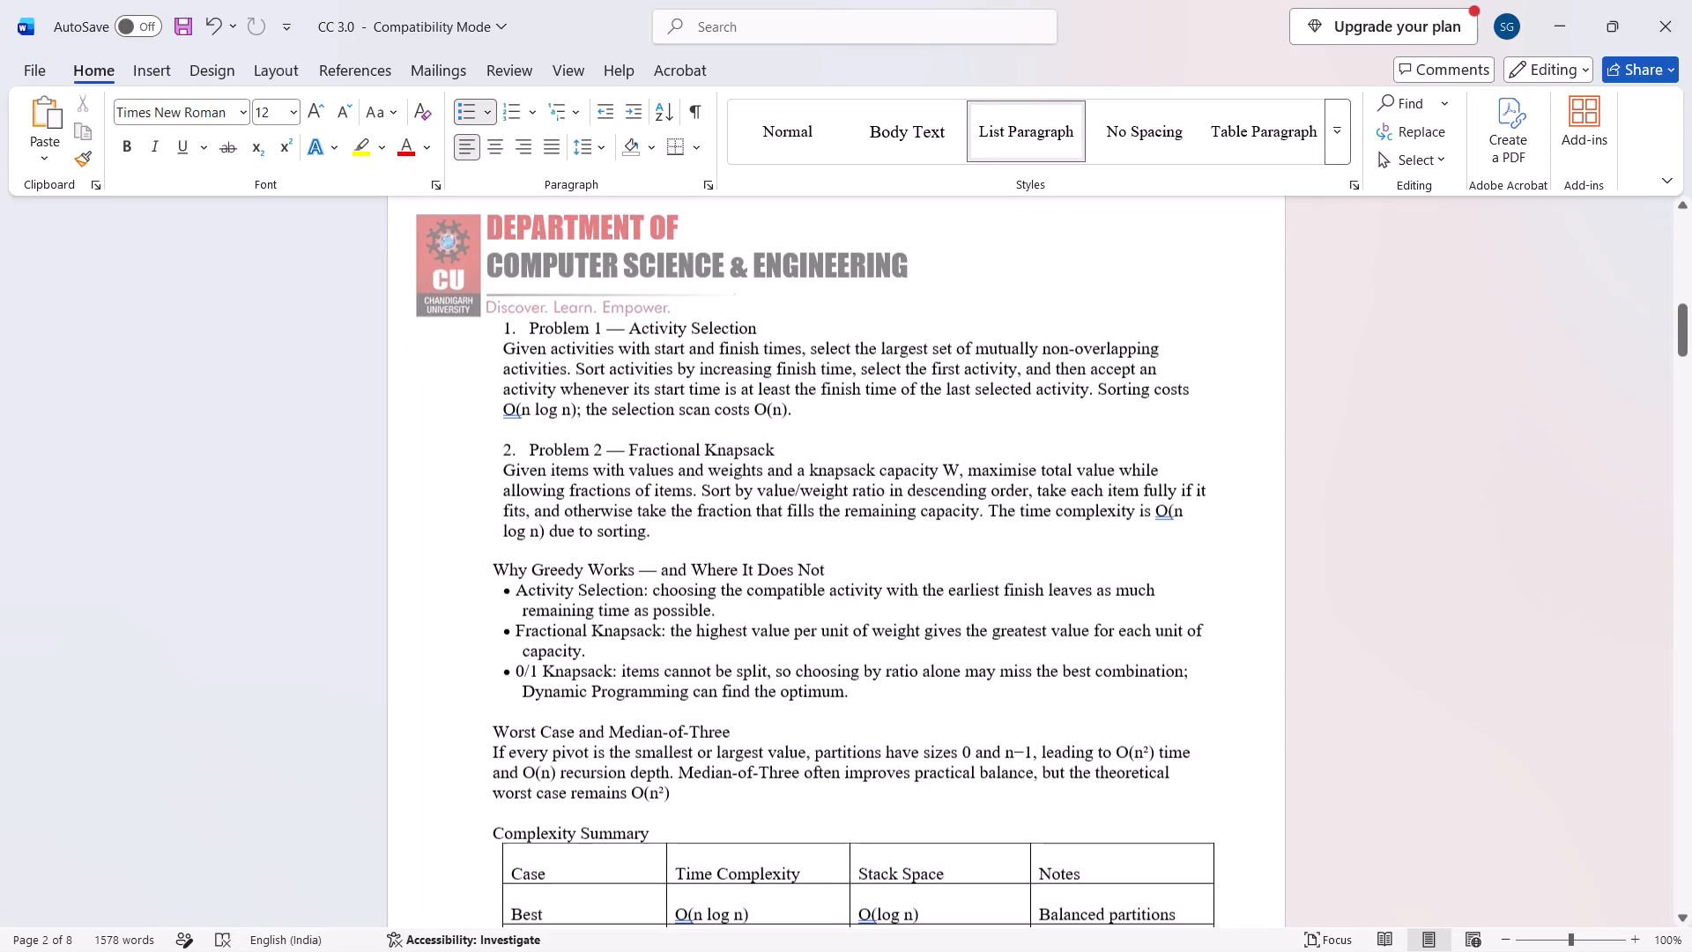
pyautogui.hotkey('alt', 'Tab')
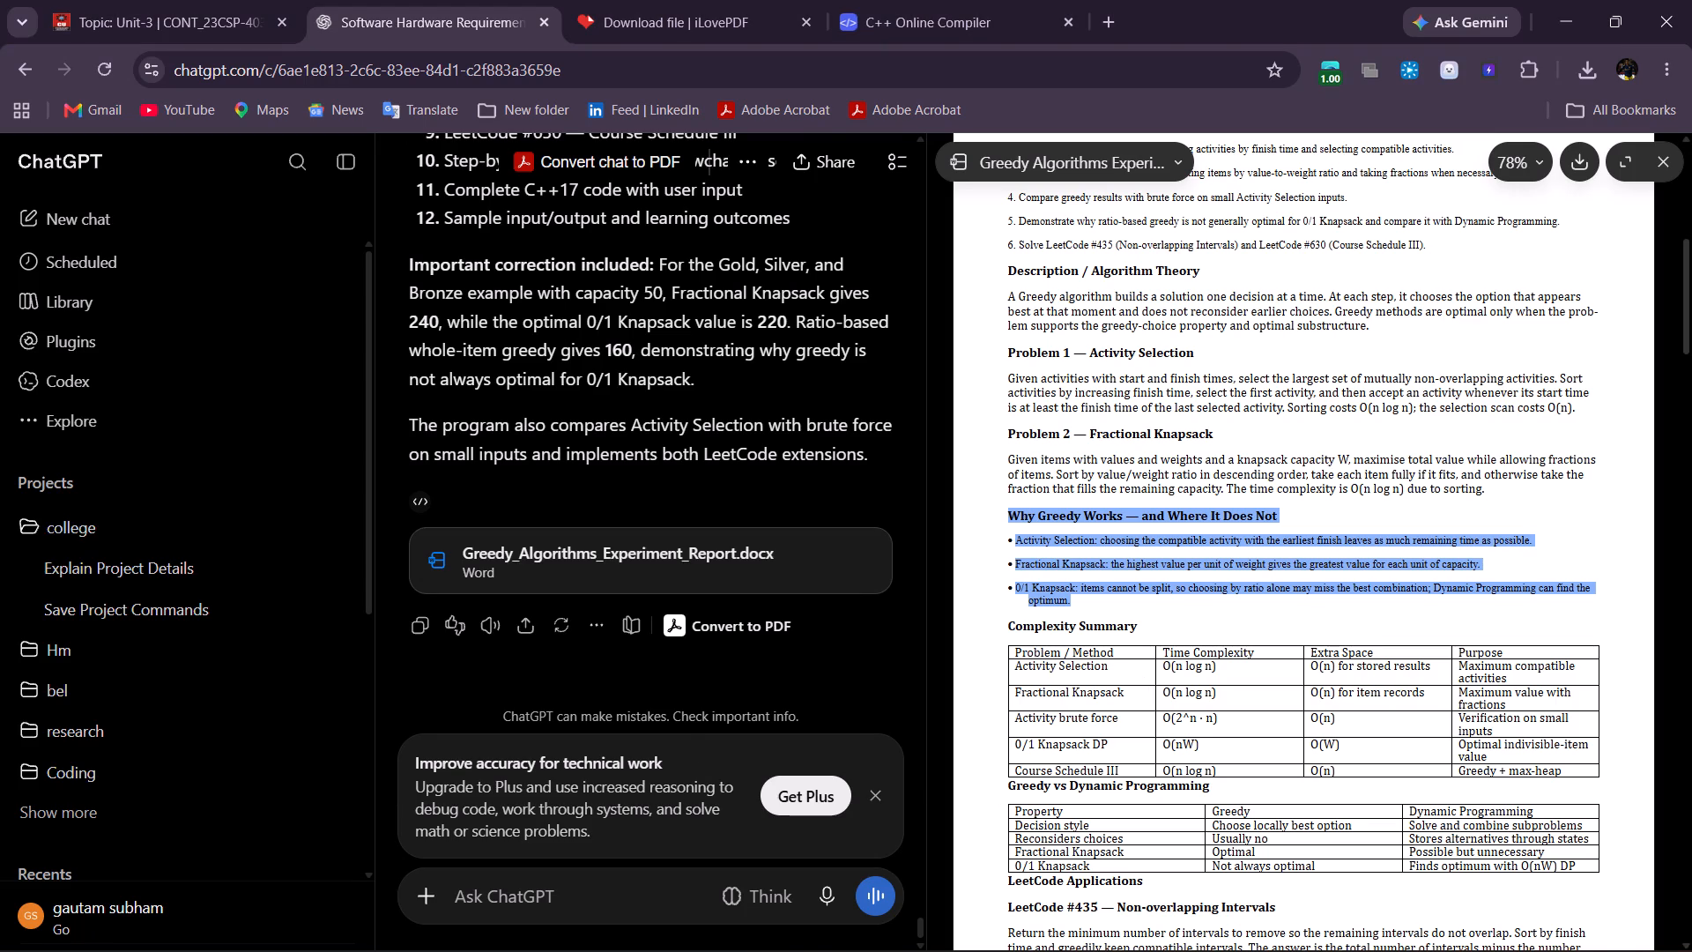
pyautogui.moveTo(1148, 625); pyautogui.dragTo(1011, 629)
pyautogui.hotkey('ctrl', 'c')
pyautogui.hotkey('alt', 'Tab')
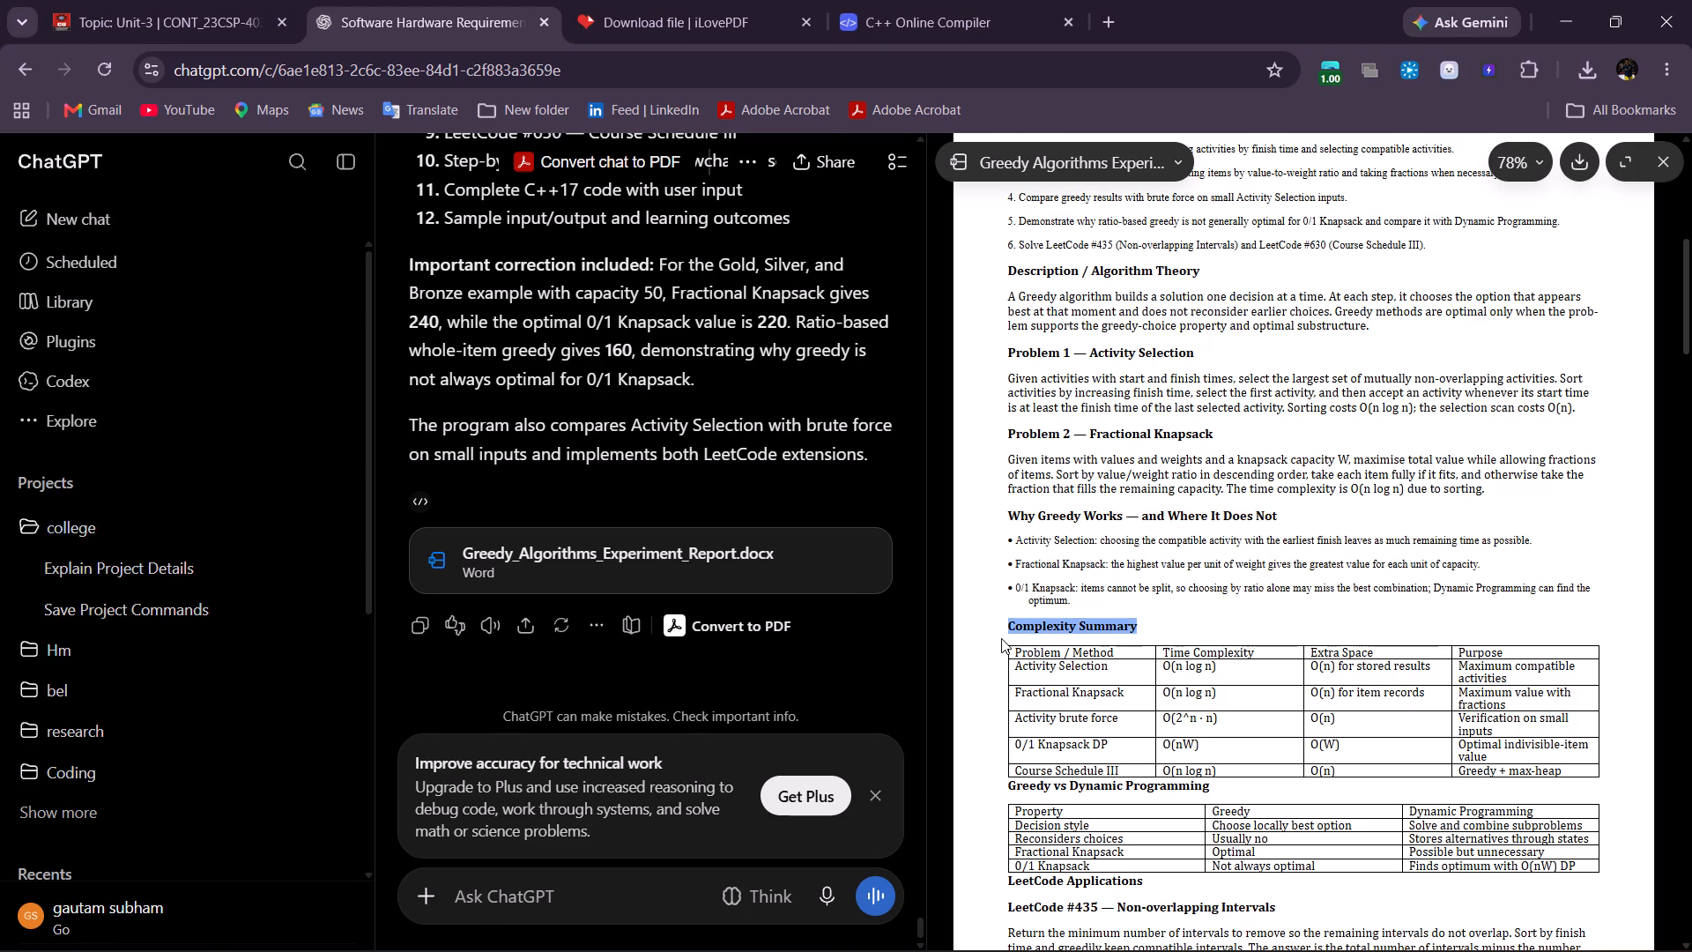
pyautogui.moveTo(732, 718); pyautogui.dragTo(484, 724)
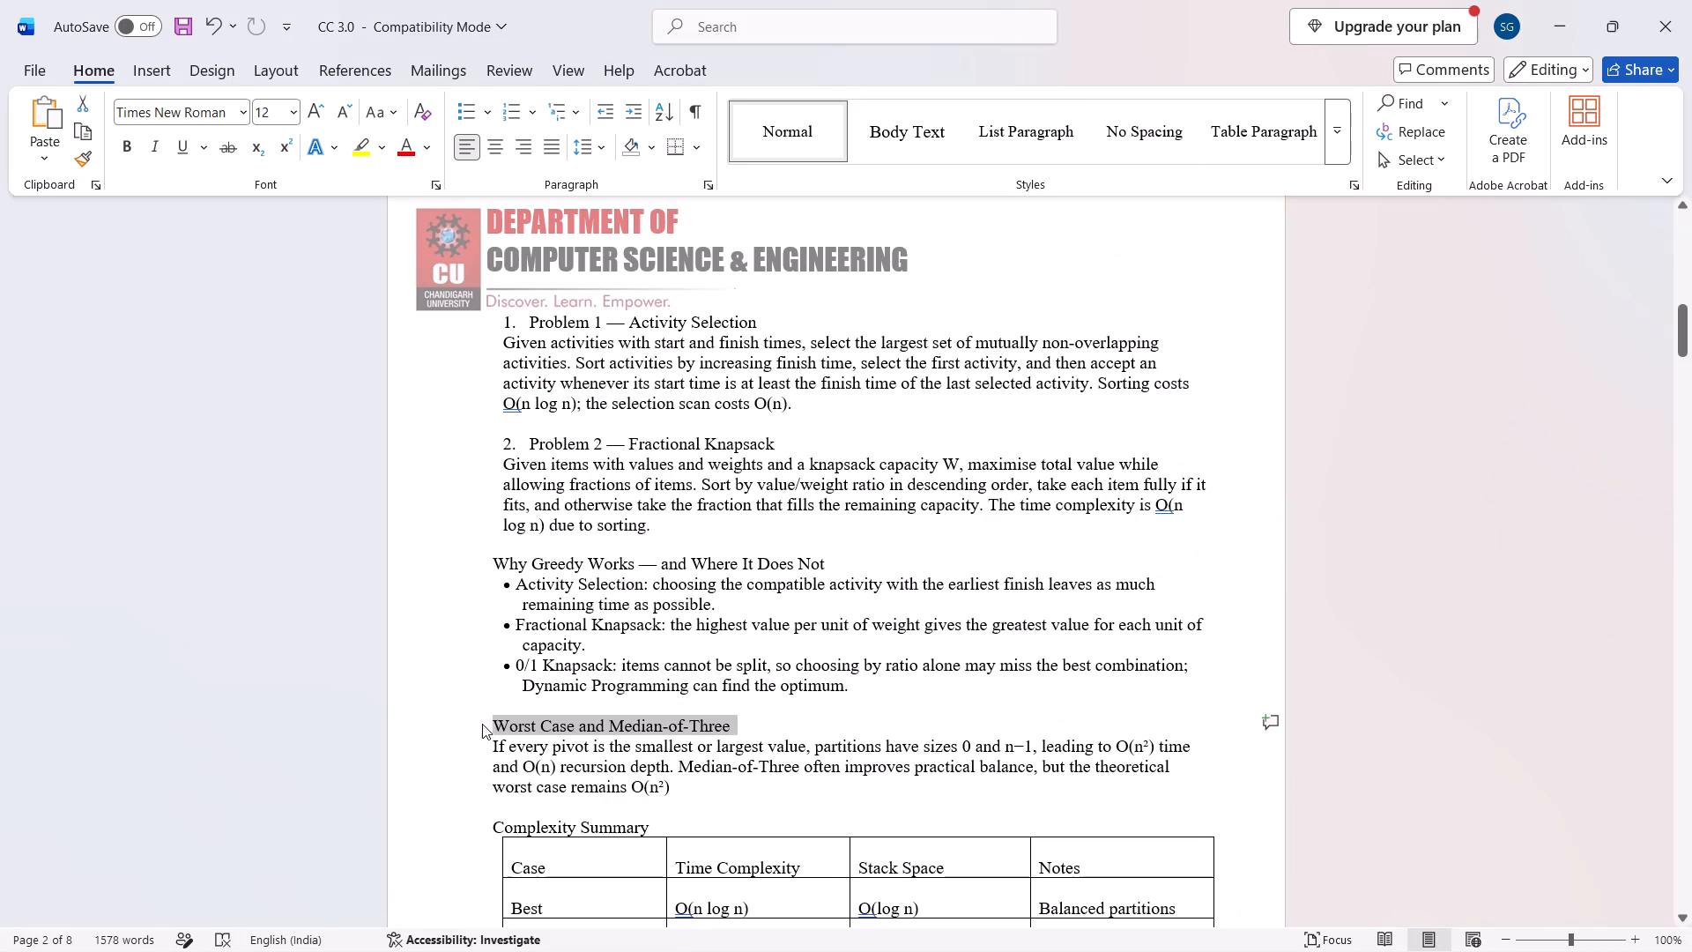
pyautogui.hotkey('ctrl', 'v')
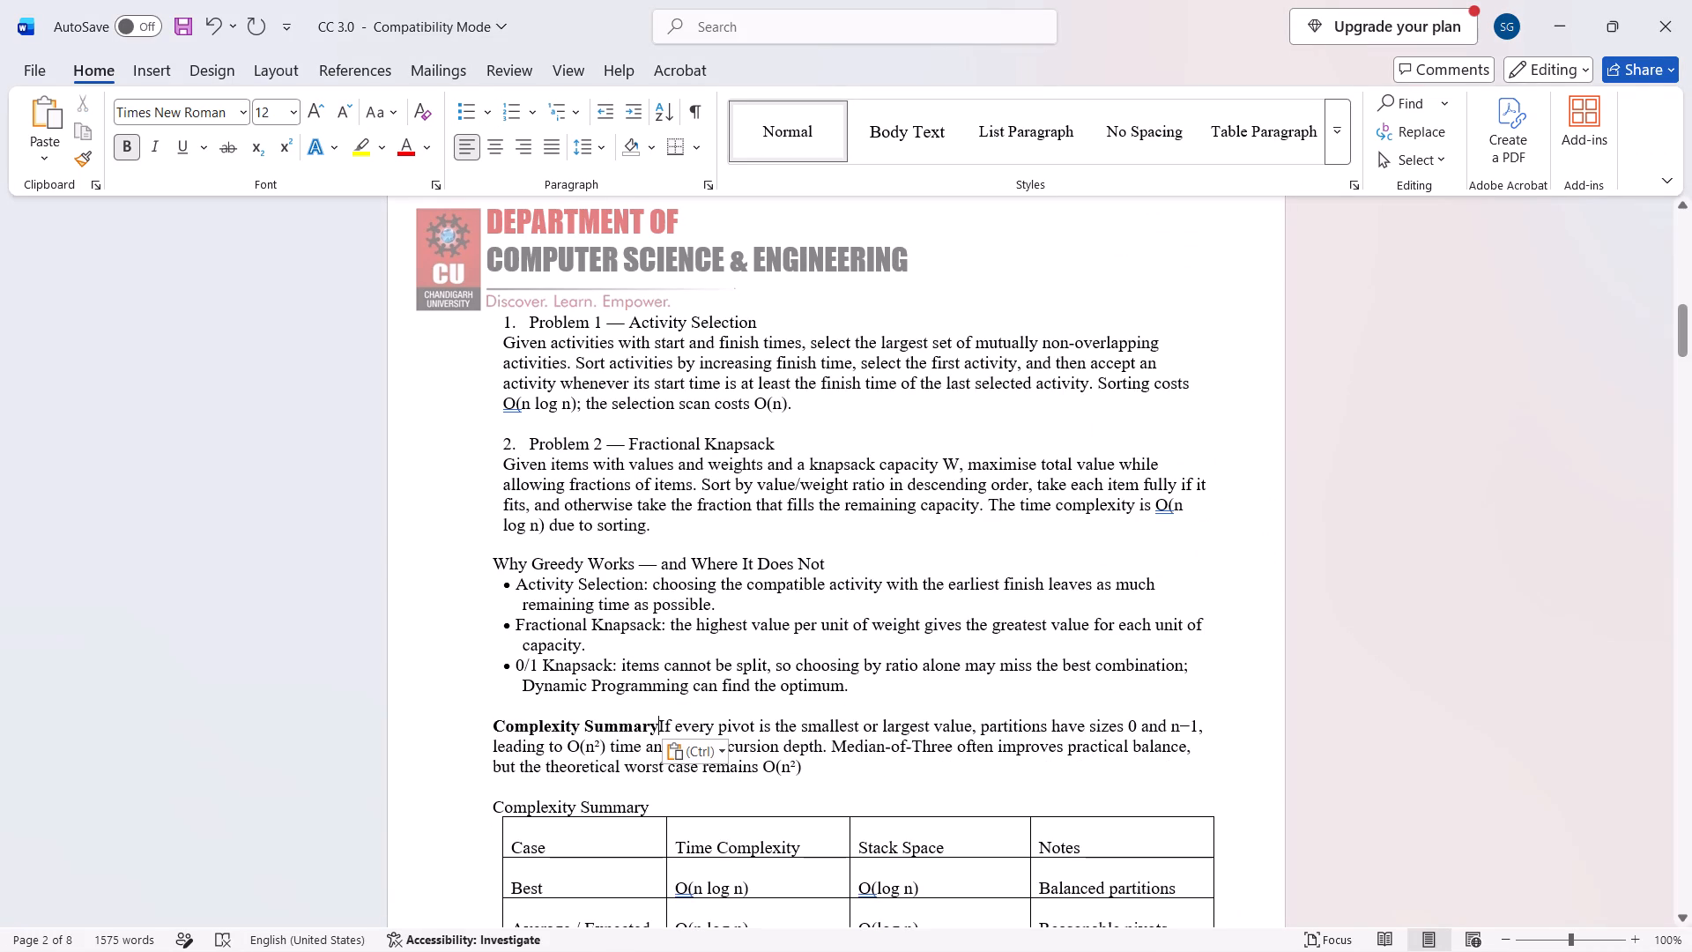
pyautogui.press('Return')
# Replace the old Quick Sort complexity table with the Problem / Method complexity table copied from the ChatGPT report.
pyautogui.hotkey('alt', 'Tab')
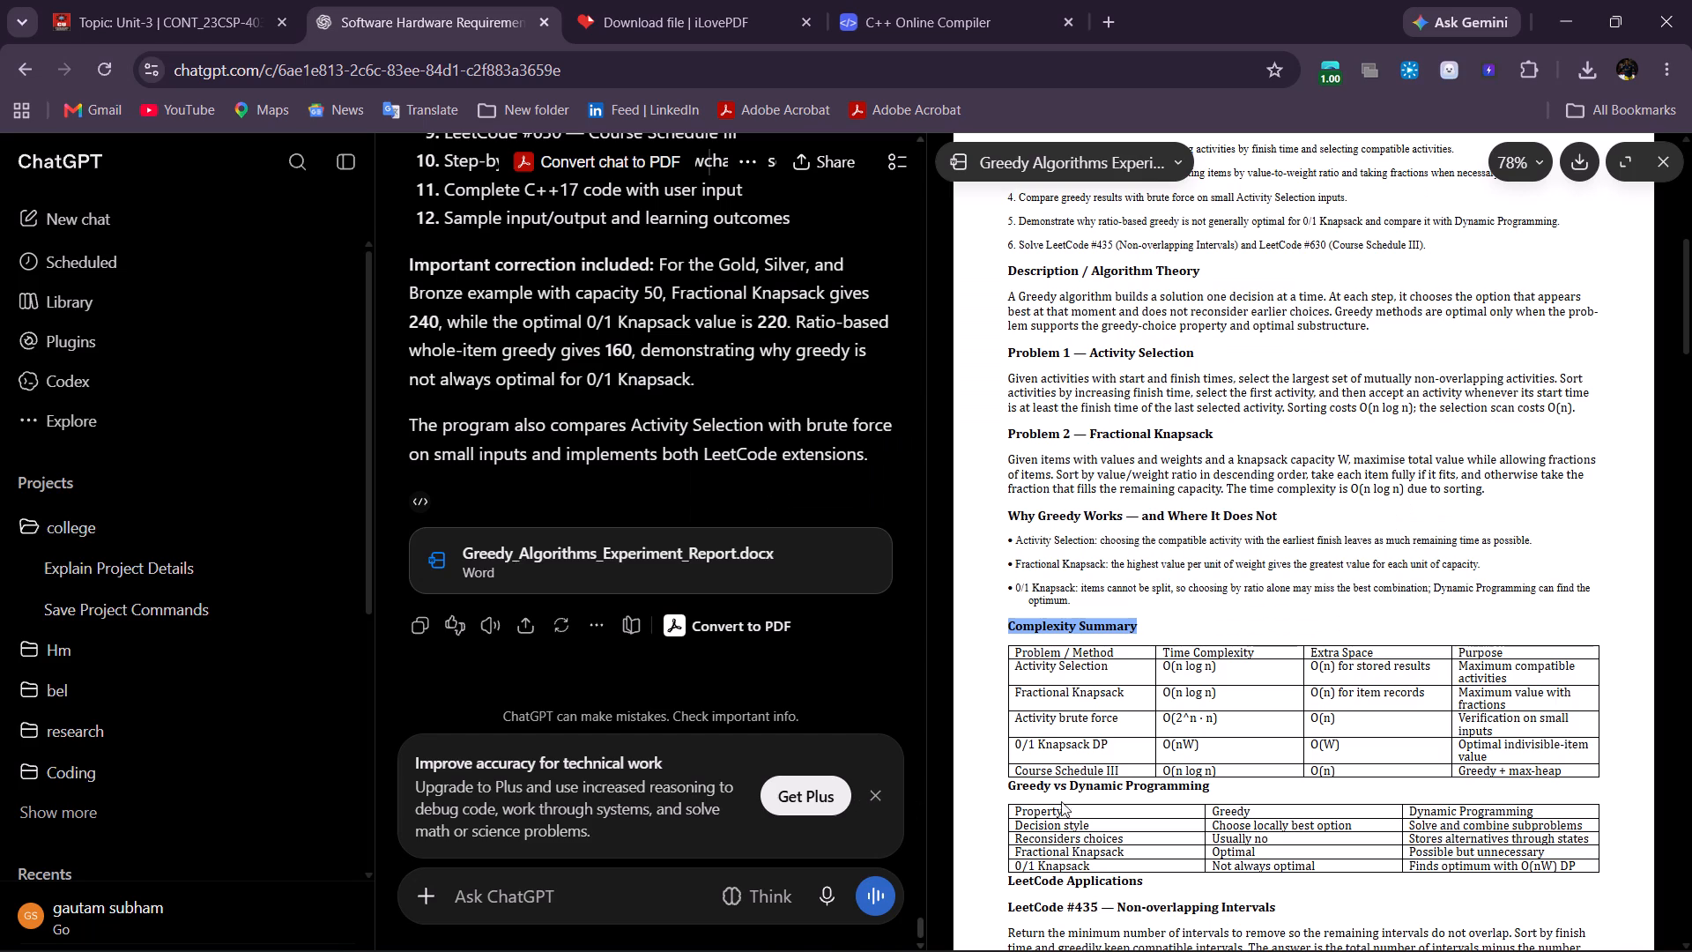
pyautogui.moveTo(1602, 770); pyautogui.dragTo(1080, 680)
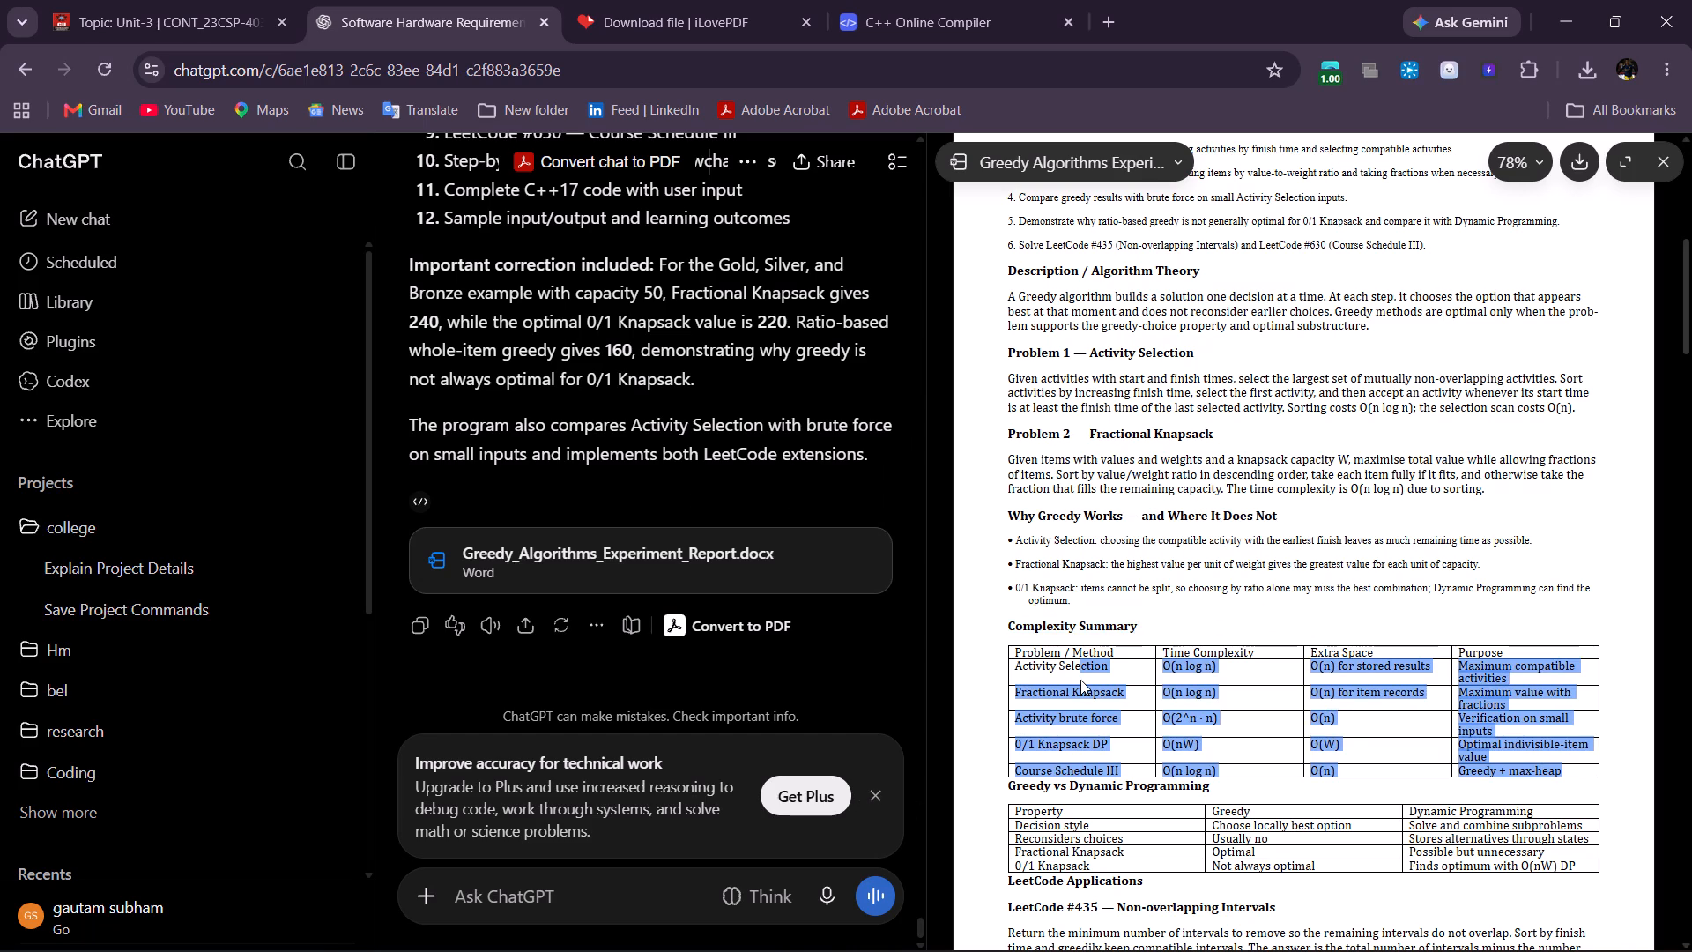
pyautogui.moveTo(1080, 680); pyautogui.dragTo(990, 673)
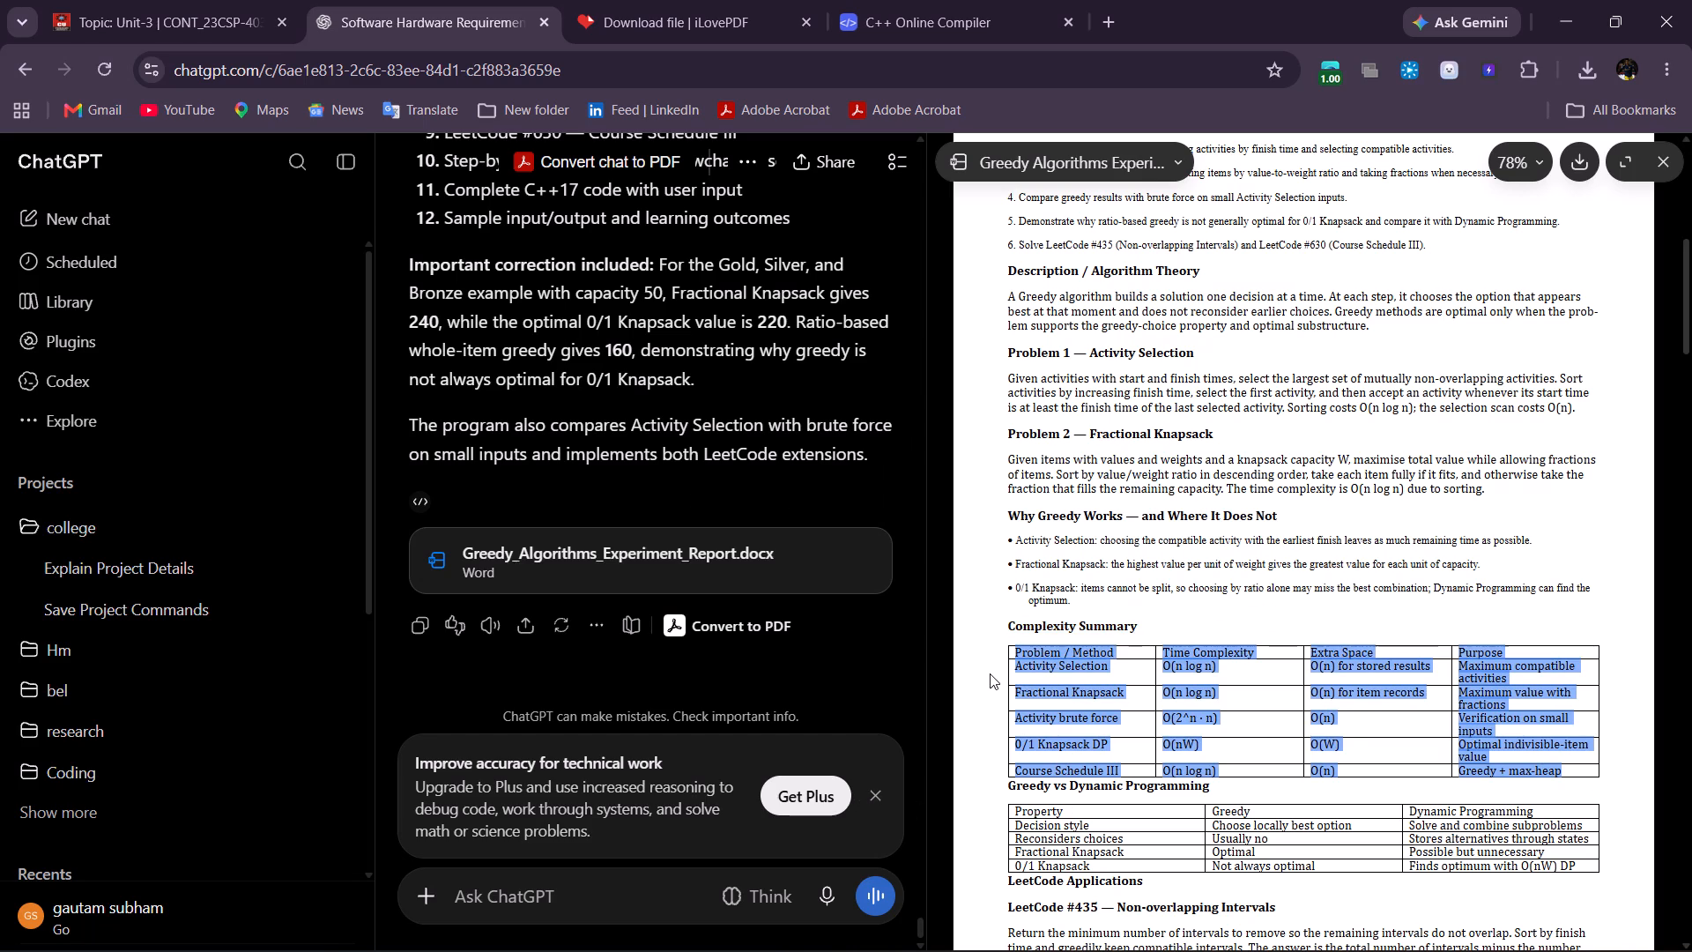
pyautogui.hotkey('ctrl', 'c')
pyautogui.hotkey('alt', 'Tab')
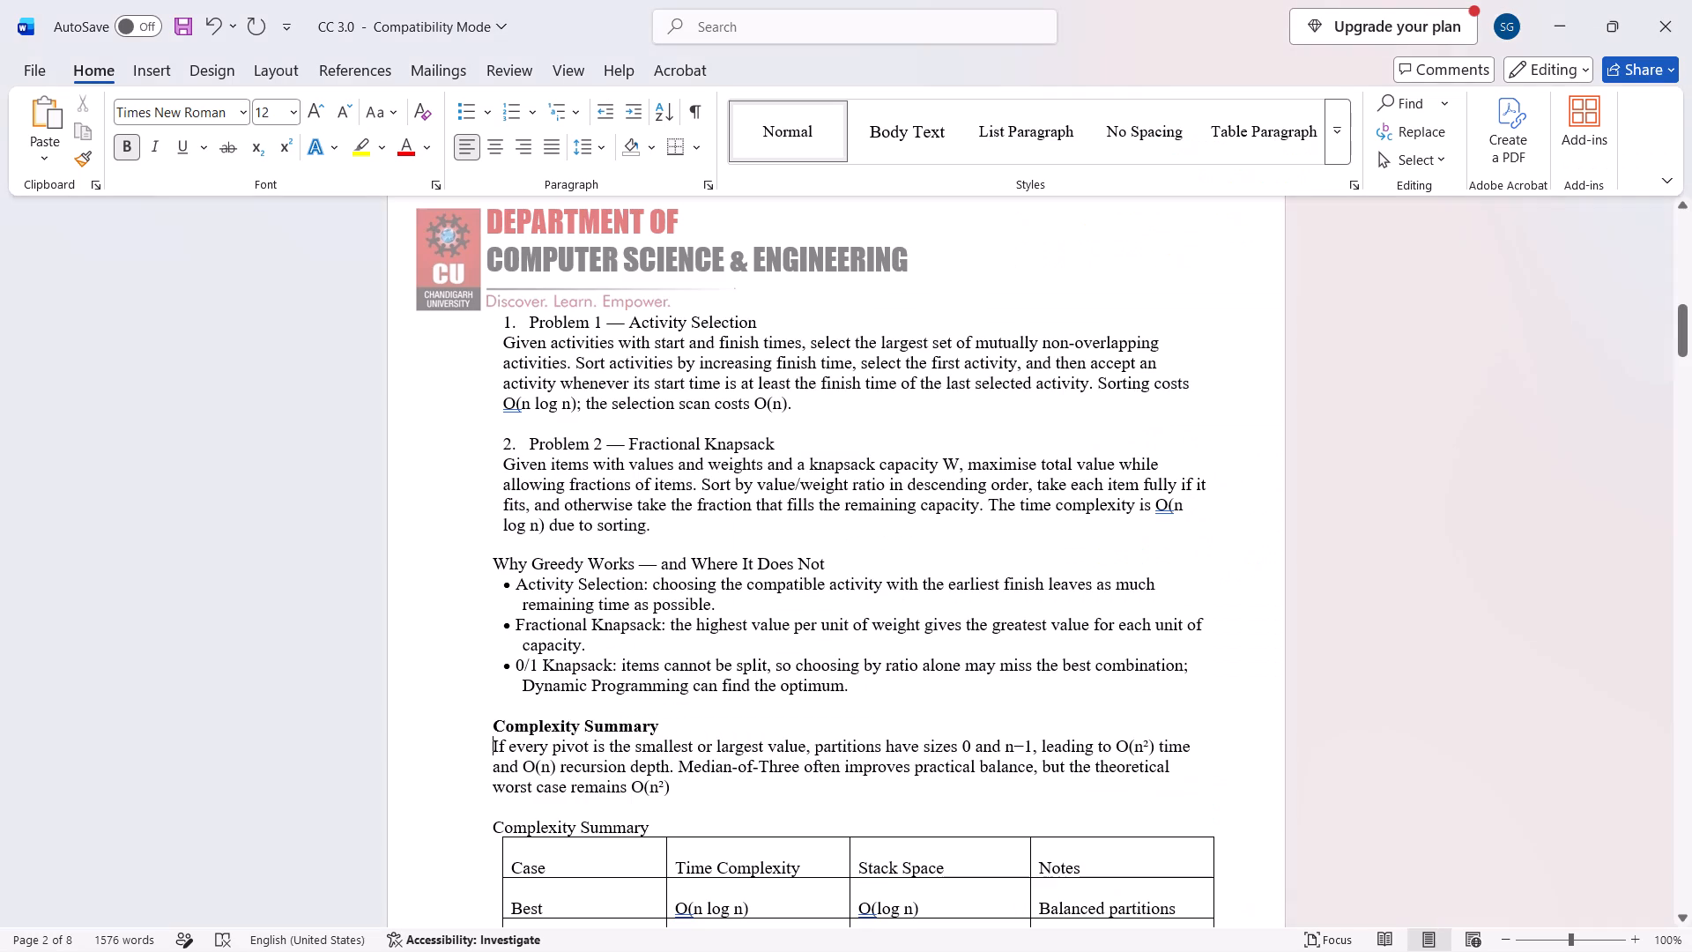
pyautogui.scroll(-7, 857, 793)
pyautogui.moveTo(1235, 629); pyautogui.dragTo(500, 491)
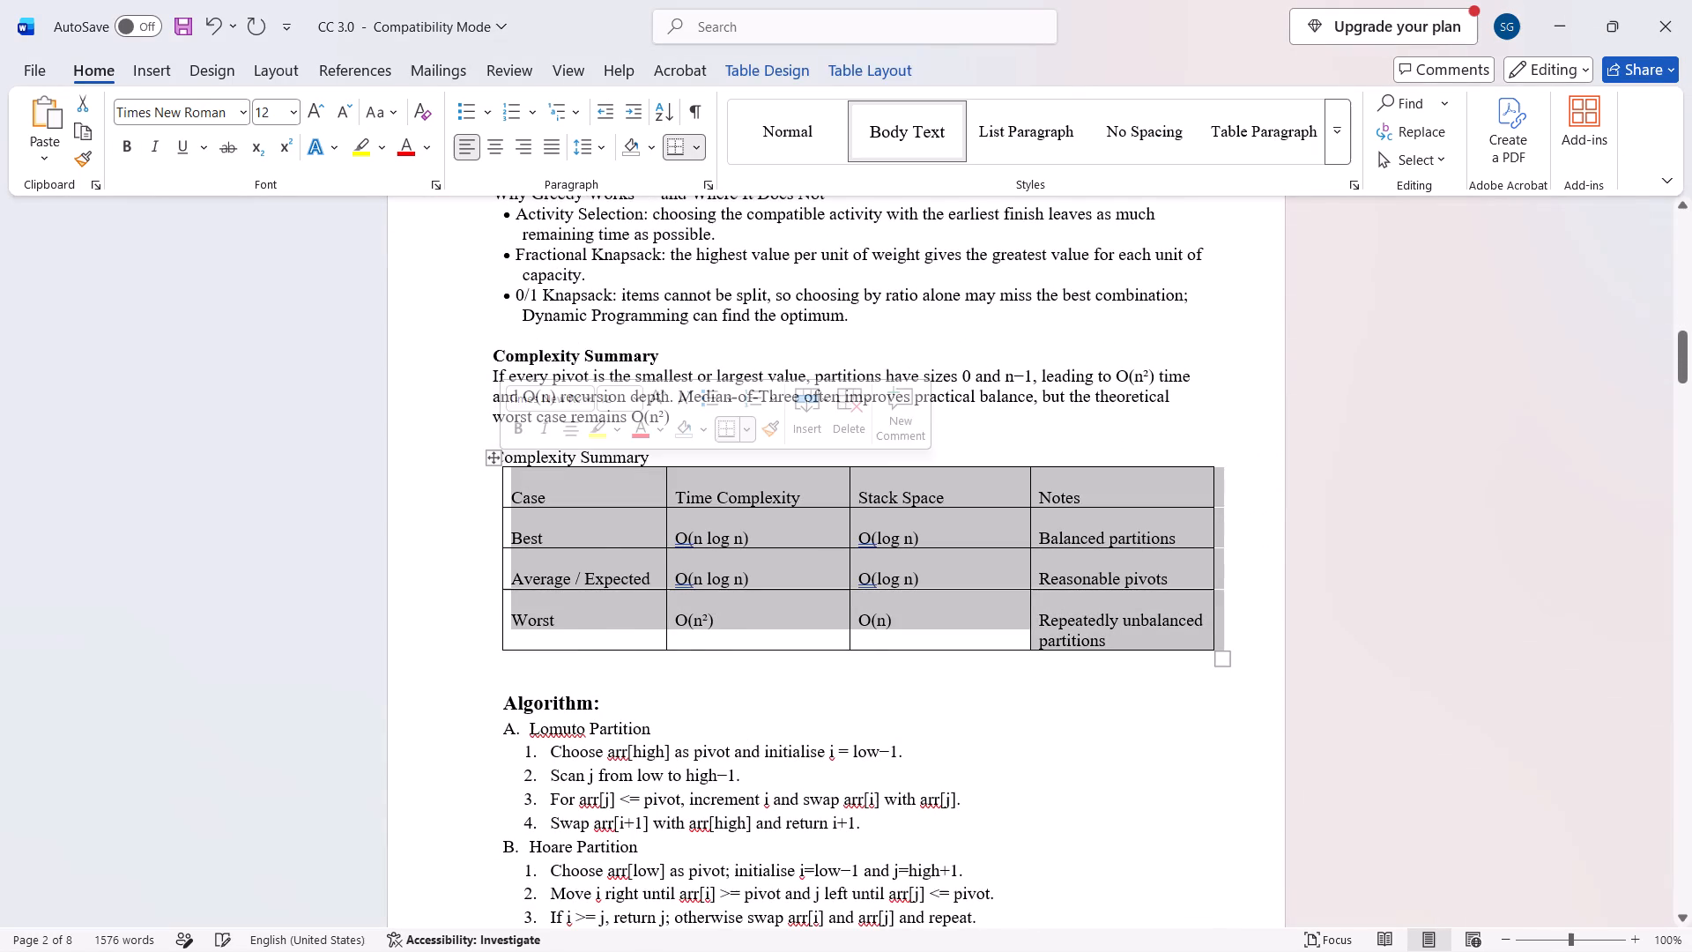
pyautogui.press('BackSpace')
pyautogui.hotkey('ctrl', 'v')
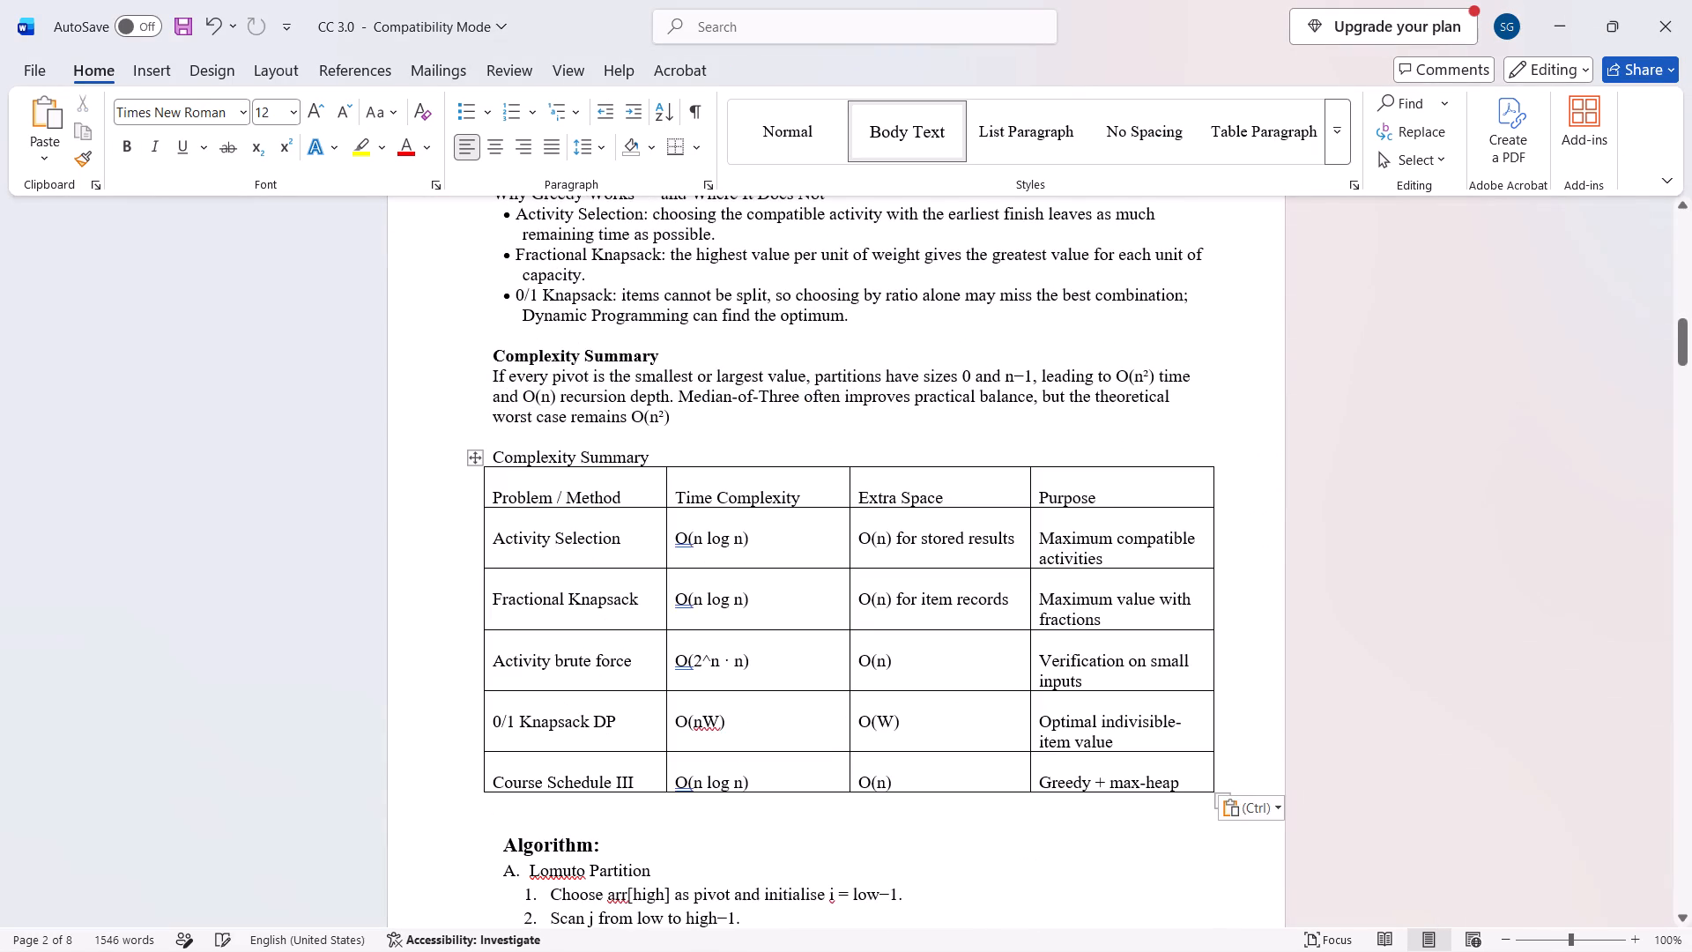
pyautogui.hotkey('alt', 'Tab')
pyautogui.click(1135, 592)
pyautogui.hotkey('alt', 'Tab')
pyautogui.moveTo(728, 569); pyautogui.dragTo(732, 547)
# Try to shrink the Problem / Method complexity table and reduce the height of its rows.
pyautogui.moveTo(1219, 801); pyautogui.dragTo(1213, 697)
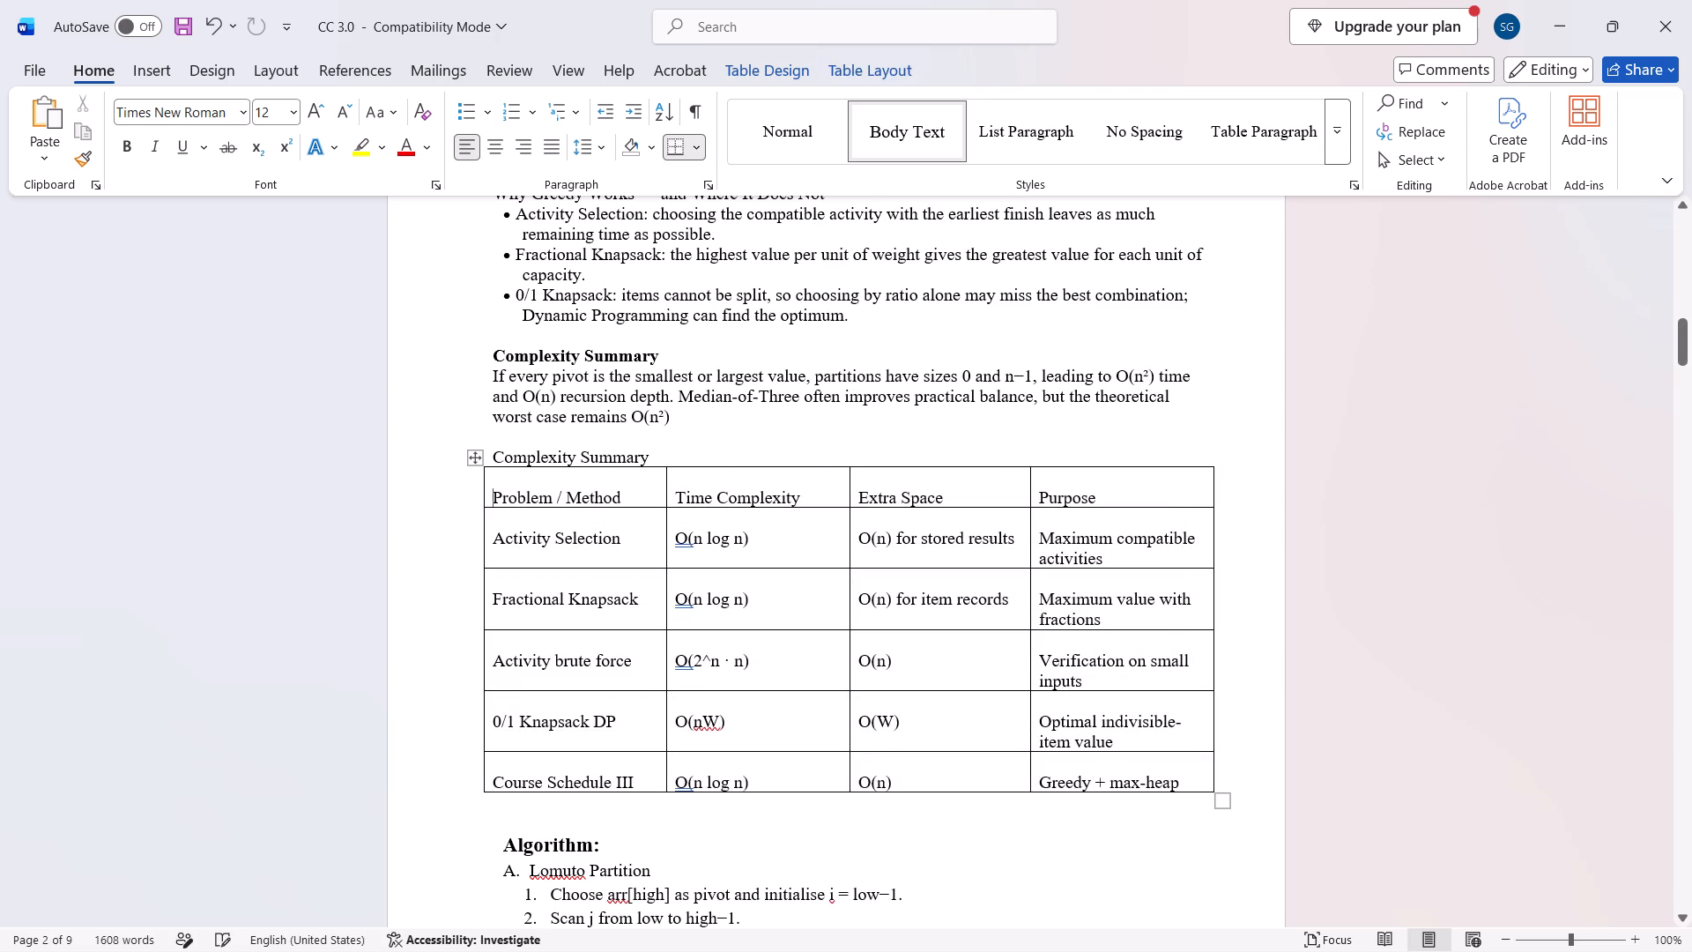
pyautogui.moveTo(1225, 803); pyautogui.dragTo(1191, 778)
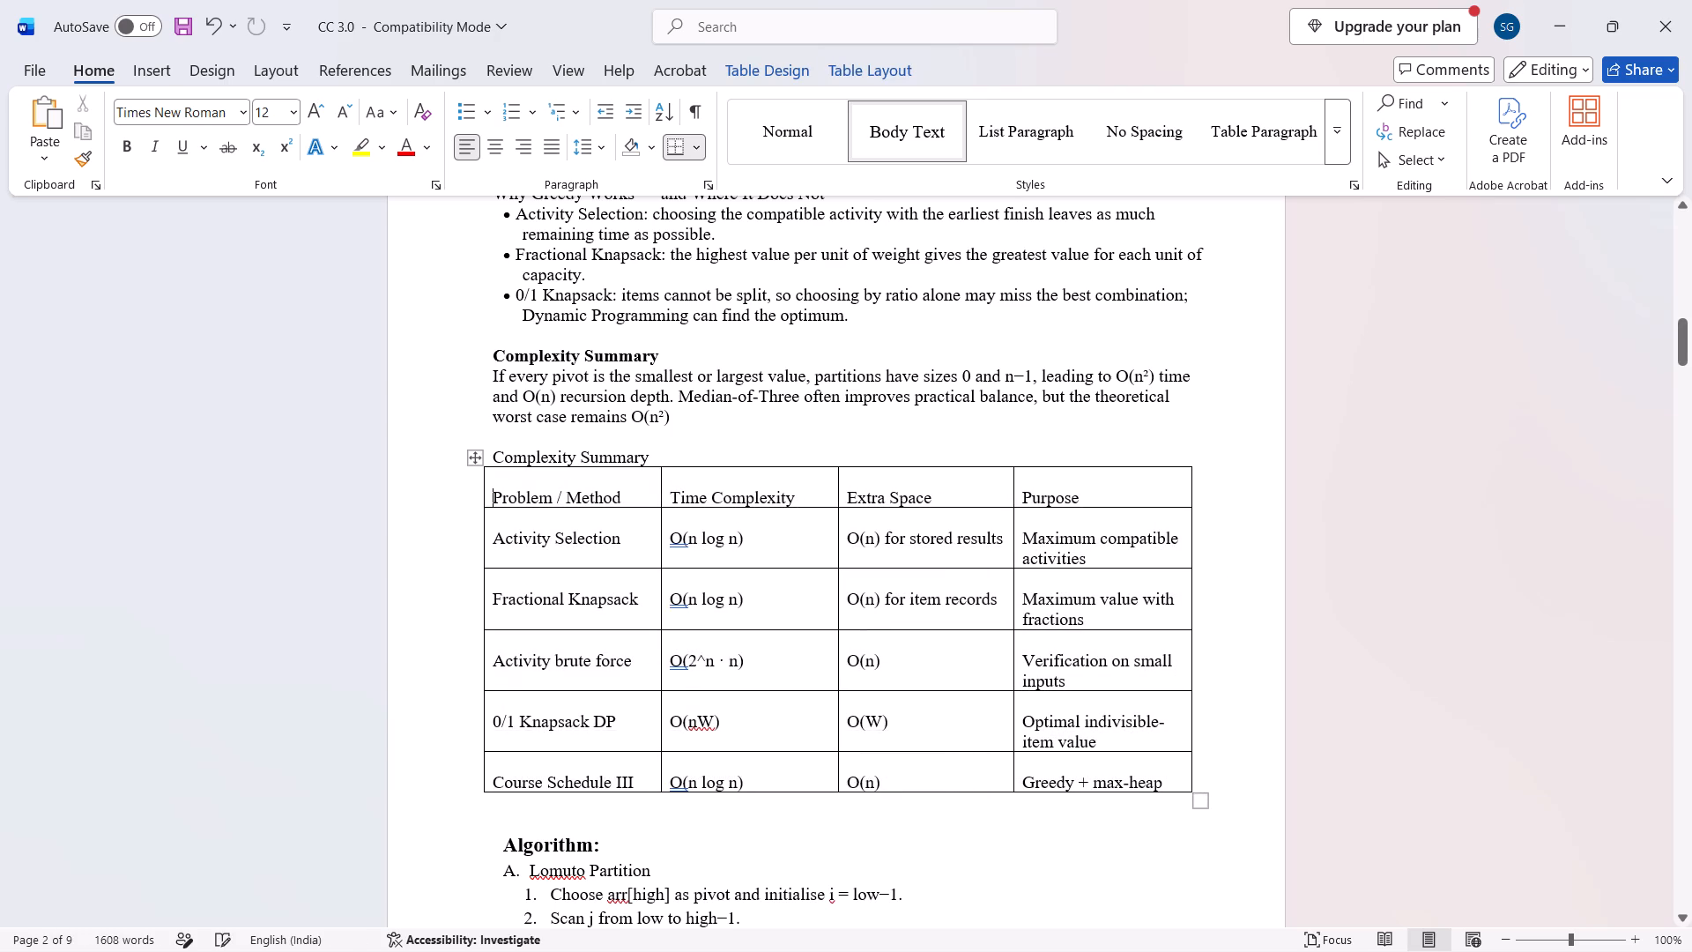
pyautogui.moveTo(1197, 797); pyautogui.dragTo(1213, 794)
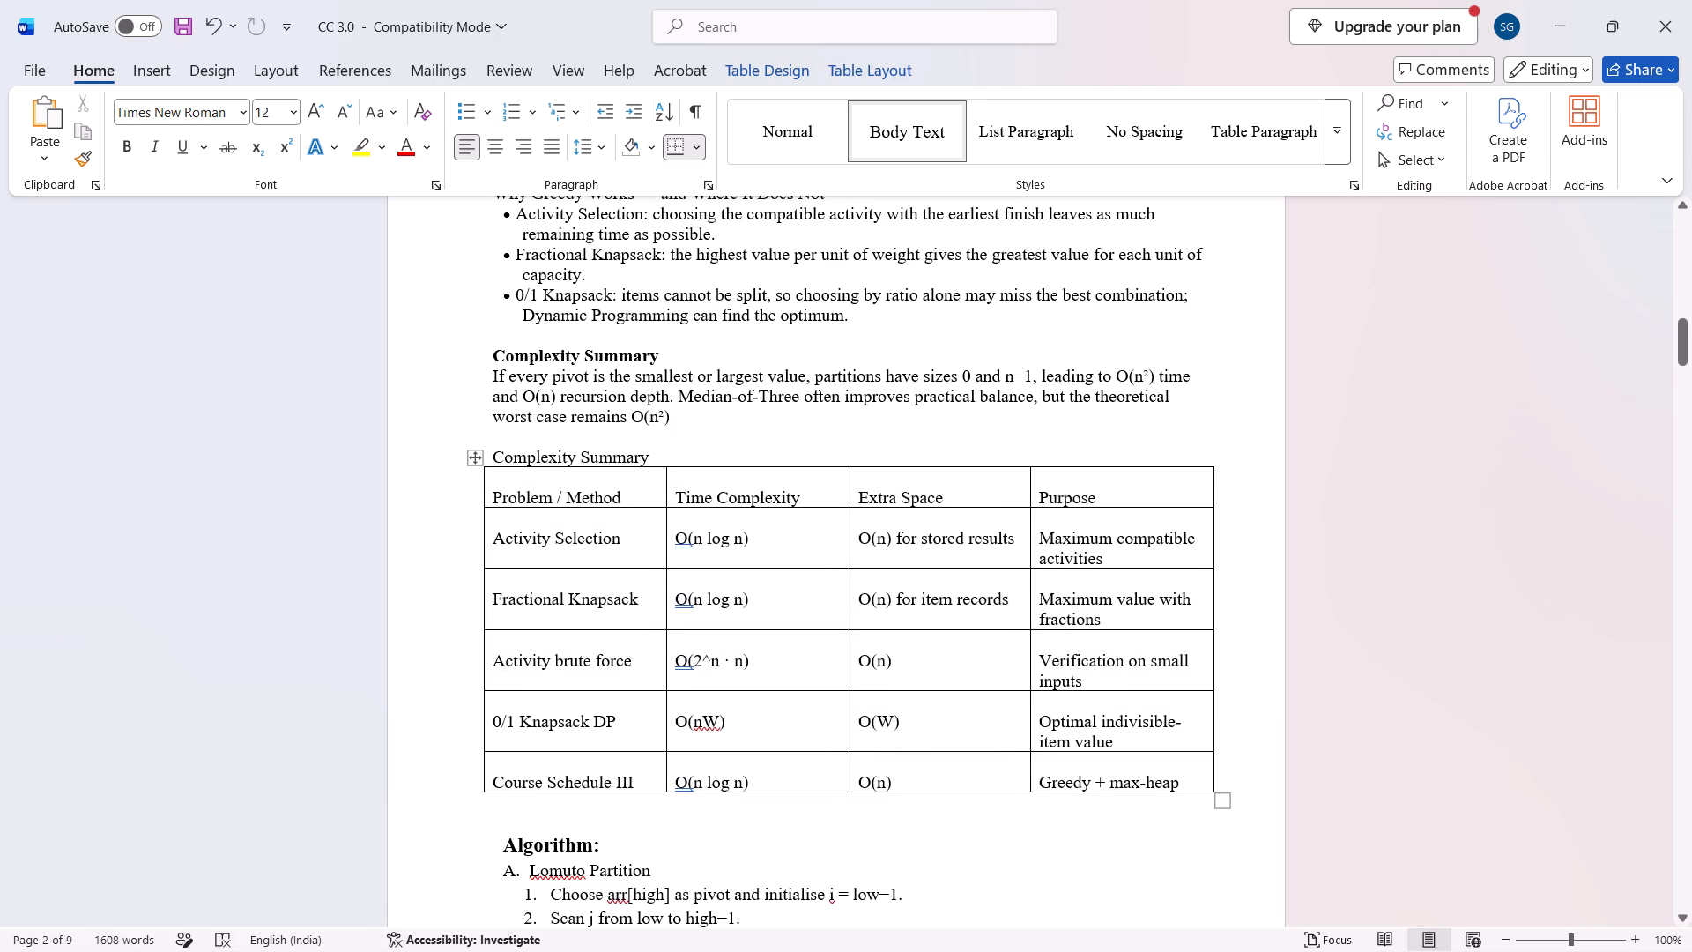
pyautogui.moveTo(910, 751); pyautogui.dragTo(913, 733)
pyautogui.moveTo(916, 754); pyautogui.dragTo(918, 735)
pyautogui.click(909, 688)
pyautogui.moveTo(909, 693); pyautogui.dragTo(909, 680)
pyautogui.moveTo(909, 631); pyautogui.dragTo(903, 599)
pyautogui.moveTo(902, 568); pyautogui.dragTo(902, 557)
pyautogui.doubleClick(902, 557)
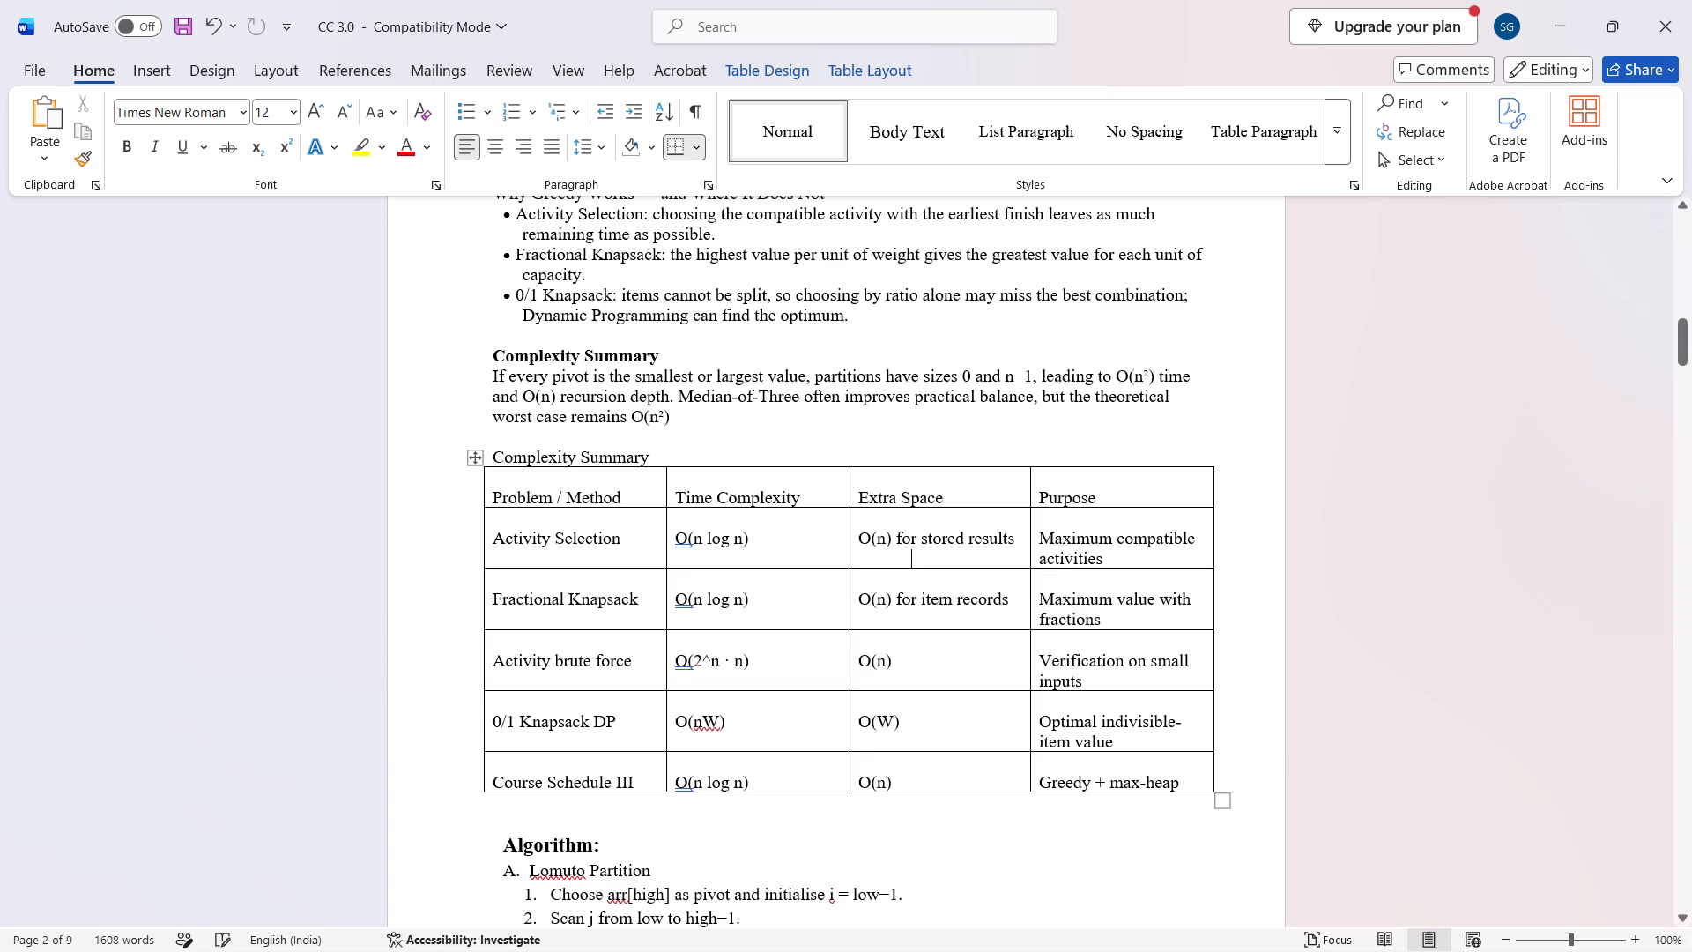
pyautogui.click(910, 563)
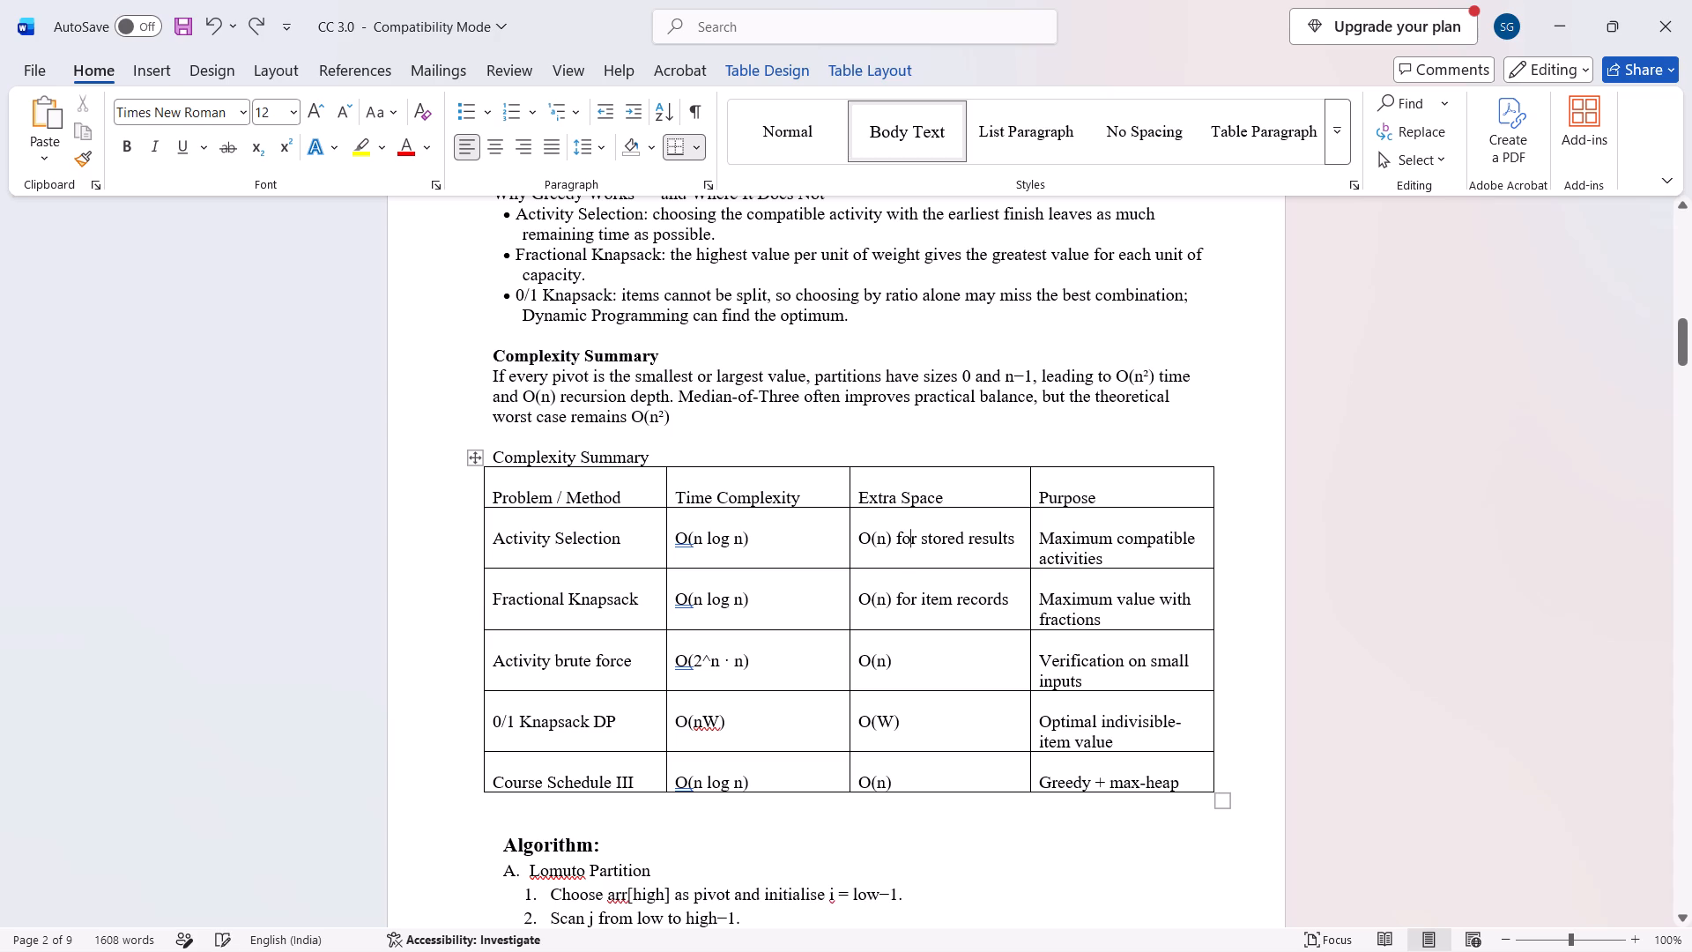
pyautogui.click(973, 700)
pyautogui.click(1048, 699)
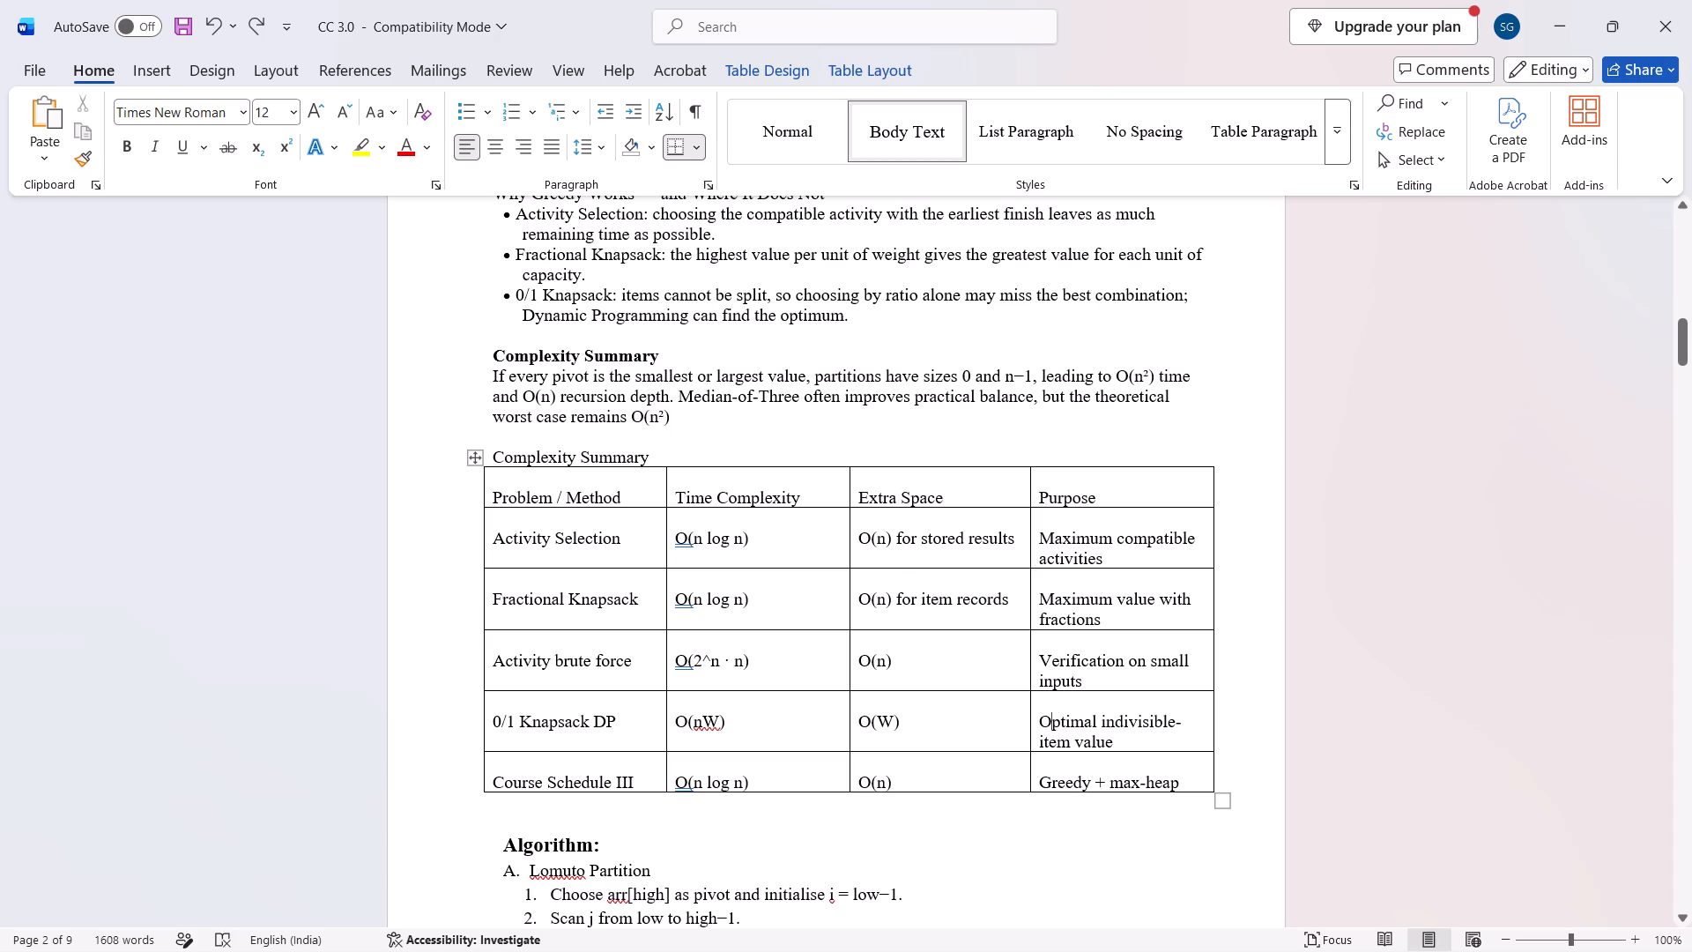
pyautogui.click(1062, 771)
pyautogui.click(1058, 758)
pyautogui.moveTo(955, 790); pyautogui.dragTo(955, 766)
pyautogui.hotkey('alt', 'Tab')
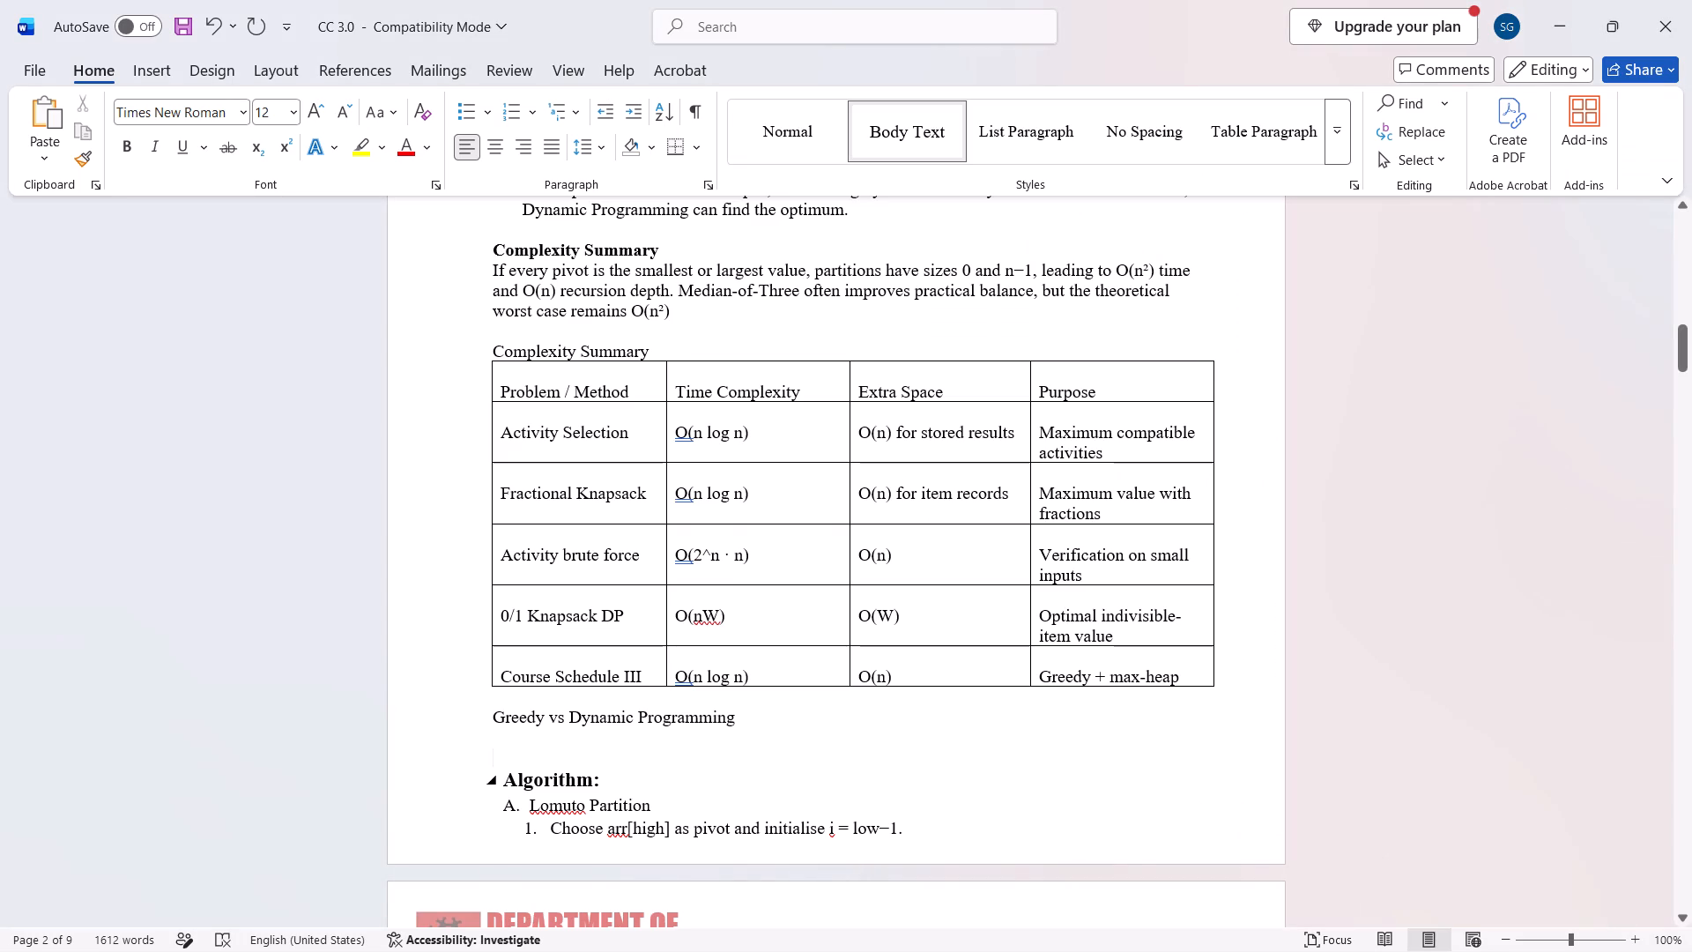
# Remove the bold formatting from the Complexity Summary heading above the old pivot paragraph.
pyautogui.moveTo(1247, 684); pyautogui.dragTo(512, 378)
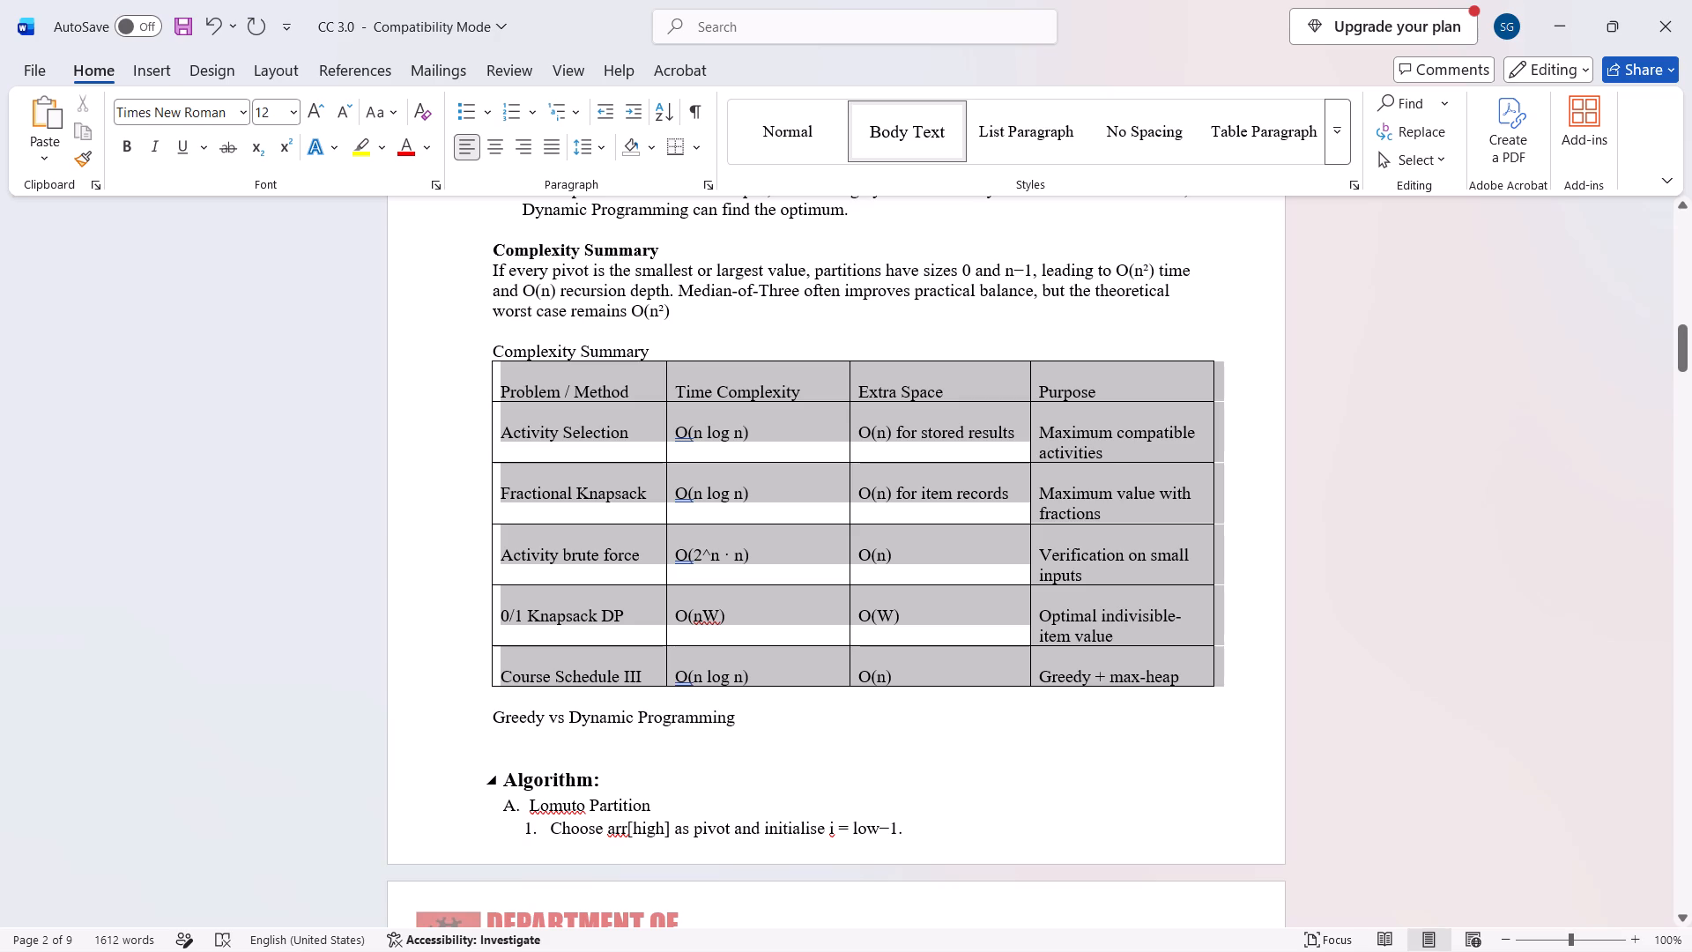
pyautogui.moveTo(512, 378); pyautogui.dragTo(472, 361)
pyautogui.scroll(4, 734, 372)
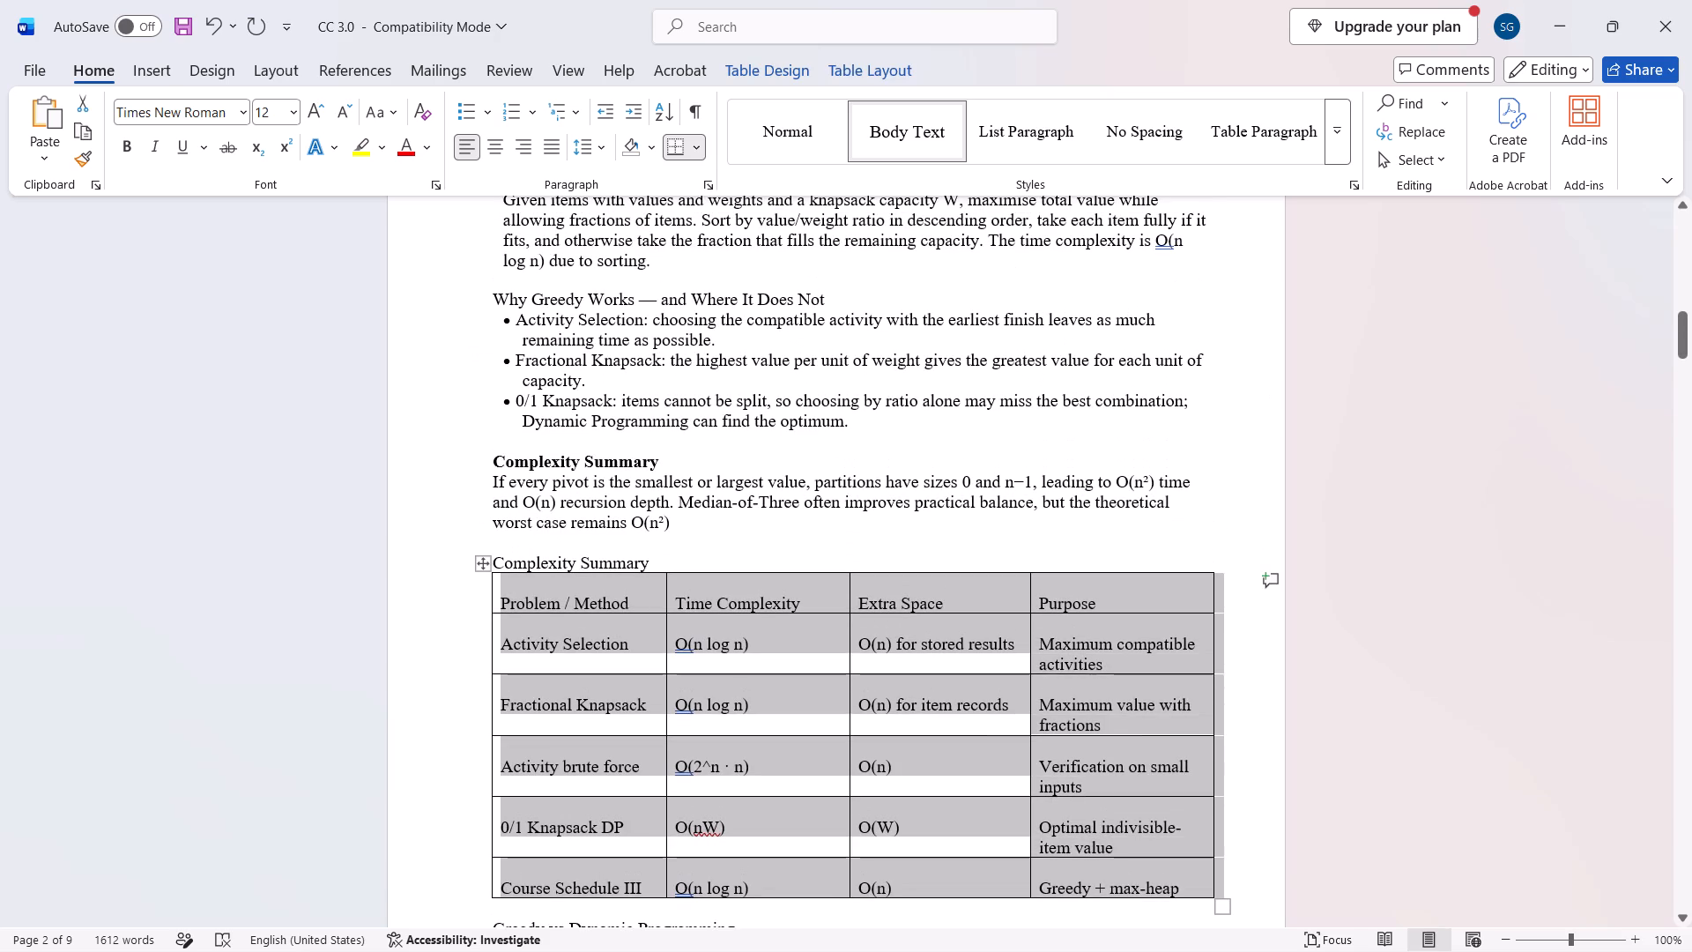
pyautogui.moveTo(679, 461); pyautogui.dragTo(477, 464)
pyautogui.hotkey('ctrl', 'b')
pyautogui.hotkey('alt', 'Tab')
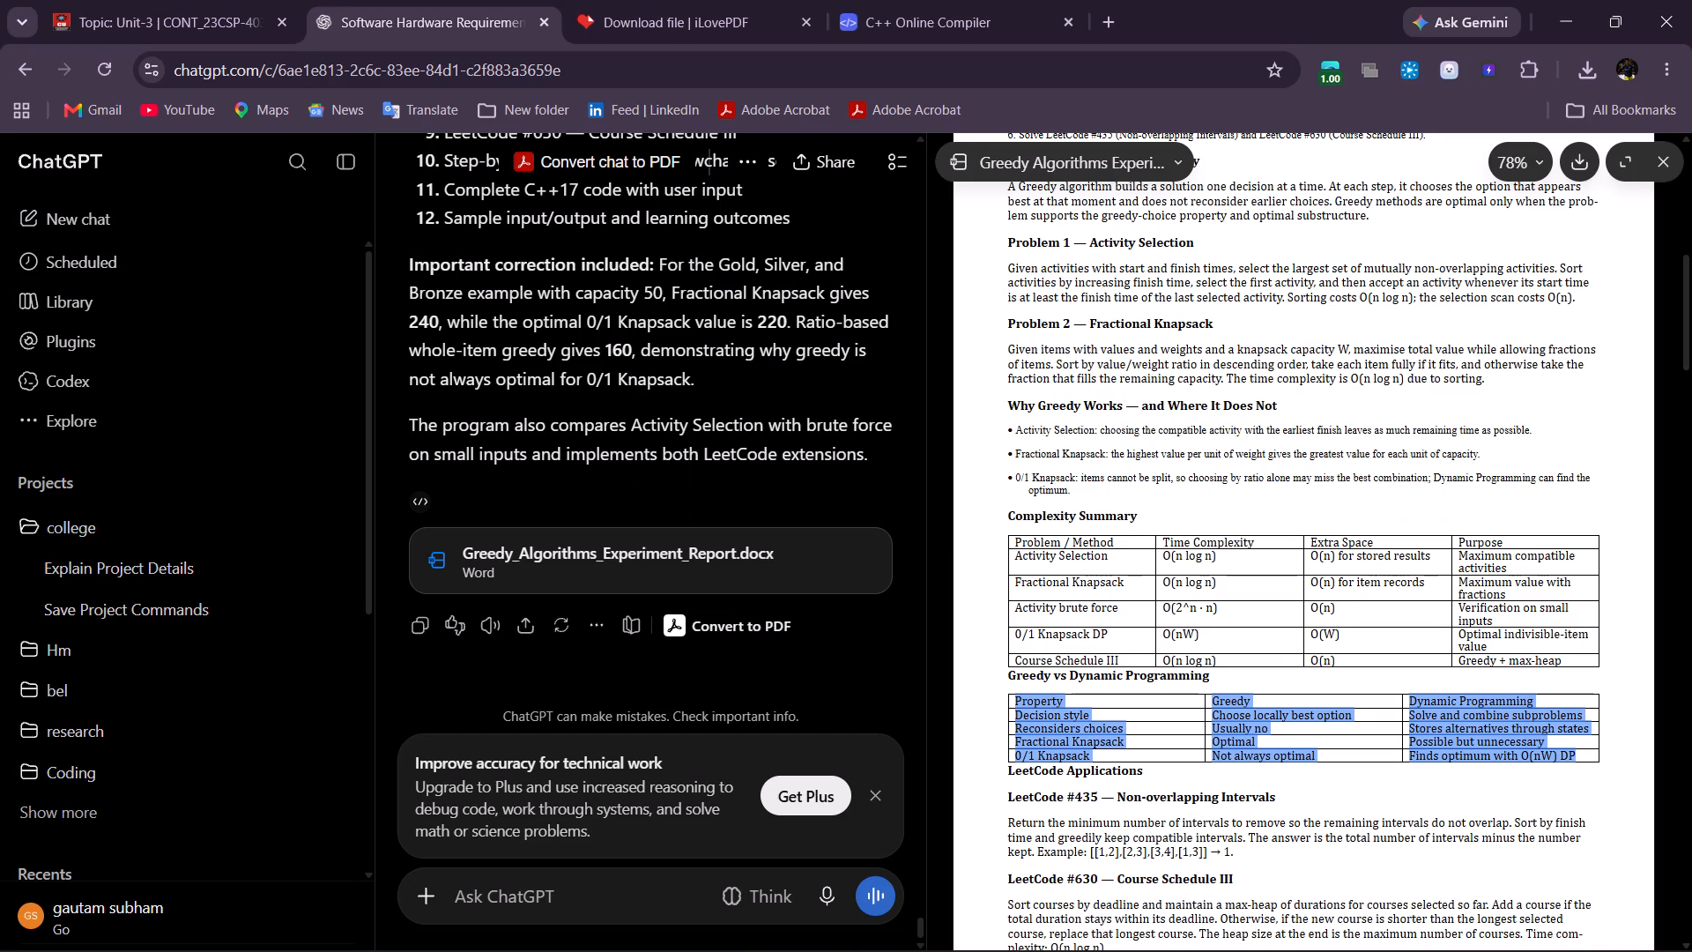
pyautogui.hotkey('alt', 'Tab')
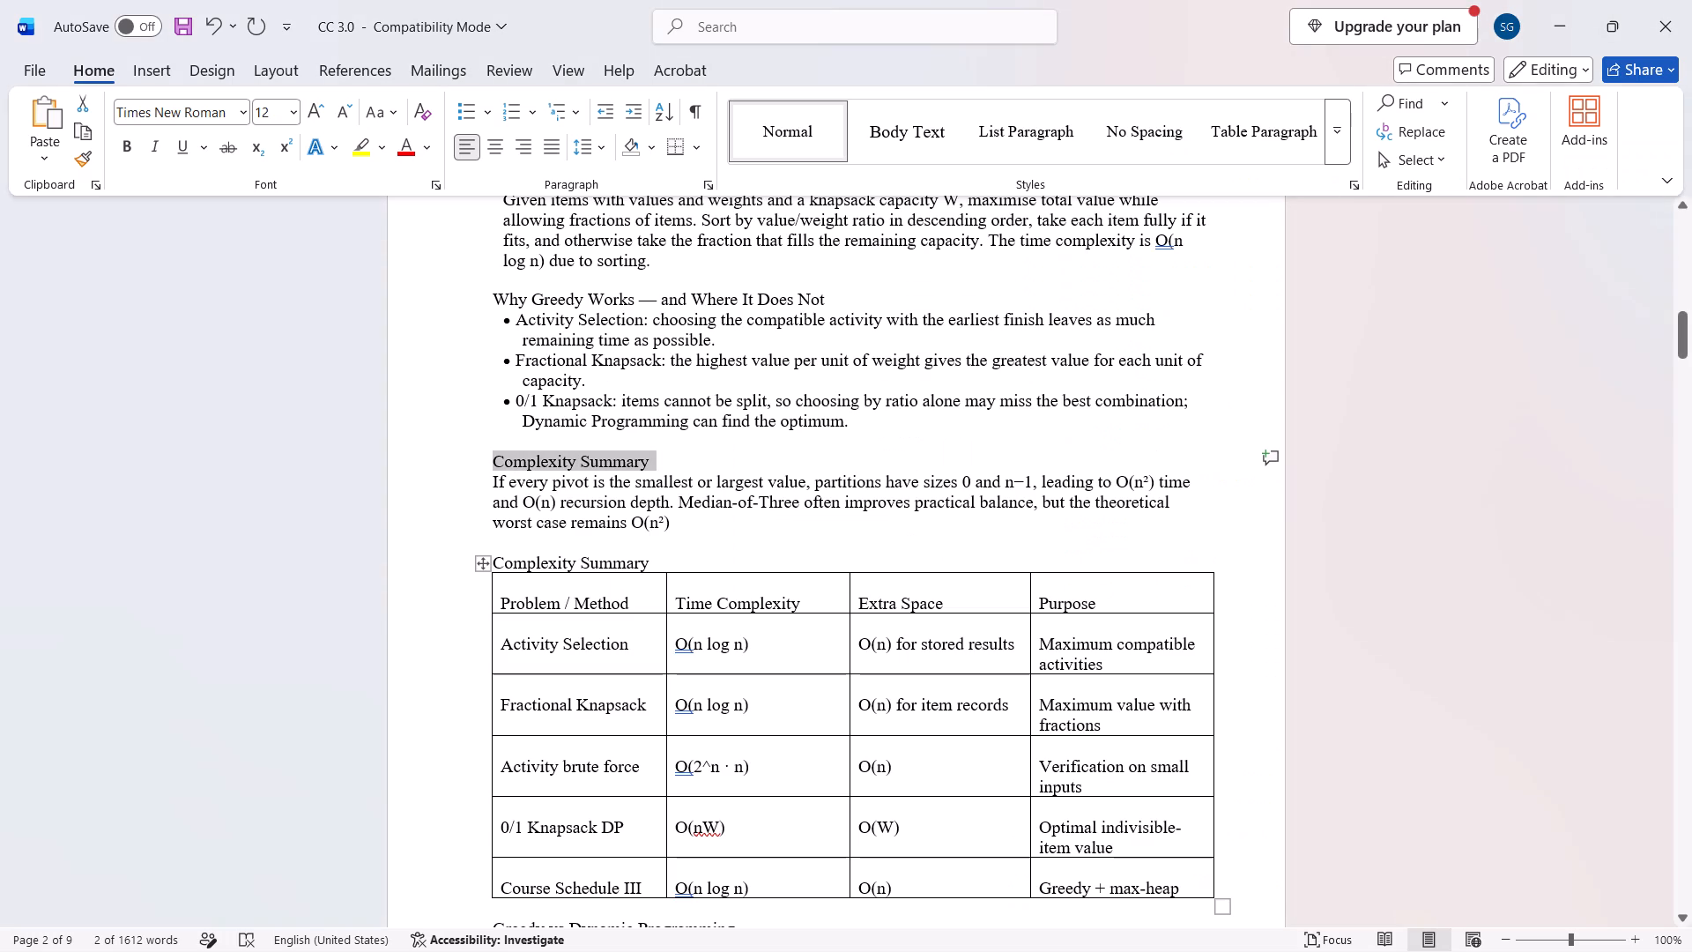
# Delete the duplicate Complexity Summary heading, the old Quick Sort pivot paragraph and the extra blank line above the complexity table.
pyautogui.moveTo(710, 524); pyautogui.dragTo(494, 466)
pyautogui.press('BackSpace')
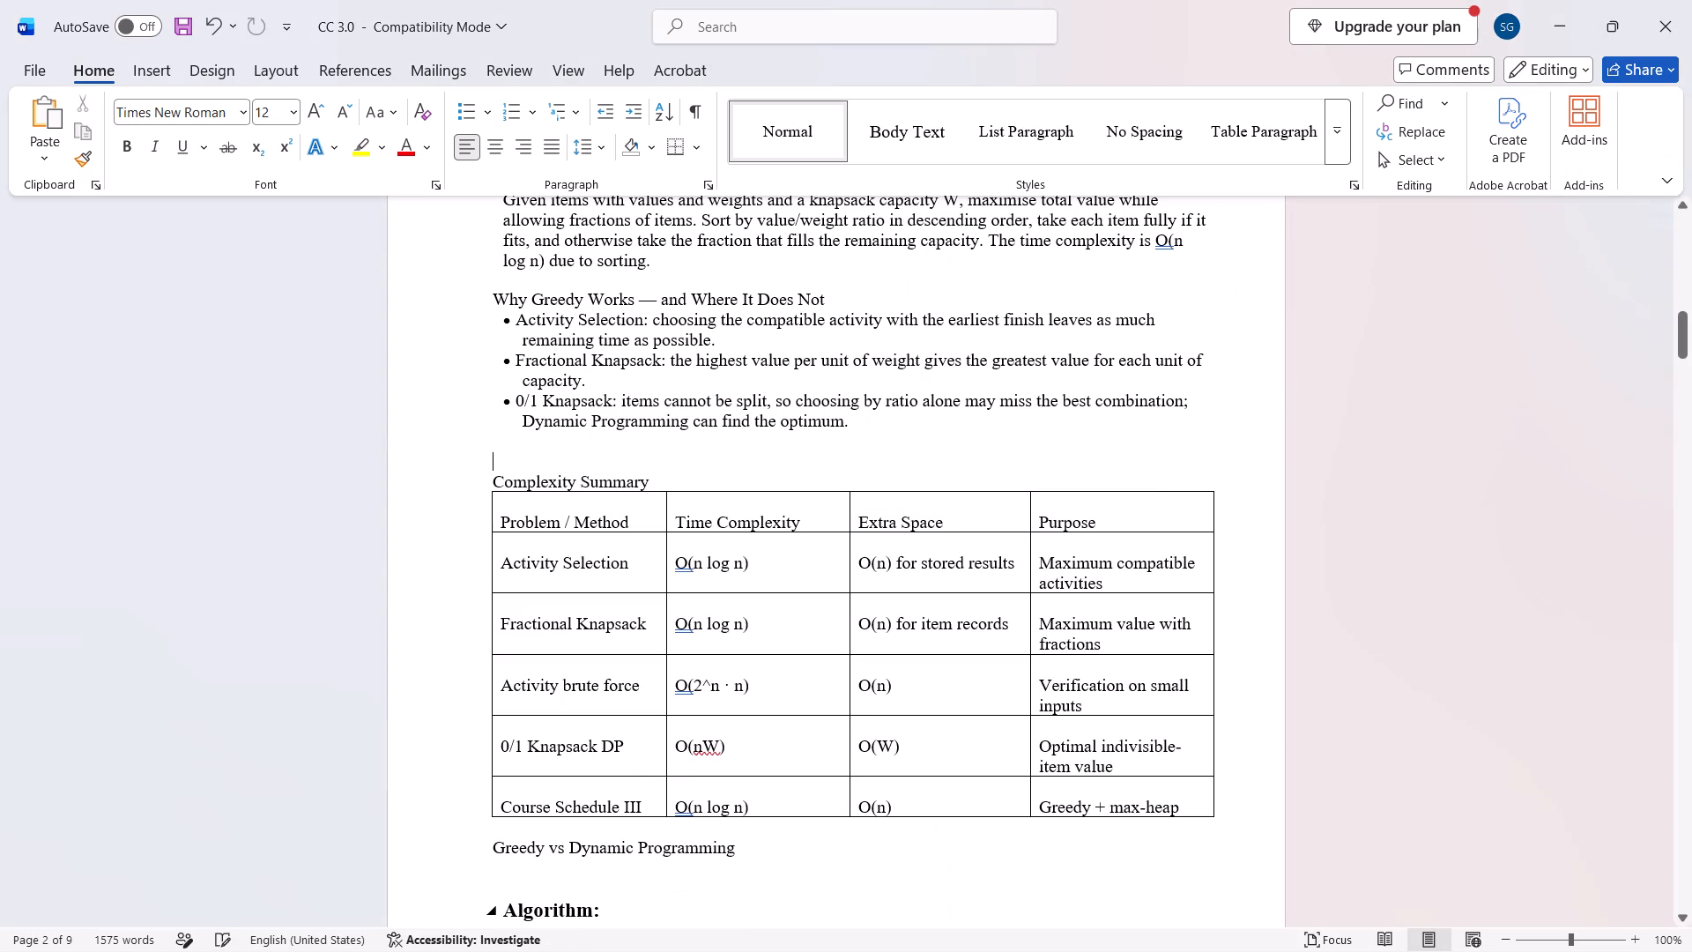
pyautogui.press('BackSpace')
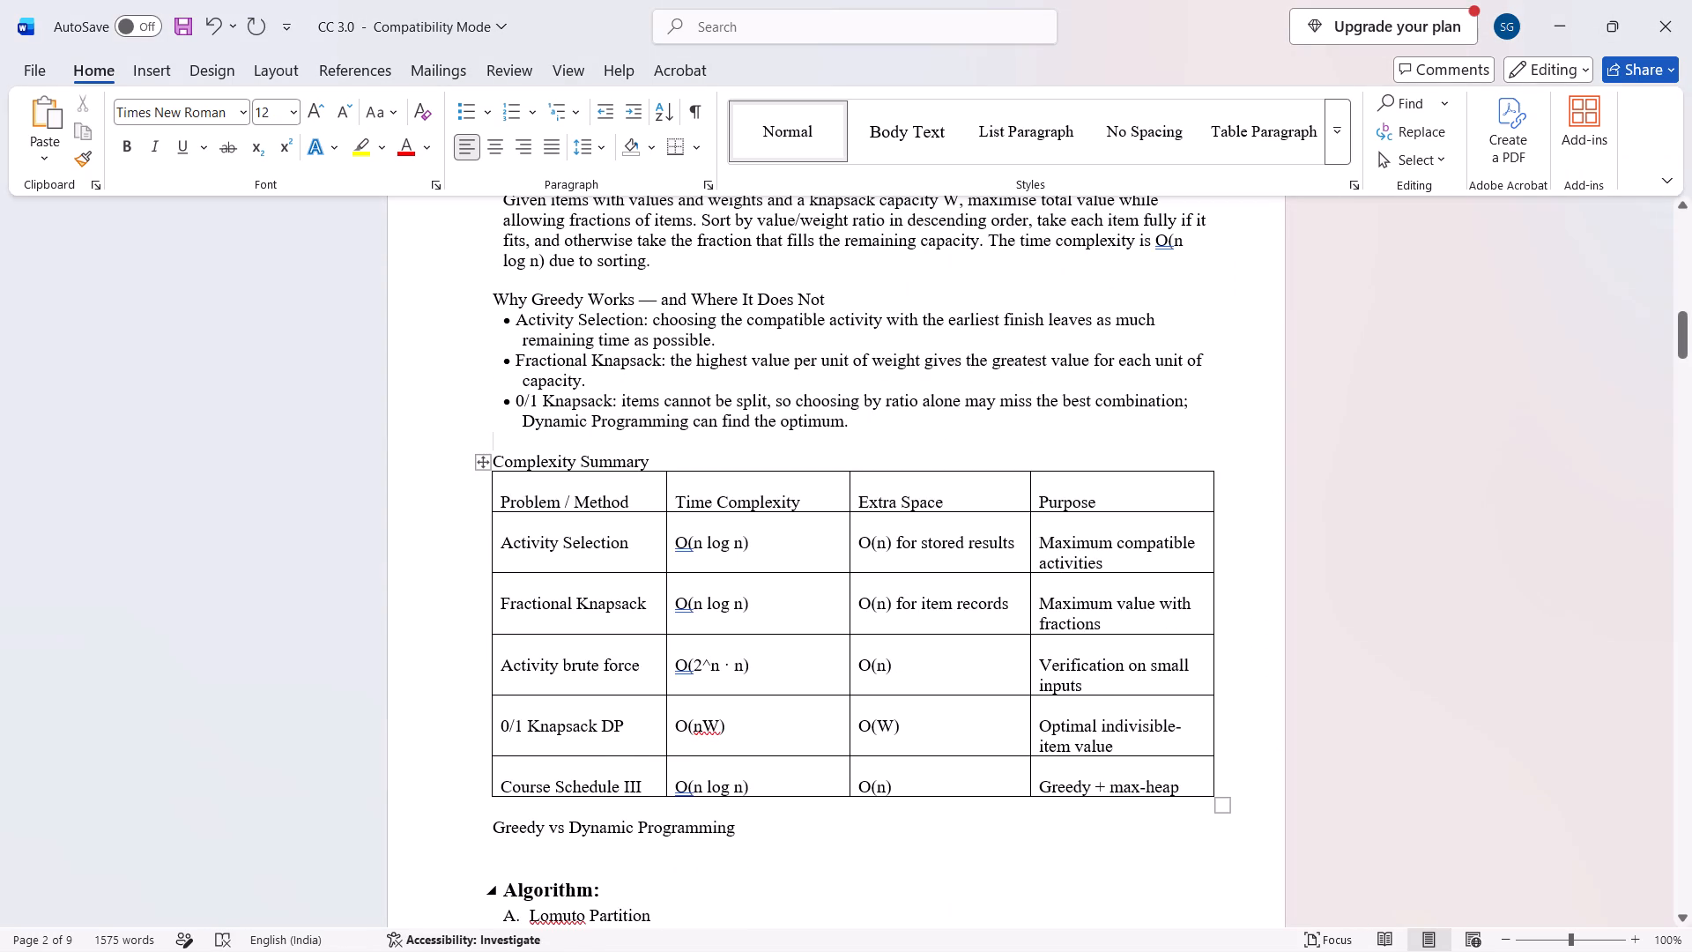
# Recopy the Property / Greedy / Dynamic Programming table from the ChatGPT report in Chrome and paste it below Word's Greedy vs Dynamic Programming heading.
pyautogui.scroll(-1, 599, 506)
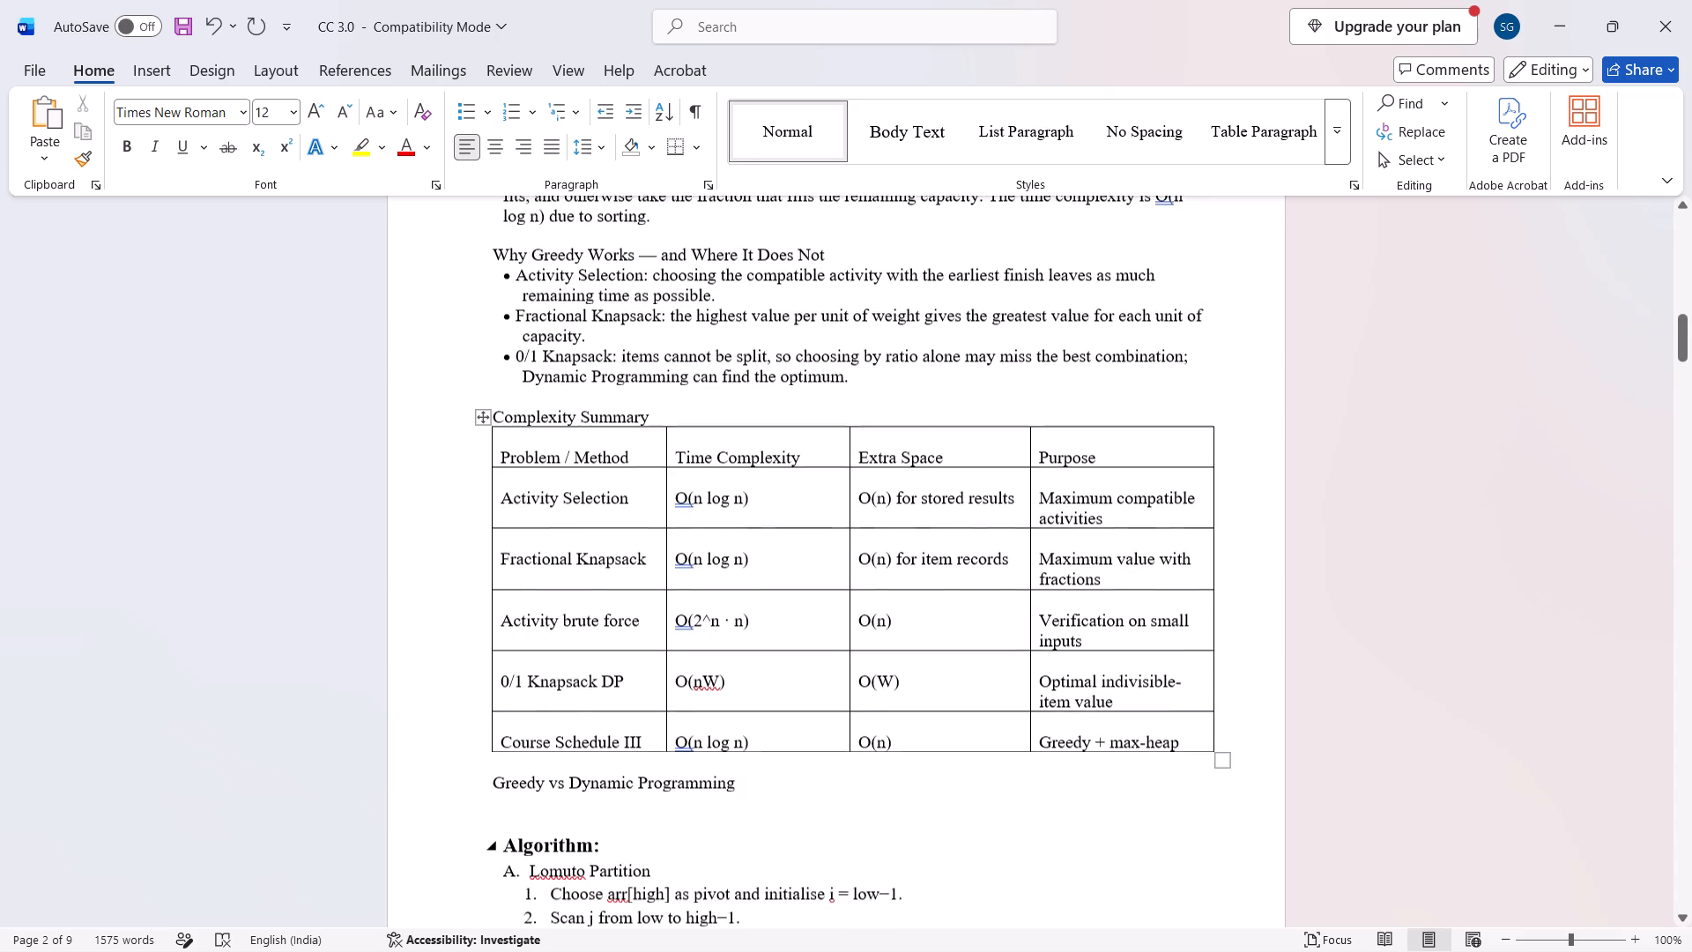
pyautogui.scroll(-3, 653, 540)
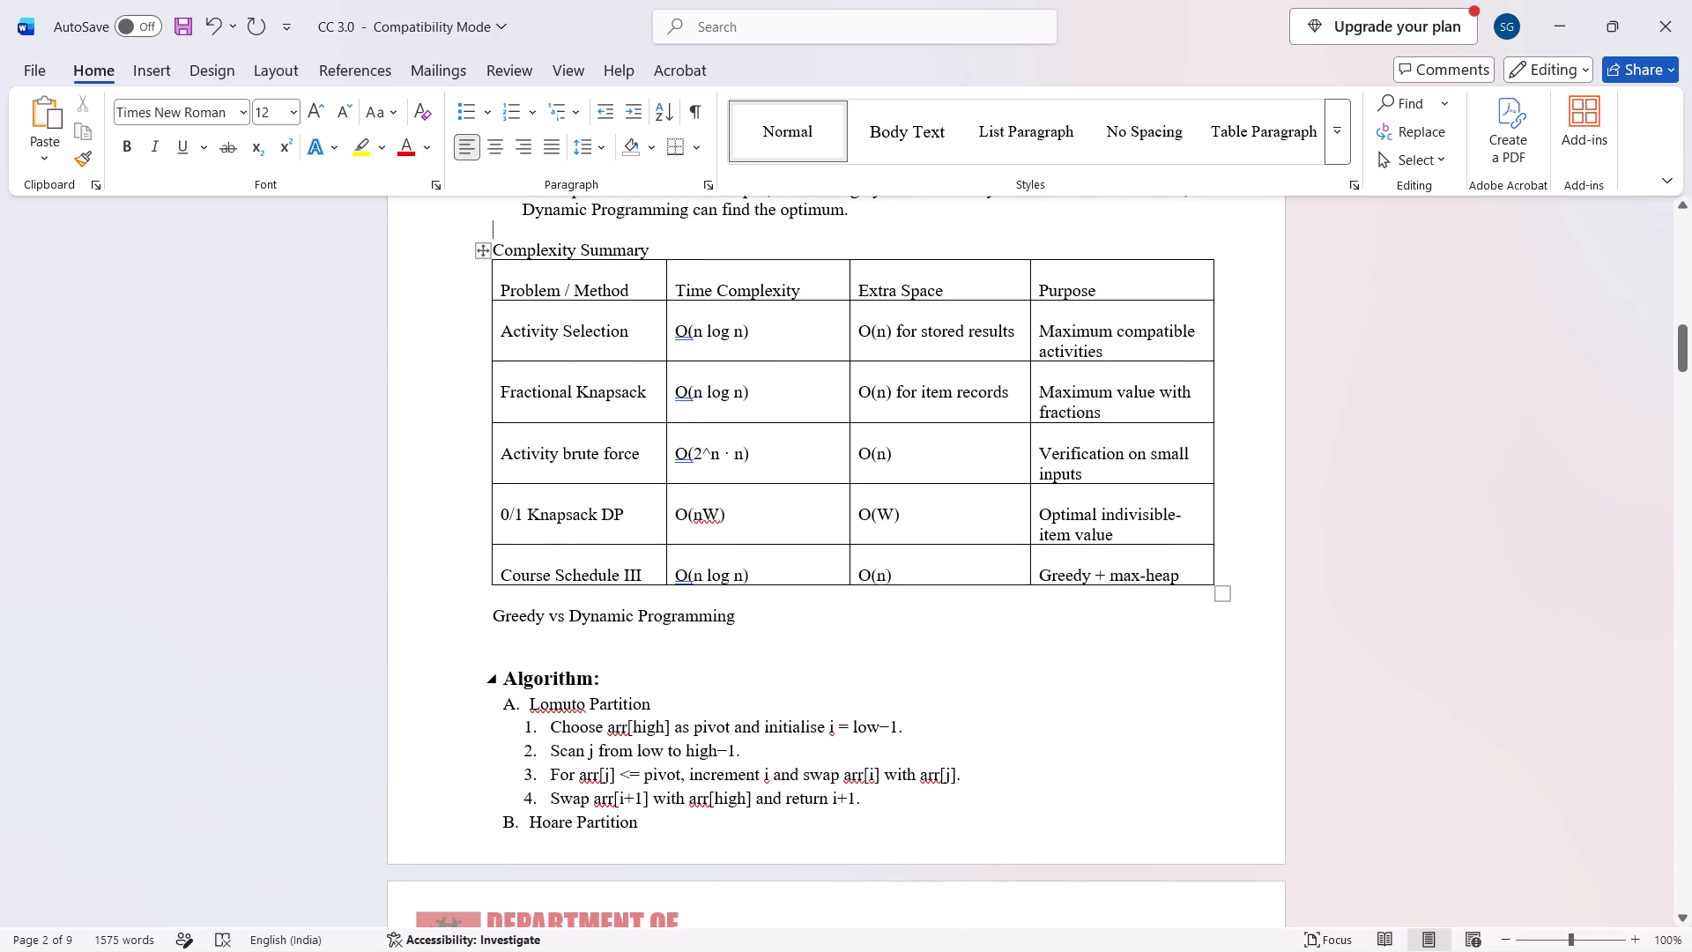
pyautogui.click(545, 621)
pyautogui.click(554, 645)
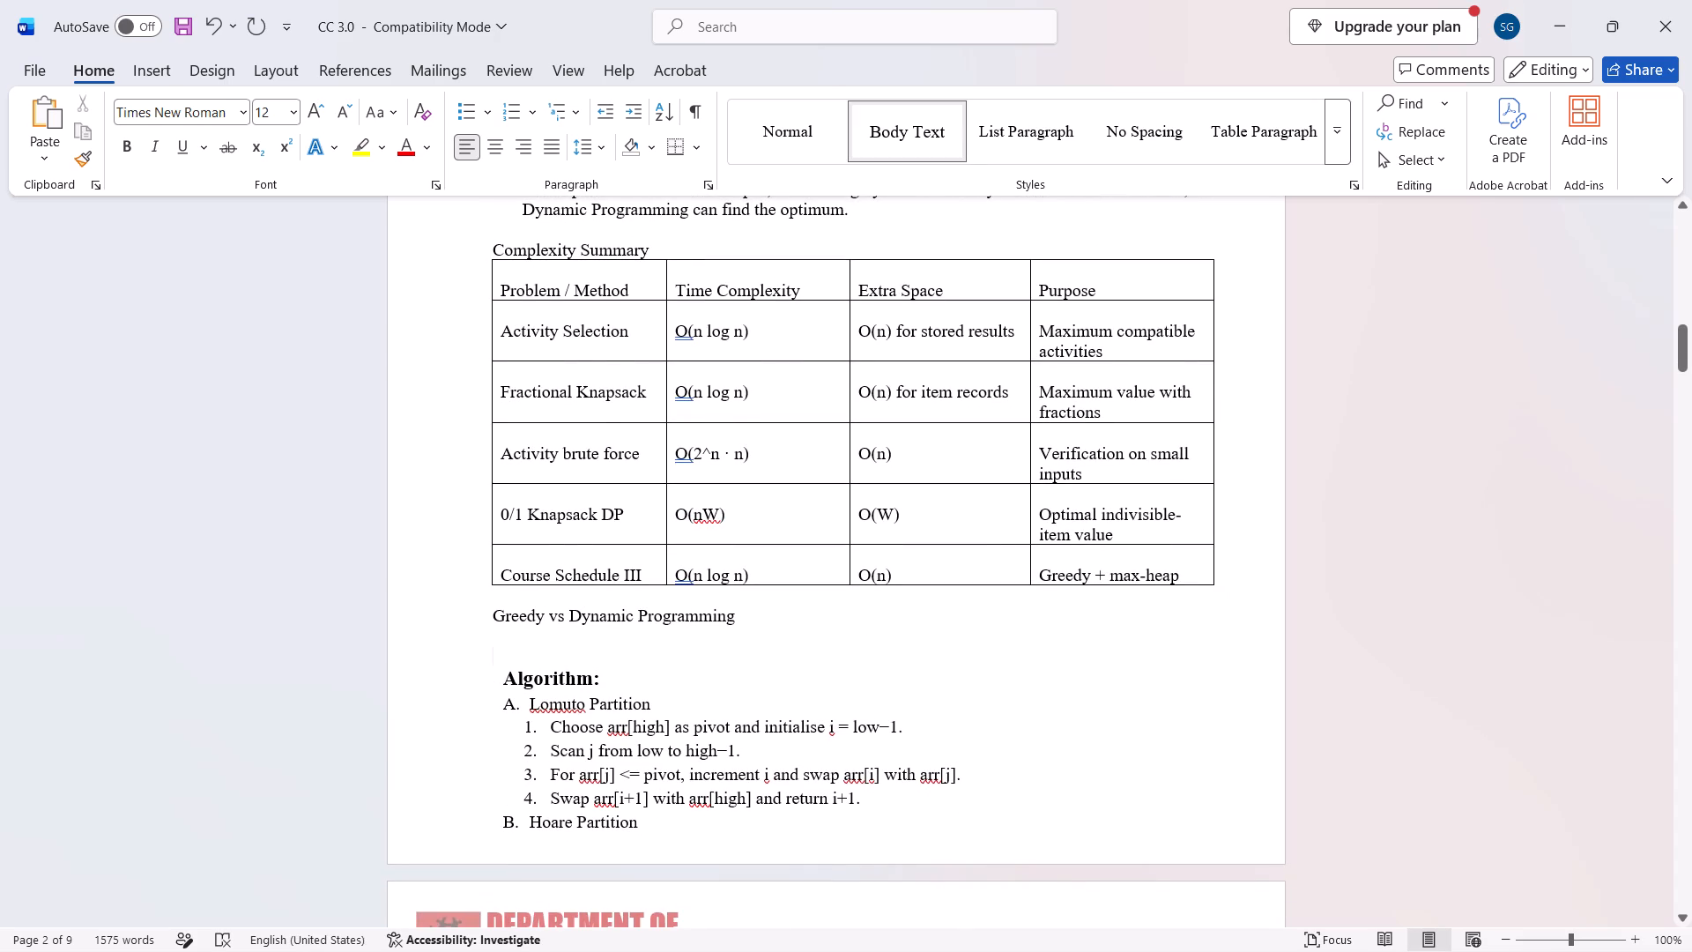
pyautogui.hotkey('alt', 'Tab')
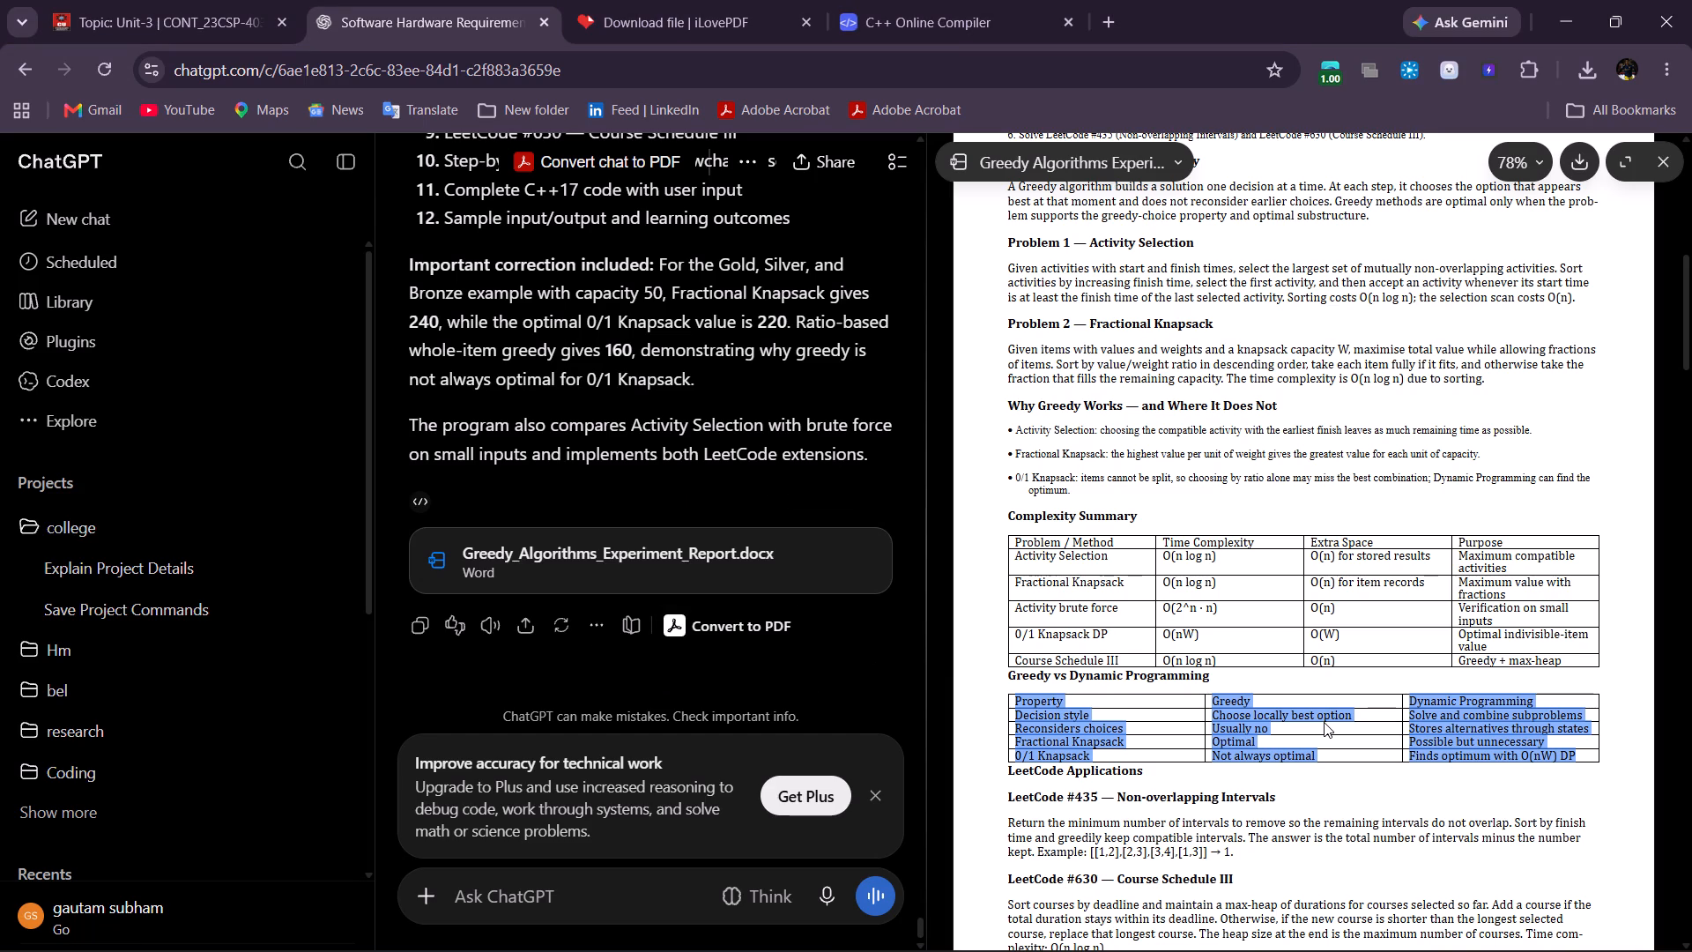
pyautogui.hotkey('ctrl', 'c')
pyautogui.hotkey('alt', 'Tab')
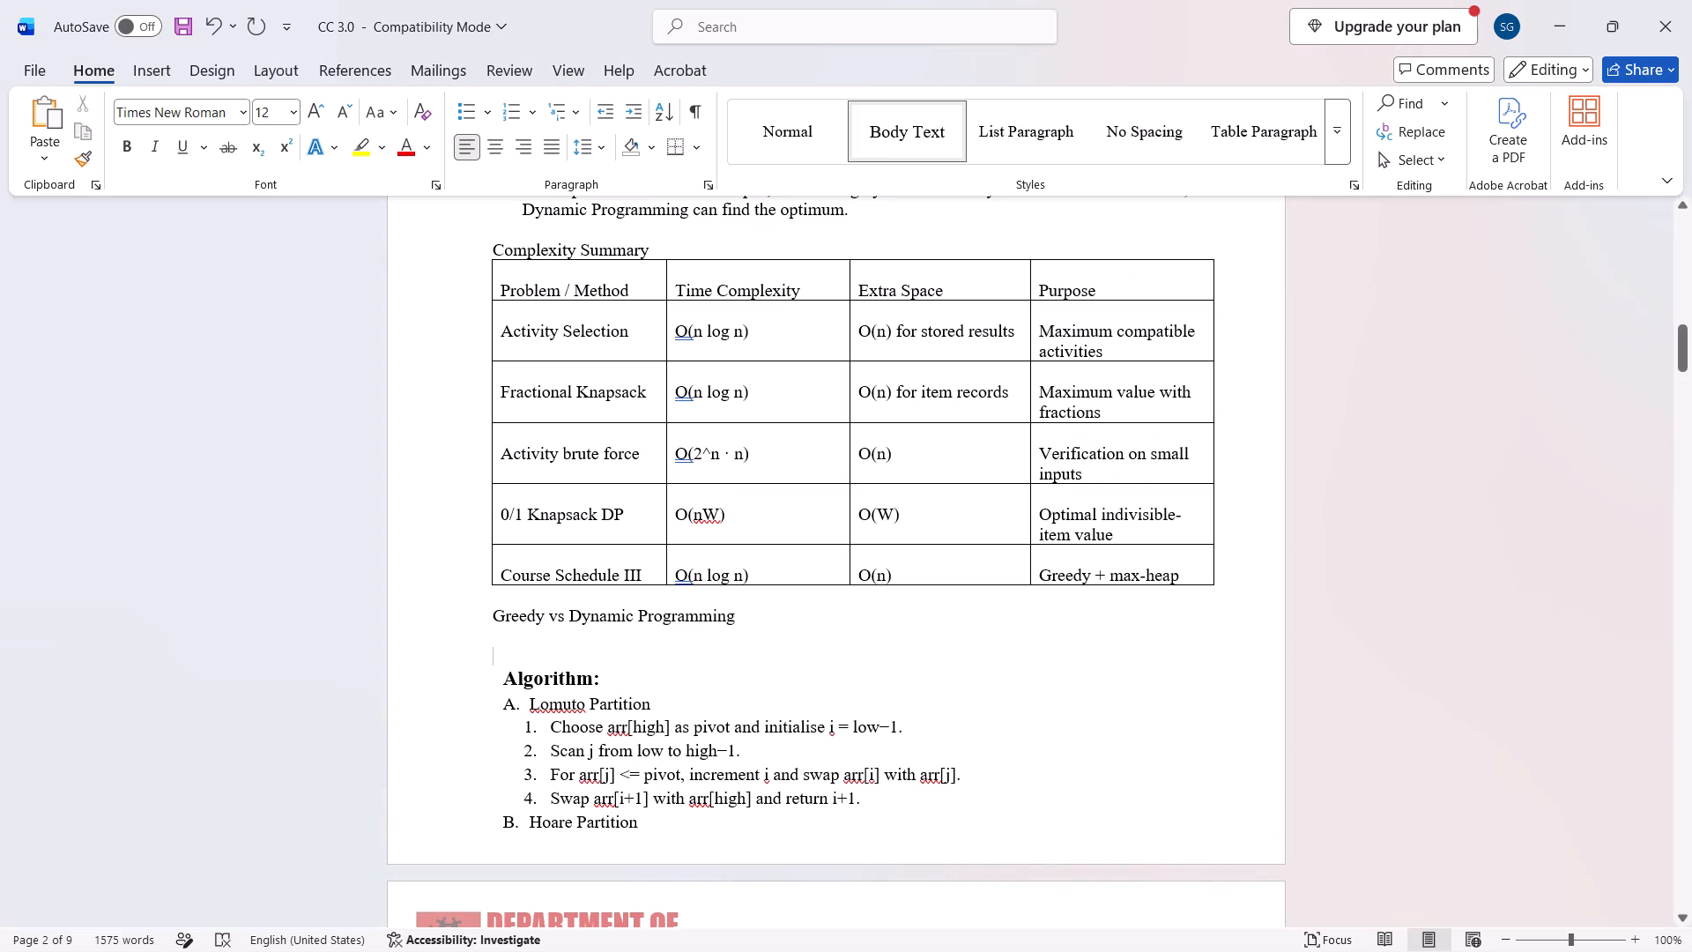
pyautogui.hotkey('ctrl', 'v')
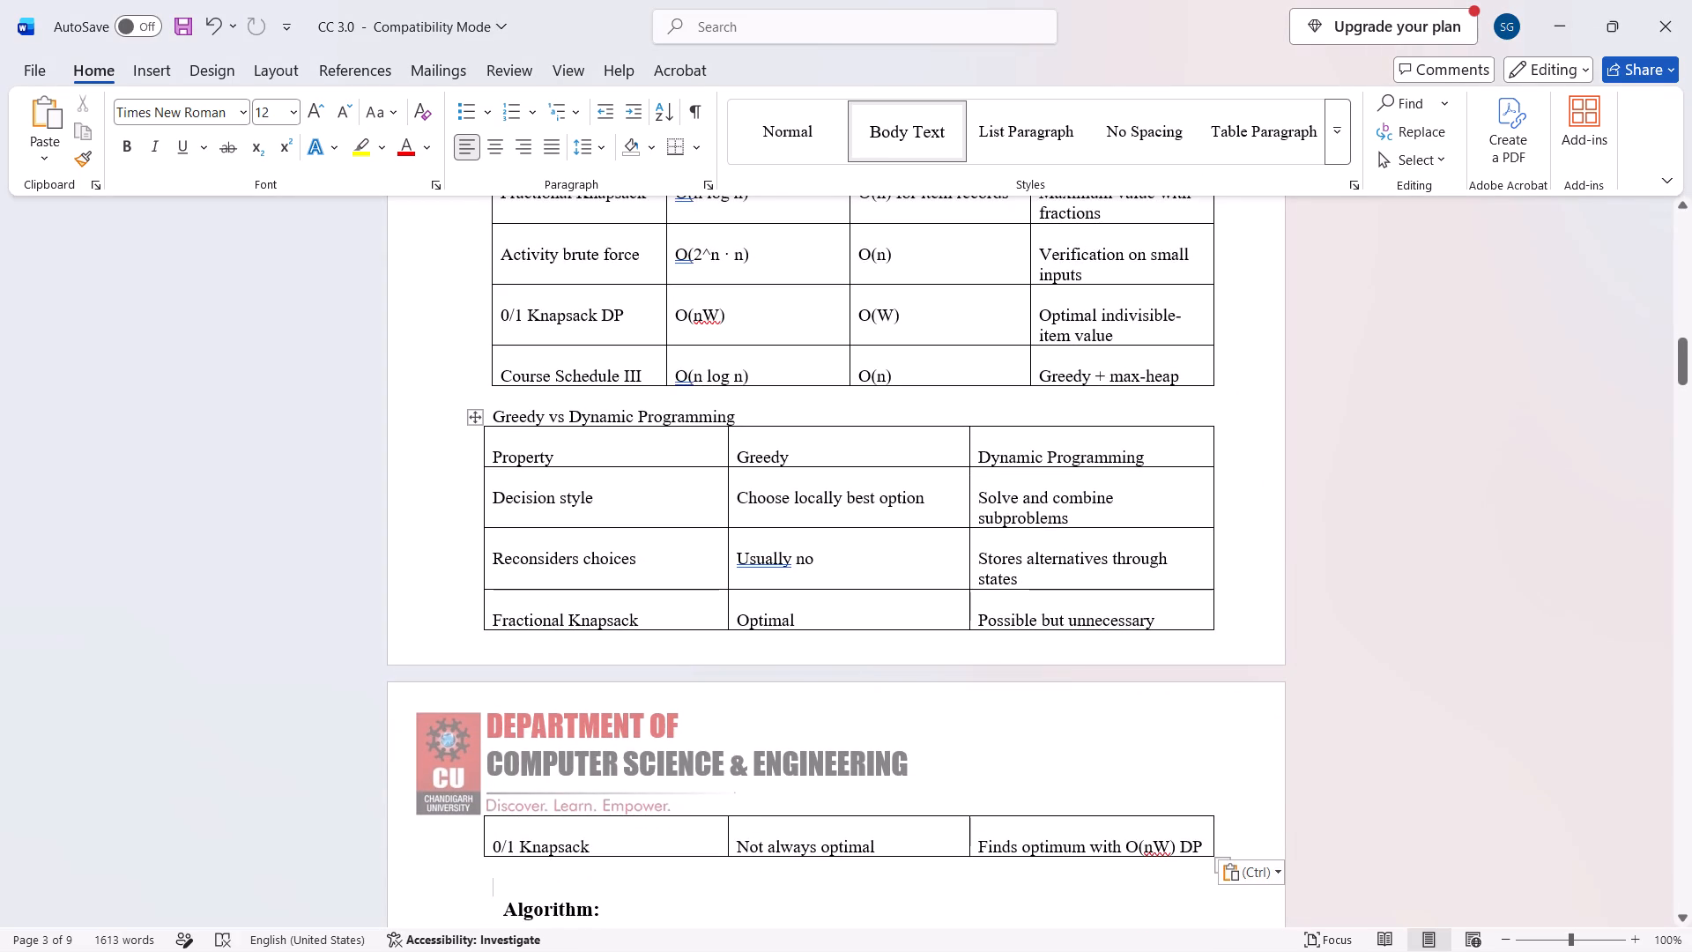
# Align the comparison table's left edge with the complexity table above and try to reduce the height of its first two rows.
pyautogui.moveTo(483, 441); pyautogui.dragTo(485, 439)
pyautogui.moveTo(485, 439); pyautogui.dragTo(523, 457)
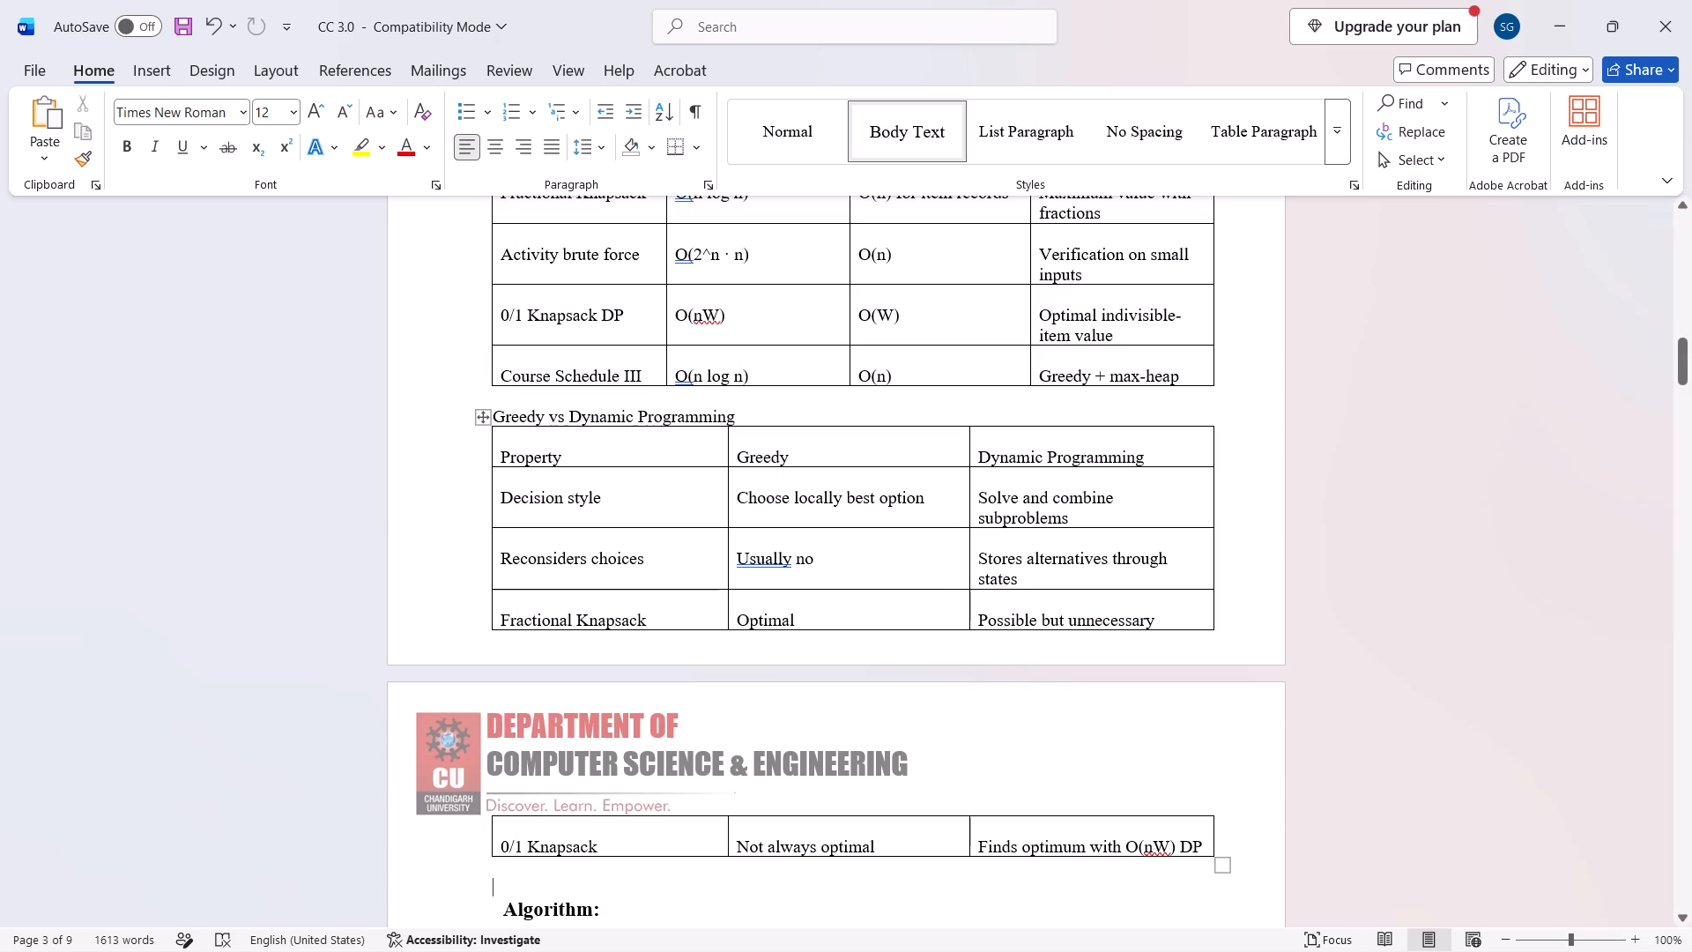
pyautogui.moveTo(809, 467); pyautogui.dragTo(809, 459)
pyautogui.moveTo(841, 528); pyautogui.dragTo(841, 510)
# Delete the comparison table's 0/1 Knapsack row that spills onto the next page.
pyautogui.moveTo(1241, 854); pyautogui.dragTo(1126, 837)
pyautogui.moveTo(1126, 837); pyautogui.dragTo(504, 825)
pyautogui.press('BackSpace')
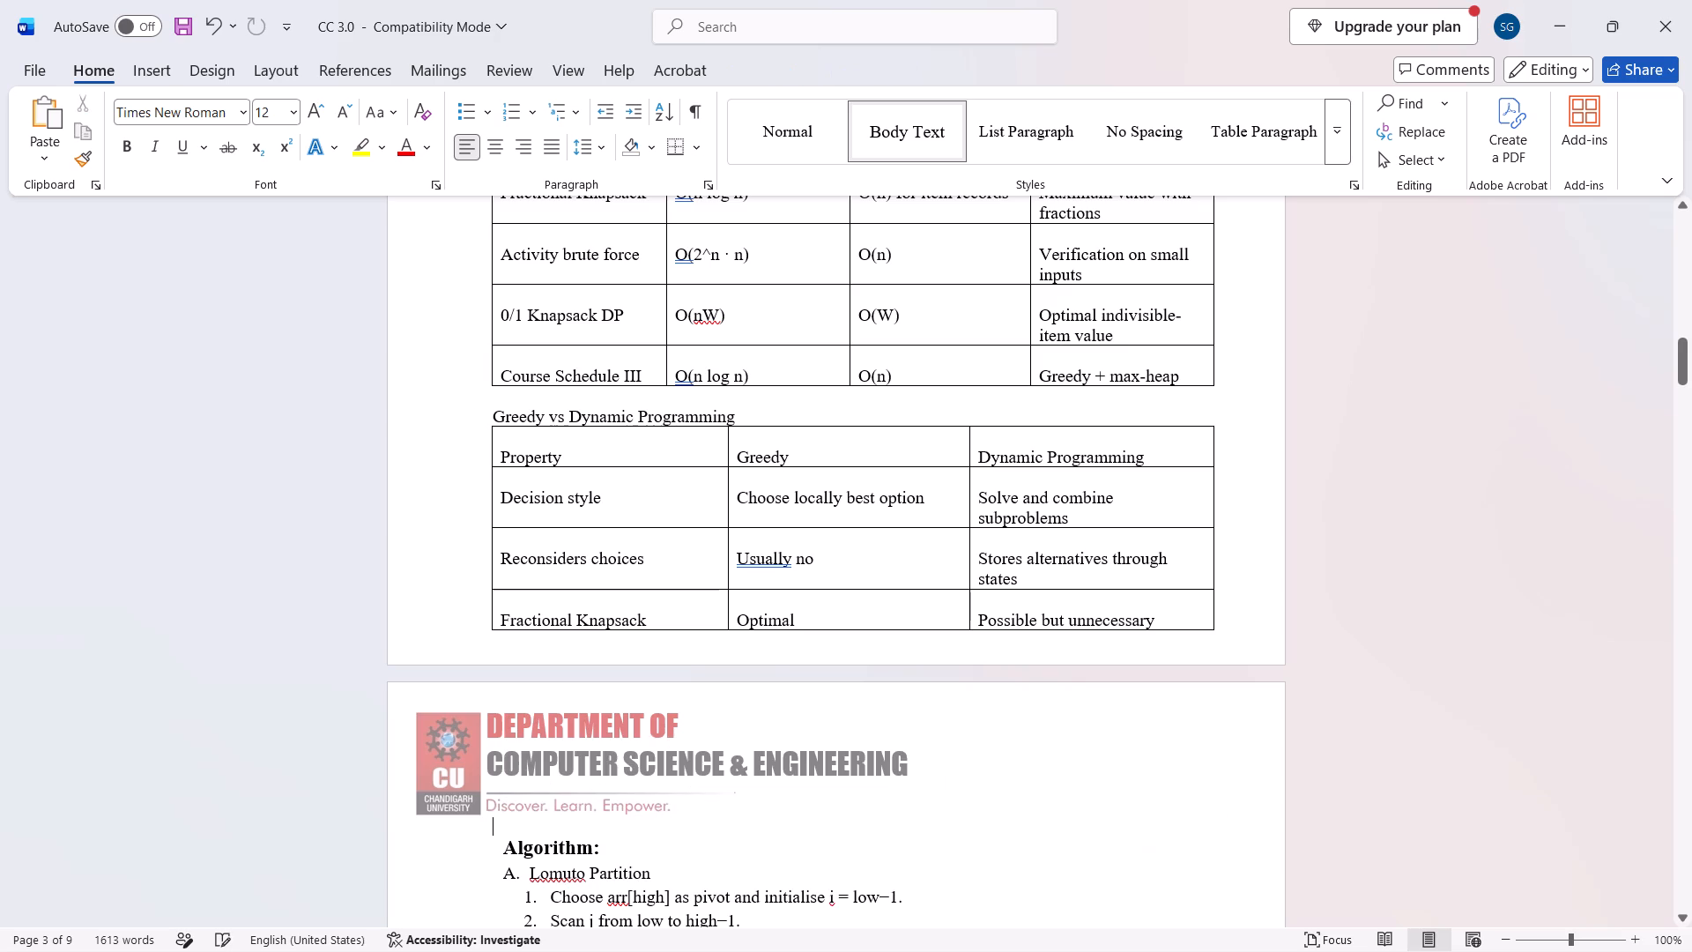
pyautogui.press('BackSpace')
# Copy algorithm sections A. Activity Selection through D. LeetCode Extensions from the ChatGPT report in Chrome.
pyautogui.scroll(-5, 771, 808)
pyautogui.scroll(-3, 690, 760)
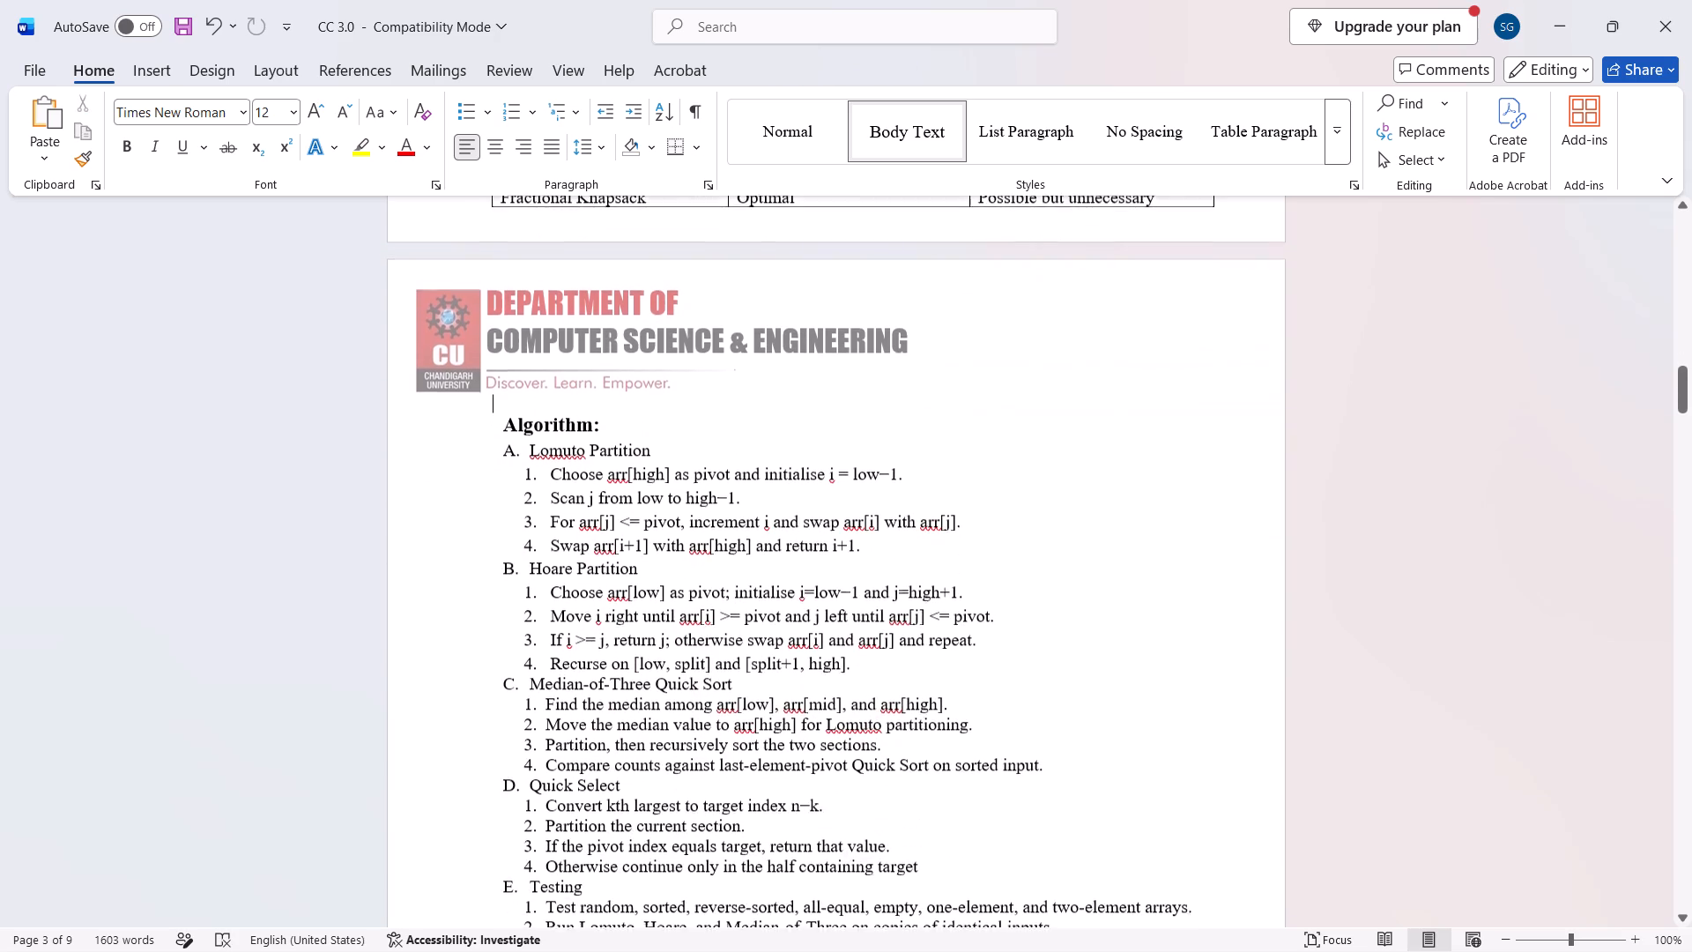
pyautogui.hotkey('alt', 'Tab')
pyautogui.scroll(-3, 1139, 689)
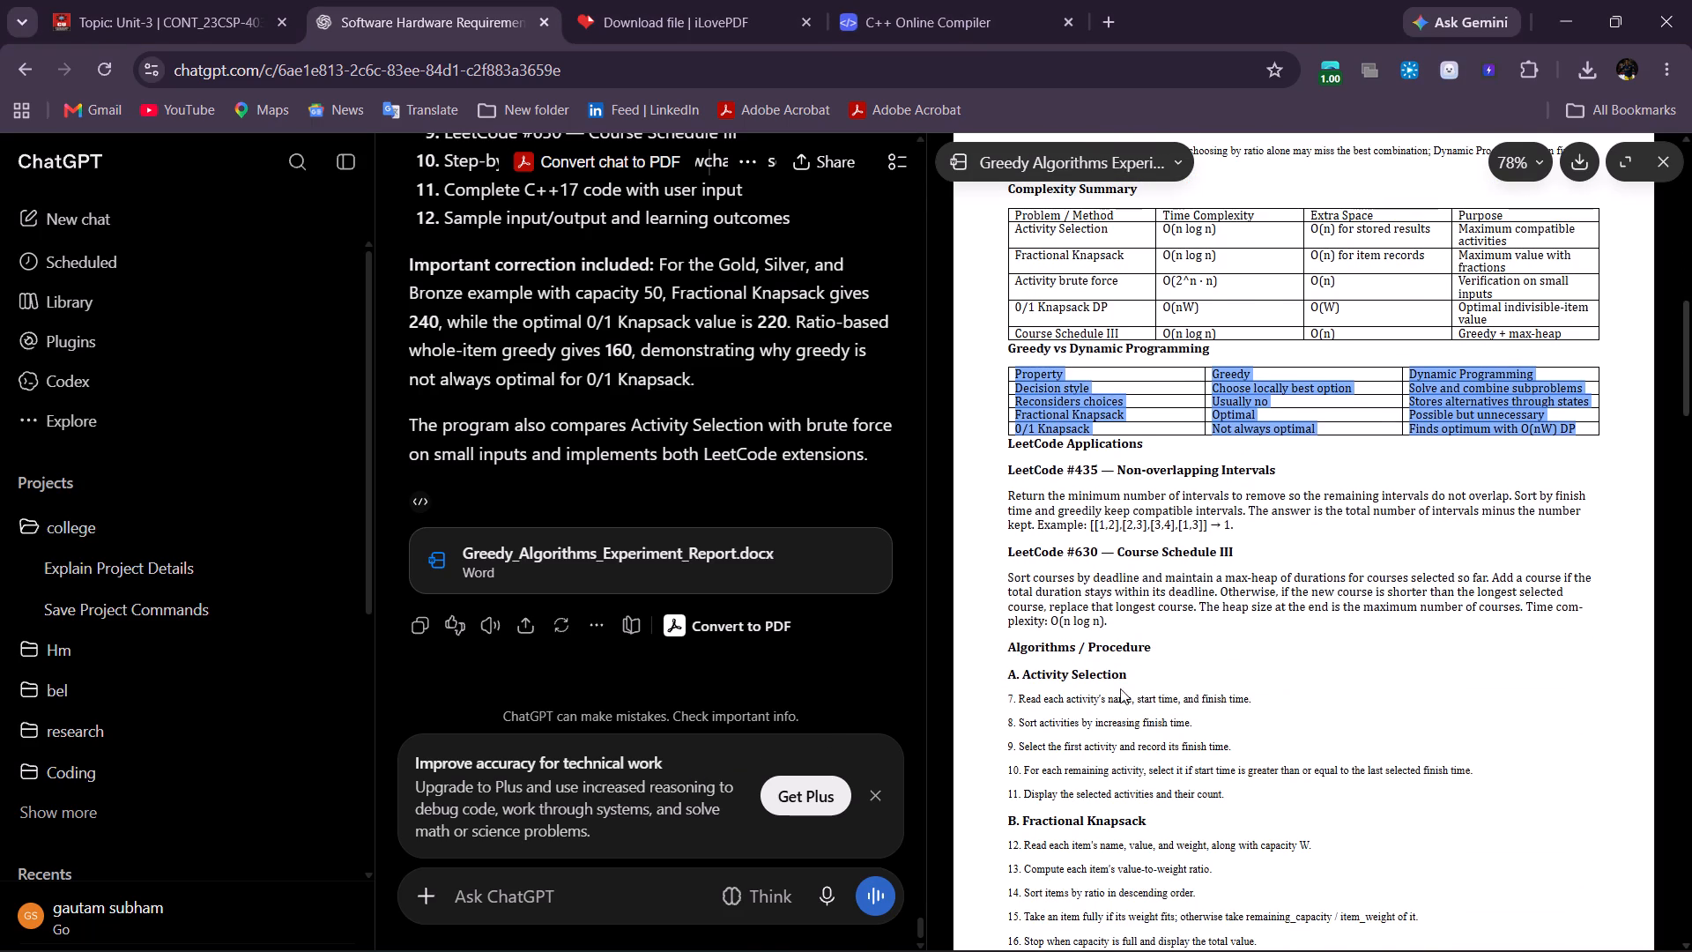
pyautogui.scroll(-4, 1120, 688)
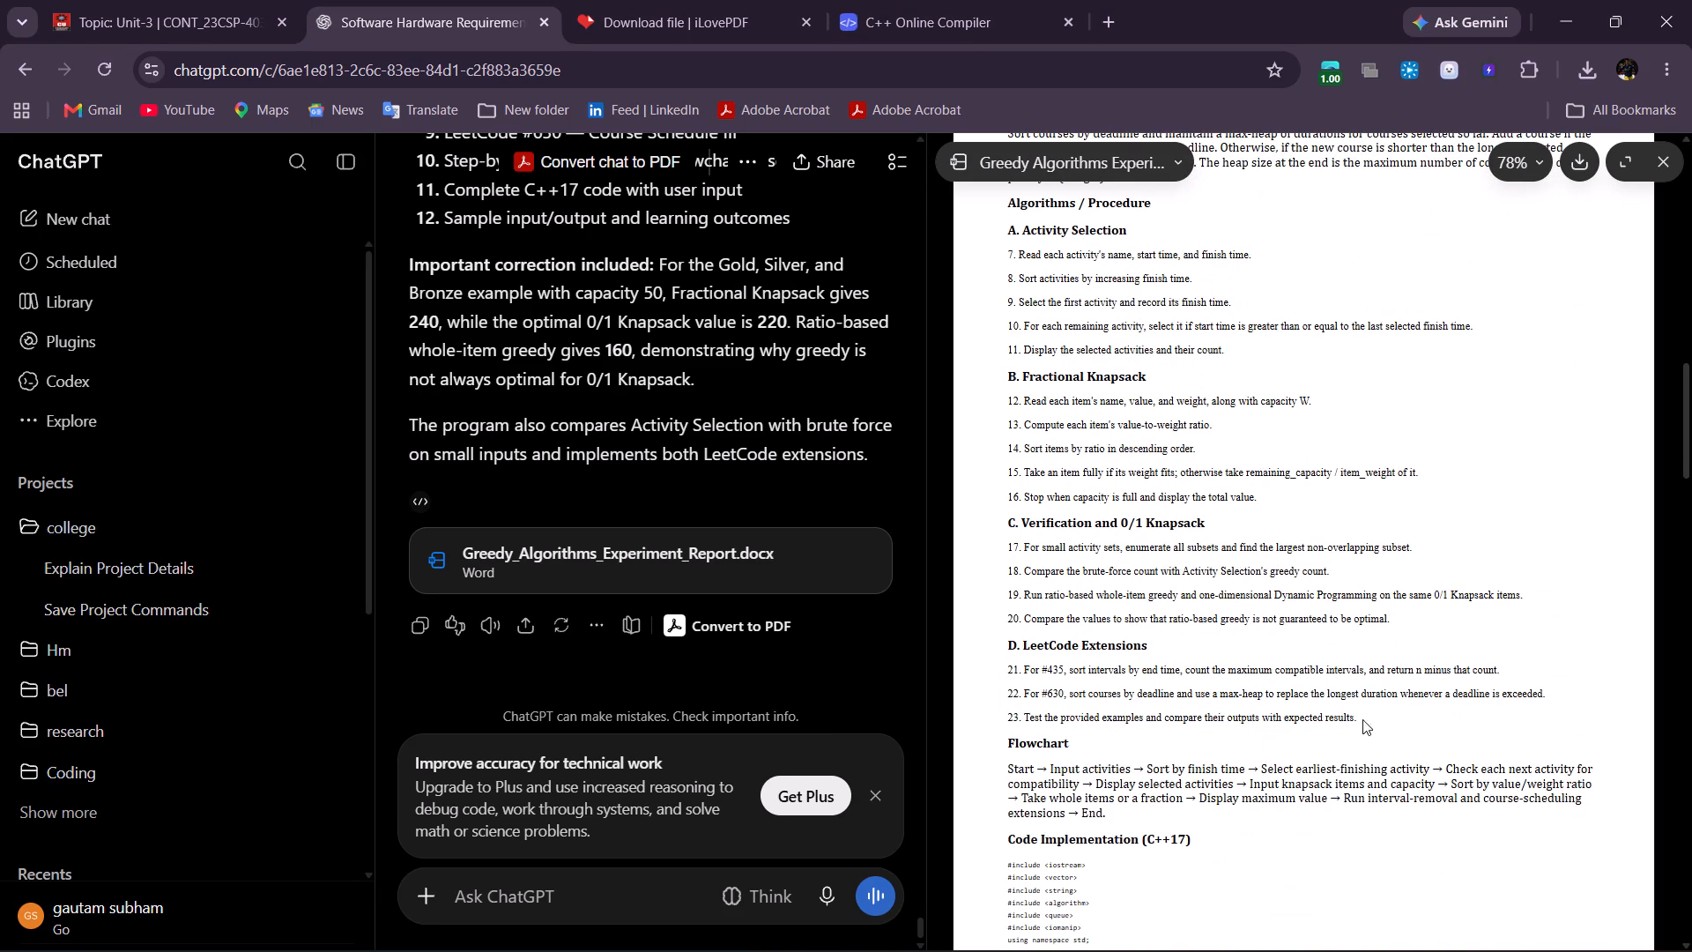
pyautogui.moveTo(1362, 718); pyautogui.dragTo(1001, 249)
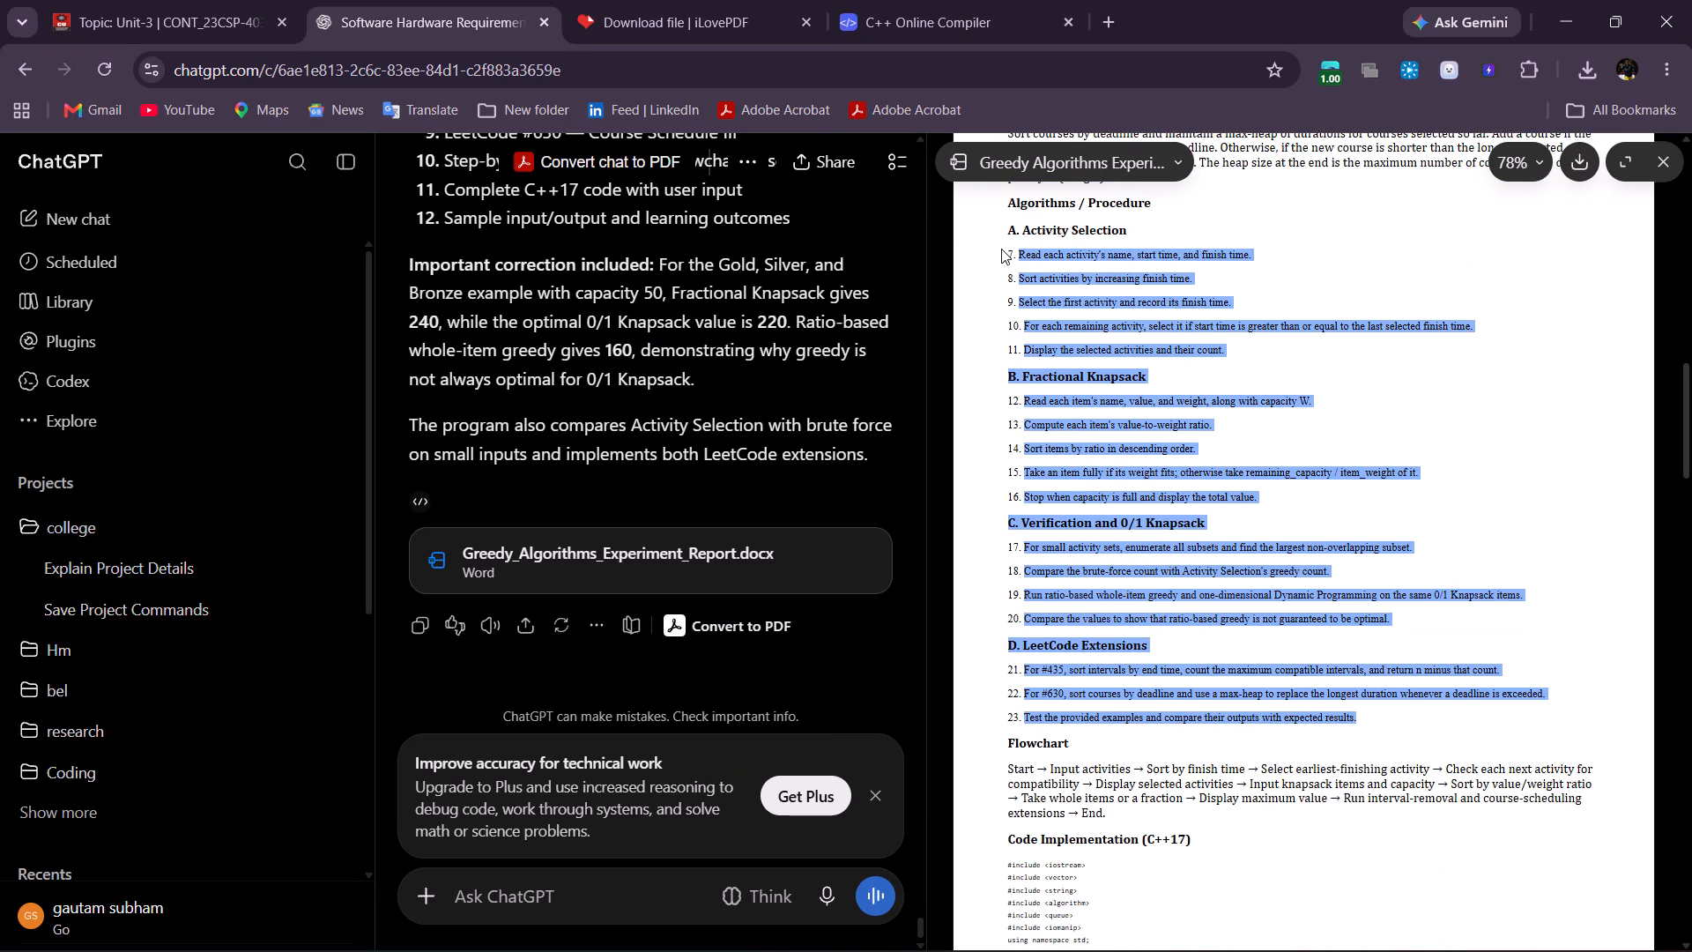
pyautogui.moveTo(1001, 249); pyautogui.dragTo(1005, 234)
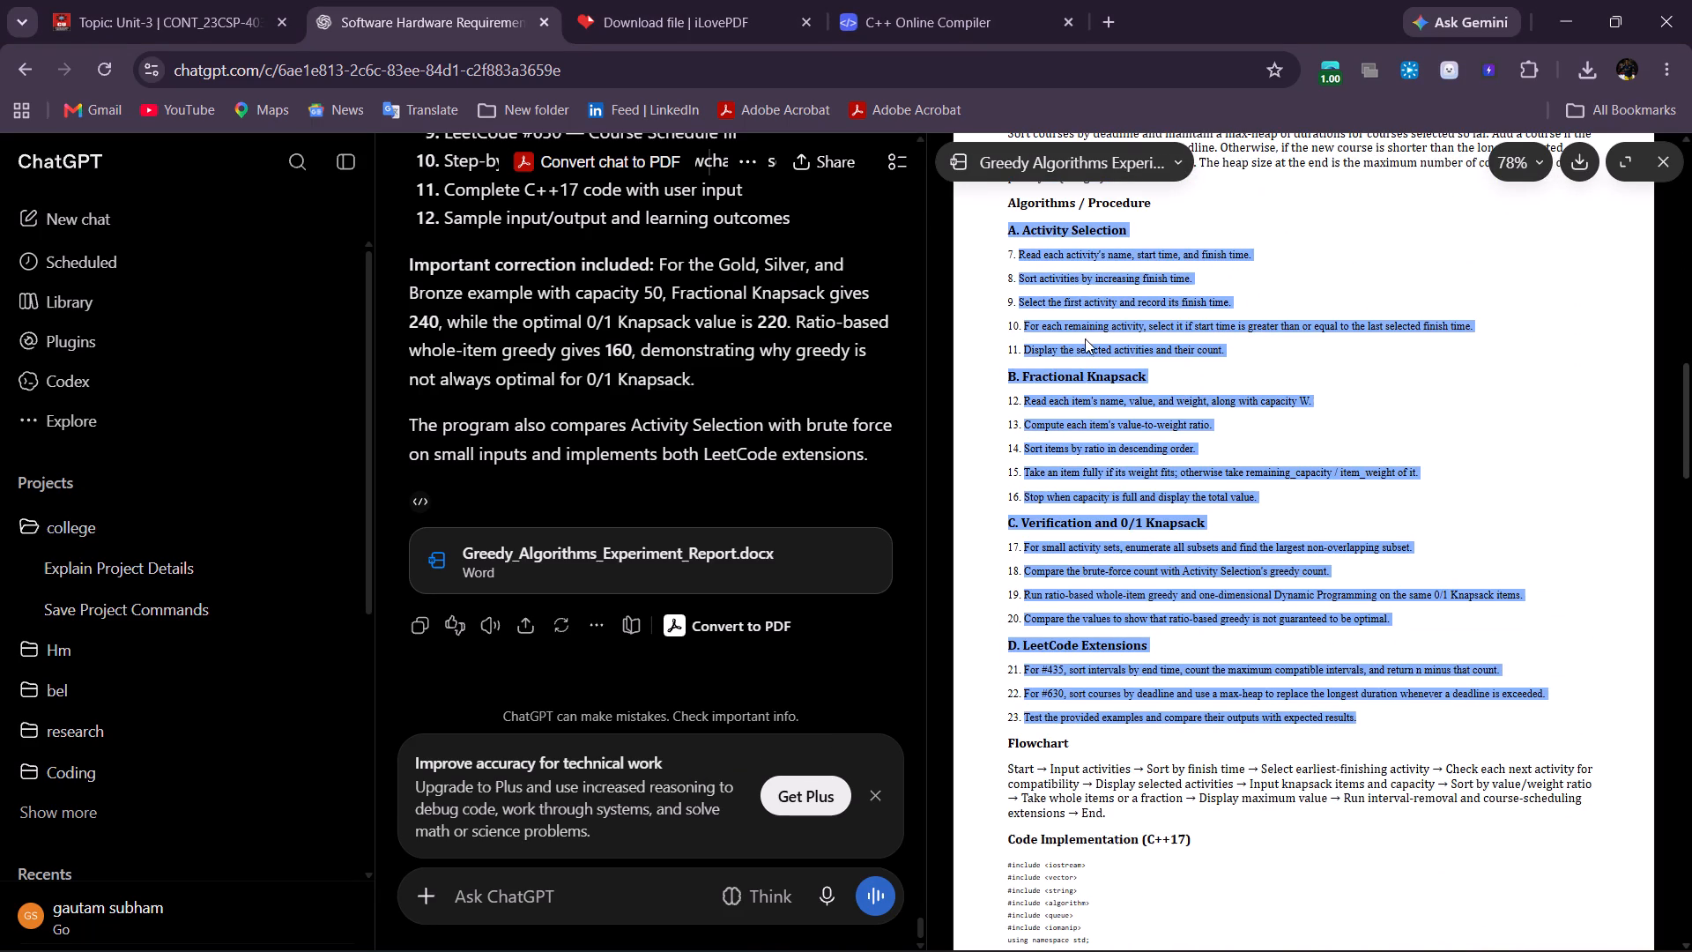
pyautogui.hotkey('ctrl', 'c')
# Switch back to Word and replace the old Lomuto Partition to Testing lists under Algorithm with the copied greedy algorithm sections.
pyautogui.hotkey('alt', 'Tab')
pyautogui.scroll(-4, 950, 560)
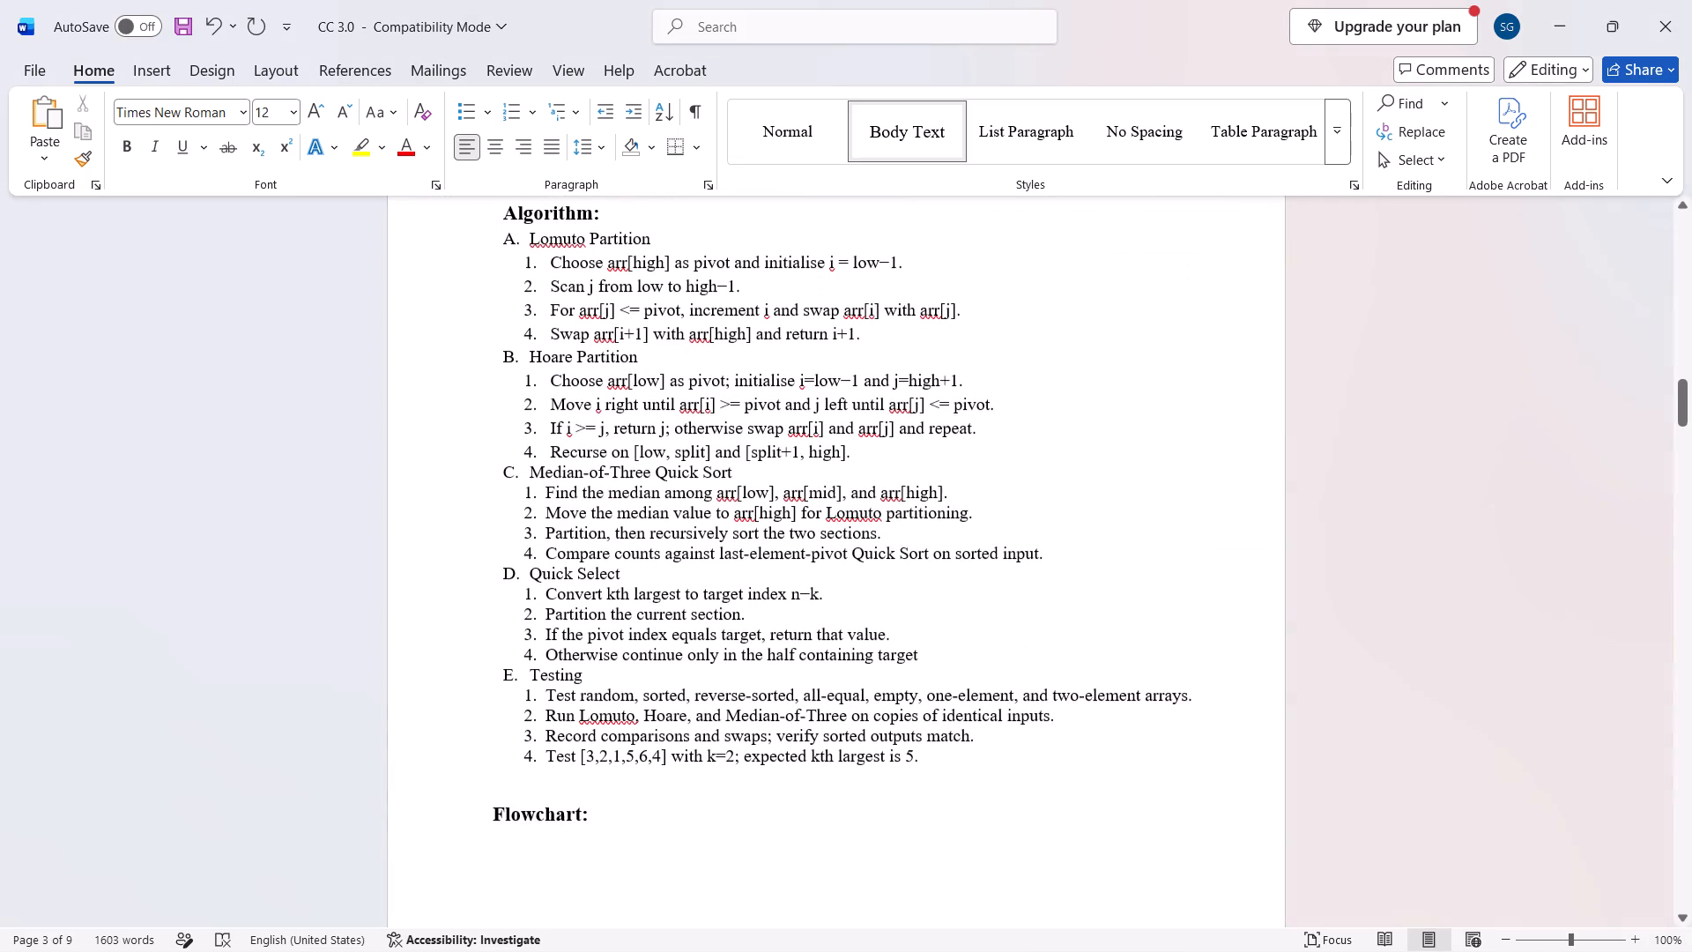
pyautogui.moveTo(924, 762); pyautogui.dragTo(528, 249)
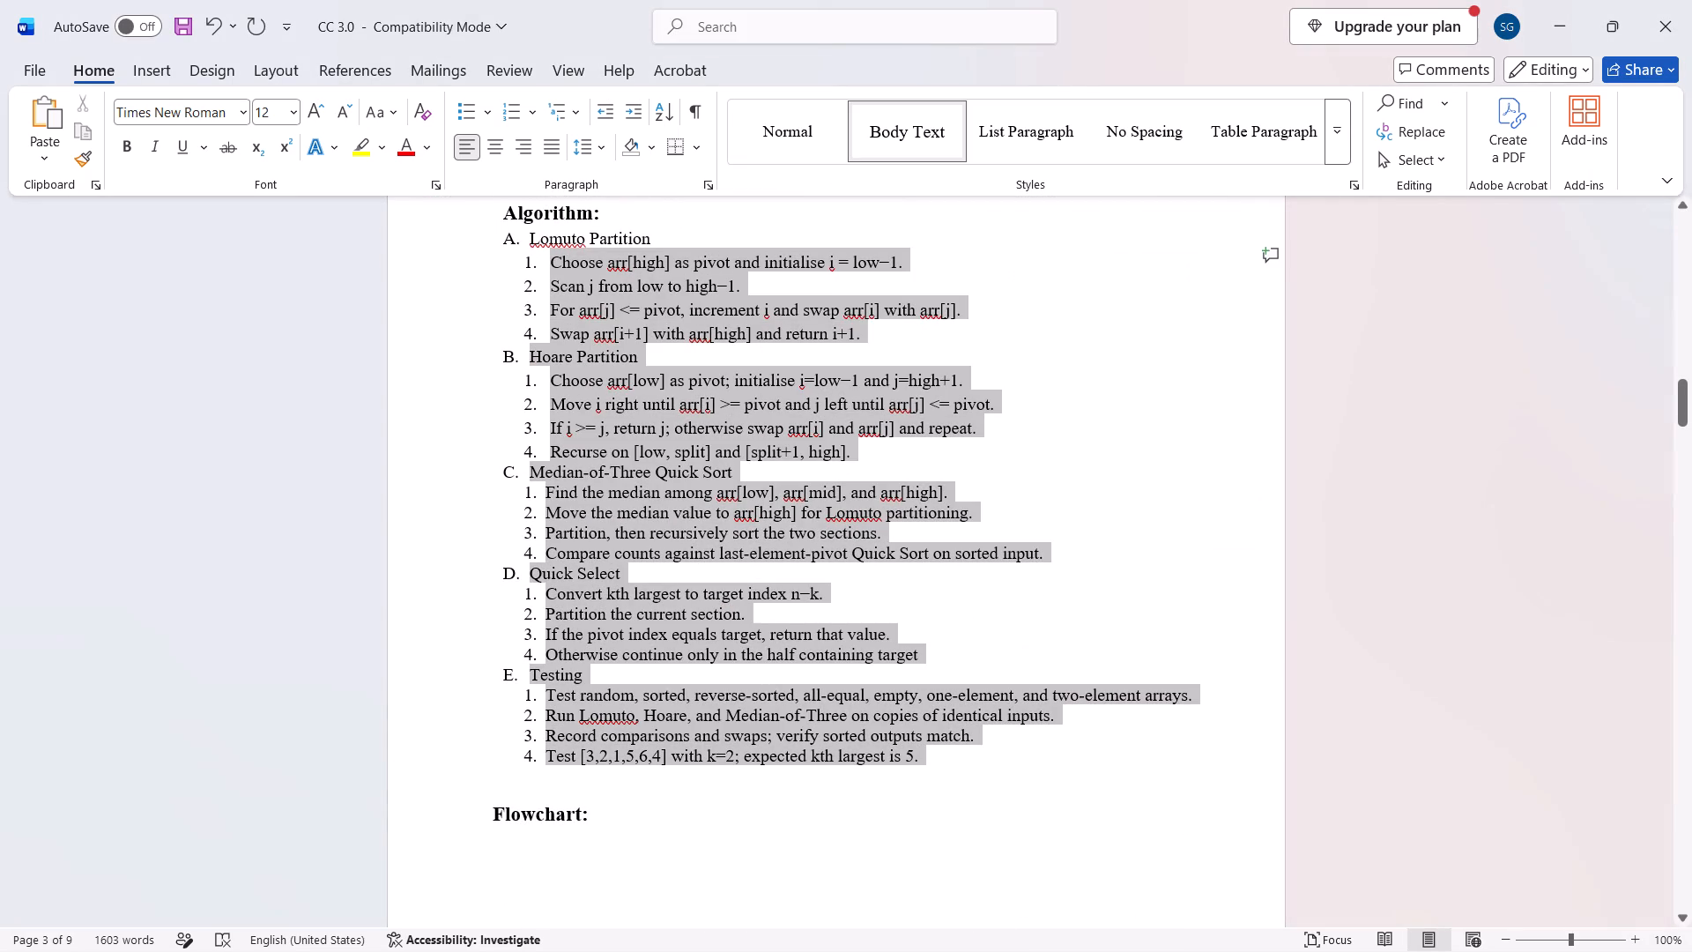
pyautogui.moveTo(528, 249); pyautogui.dragTo(515, 244)
pyautogui.press('BackSpace')
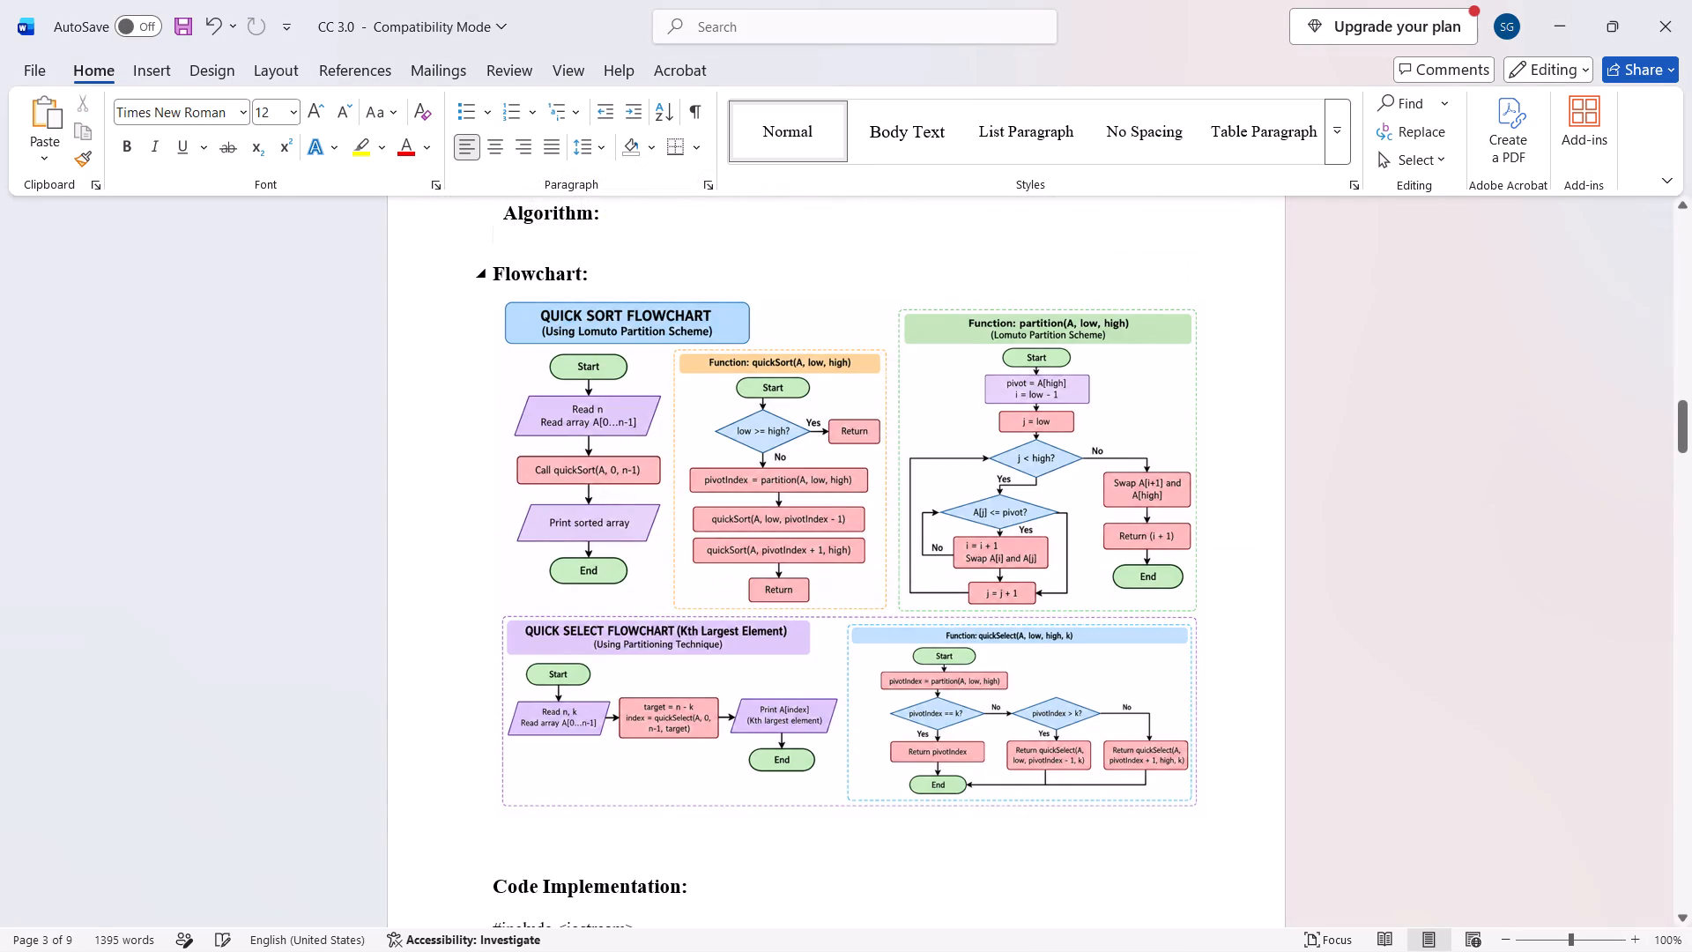
pyautogui.hotkey('ctrl', 'v')
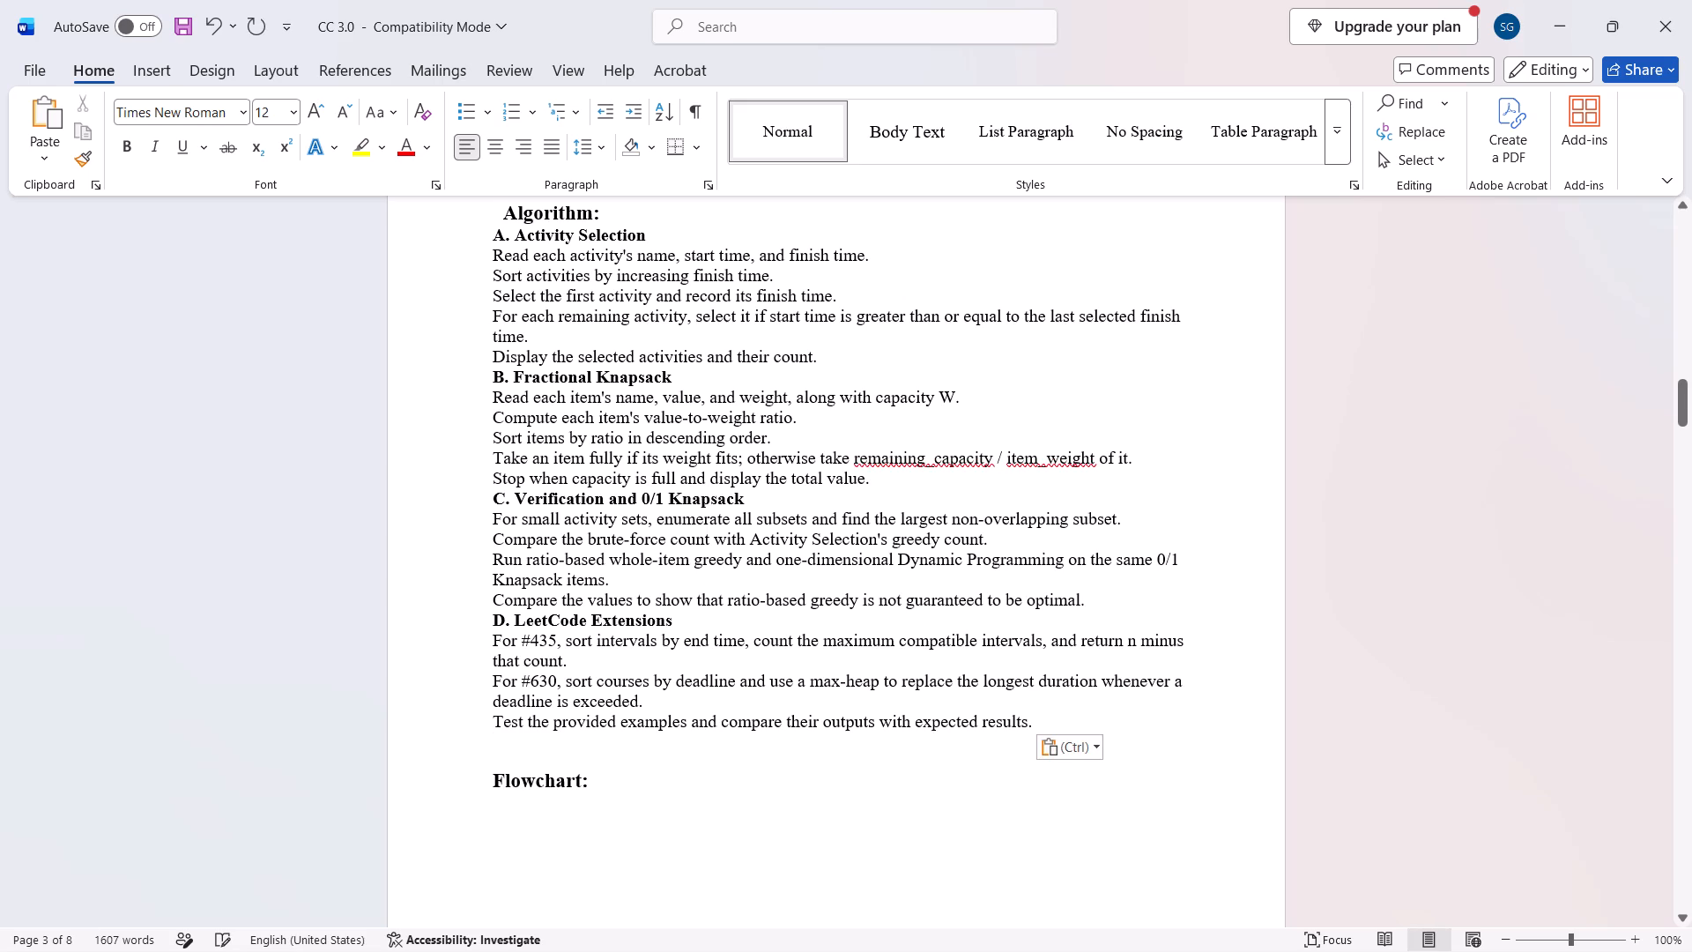
# Format the steps under each of the four algorithm headings, Activity Selection through LeetCode Extensions, as numbered lists.
pyautogui.scroll(1, 659, 465)
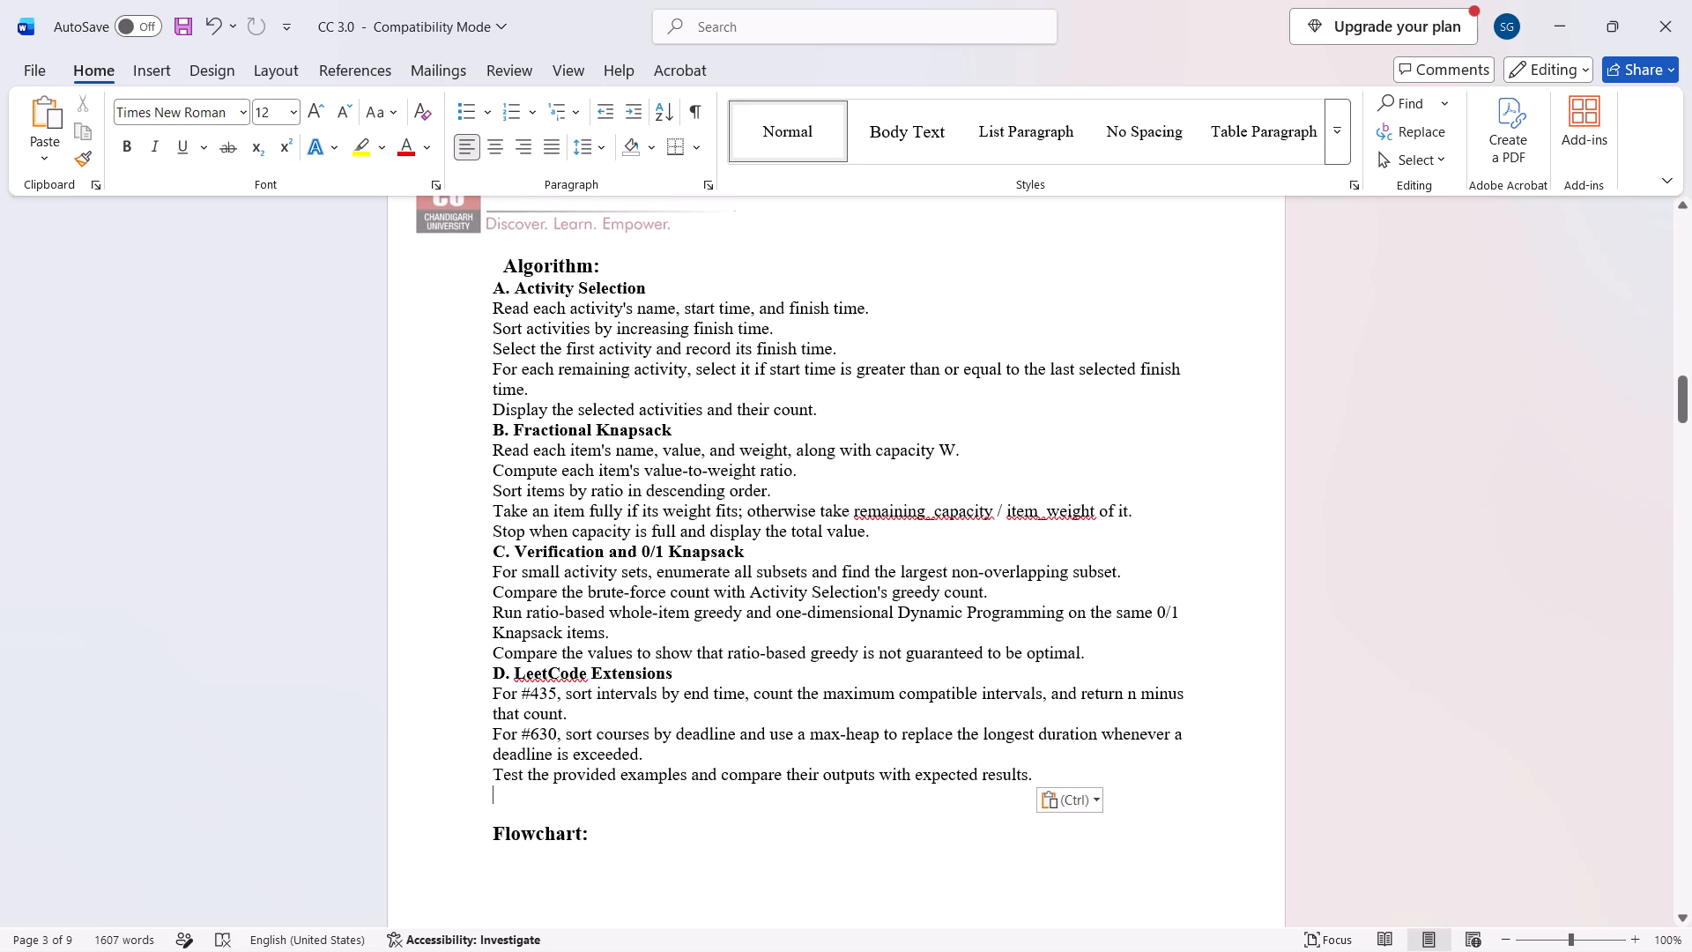
pyautogui.moveTo(824, 409); pyautogui.dragTo(503, 303)
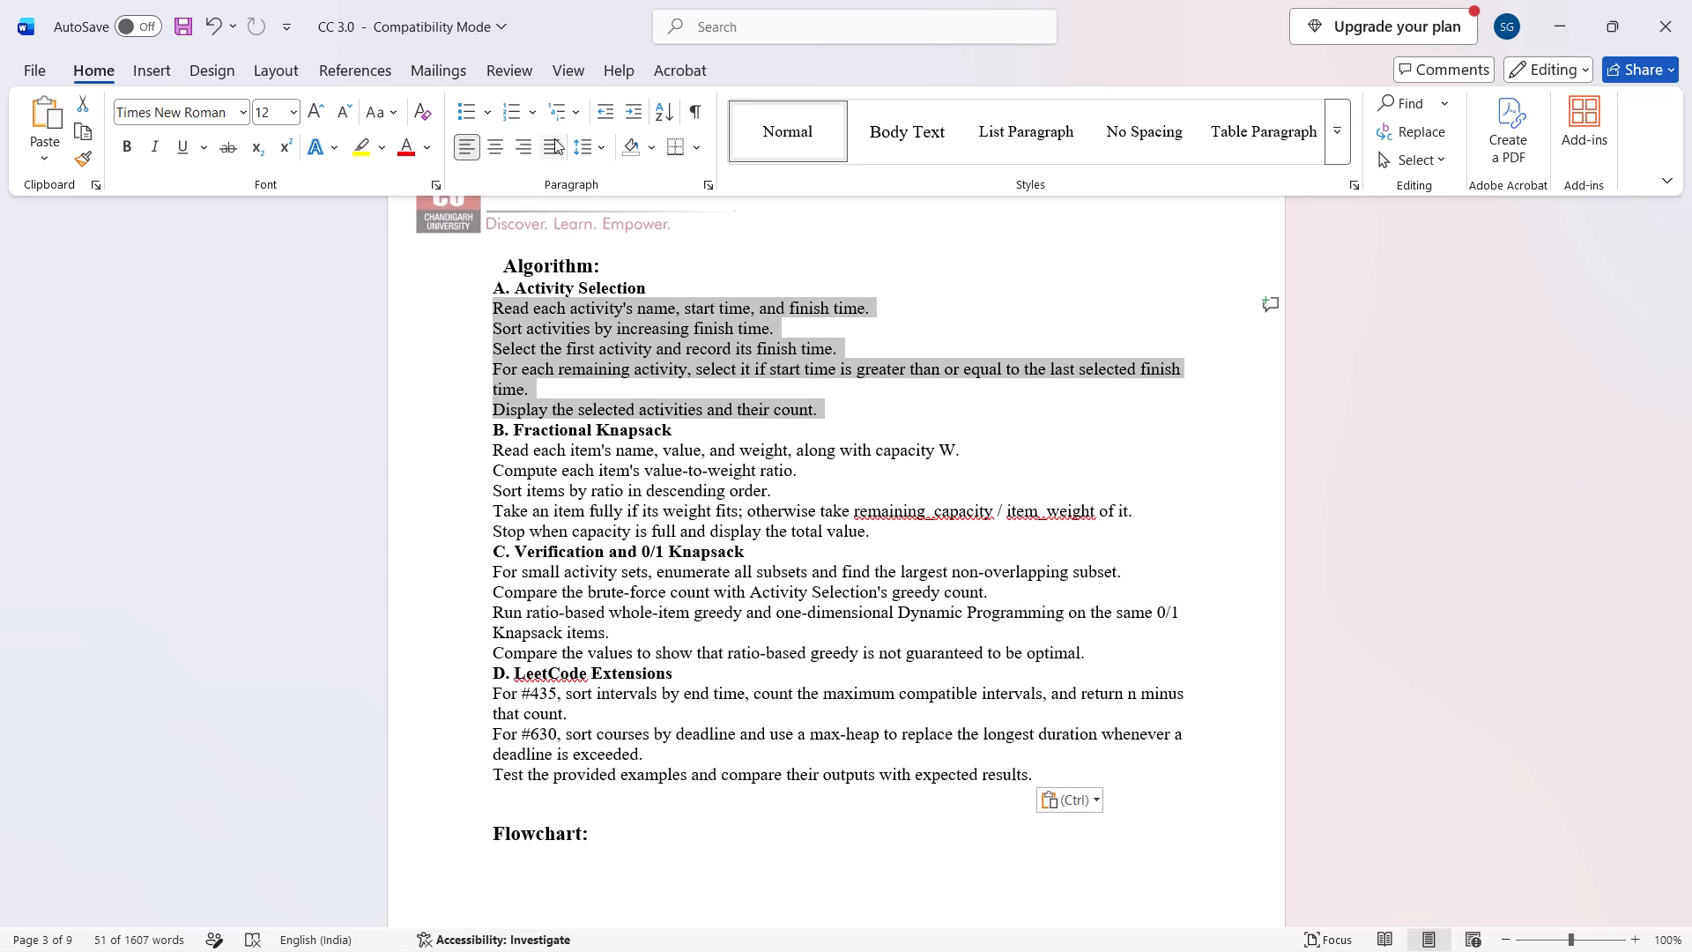
pyautogui.click(512, 113)
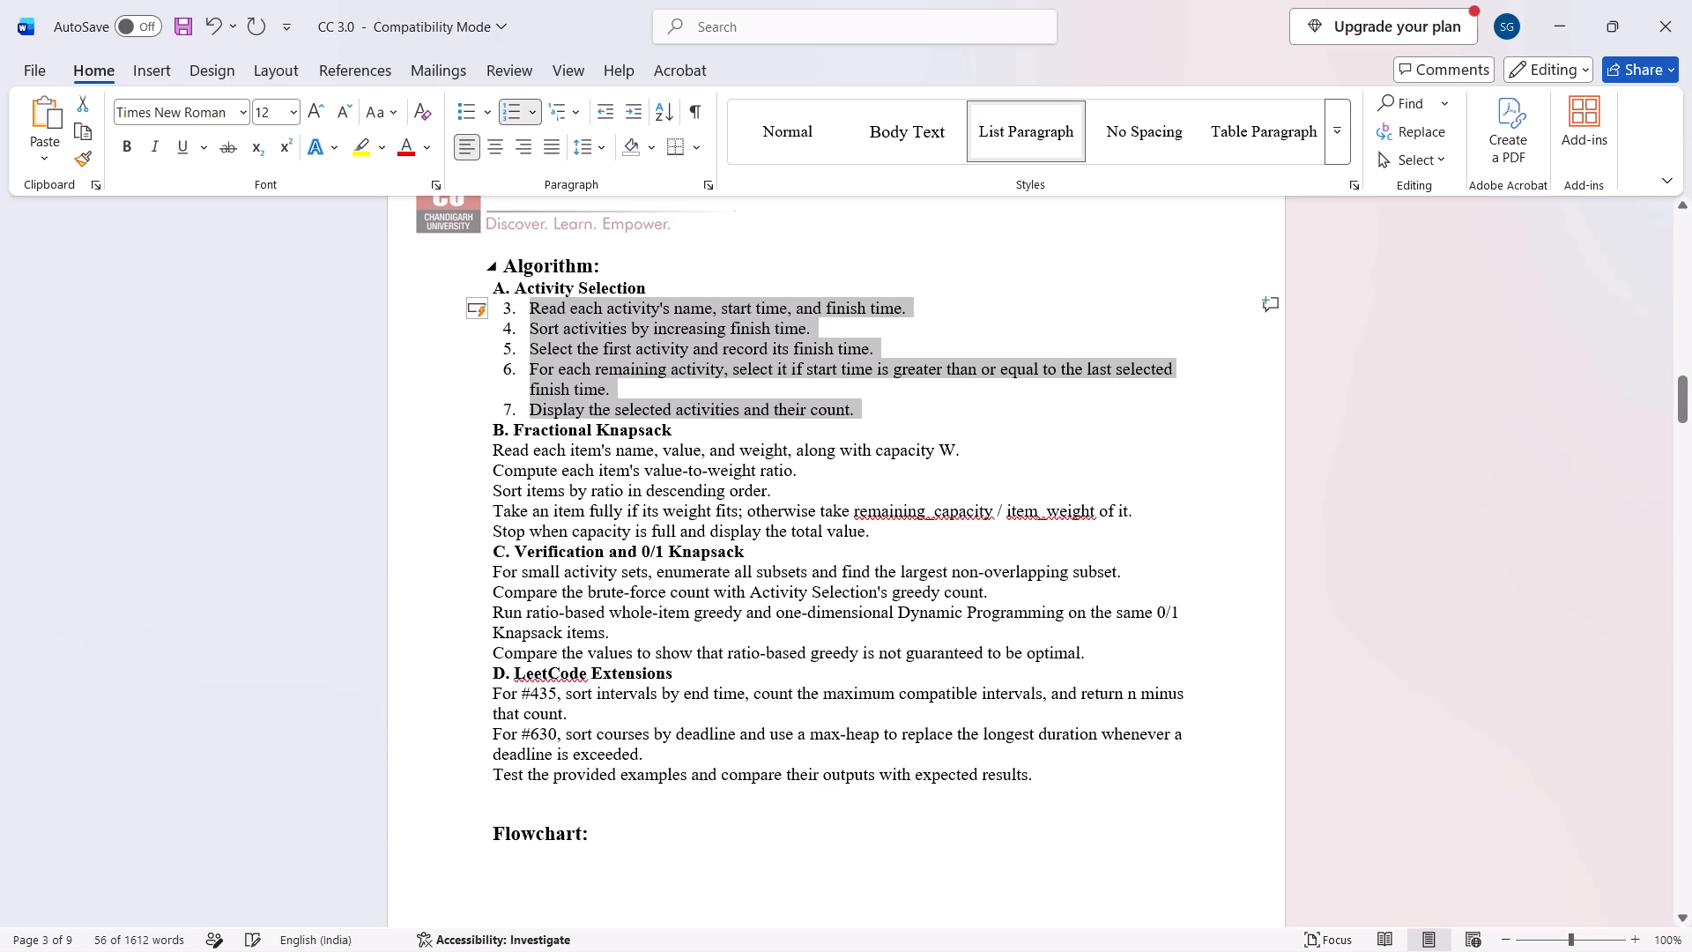
pyautogui.moveTo(890, 532); pyautogui.dragTo(508, 440)
pyautogui.click(727, 403)
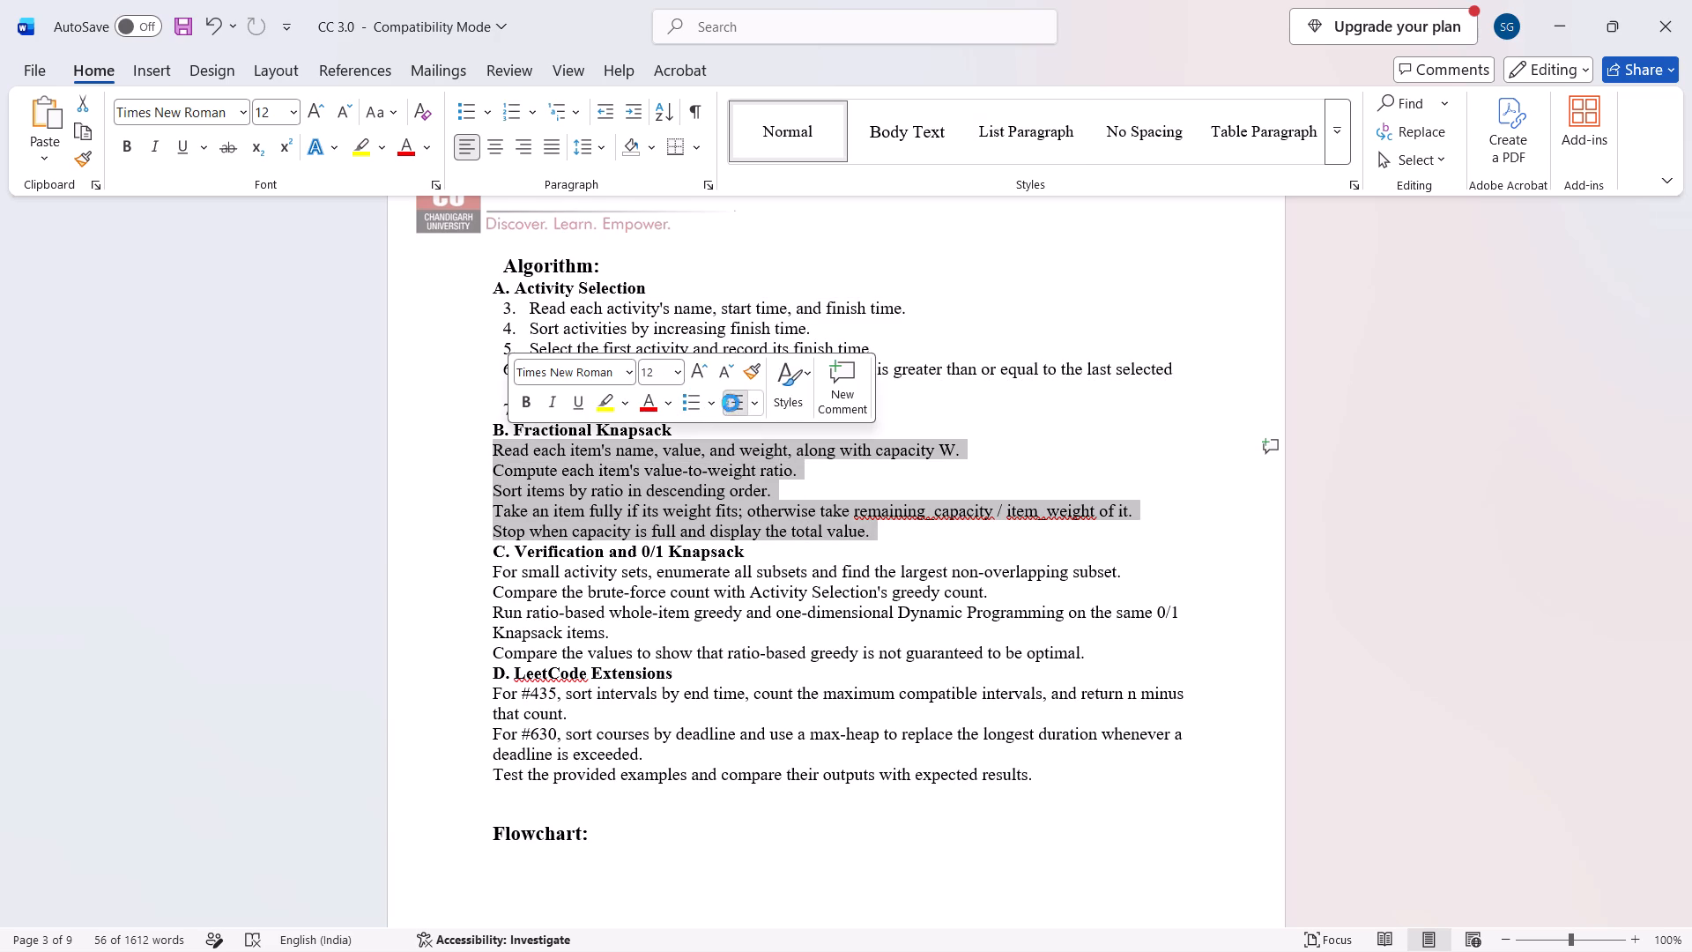
pyautogui.moveTo(1104, 657); pyautogui.dragTo(957, 629)
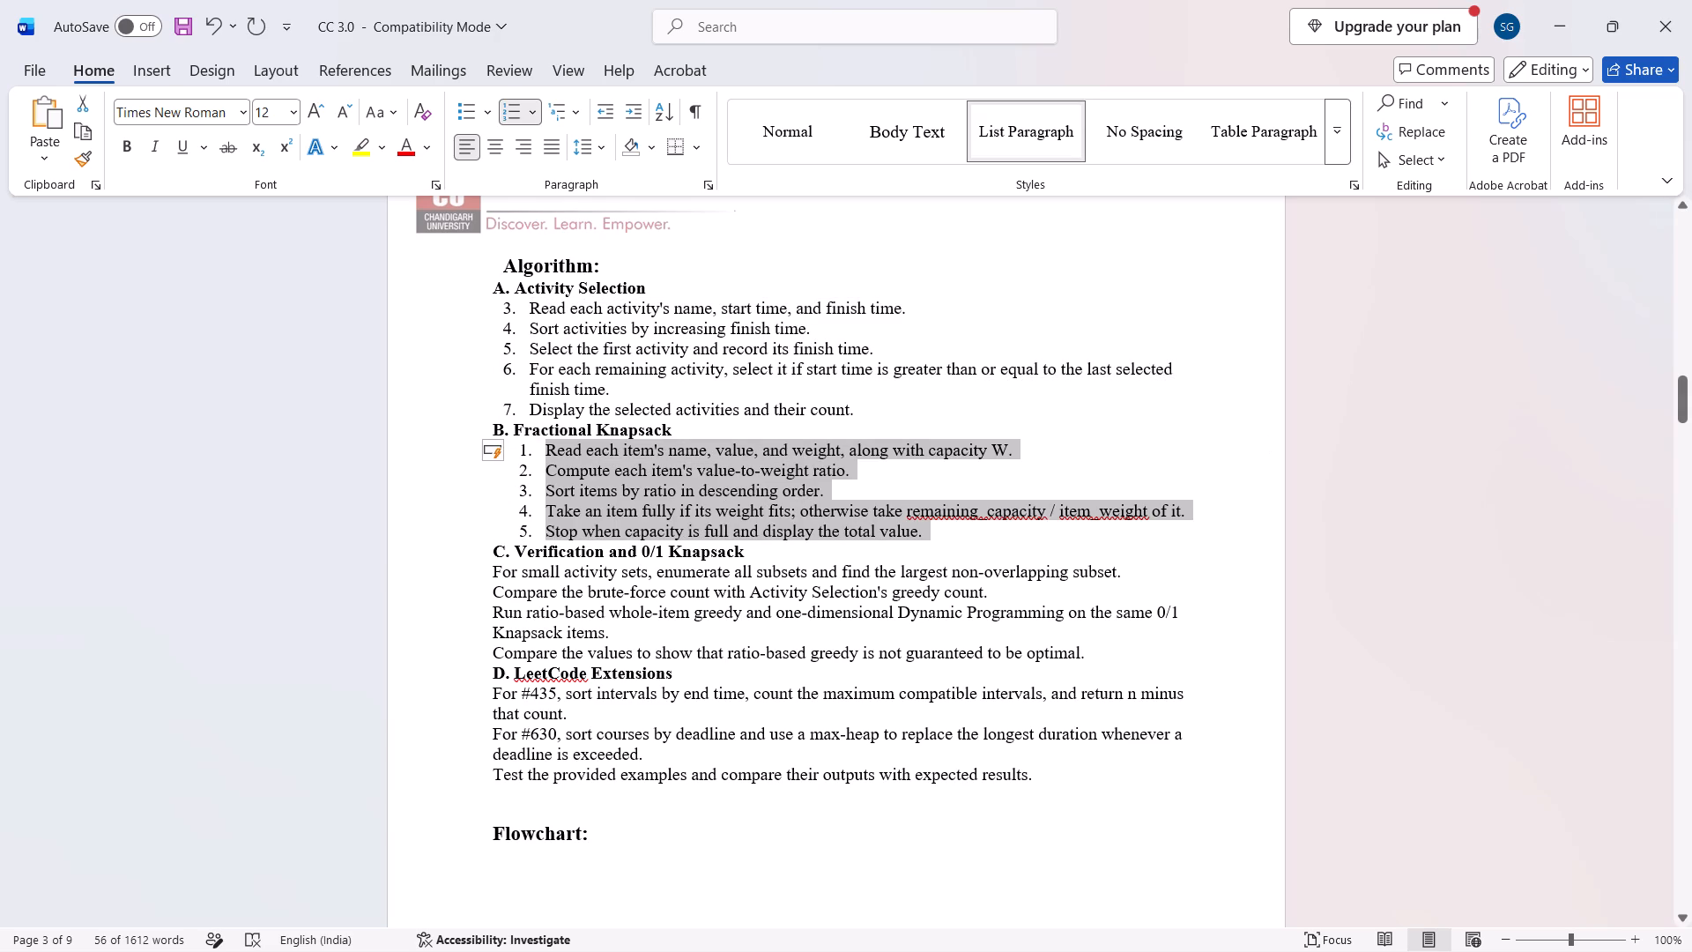
pyautogui.moveTo(957, 629); pyautogui.dragTo(454, 570)
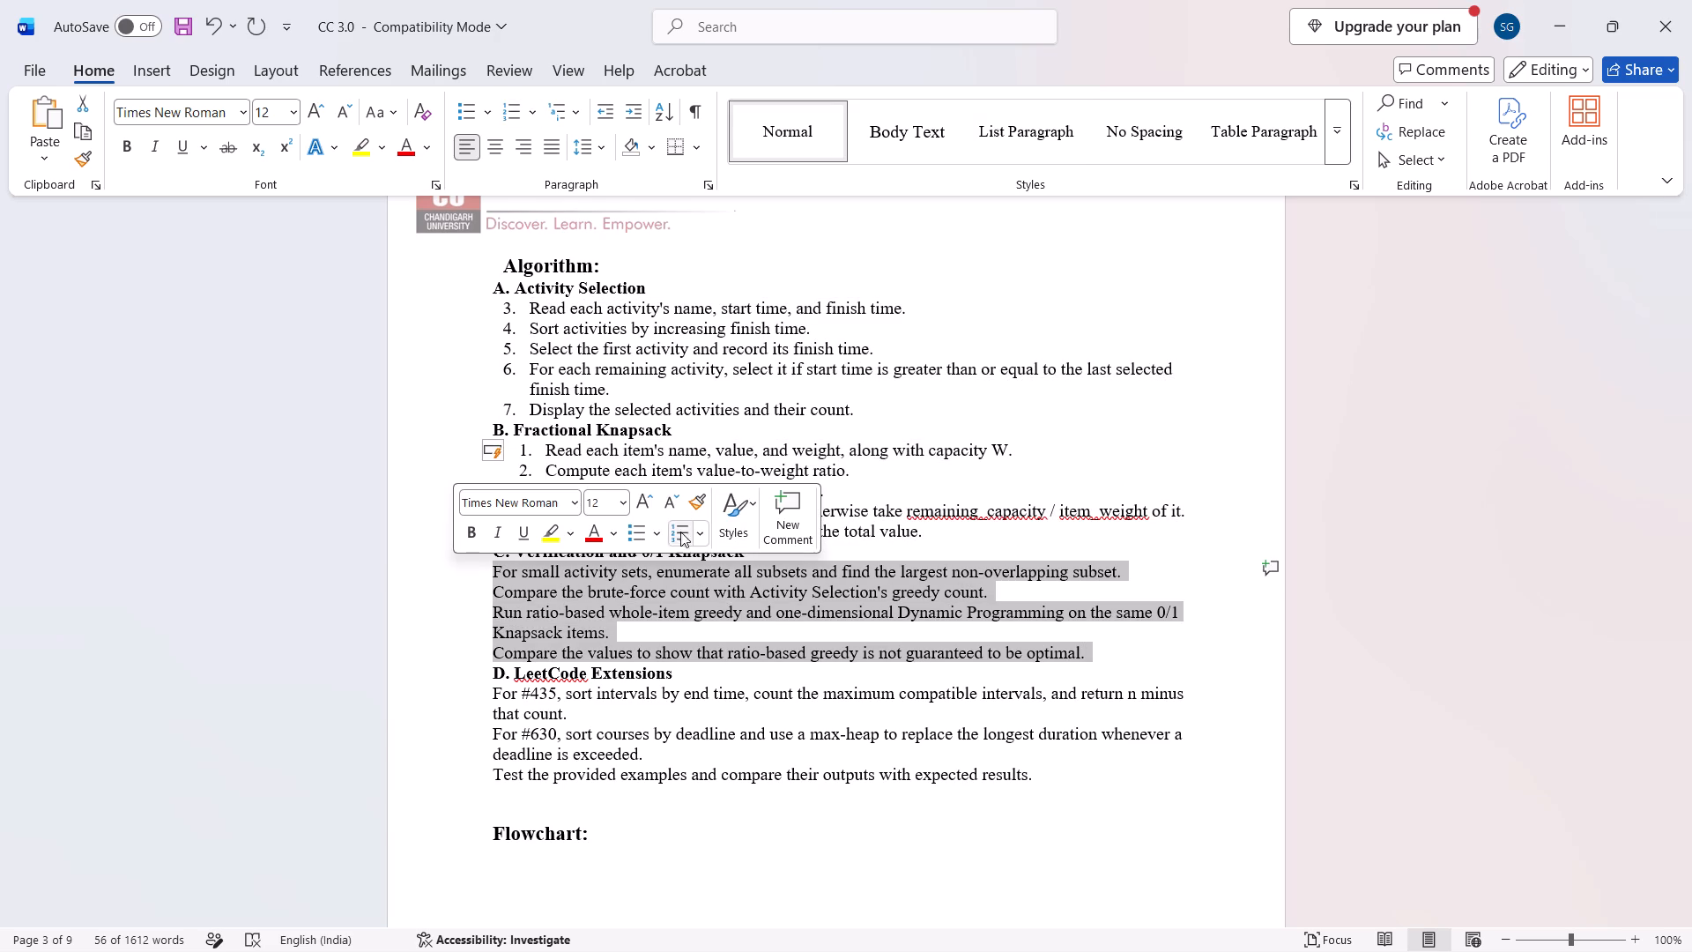
pyautogui.click(671, 532)
pyautogui.moveTo(1041, 777); pyautogui.dragTo(483, 696)
pyautogui.click(709, 659)
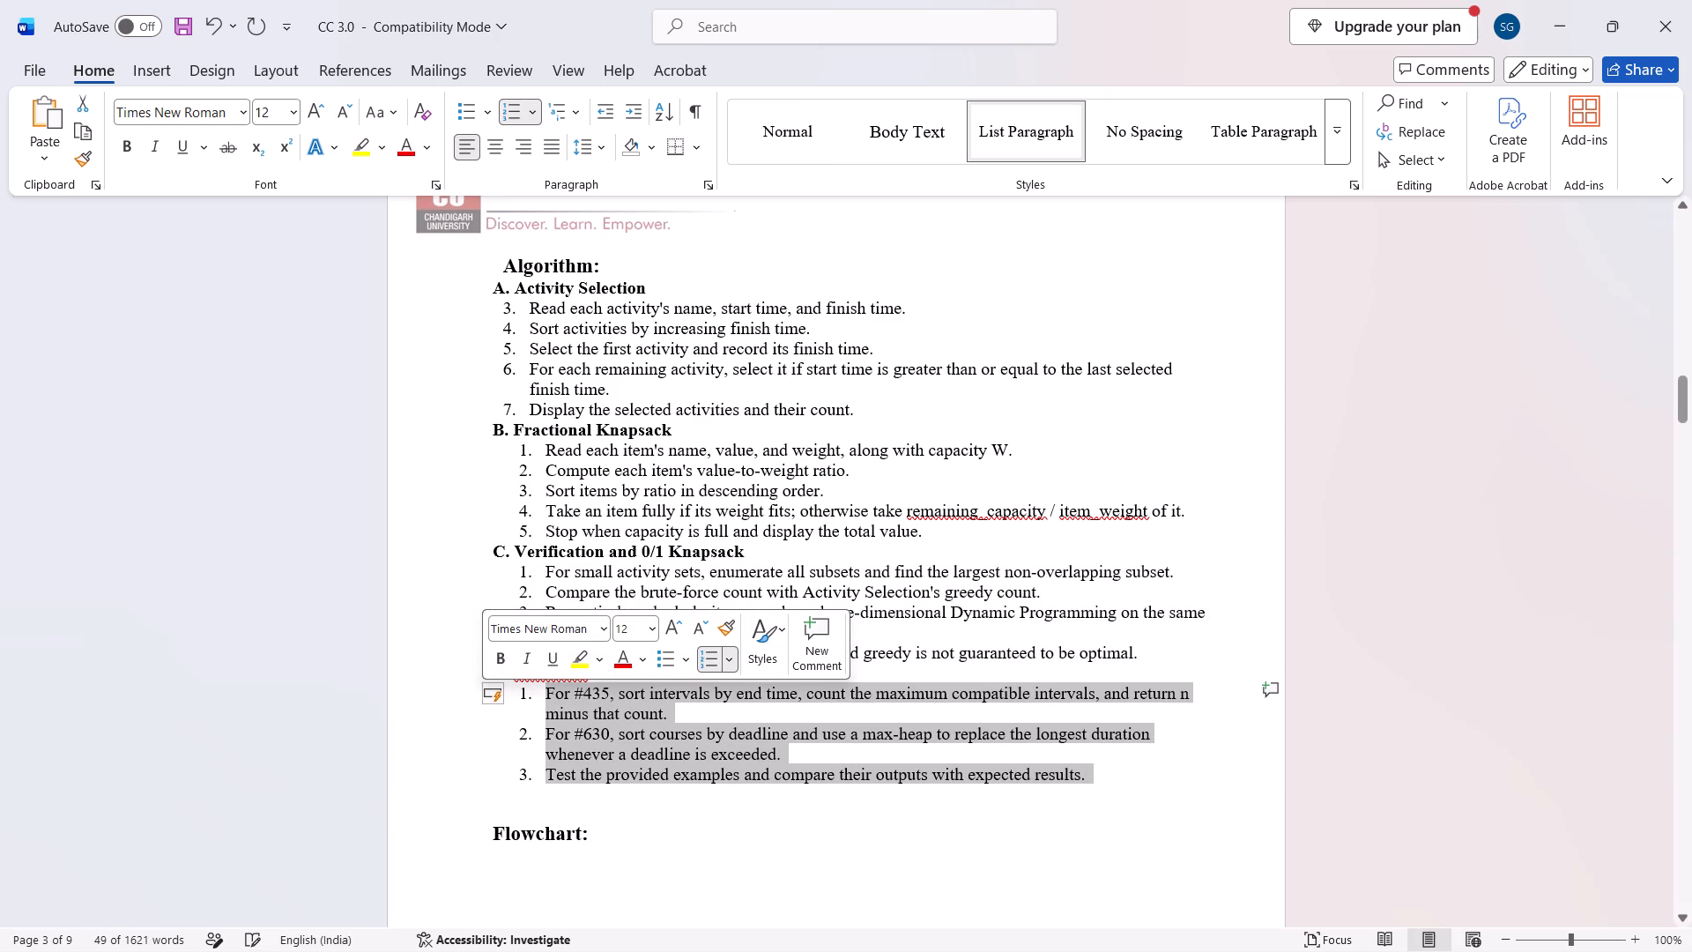
pyautogui.click(1314, 598)
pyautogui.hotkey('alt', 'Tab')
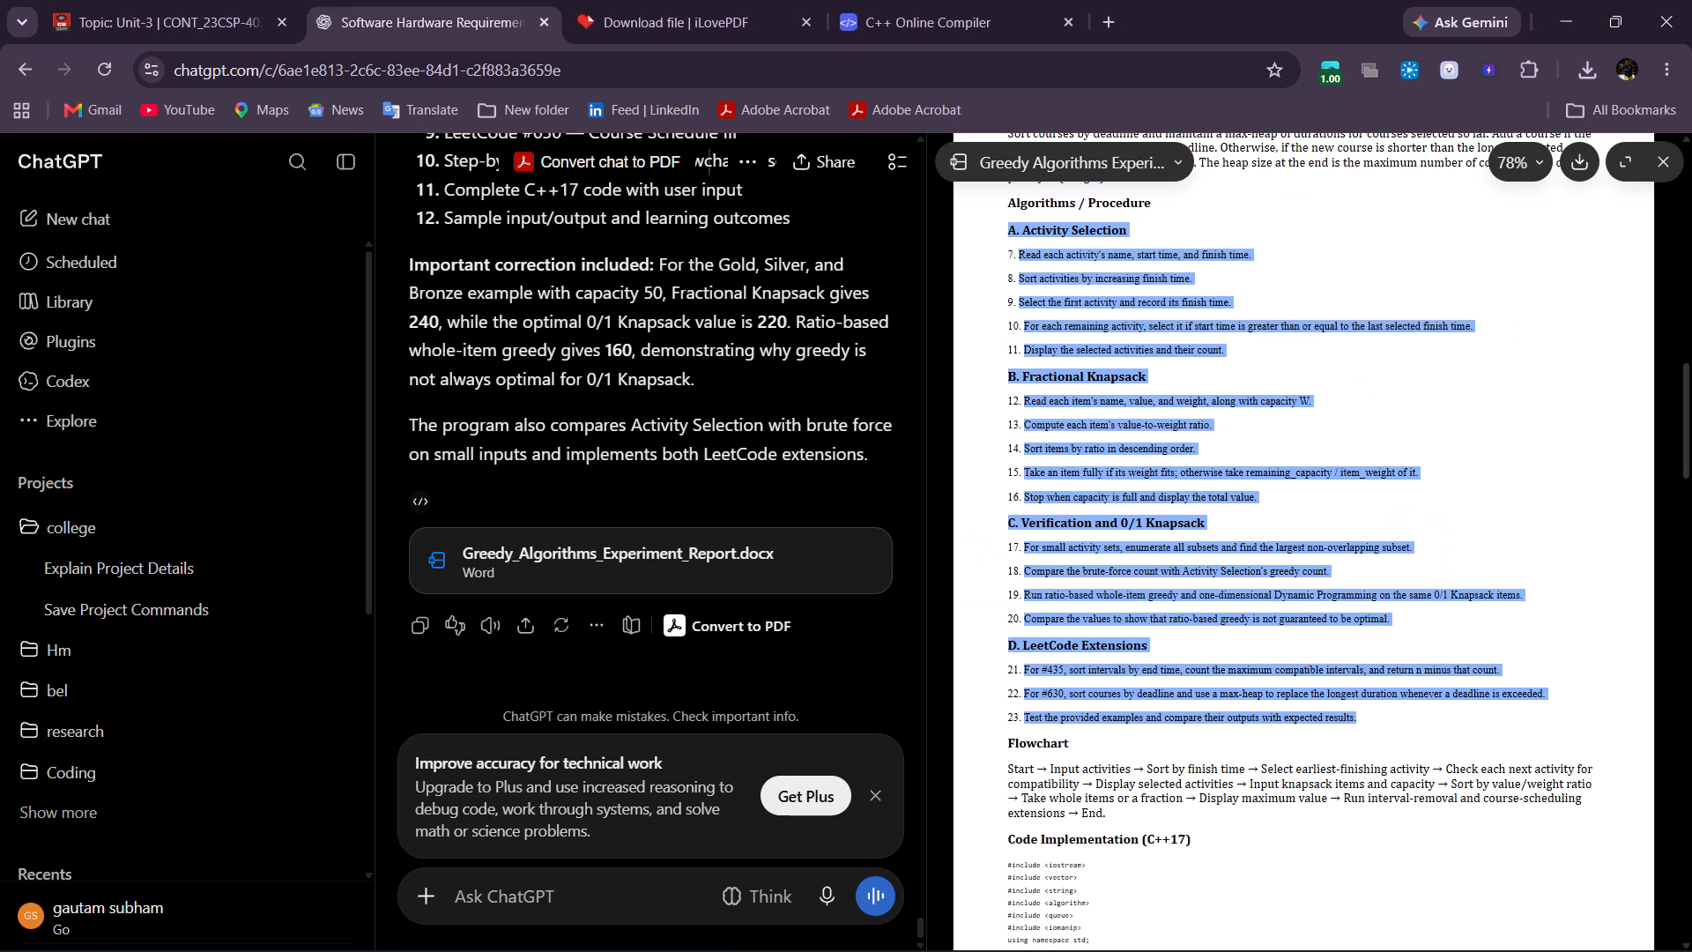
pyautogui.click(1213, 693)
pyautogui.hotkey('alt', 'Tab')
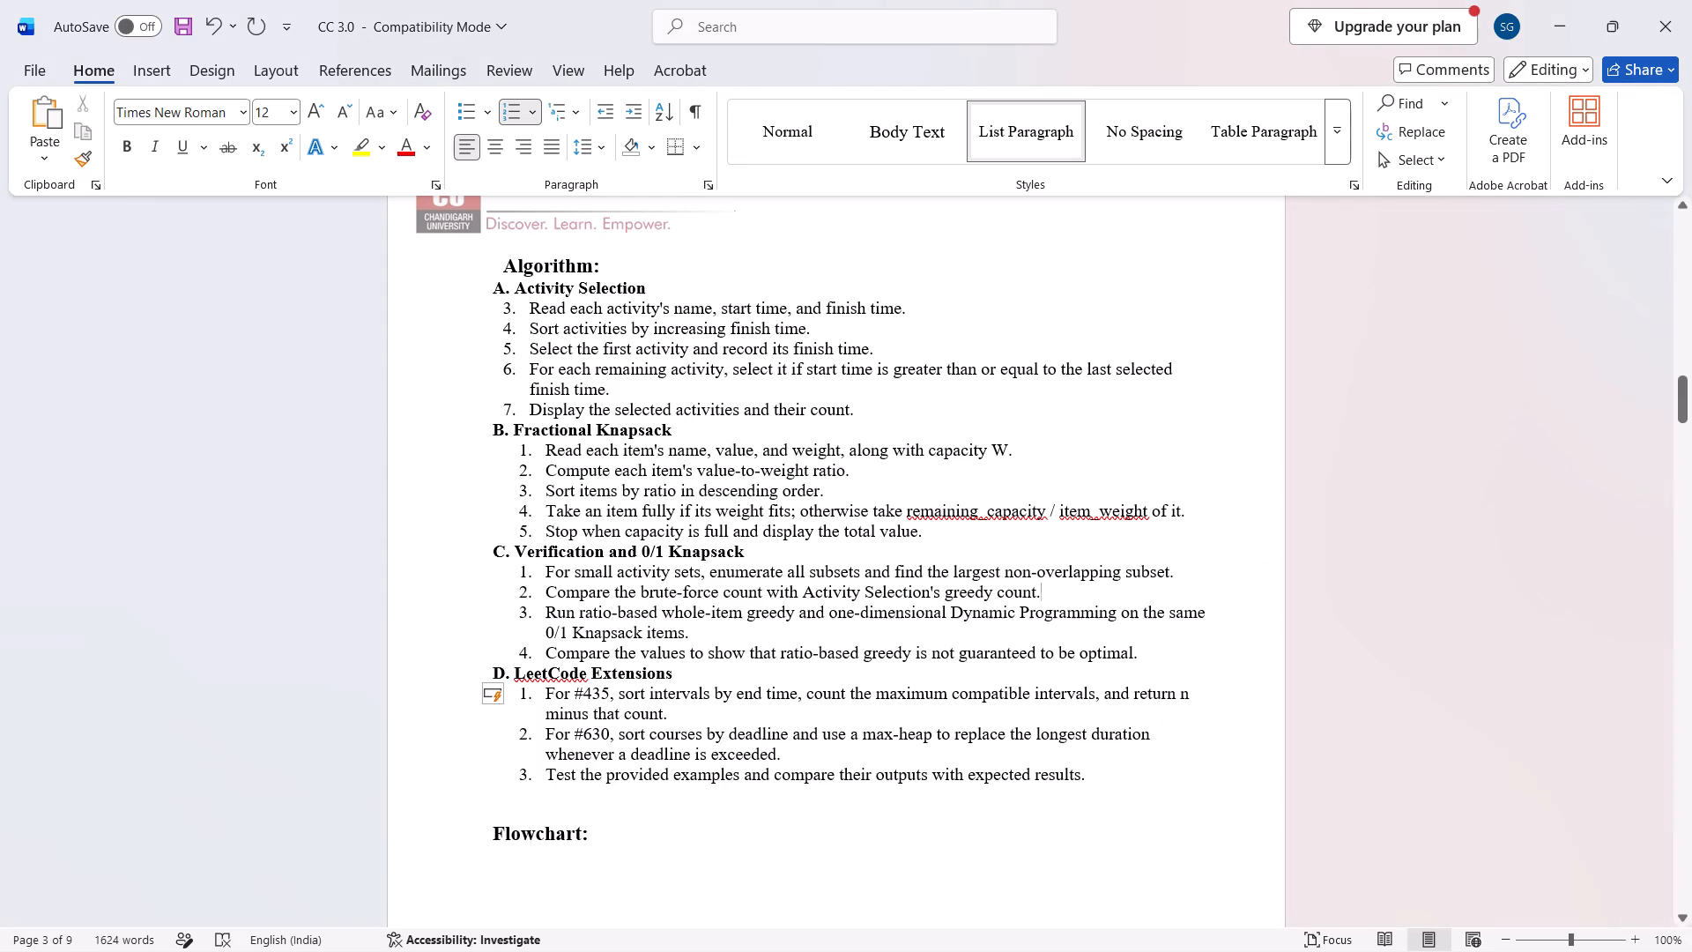
# Restart the numbering of the steps under A. Activity Selection so the list begins at 1.
pyautogui.moveTo(501, 312); pyautogui.dragTo(519, 327)
pyautogui.click(504, 310)
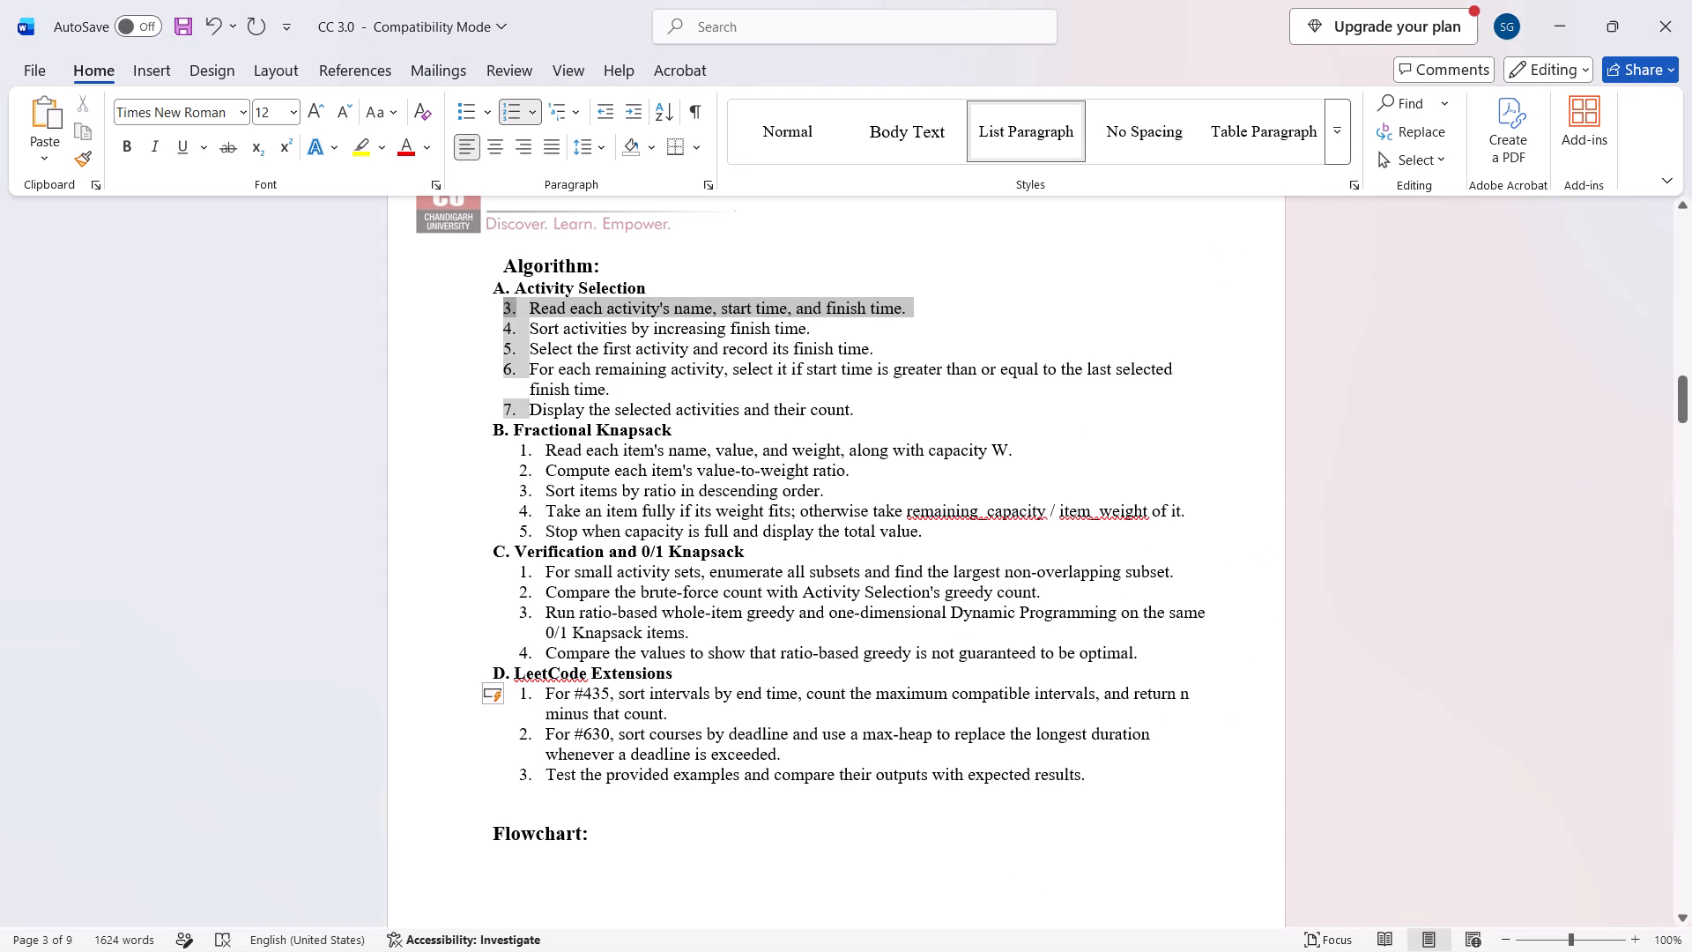
pyautogui.moveTo(892, 420); pyautogui.dragTo(513, 301)
pyautogui.click(1020, 484)
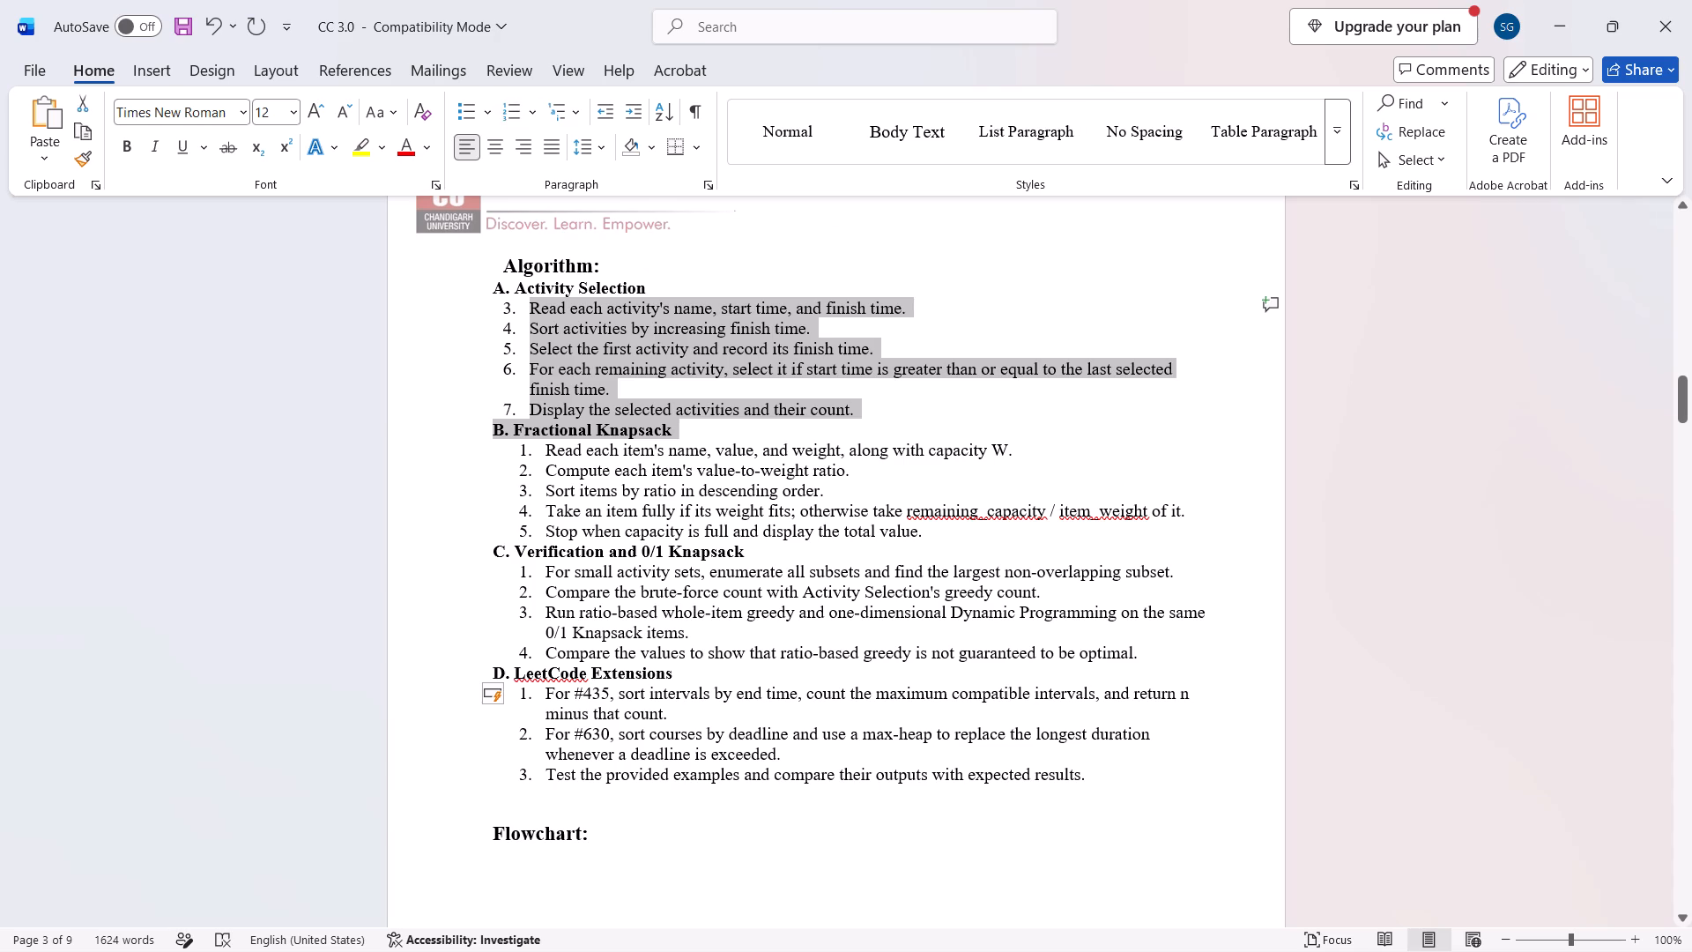
pyautogui.scroll(1, 918, 437)
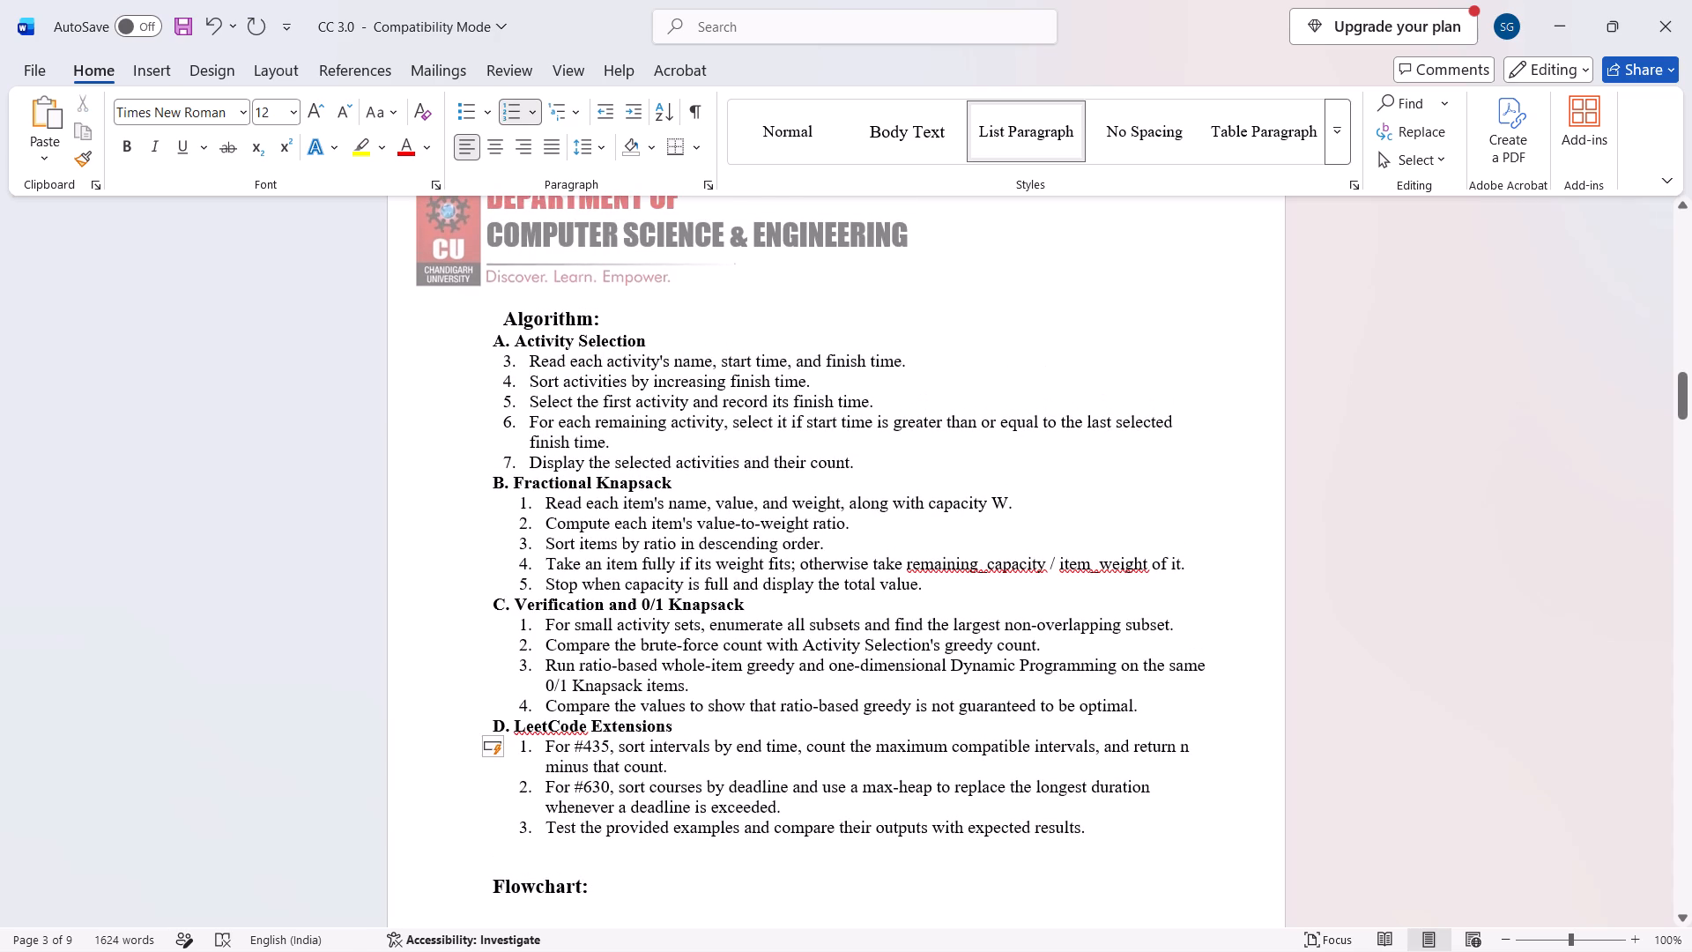
pyautogui.moveTo(863, 462); pyautogui.dragTo(550, 381)
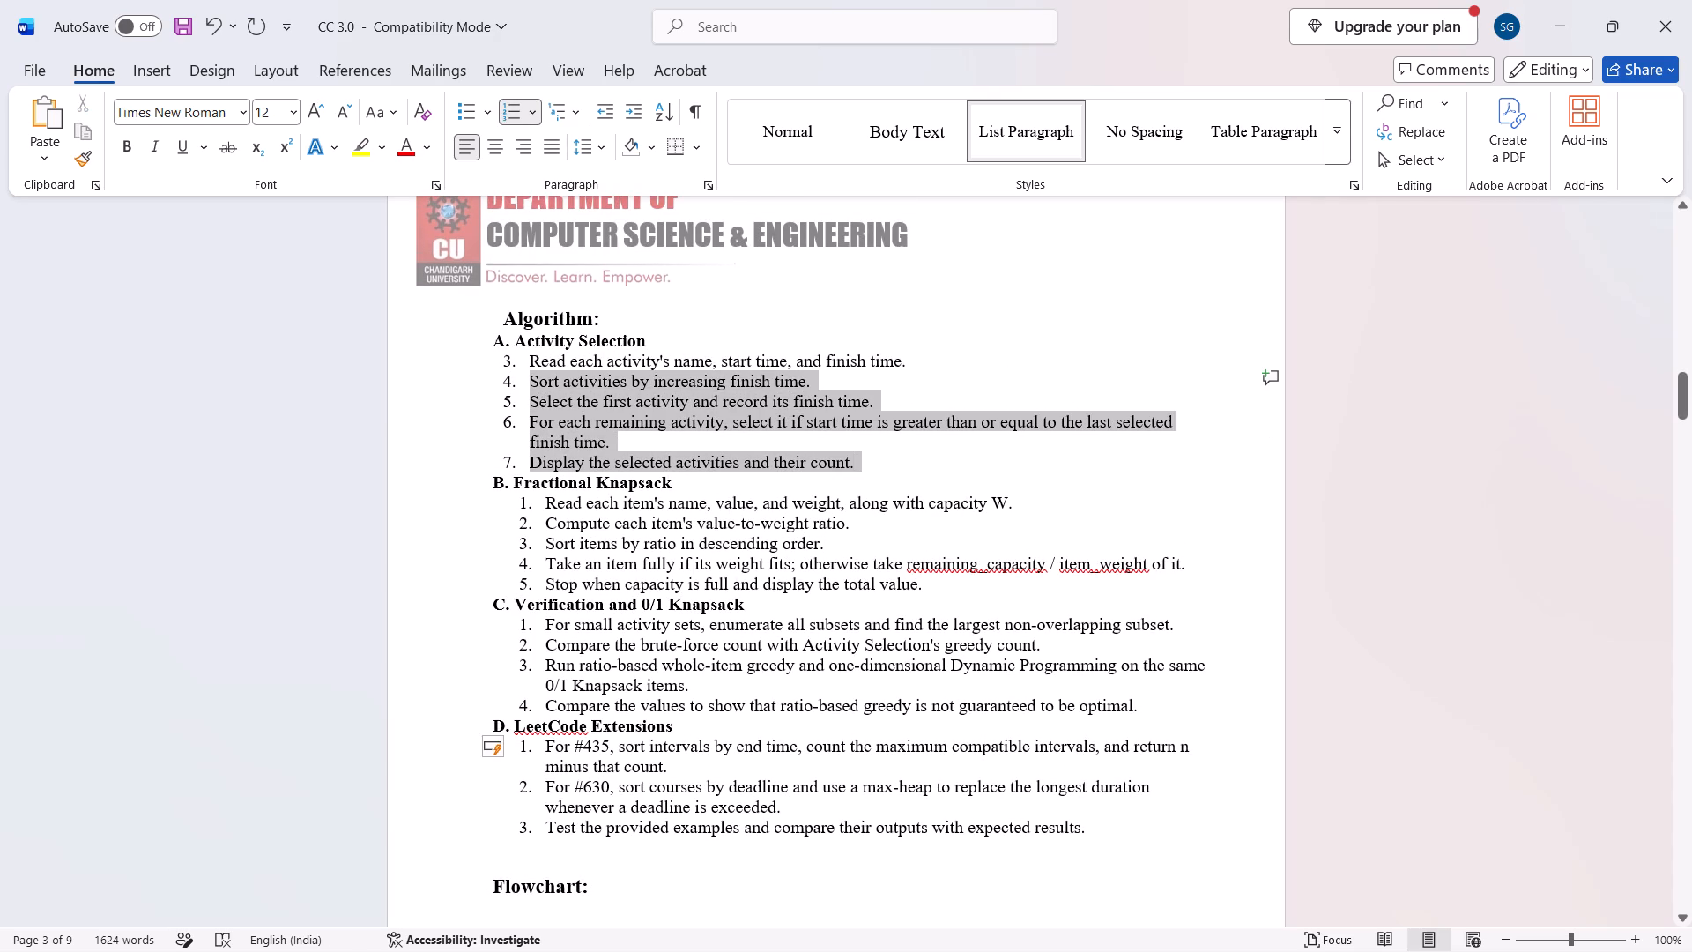
pyautogui.moveTo(550, 381); pyautogui.dragTo(522, 362)
pyautogui.click(740, 329)
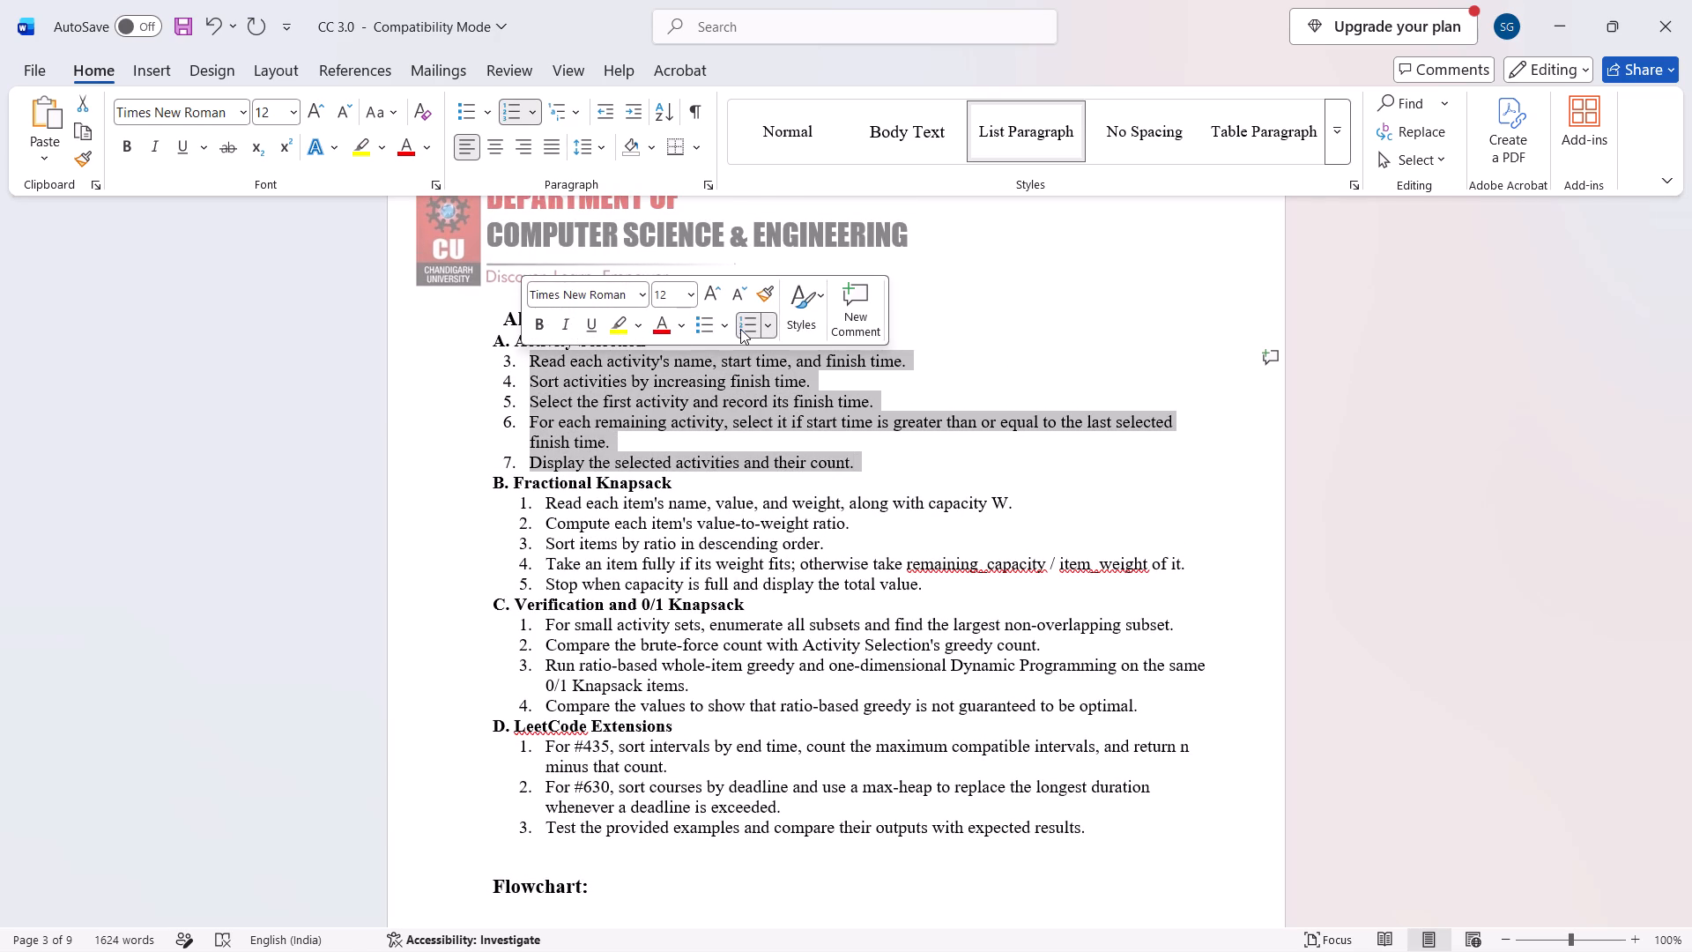
pyautogui.click(740, 329)
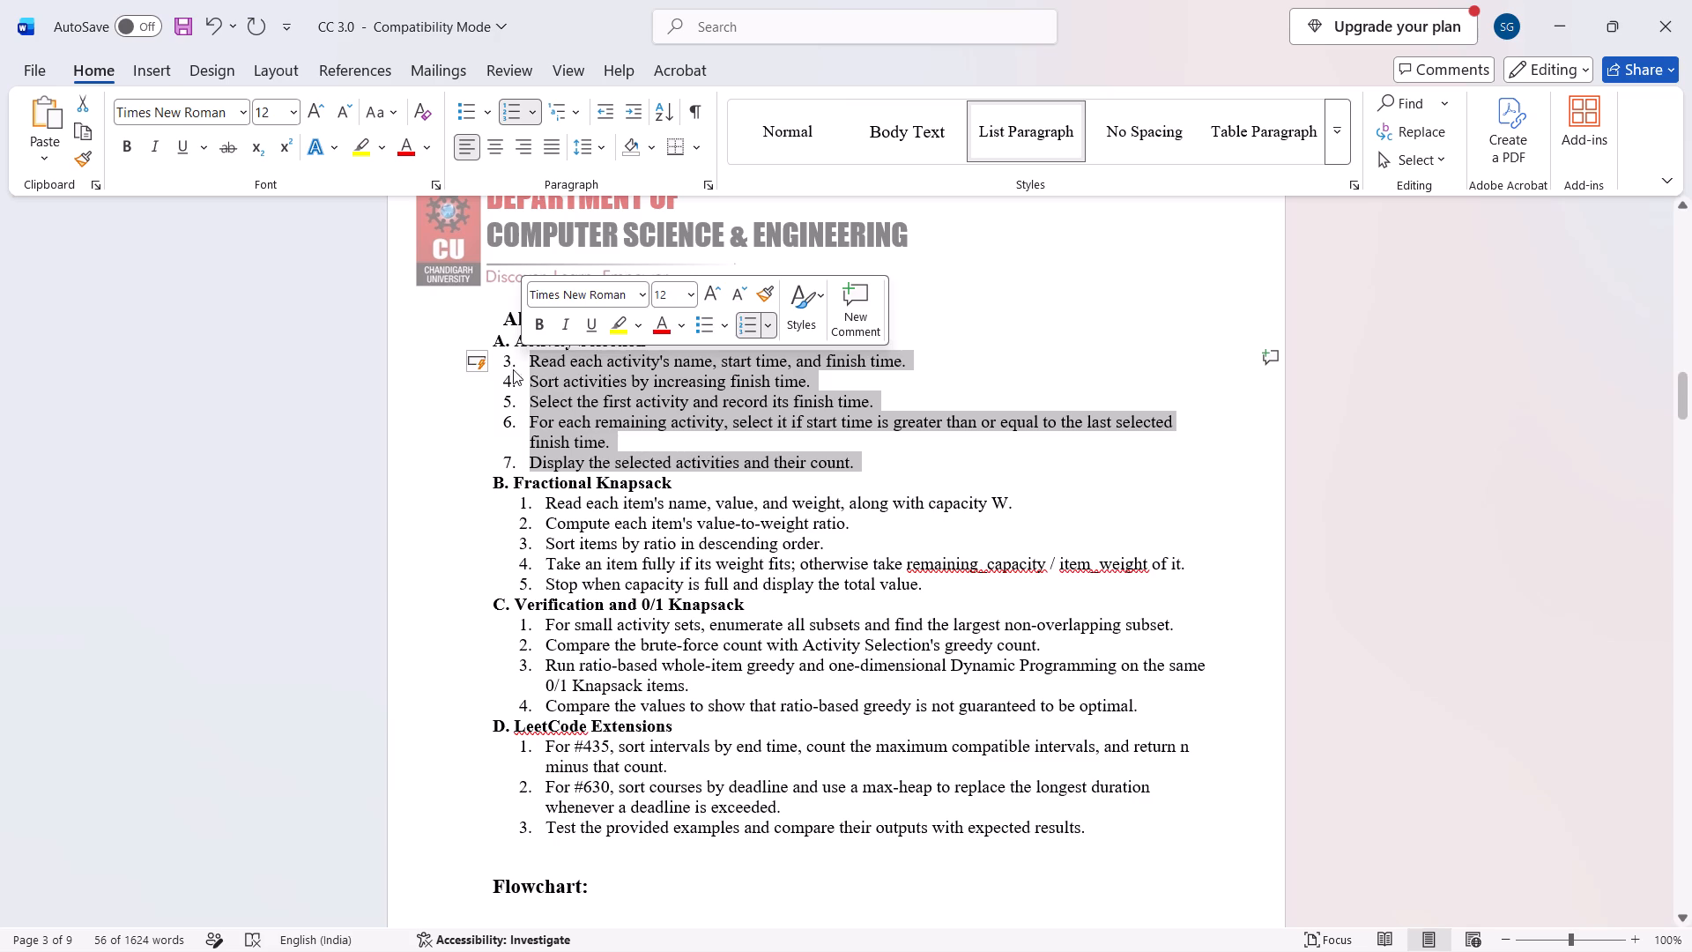
pyautogui.click(479, 363)
pyautogui.click(516, 387)
# Review the numbered algorithm lists and the Flowchart section down to the old Quick Sort flowchart.
pyautogui.click(1674, 479)
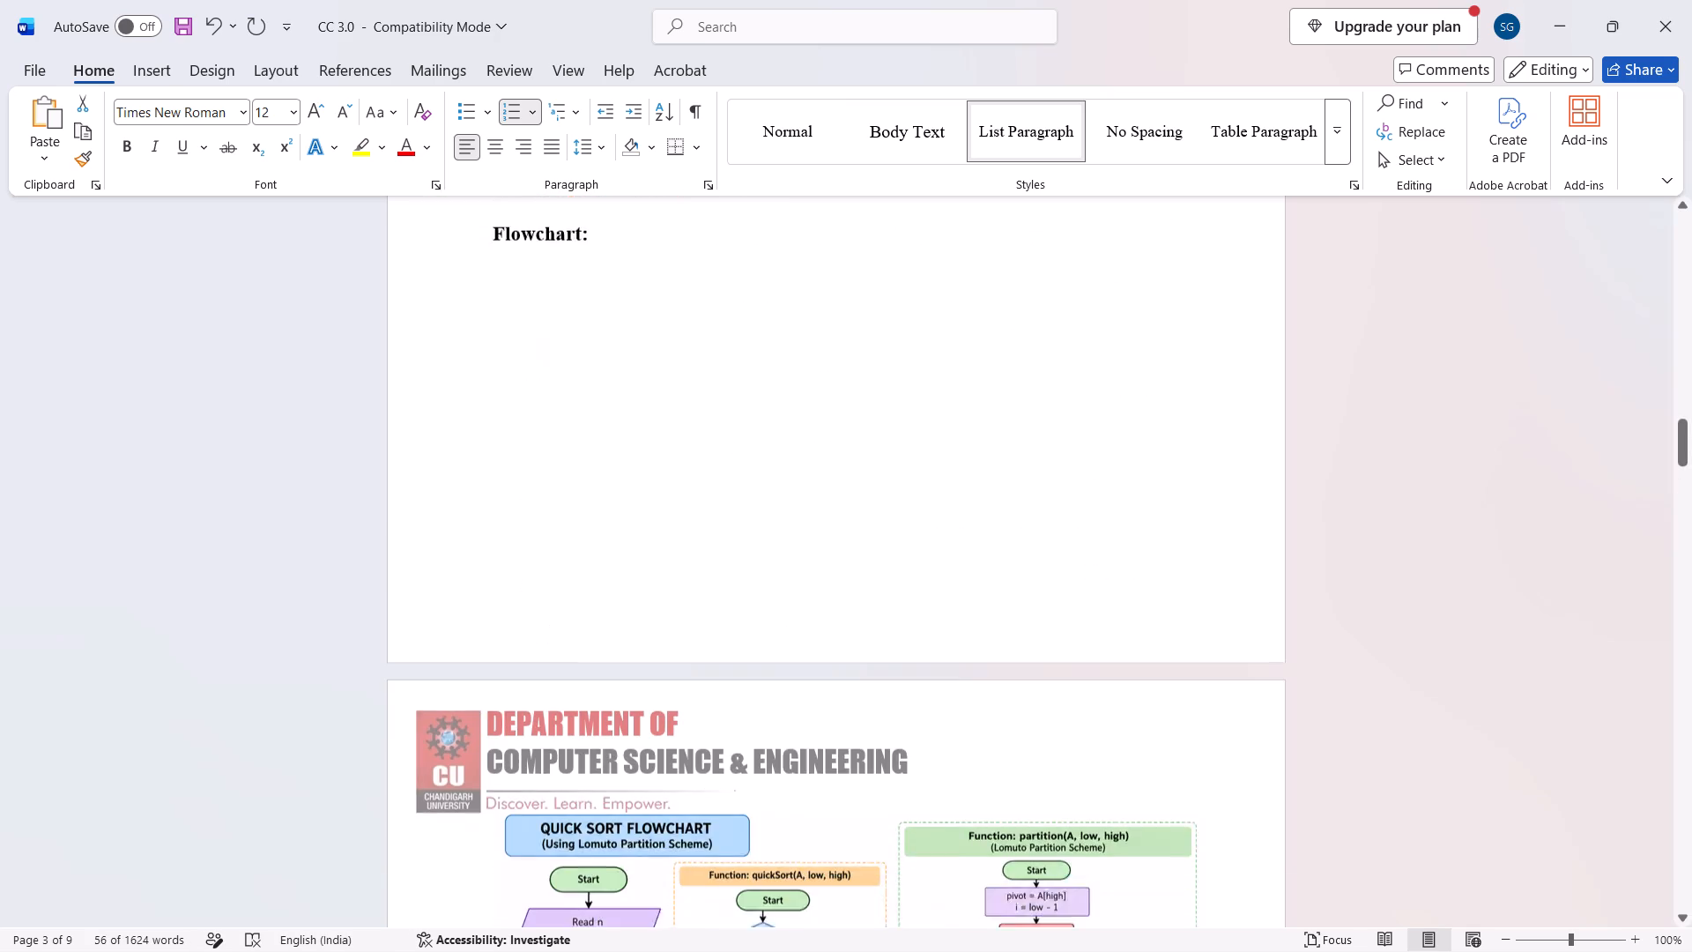
pyautogui.scroll(4, 1532, 517)
pyautogui.scroll(-1, 1525, 515)
pyautogui.scroll(1, 1518, 515)
pyautogui.scroll(2, 1440, 487)
pyautogui.scroll(4, 1293, 523)
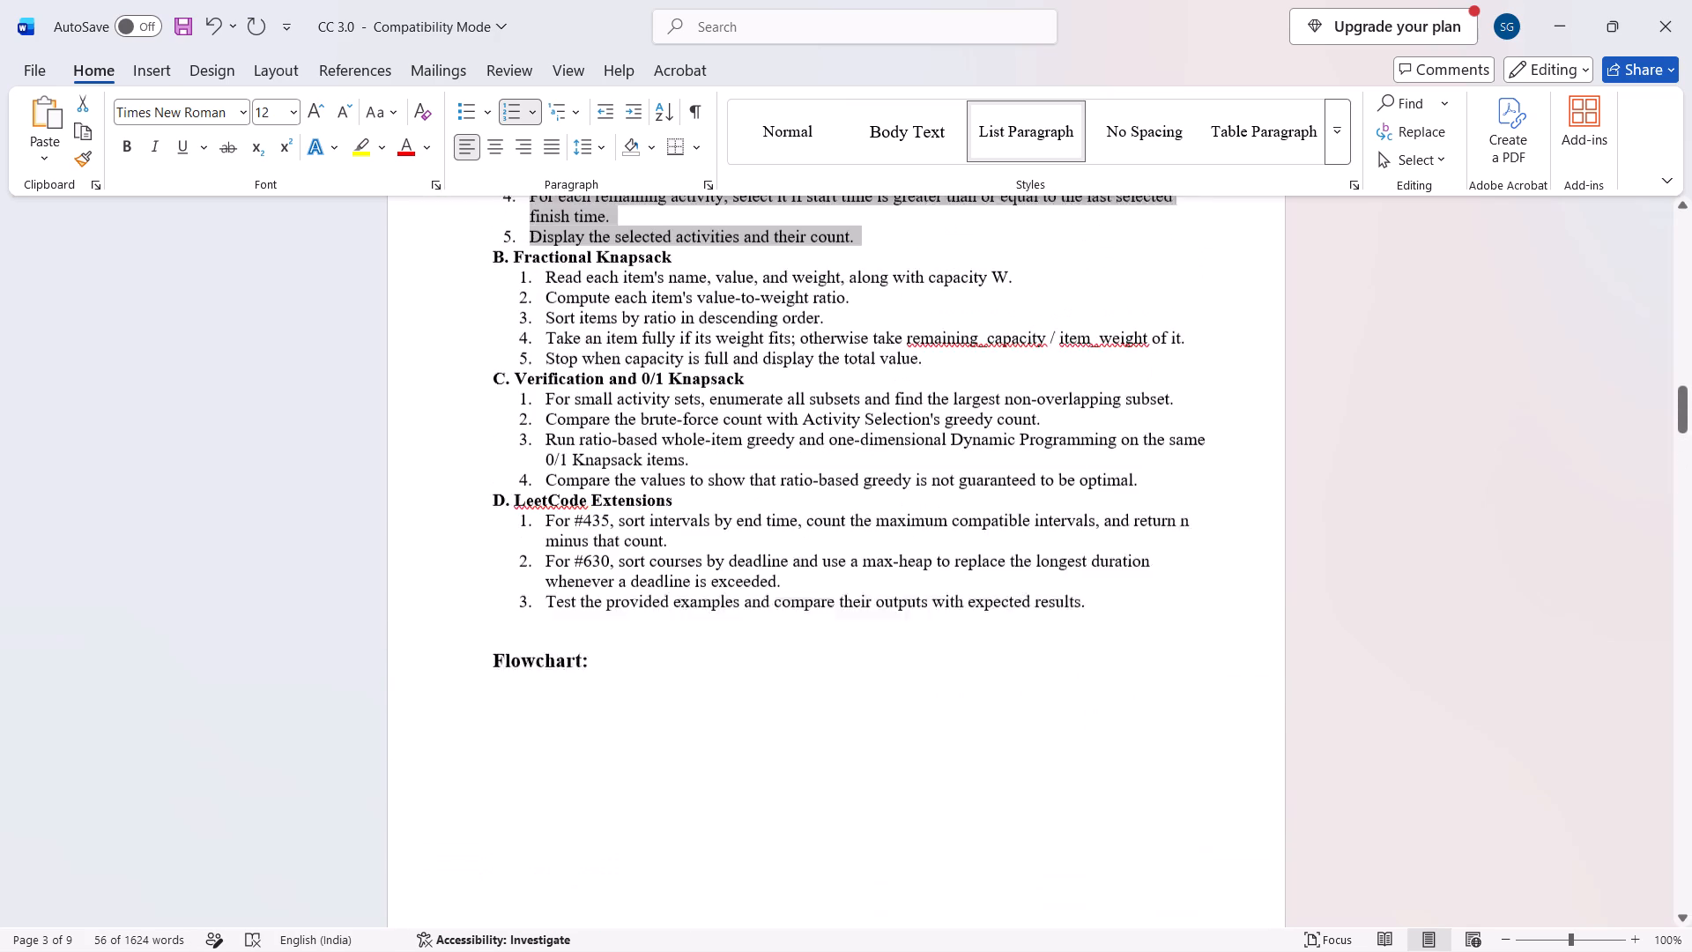
pyautogui.scroll(-1, 1289, 566)
pyautogui.scroll(6, 1288, 562)
pyautogui.click(1402, 589)
pyautogui.scroll(-4, 1402, 589)
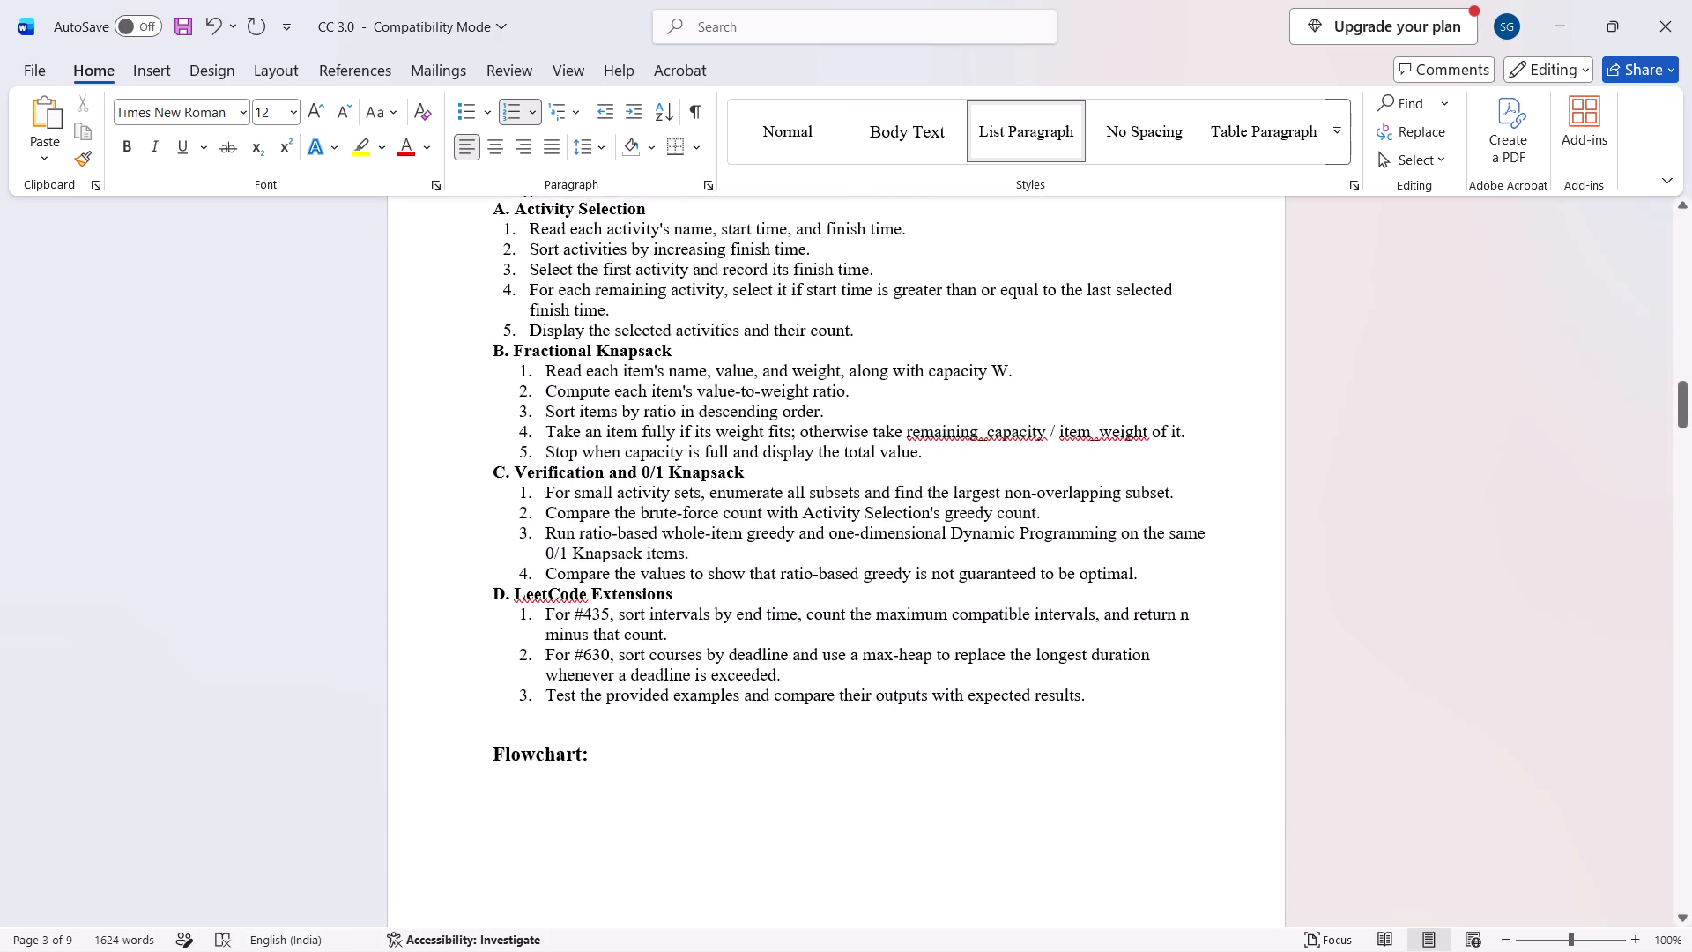
# Switch to Chrome and locate the Activity Selection and Fractional Knapsack flow chart on the Unit-3 course page.
pyautogui.hotkey('alt', 'Tab')
pyautogui.scroll(-2, 1078, 636)
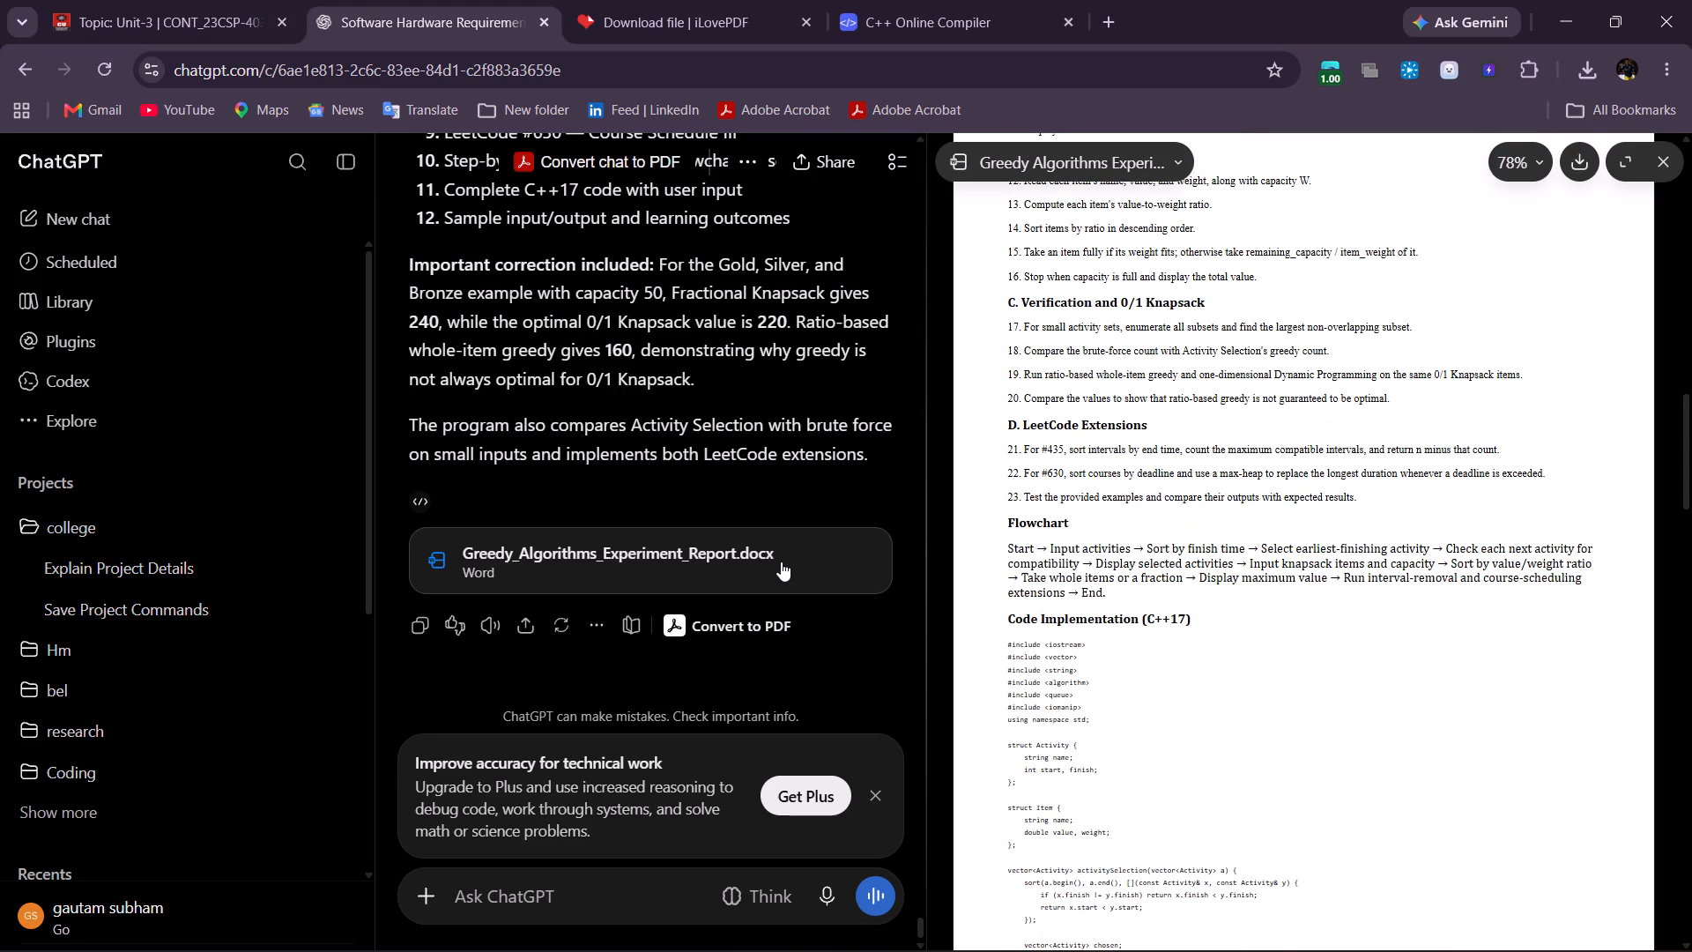
pyautogui.click(583, 0)
pyautogui.click(344, 0)
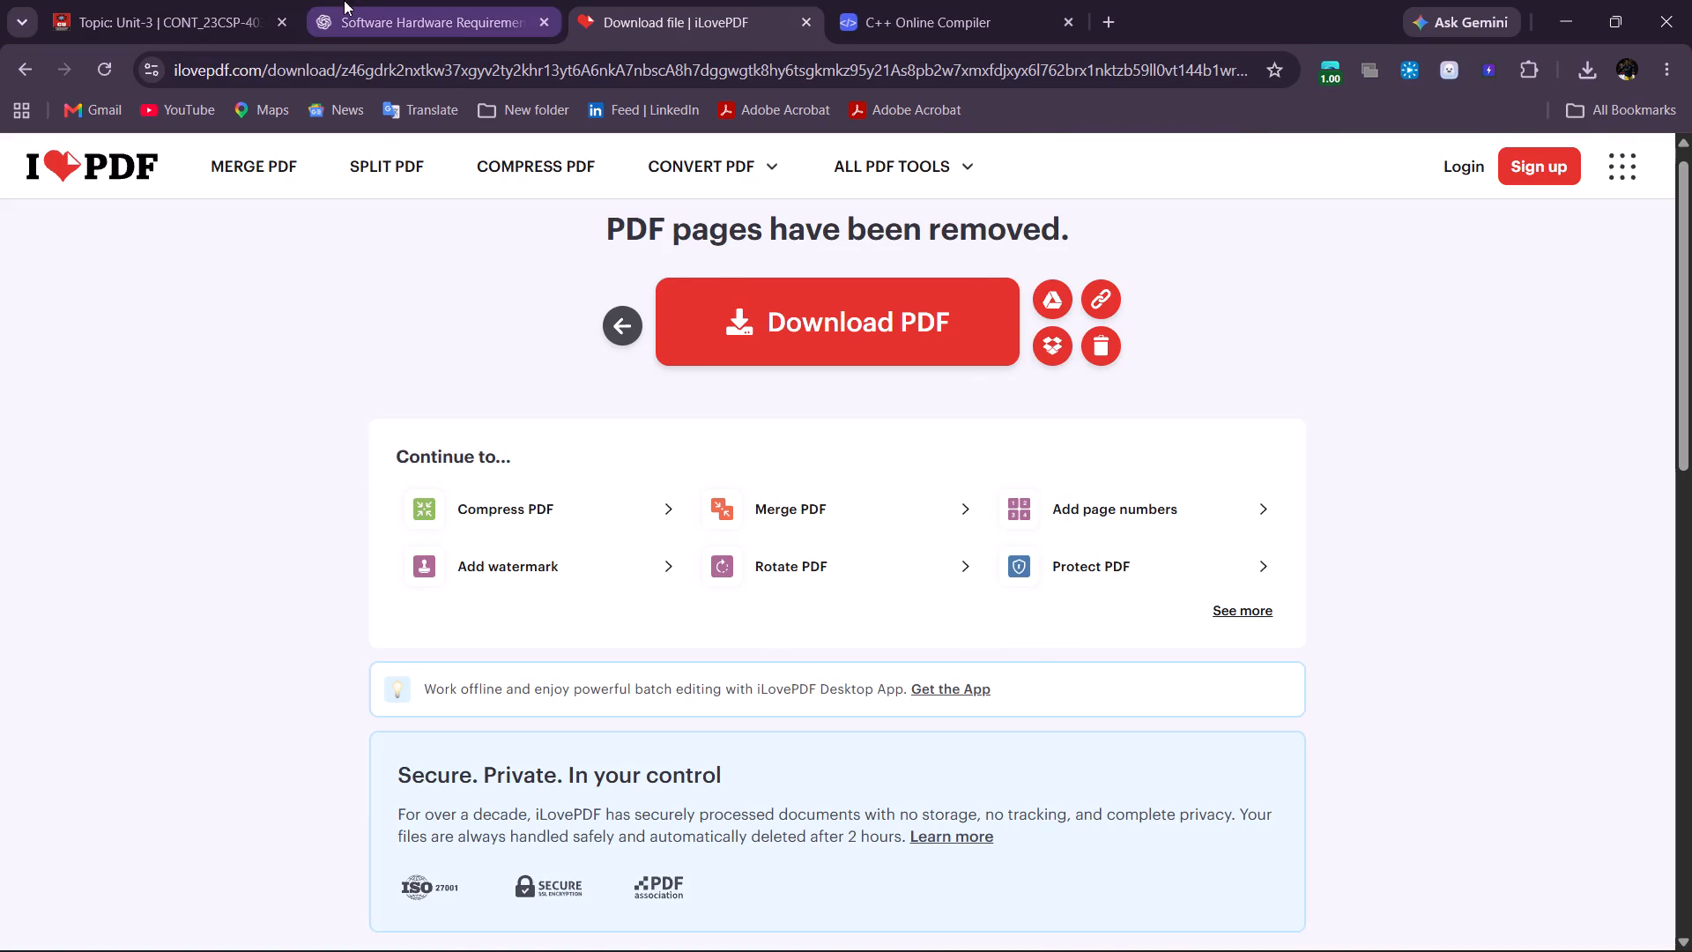
pyautogui.click(208, 0)
pyautogui.scroll(-4, 840, 528)
pyautogui.scroll(1, 848, 537)
pyautogui.scroll(-1, 848, 534)
pyautogui.scroll(8, 848, 534)
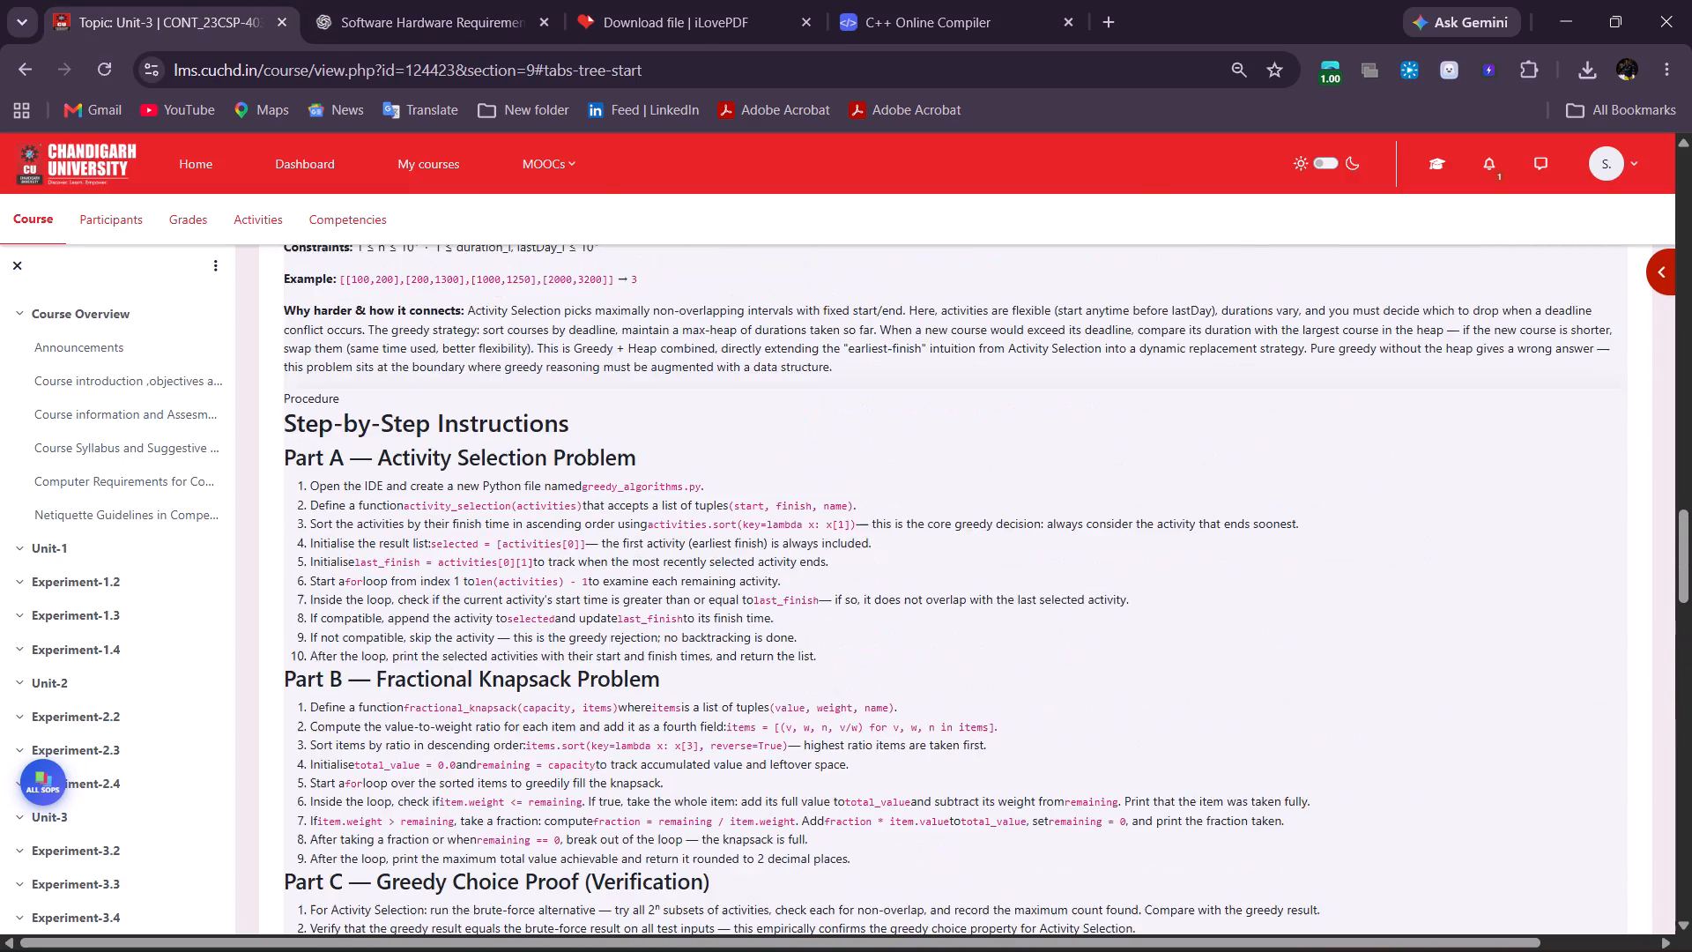
pyautogui.scroll(12, 857, 539)
pyautogui.keyDown('ctrl'); pyautogui.scroll(-1, 917, 631); pyautogui.keyUp('ctrl')
pyautogui.keyDown('ctrl'); pyautogui.scroll(2, 917, 631); pyautogui.keyUp('ctrl')
pyautogui.keyDown('ctrl'); pyautogui.scroll(-4, 917, 631); pyautogui.keyUp('ctrl')
pyautogui.scroll(3, 916, 630)
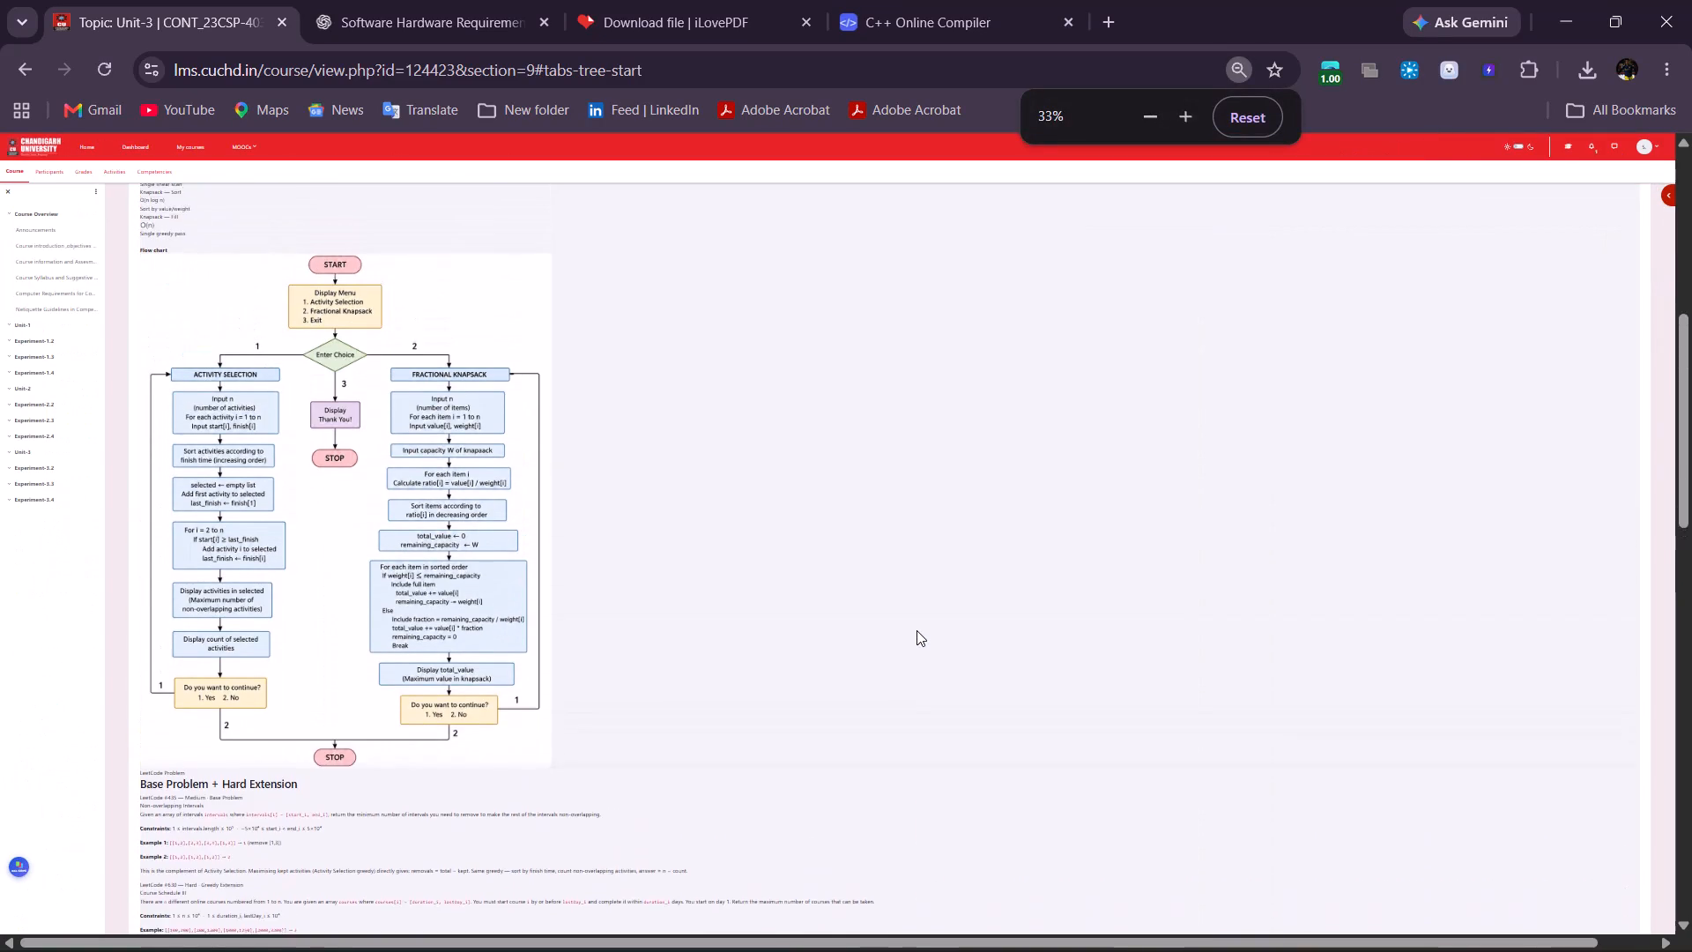
pyautogui.keyDown('ctrl'); pyautogui.scroll(1, 915, 628); pyautogui.keyUp('ctrl')
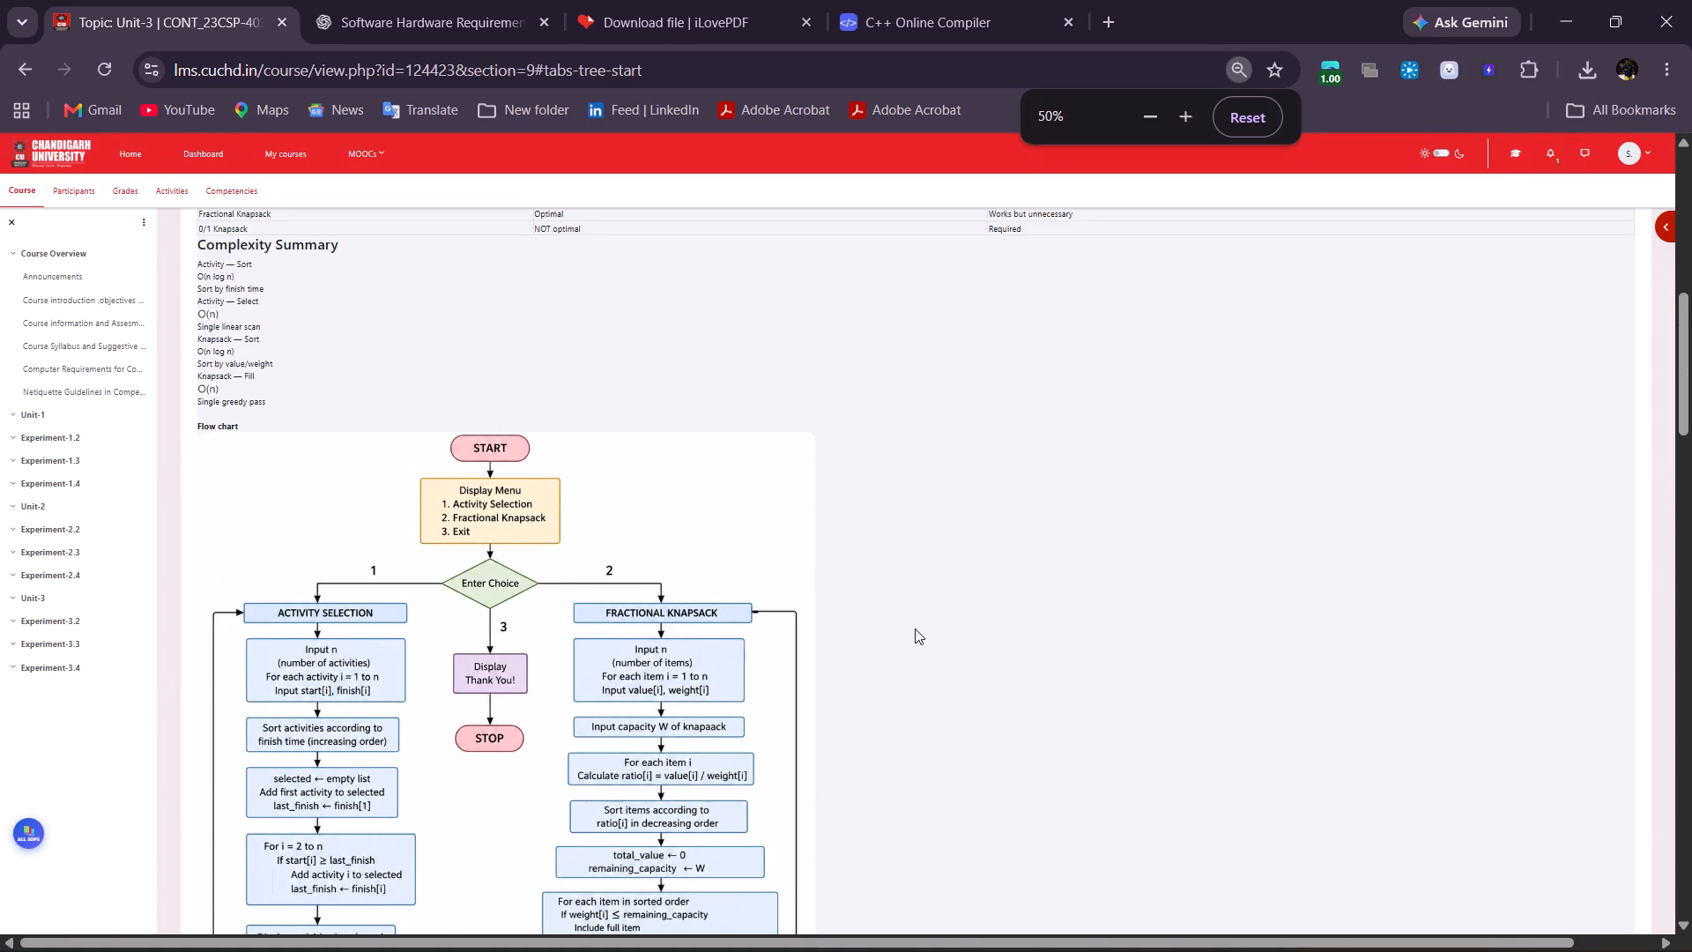
pyautogui.scroll(-3, 915, 628)
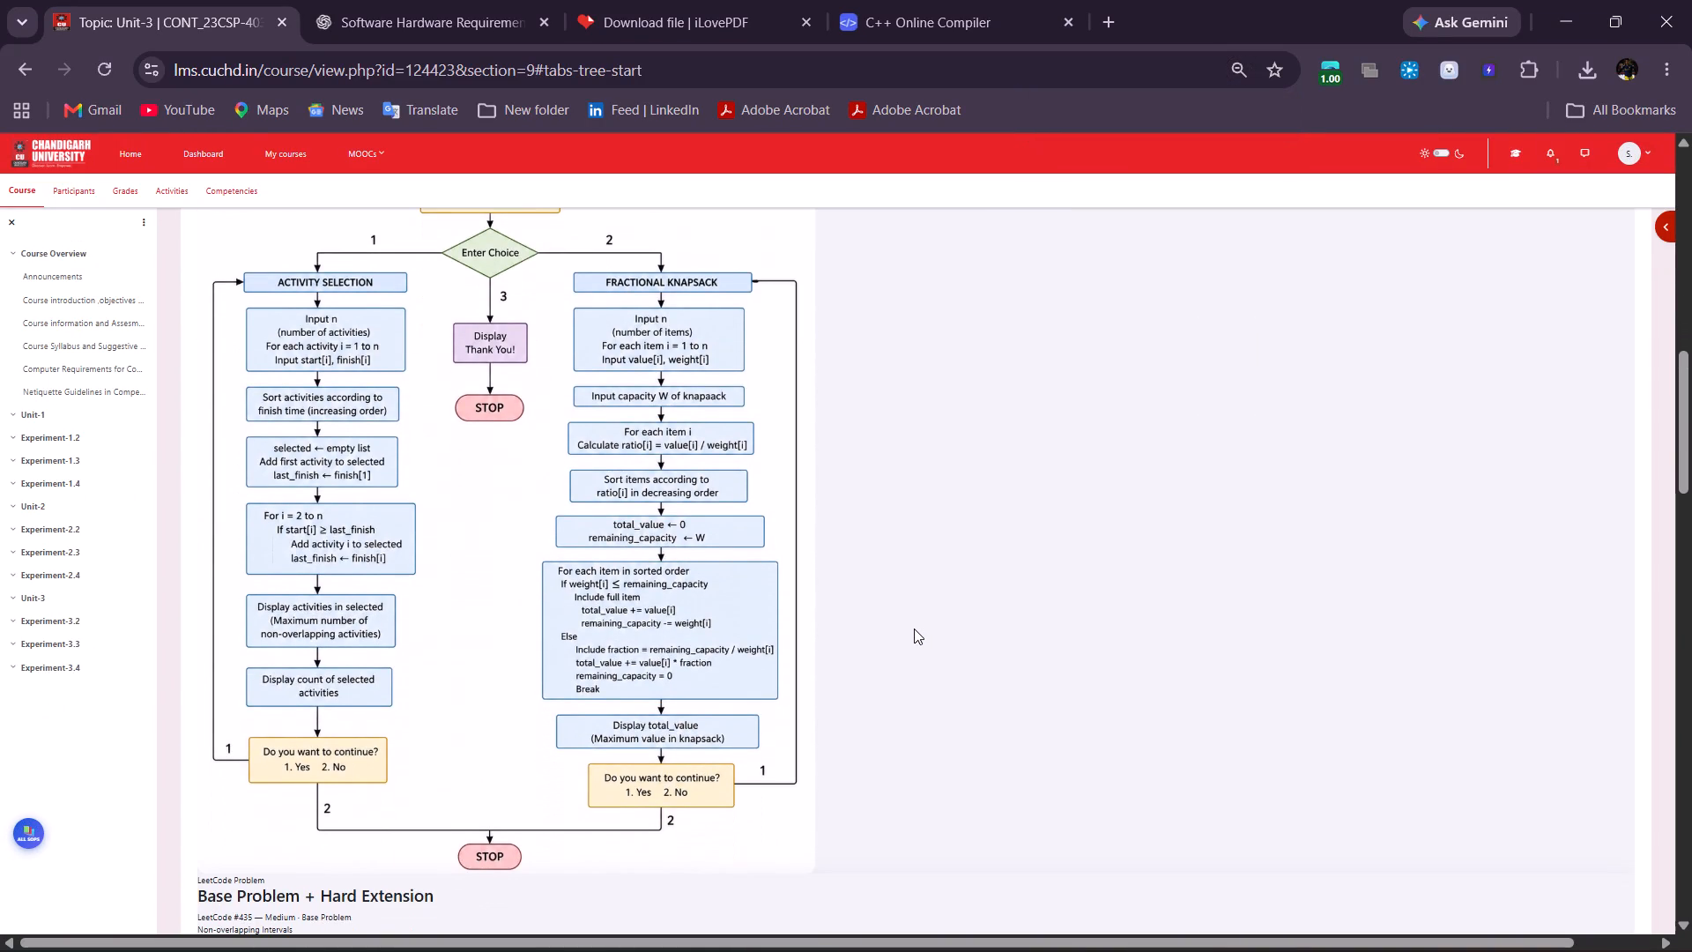
pyautogui.scroll(1, 914, 628)
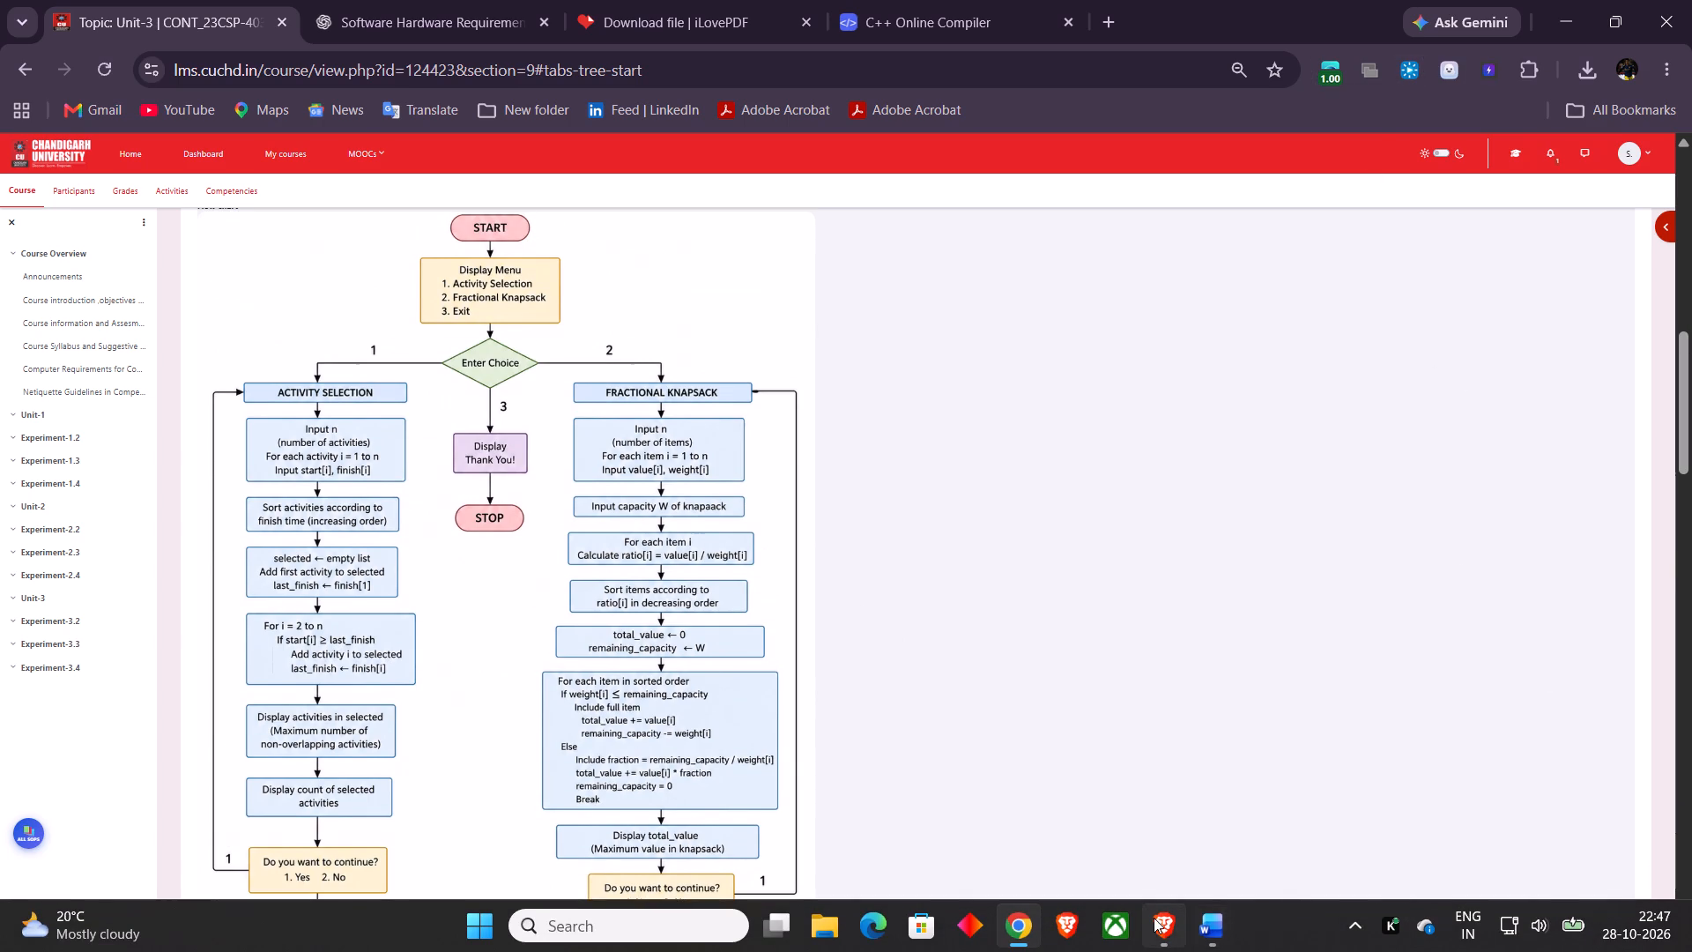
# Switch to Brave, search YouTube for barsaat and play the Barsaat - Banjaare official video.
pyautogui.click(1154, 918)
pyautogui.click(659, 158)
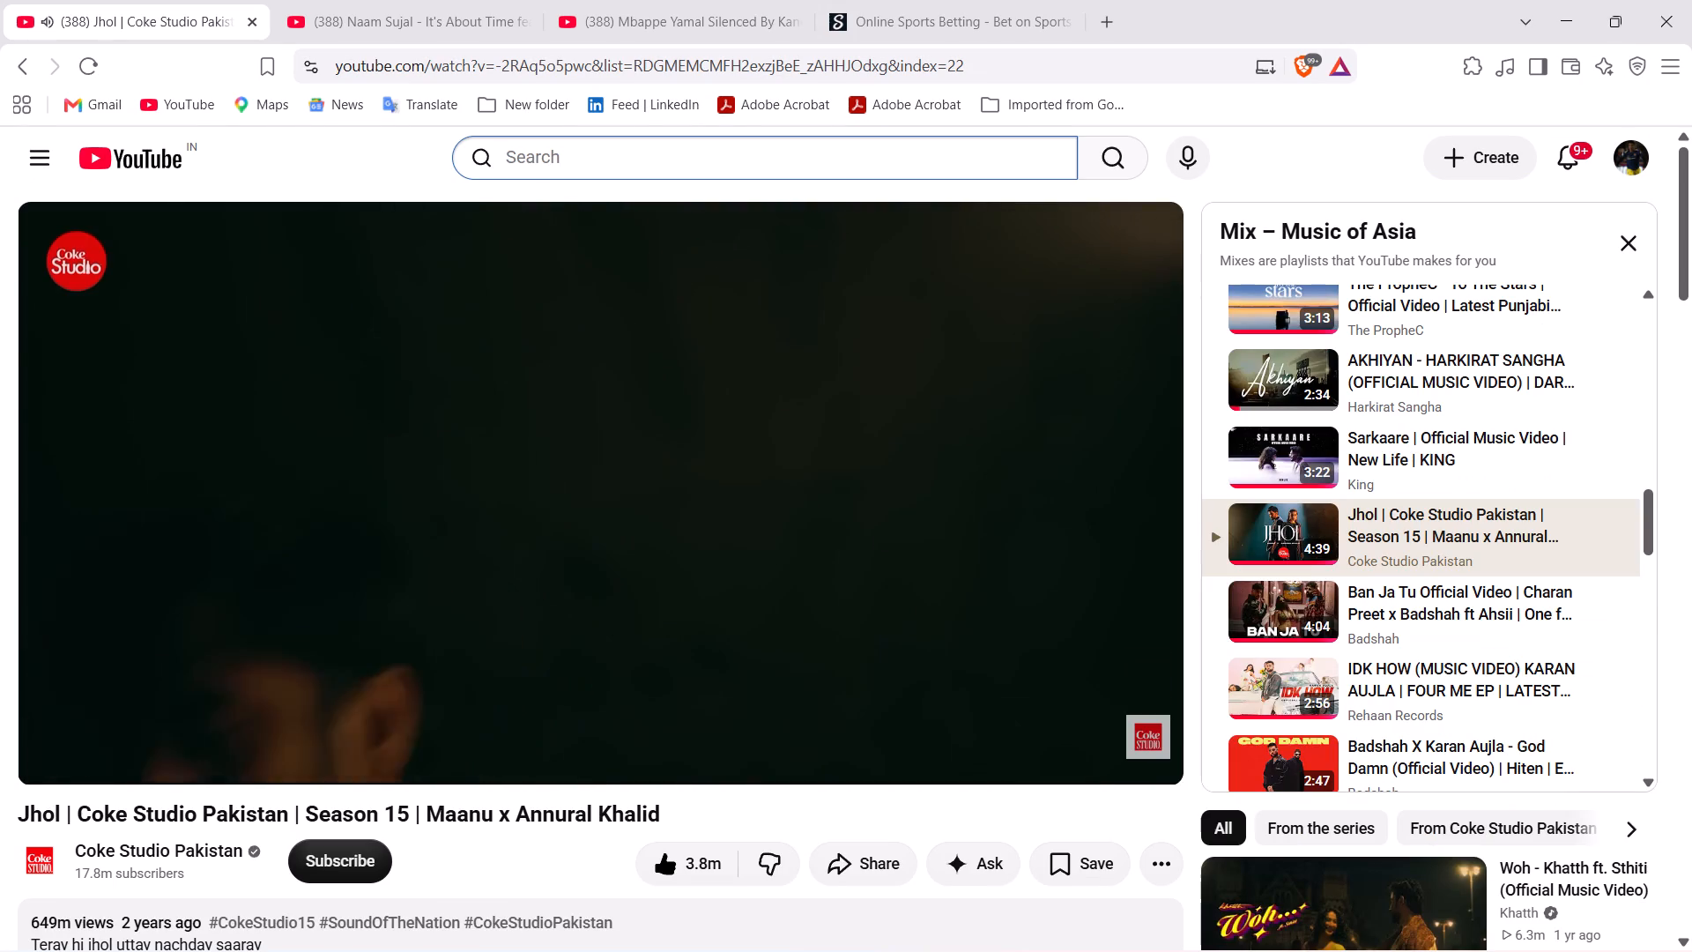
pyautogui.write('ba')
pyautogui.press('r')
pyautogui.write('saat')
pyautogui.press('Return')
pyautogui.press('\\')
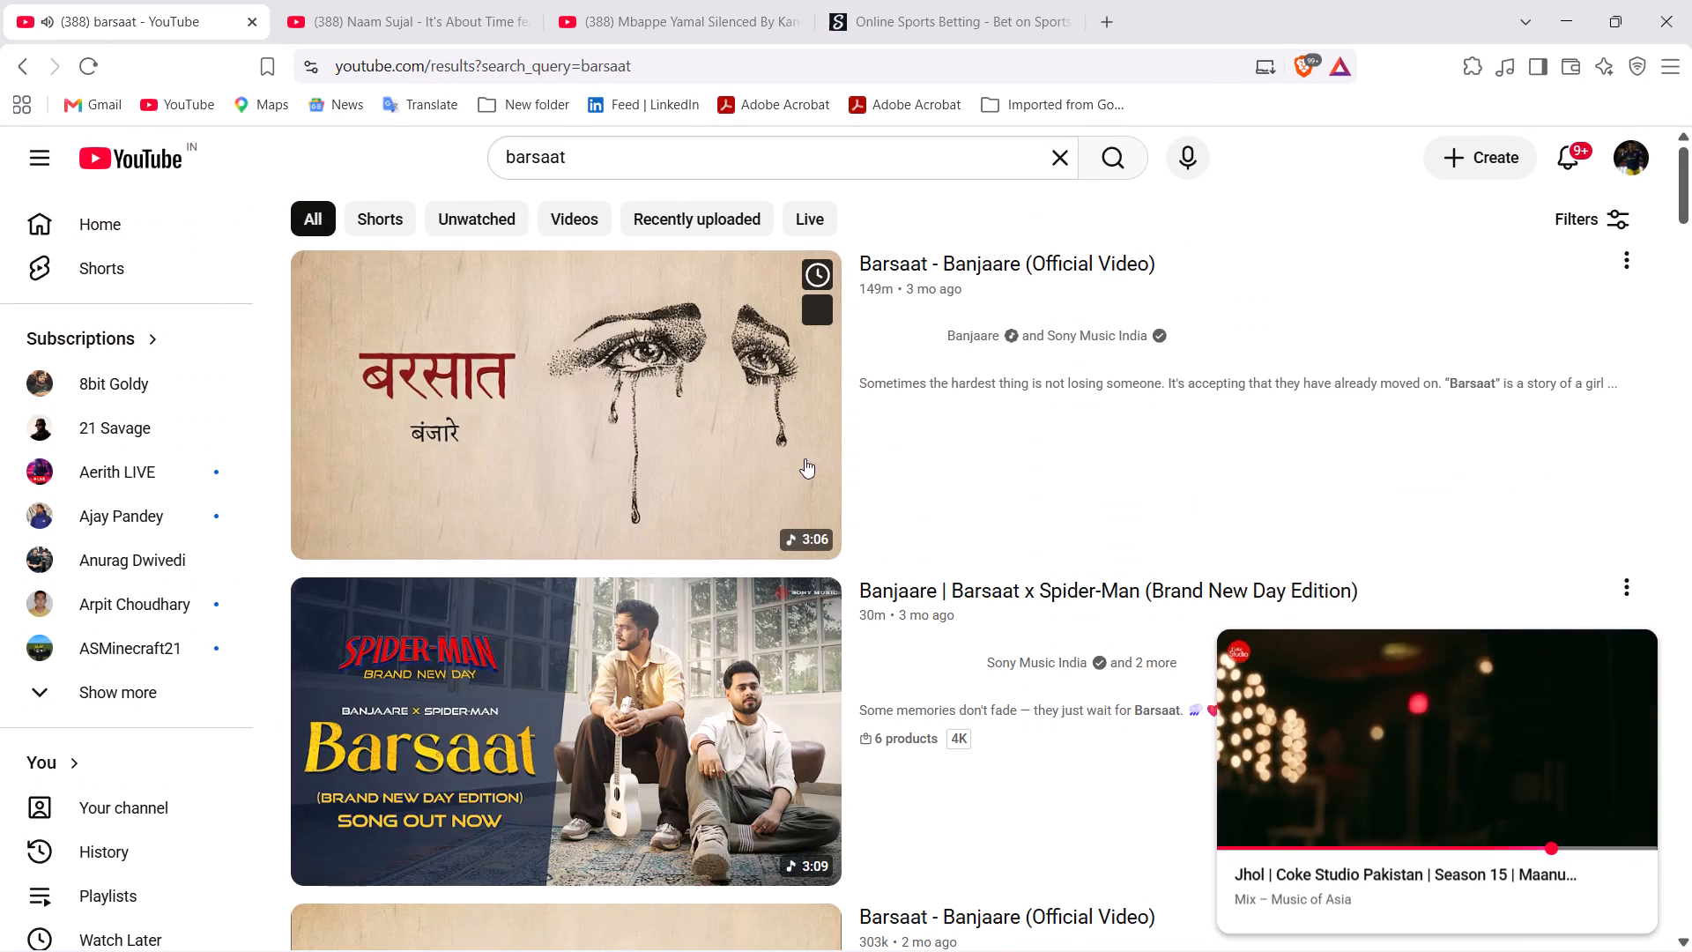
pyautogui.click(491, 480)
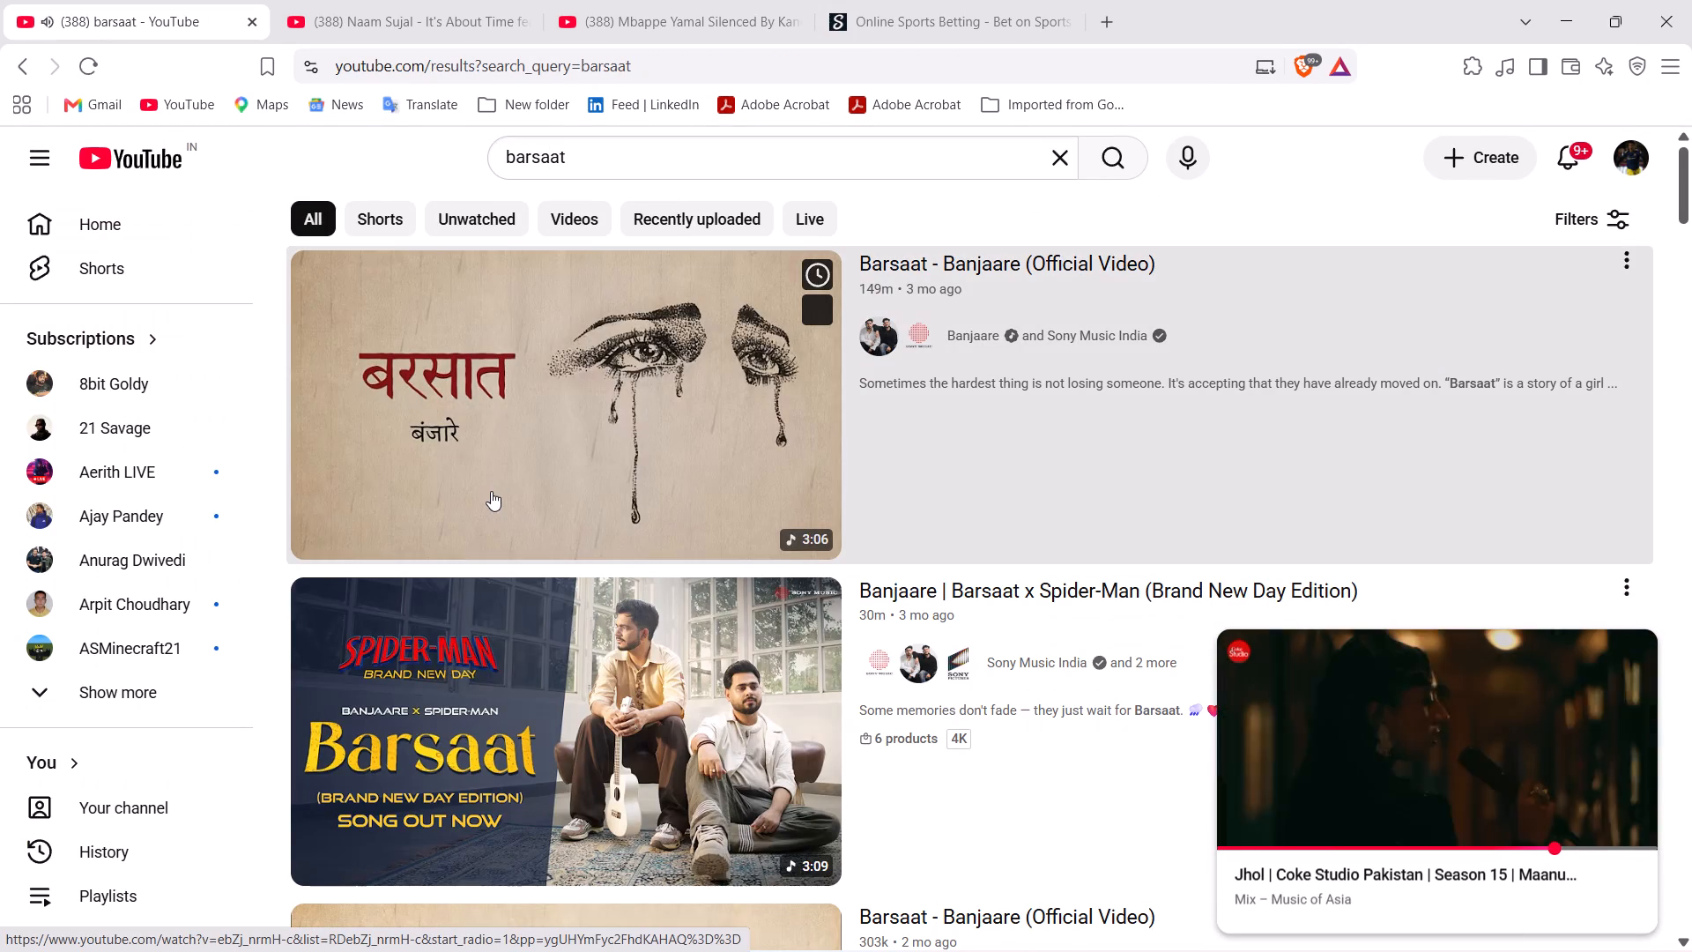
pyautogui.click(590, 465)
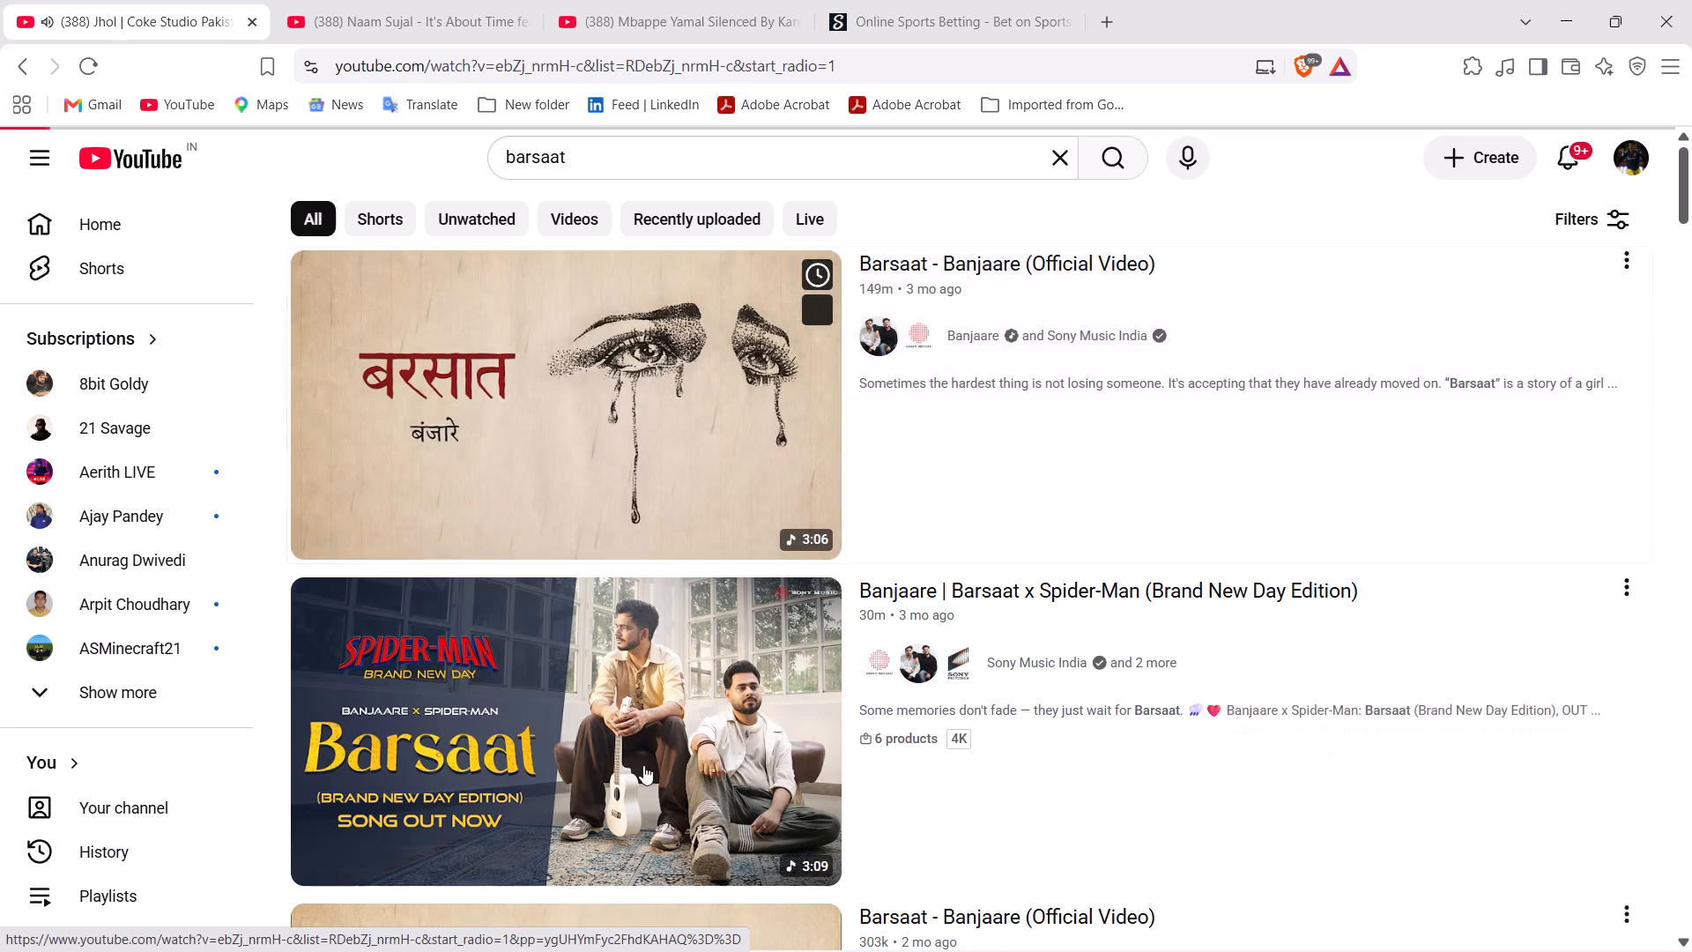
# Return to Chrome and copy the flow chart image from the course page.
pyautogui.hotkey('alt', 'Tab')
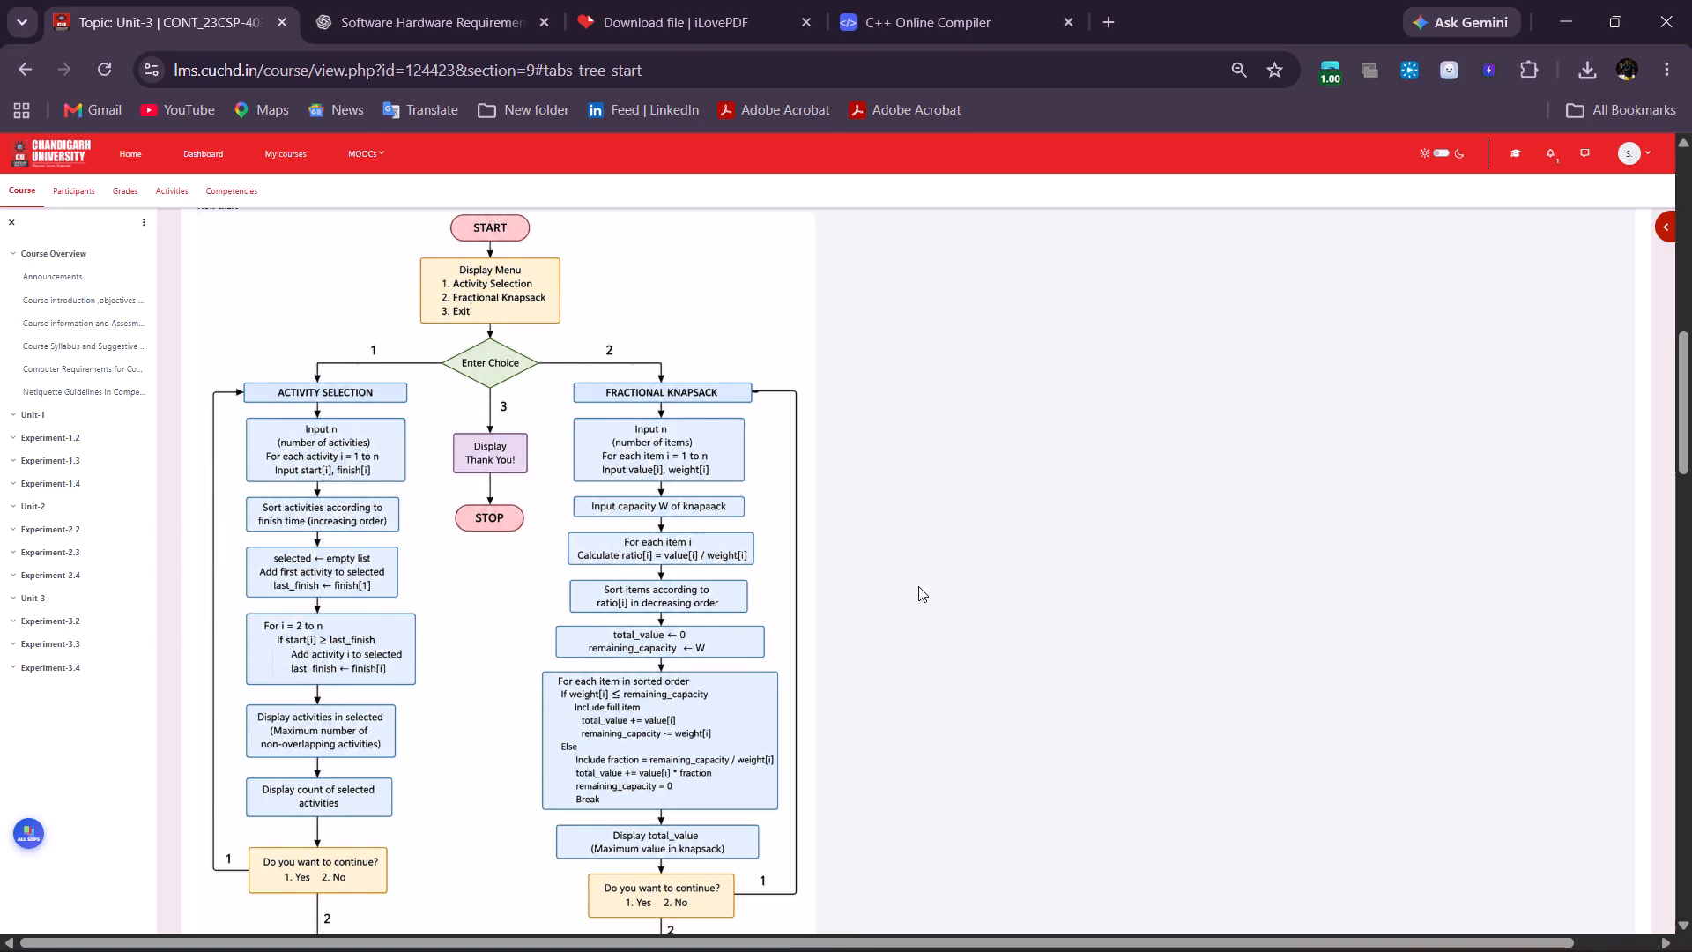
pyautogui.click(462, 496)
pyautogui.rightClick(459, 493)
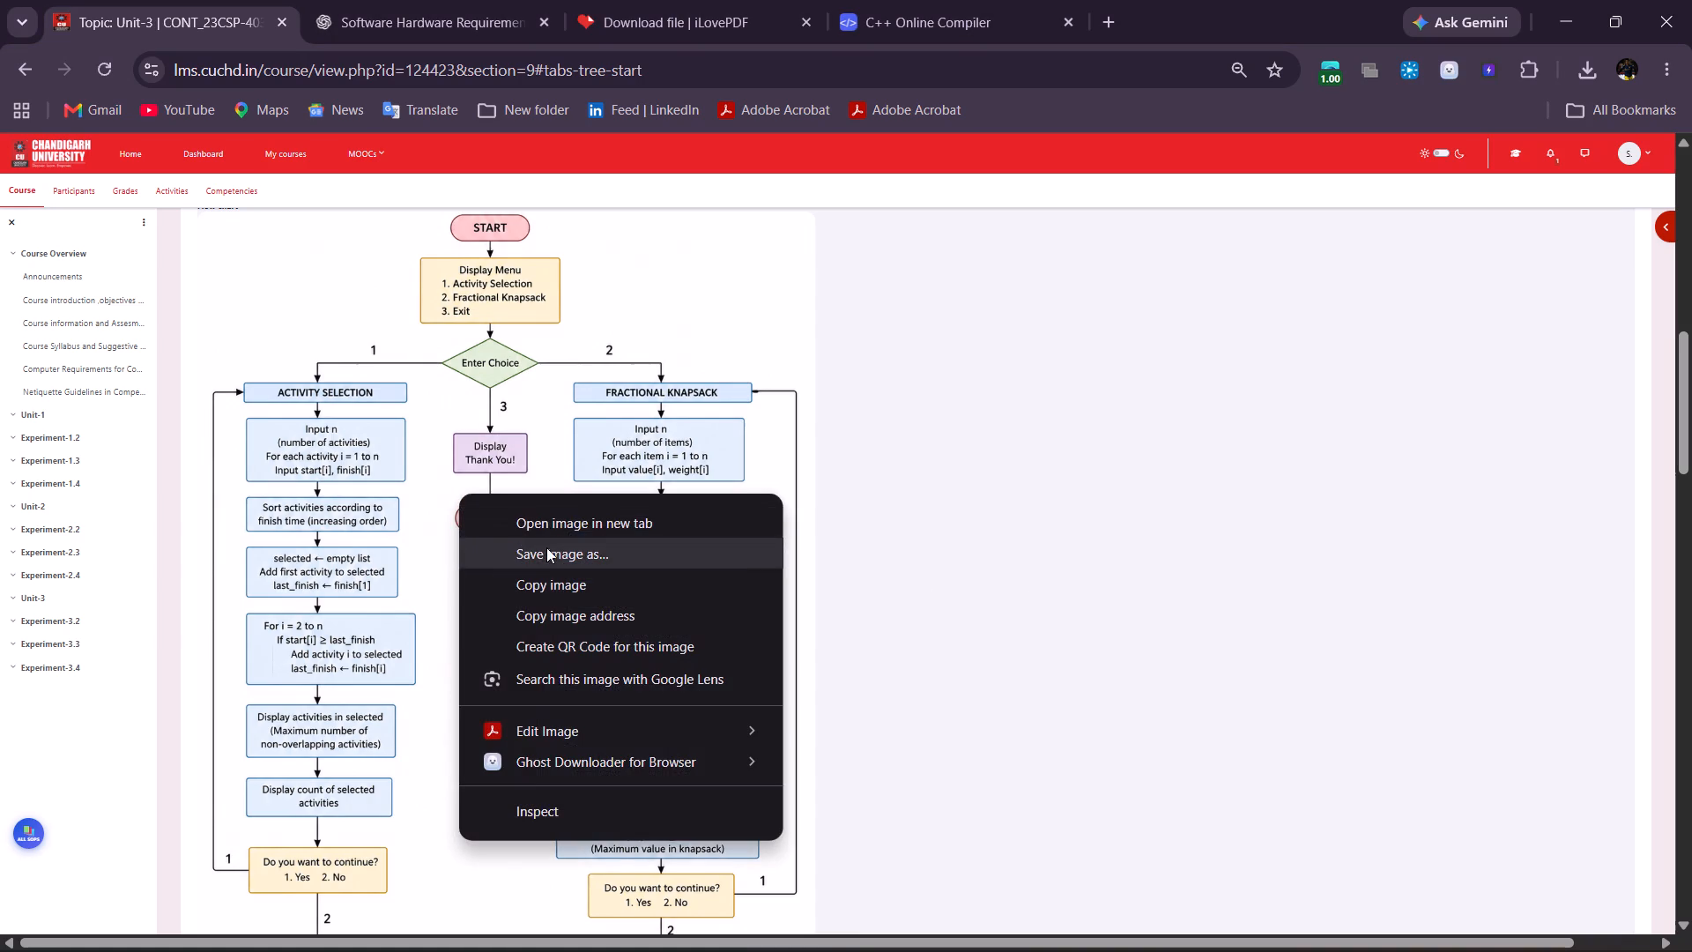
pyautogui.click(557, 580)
# Switch to Word and add an empty line below the Flowchart heading.
pyautogui.hotkey('alt', 'Tab')
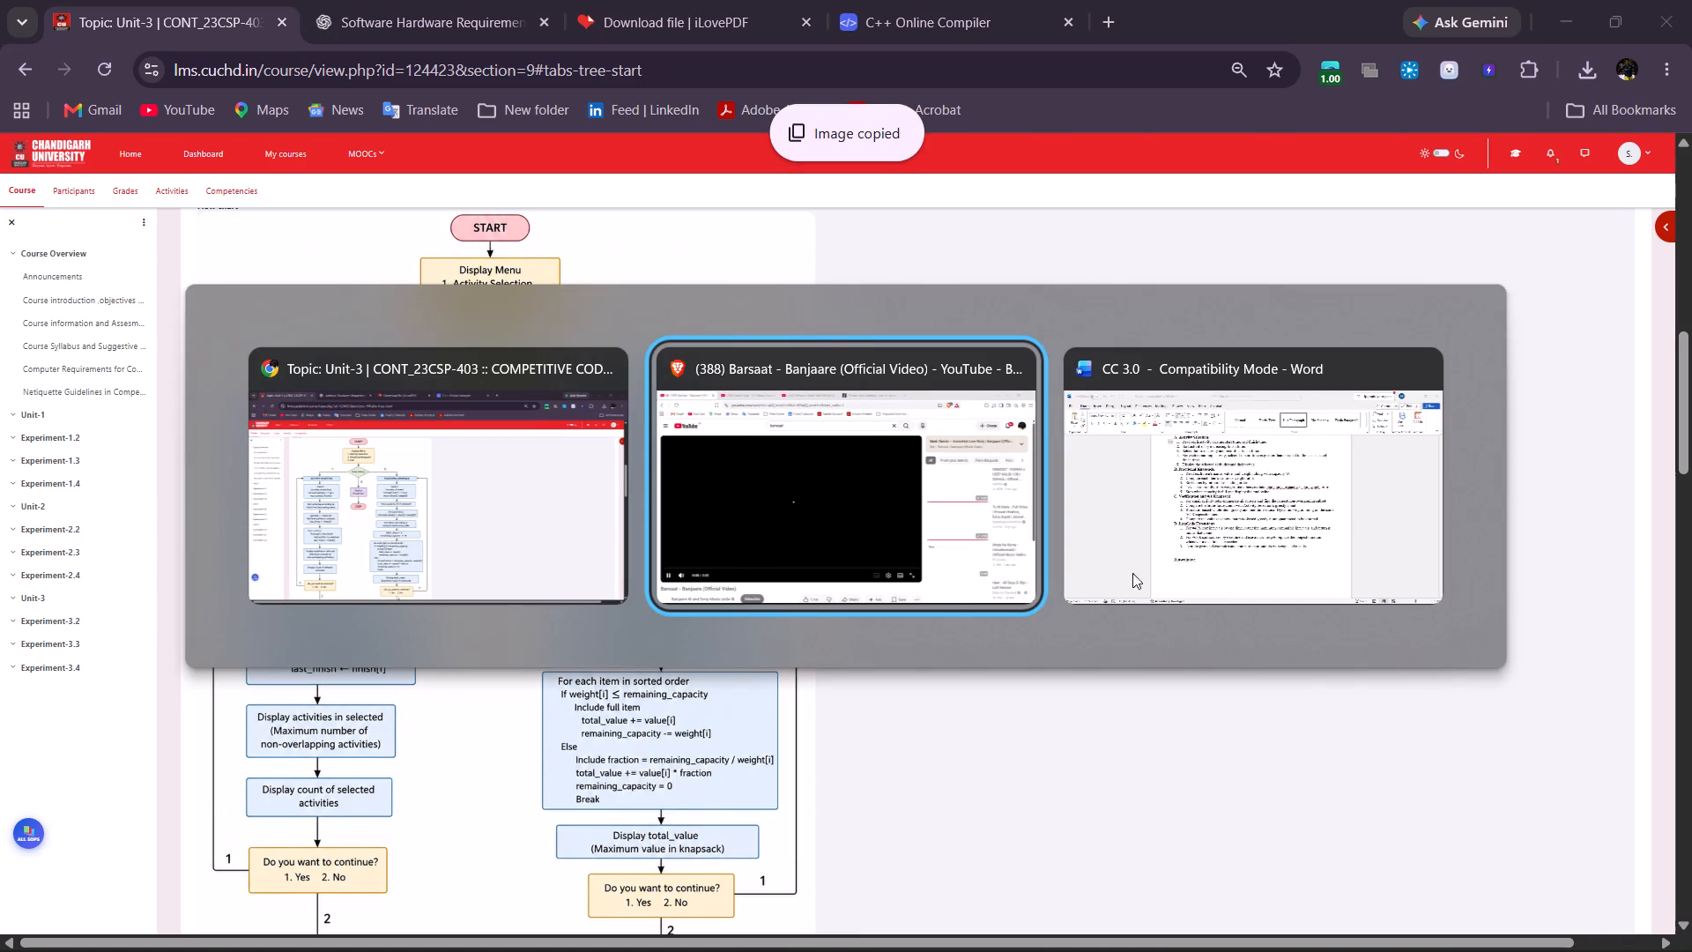
pyautogui.keyDown('alt'); pyautogui.click(1310, 555); pyautogui.keyUp('alt')
pyautogui.click(649, 762)
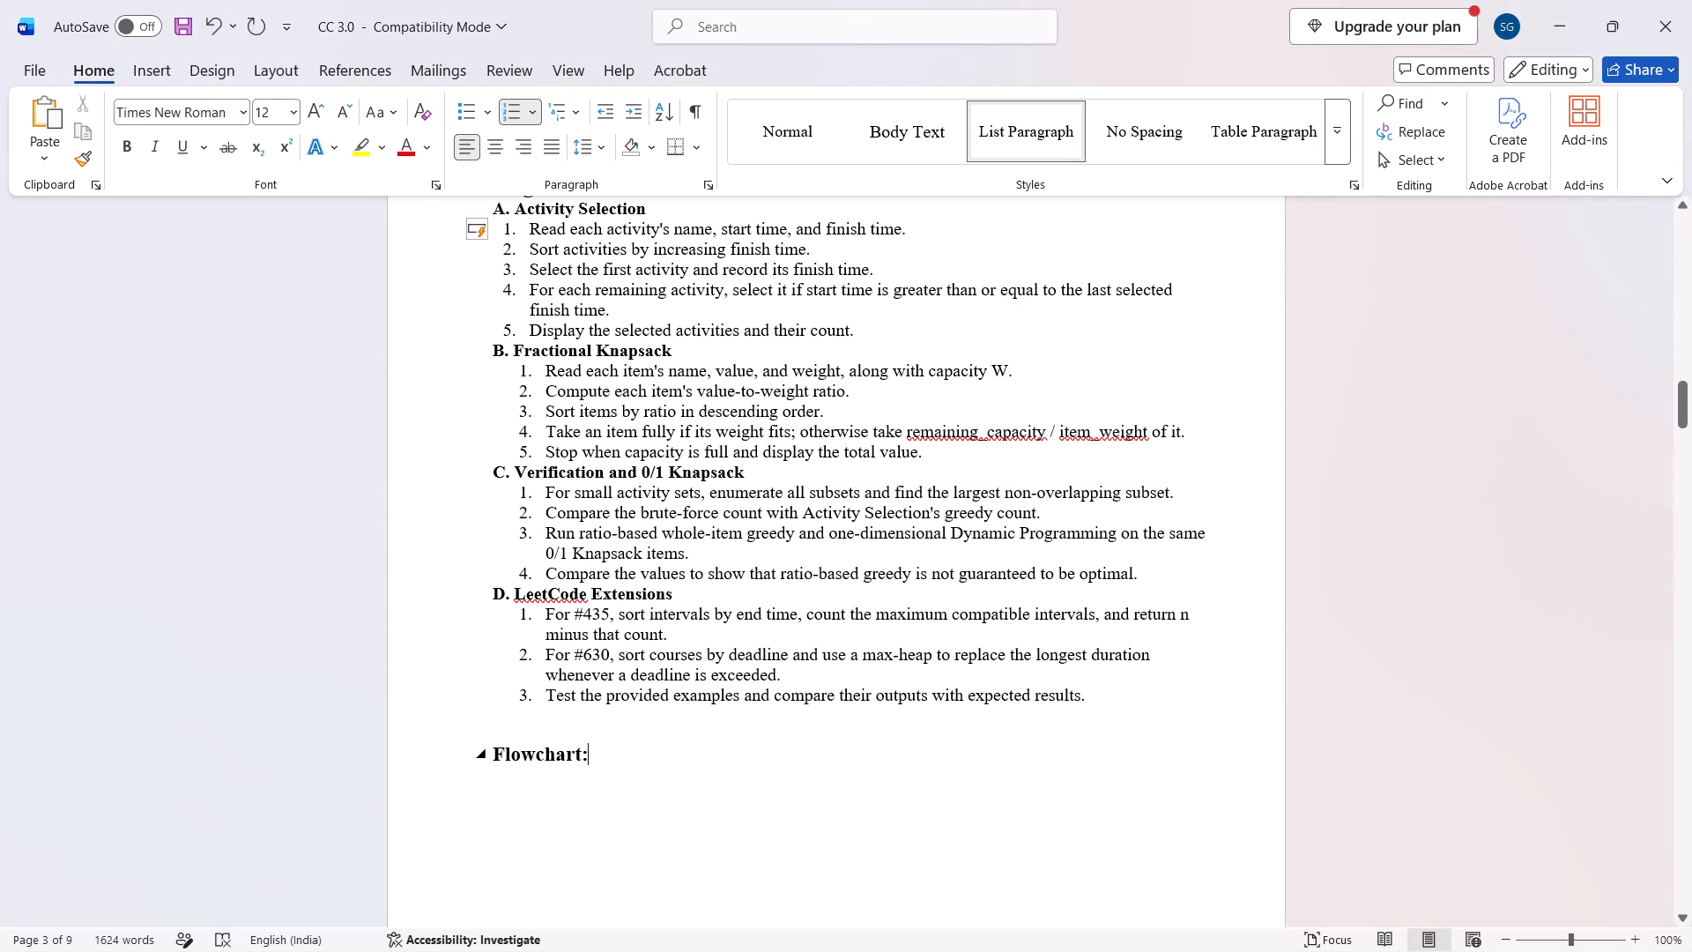
pyautogui.click(616, 783)
pyautogui.press('Return')
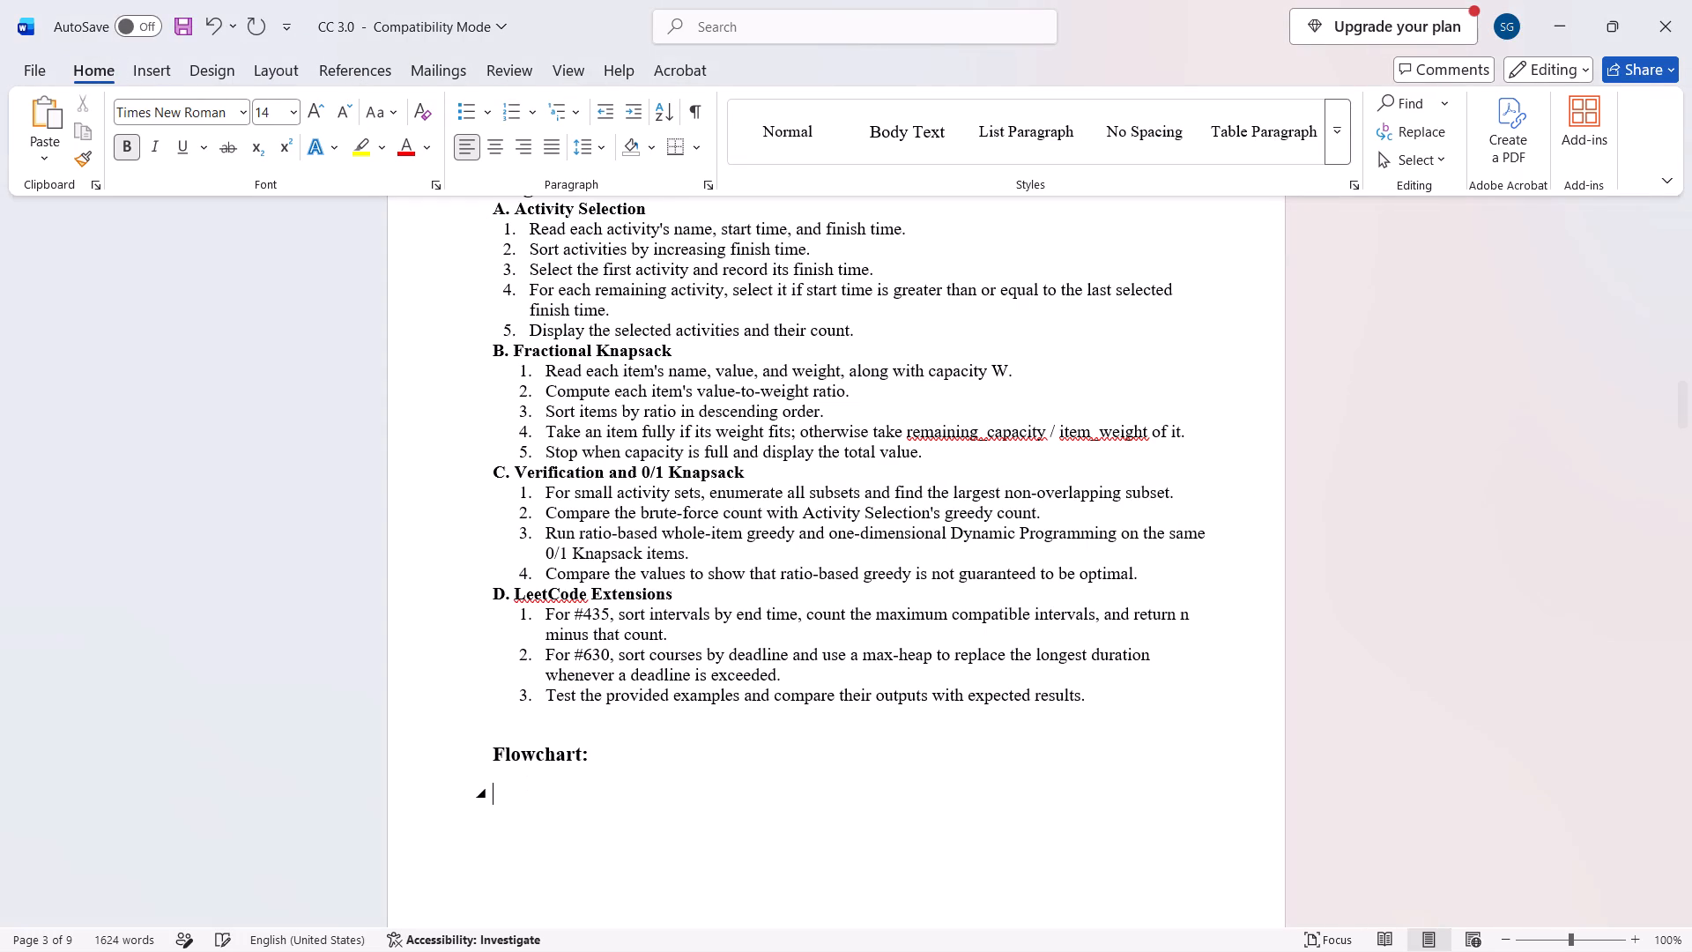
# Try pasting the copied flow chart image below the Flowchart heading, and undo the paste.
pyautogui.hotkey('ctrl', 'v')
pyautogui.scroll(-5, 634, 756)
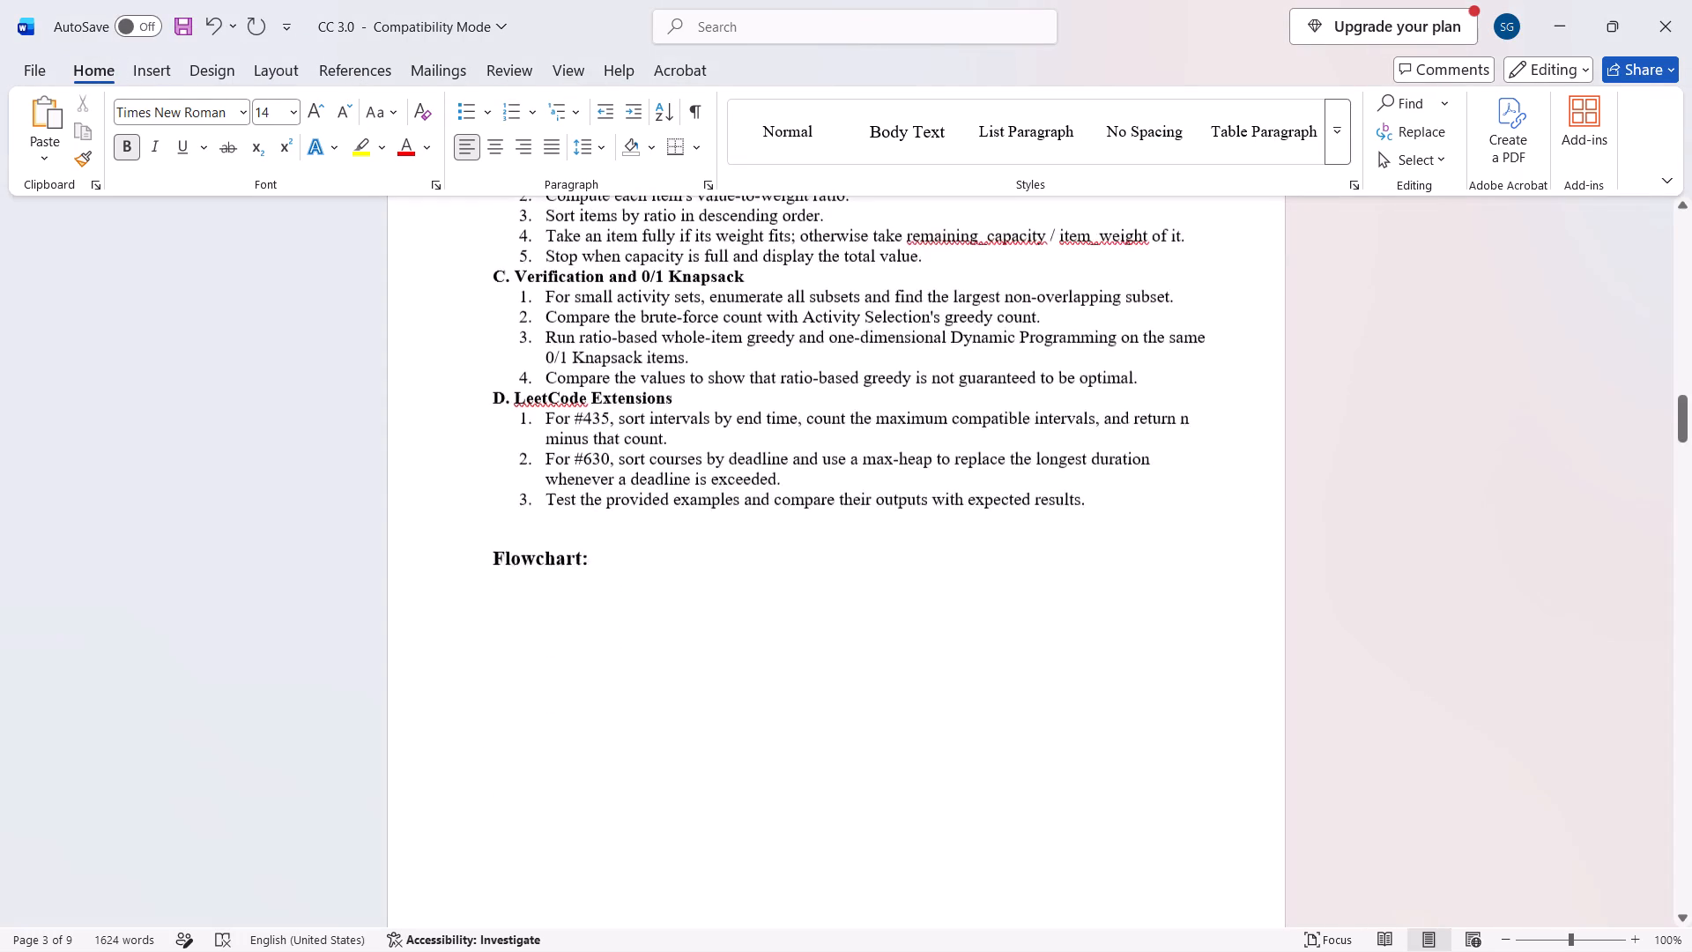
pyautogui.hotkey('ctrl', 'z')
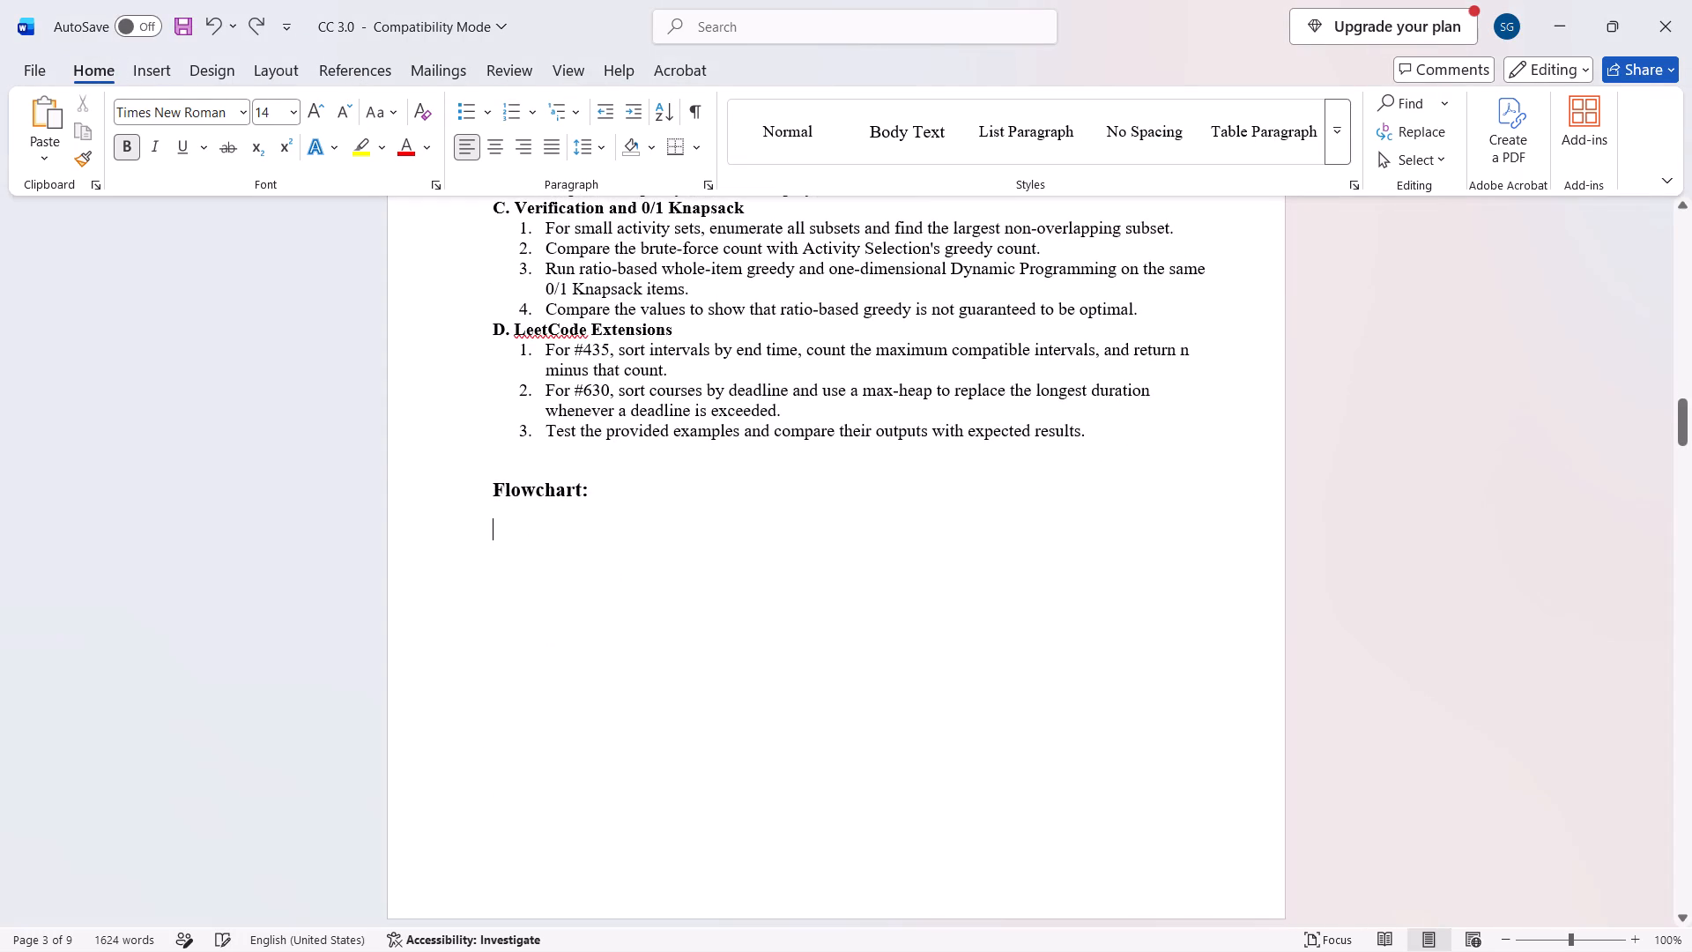
# Switch to Chrome and capture a screenshot of the whole flow chart, from START to the bottom STOP, with Snipping Tool.
pyautogui.hotkey('alt', 'Tab')
pyautogui.keyDown('ctrl'); pyautogui.scroll(-1, 746, 681); pyautogui.keyUp('ctrl')
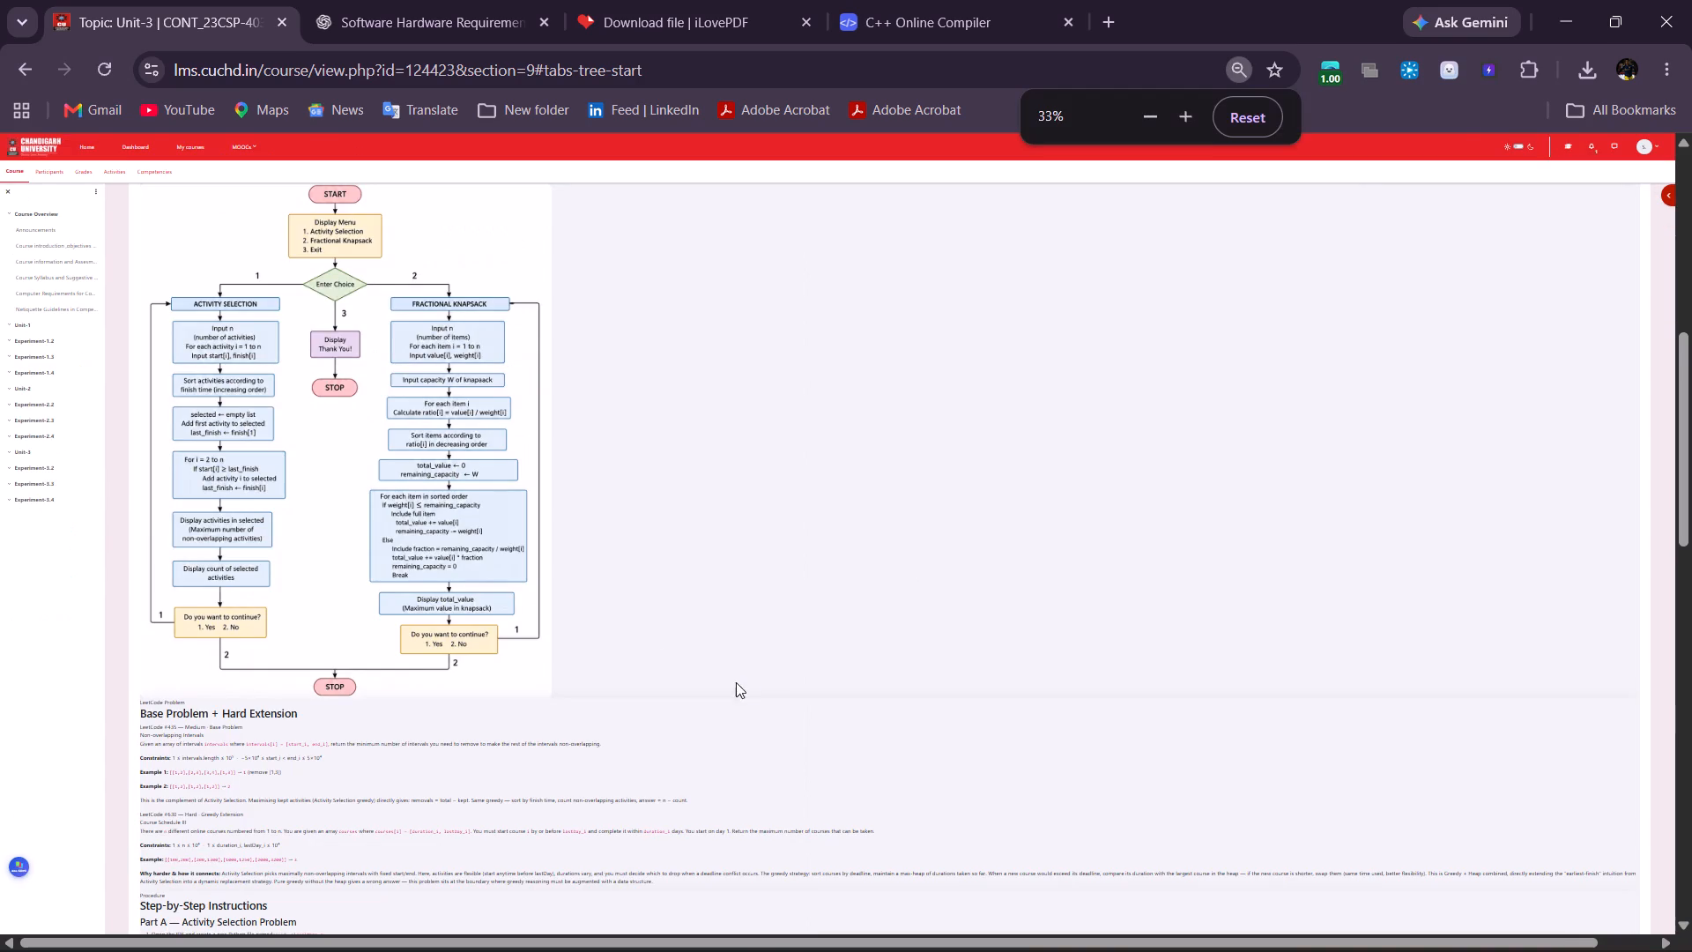
pyautogui.scroll(1, 652, 603)
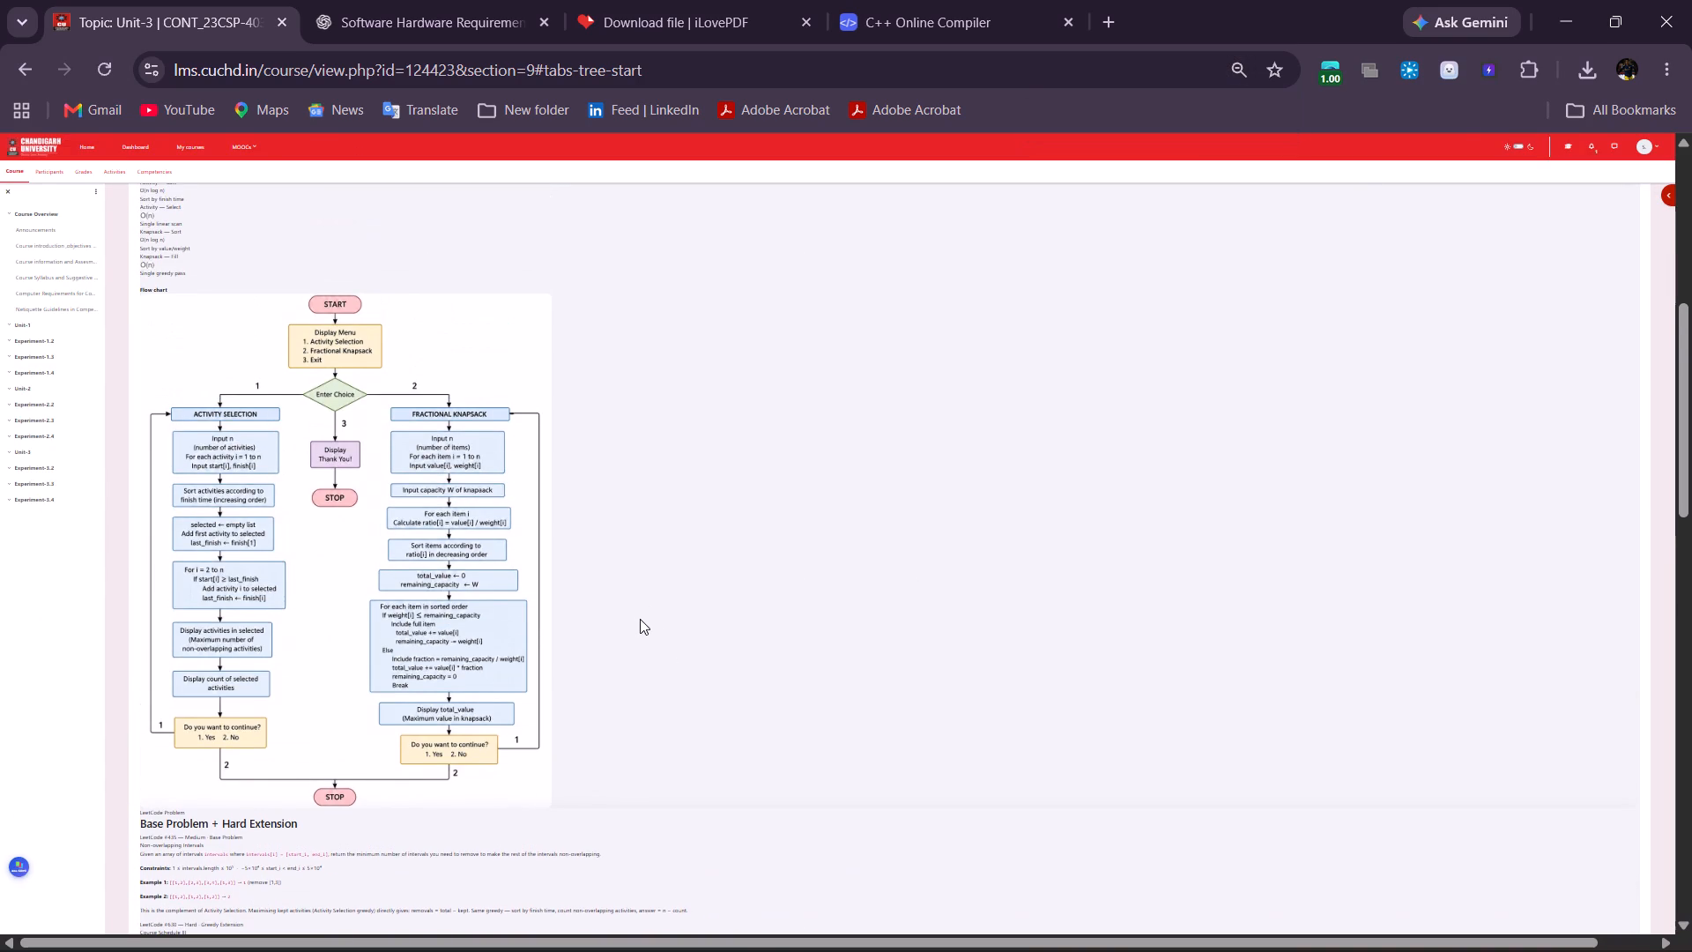
pyautogui.press('Print')
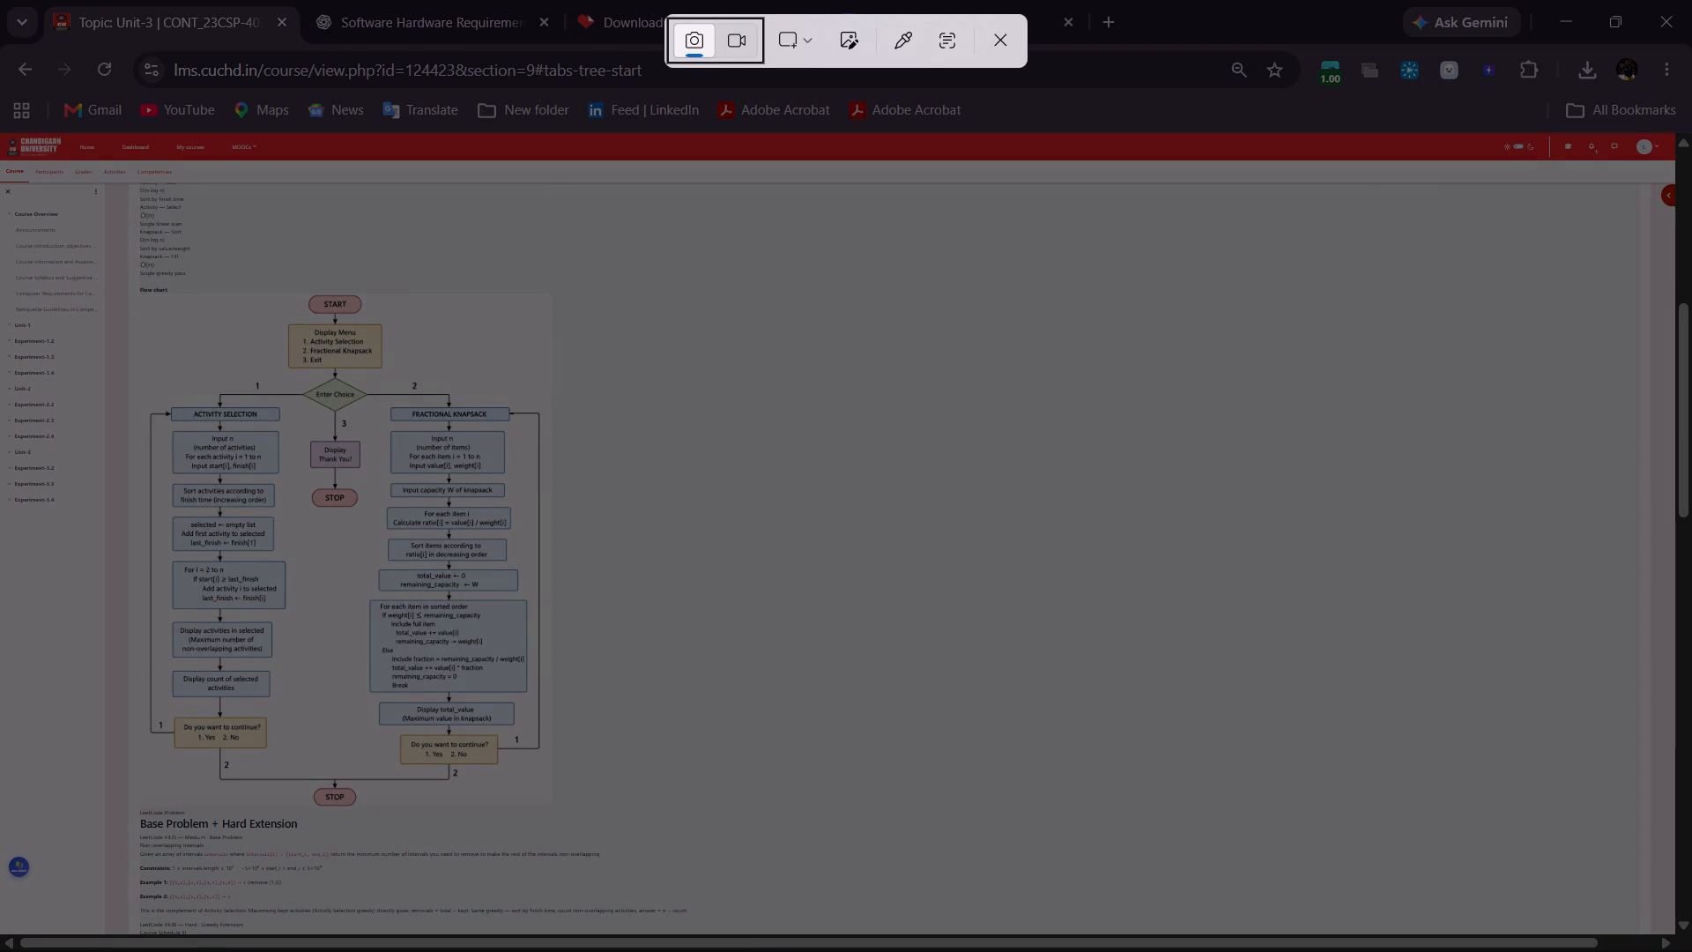
pyautogui.moveTo(138, 299); pyautogui.dragTo(479, 747)
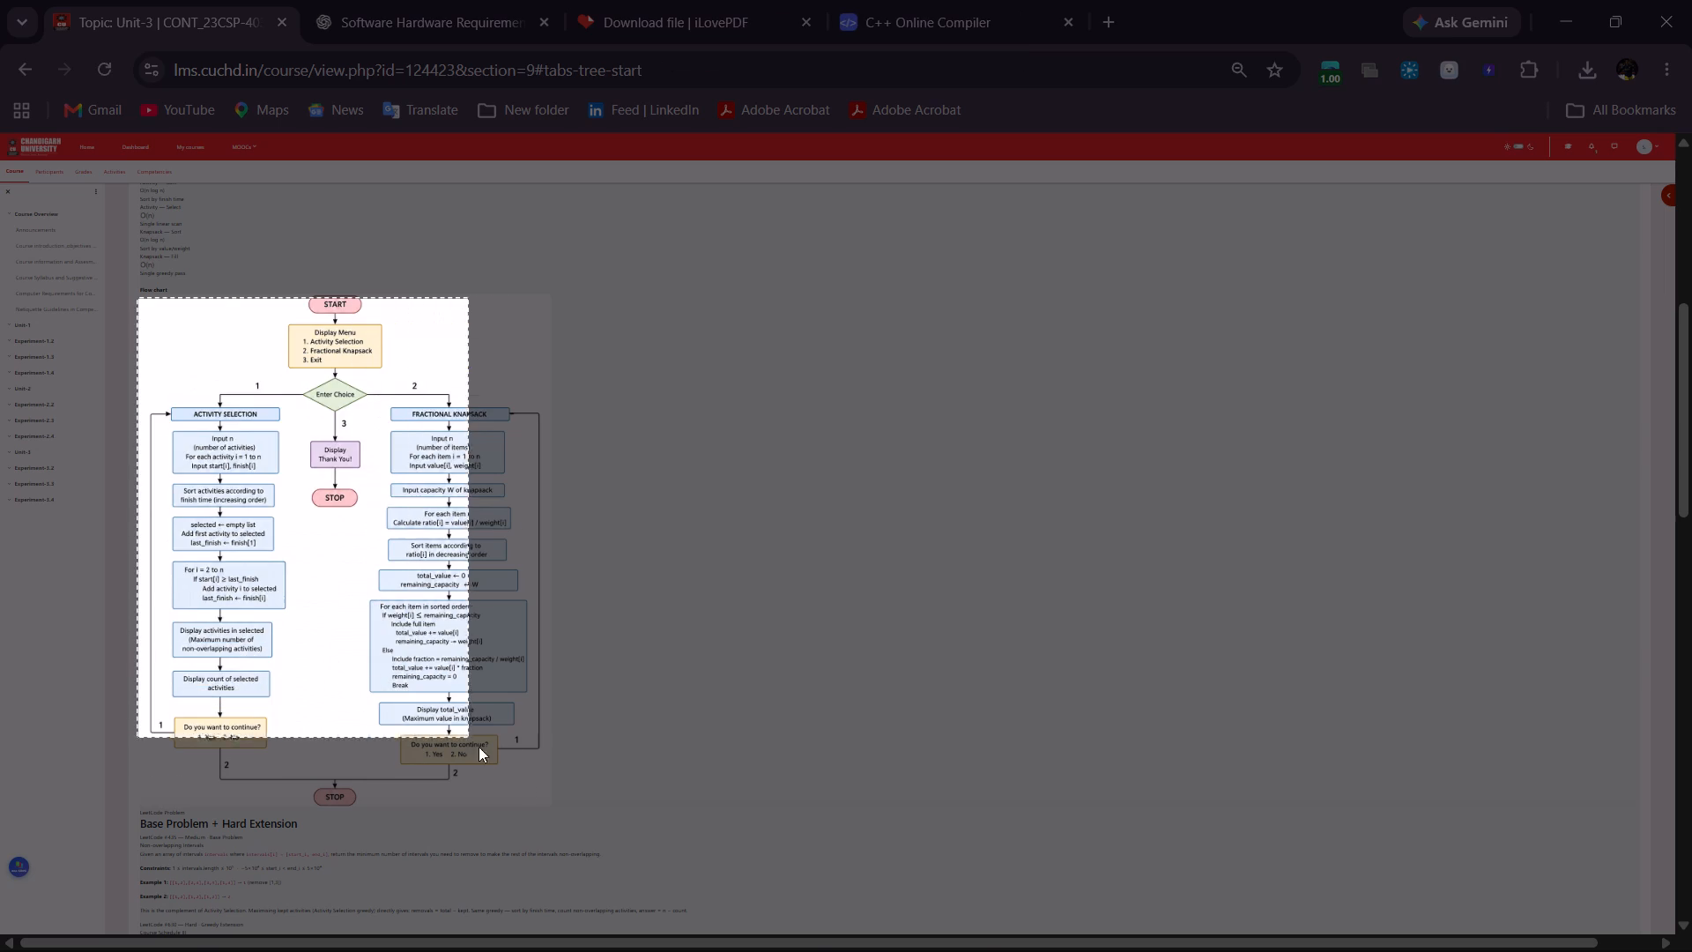
pyautogui.moveTo(479, 747); pyautogui.dragTo(549, 812)
# Switch back to Word and paste the flow chart screenshot on the empty line below the Flowchart heading.
pyautogui.hotkey('alt', 'Tab')
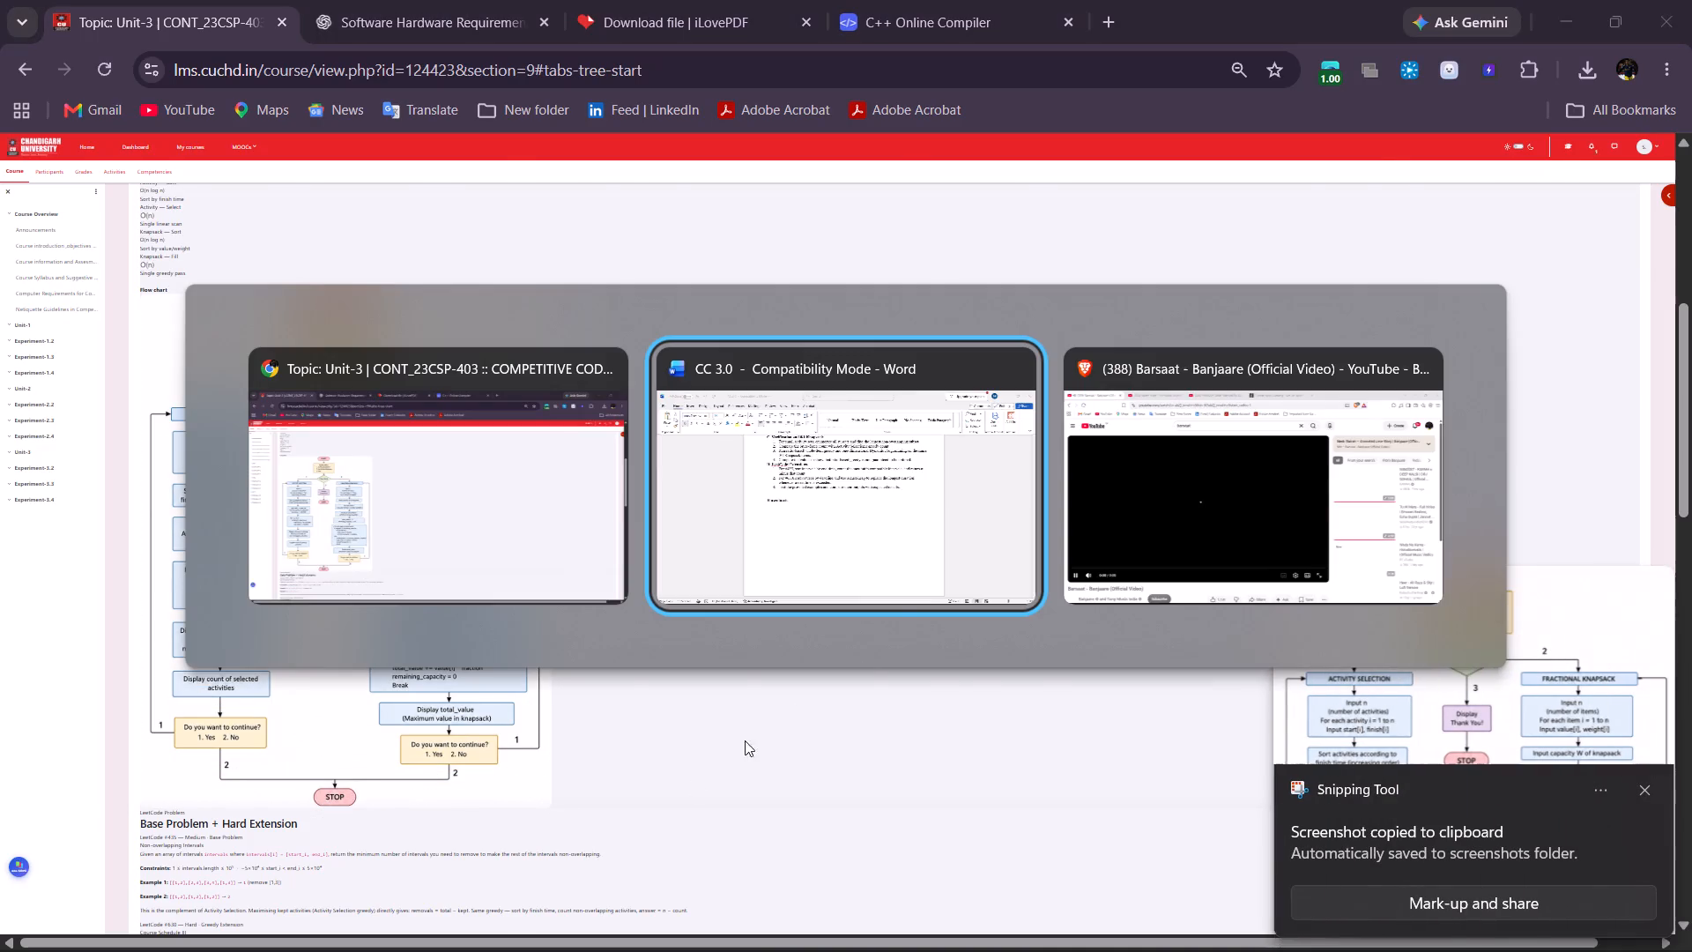
pyautogui.hotkey('ctrl', 'v')
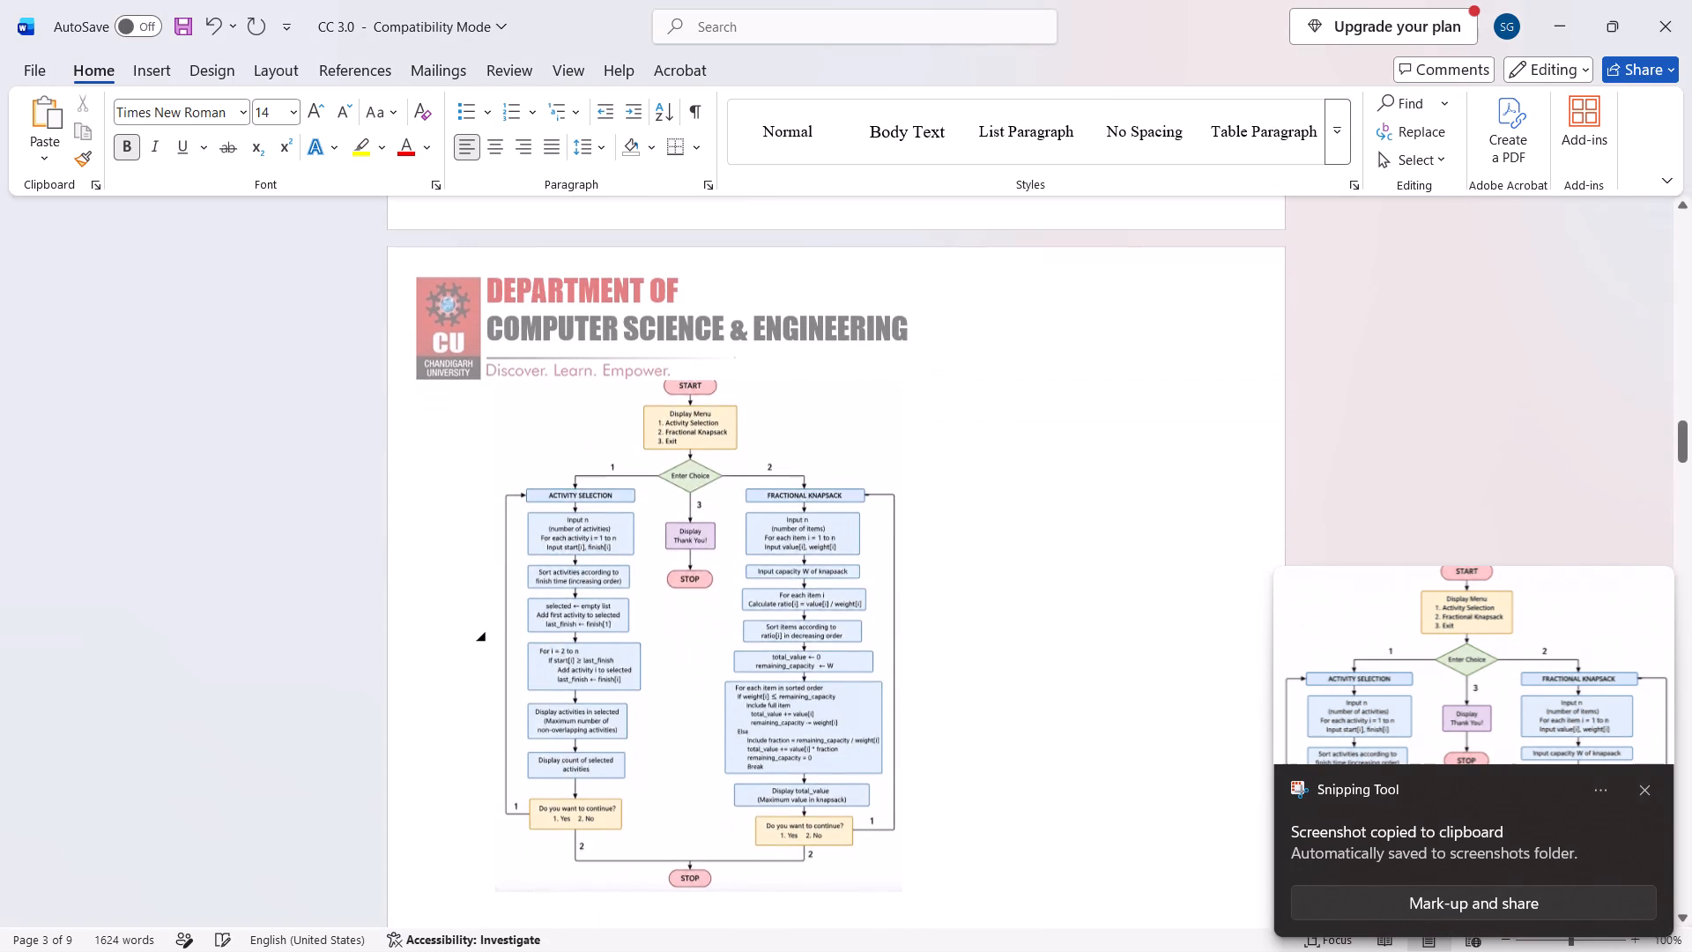
pyautogui.scroll(-3, 993, 695)
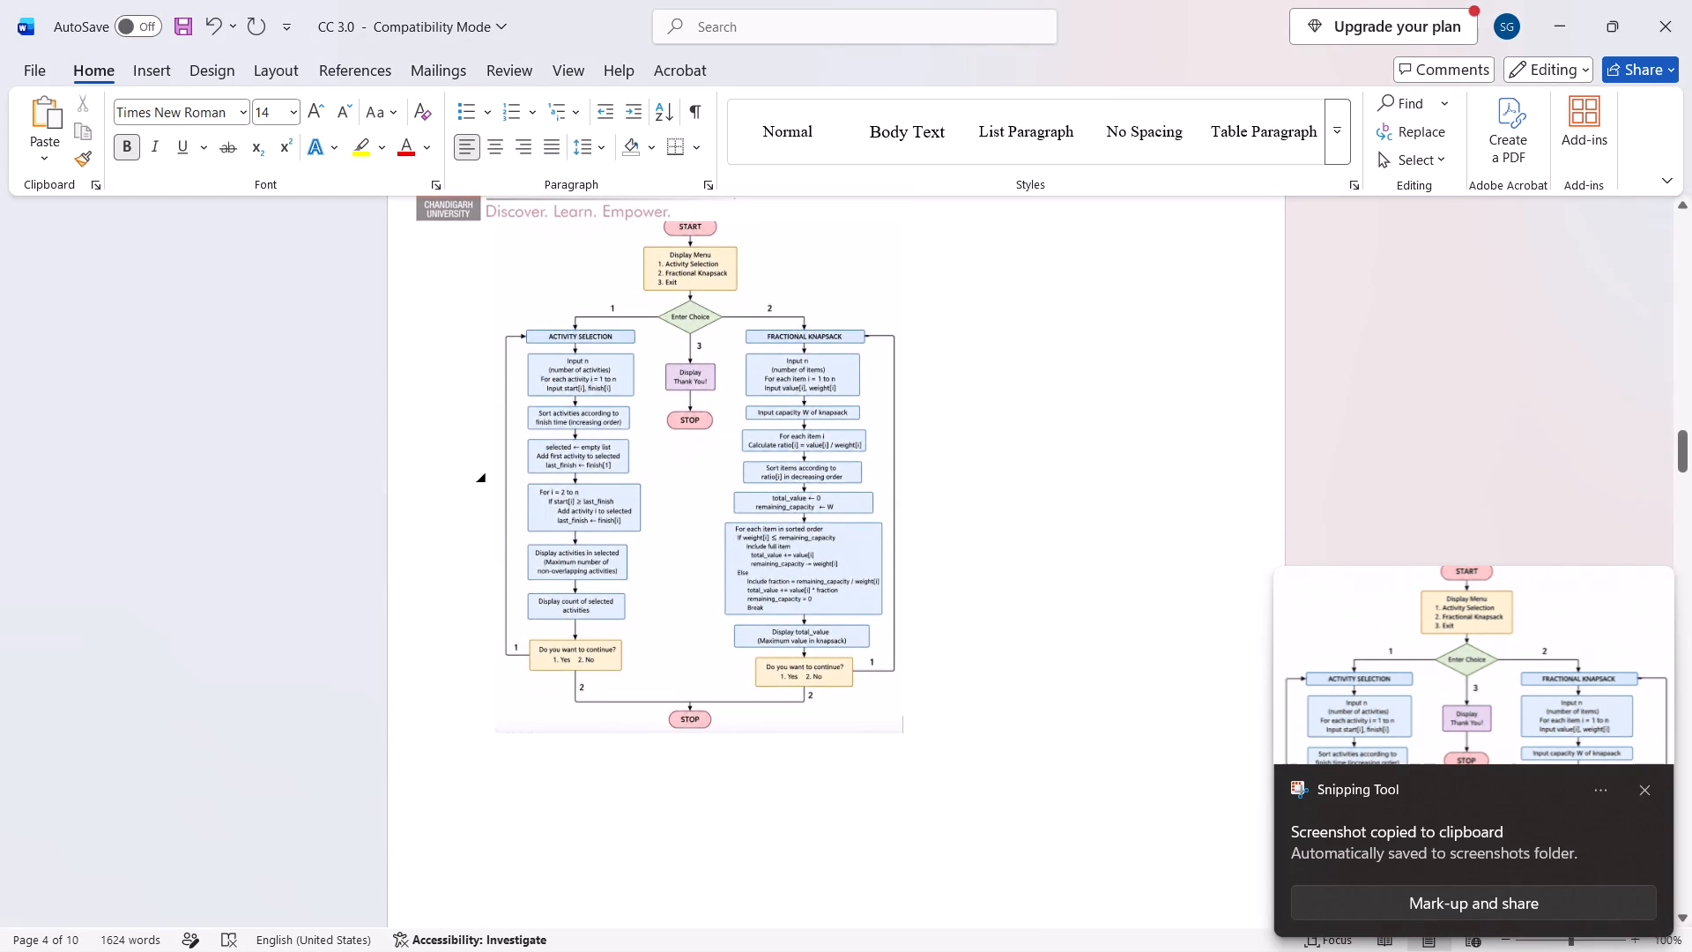
# Enlarge the pasted flow chart picture proportionally from its lower corner to fill more of the page width.
pyautogui.click(854, 681)
pyautogui.moveTo(899, 733); pyautogui.dragTo(1011, 816)
pyautogui.click(1381, 594)
pyautogui.click(954, 718)
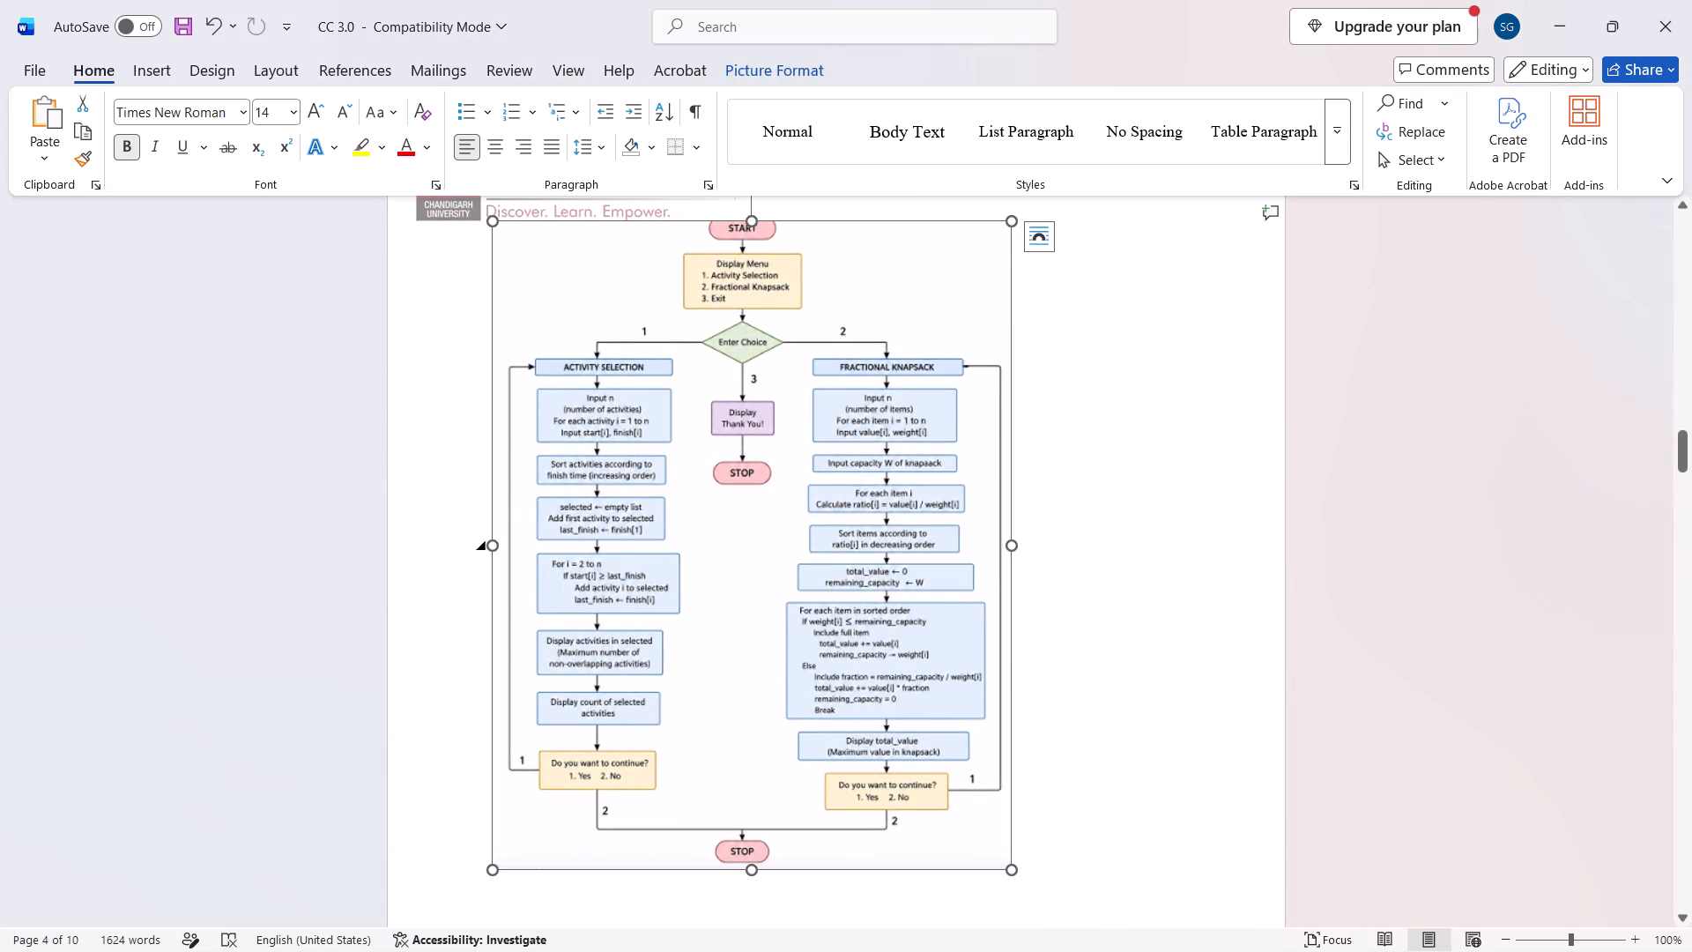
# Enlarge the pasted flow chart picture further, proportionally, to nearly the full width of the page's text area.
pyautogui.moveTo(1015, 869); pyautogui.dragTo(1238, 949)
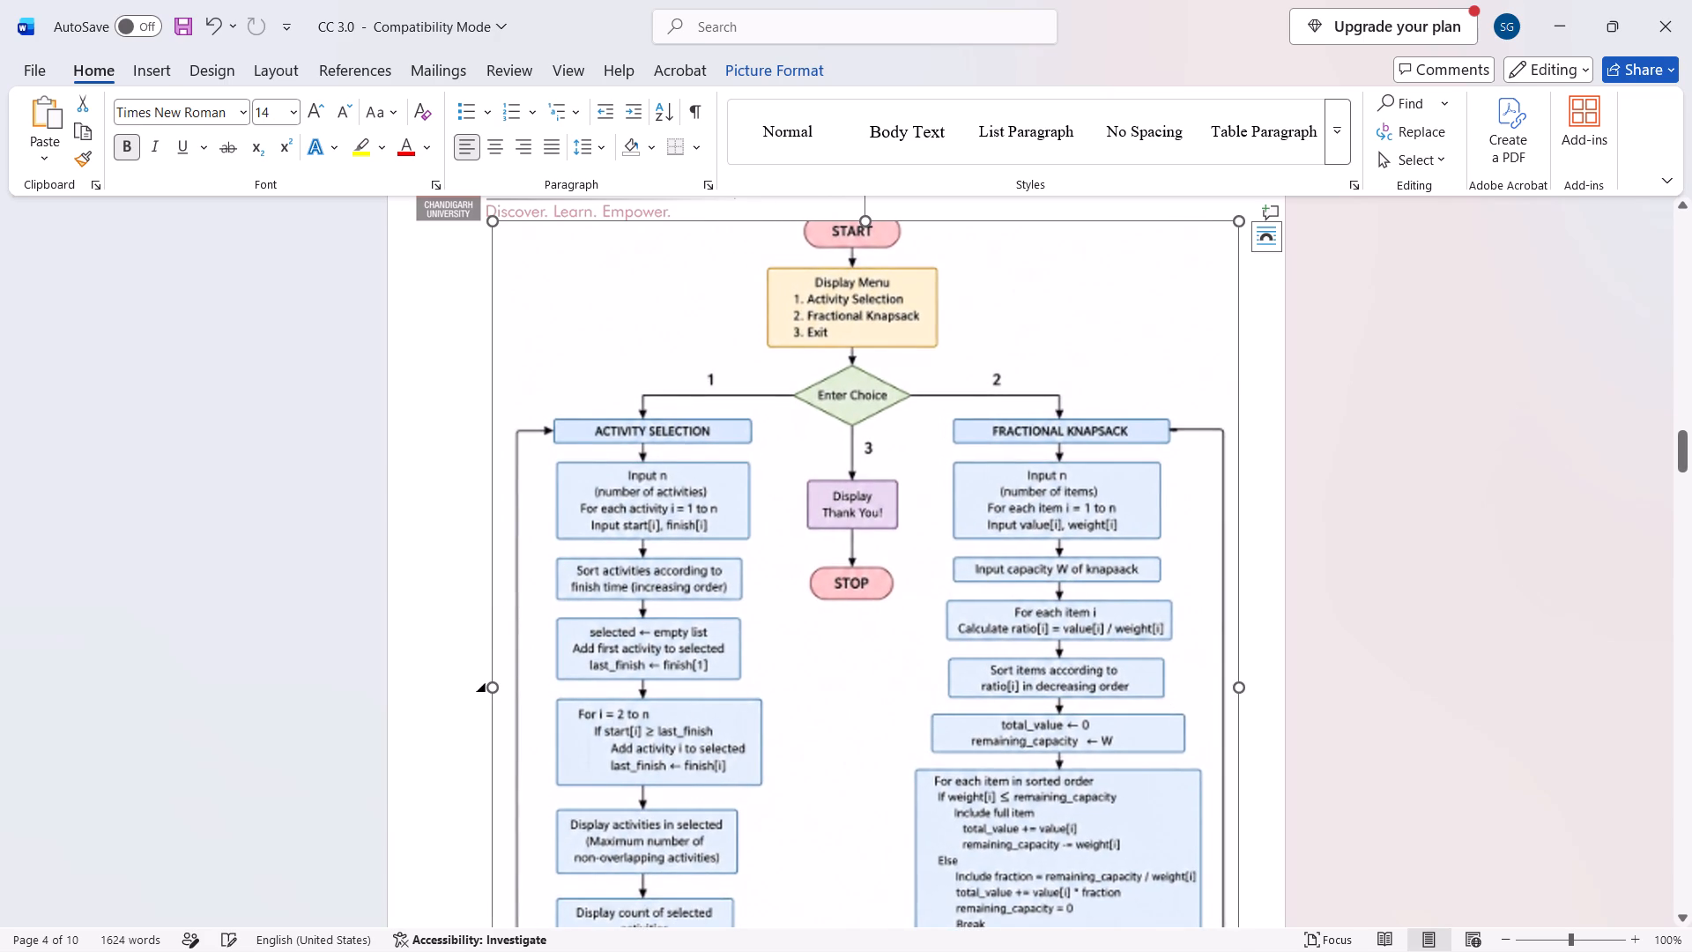
# Delete the pasted flow chart picture below the Flowchart heading.
pyautogui.click(839, 670)
pyautogui.press('Delete')
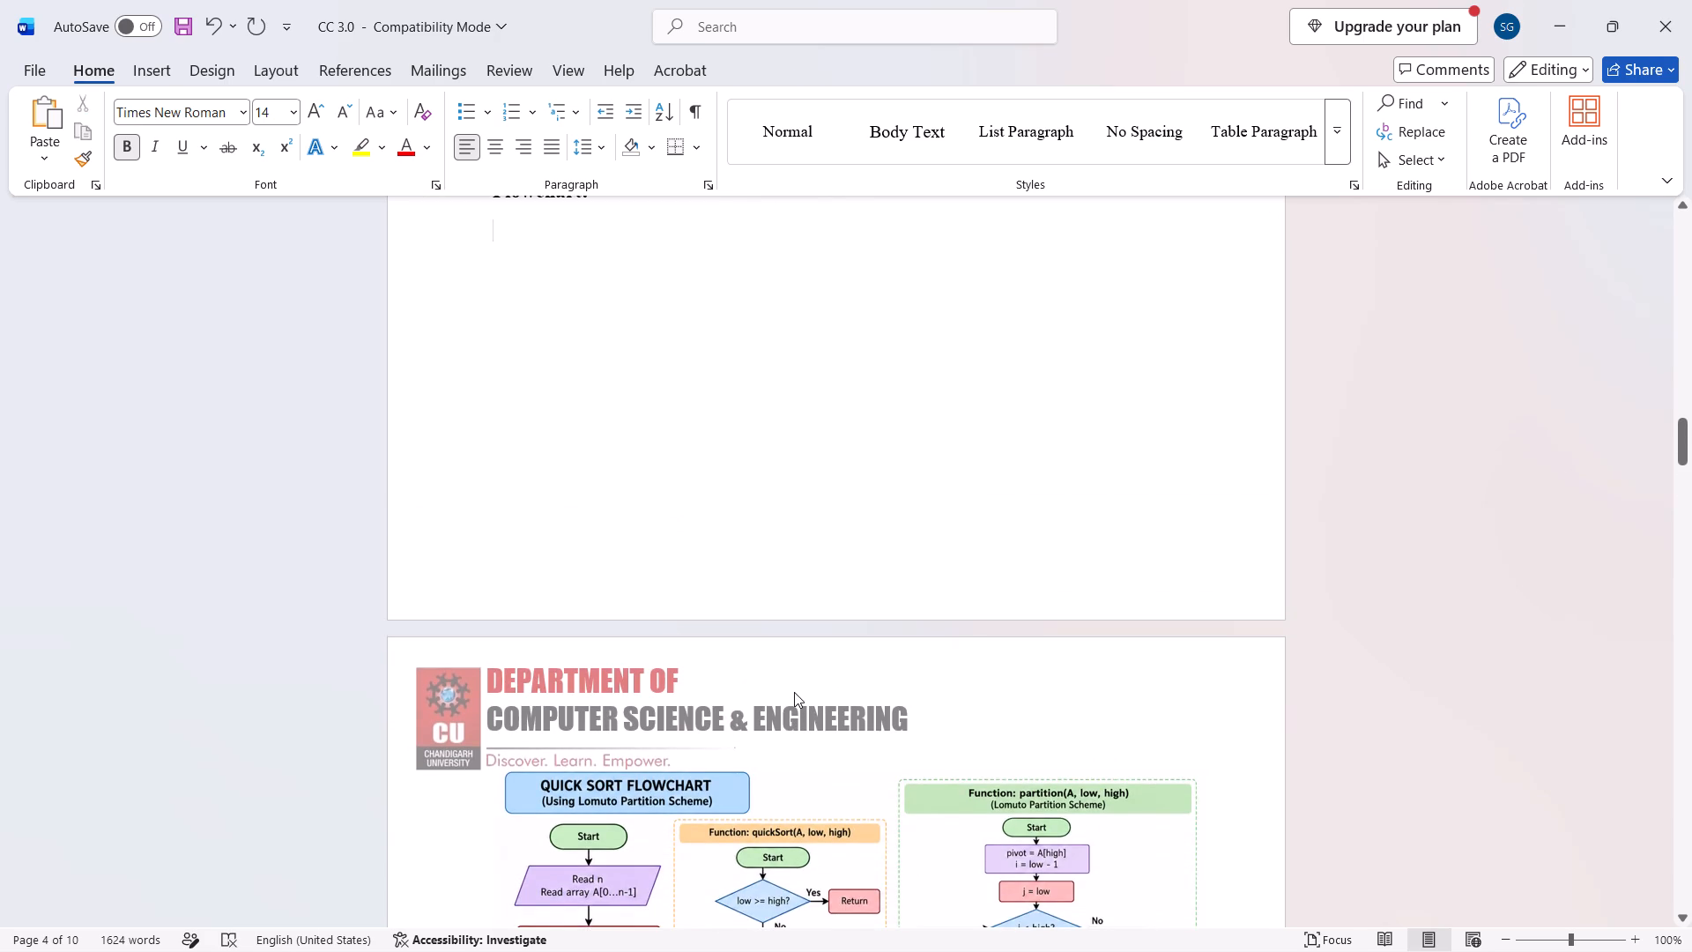
# Switch to Chrome and capture the flow chart's upper part, from START down to the STOP under Display Thank You!, with Snipping Tool.
pyautogui.hotkey('alt', 'Tab')
pyautogui.keyDown('ctrl'); pyautogui.scroll(1, 478, 557); pyautogui.keyUp('ctrl')
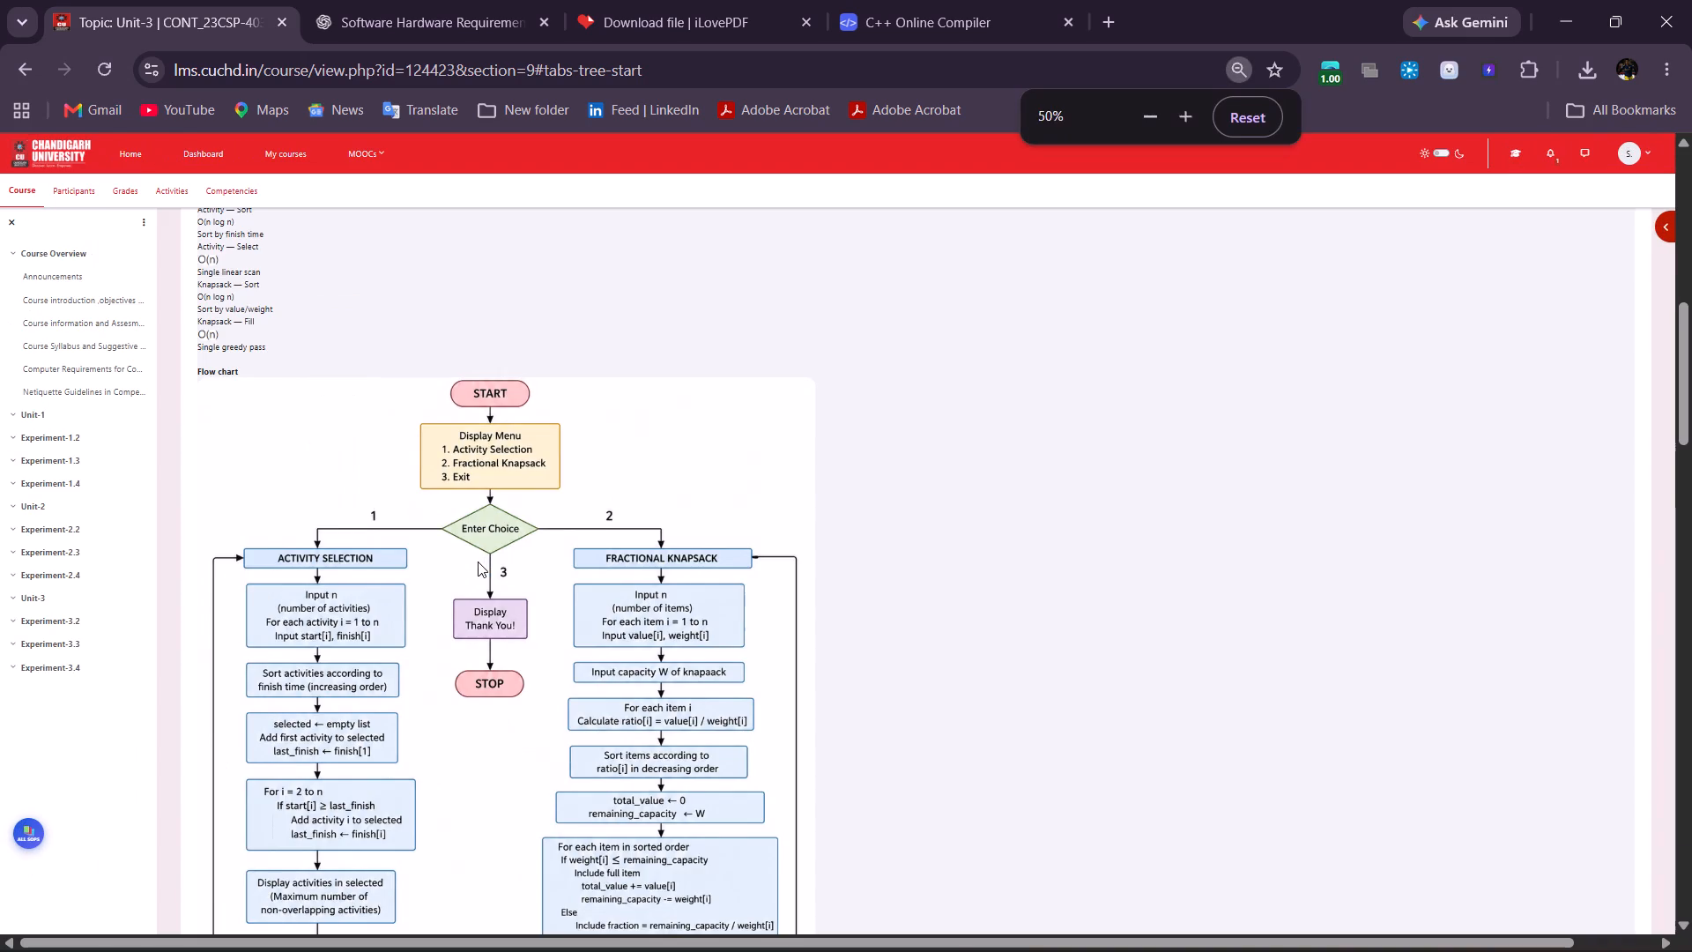
pyautogui.scroll(-2, 560, 591)
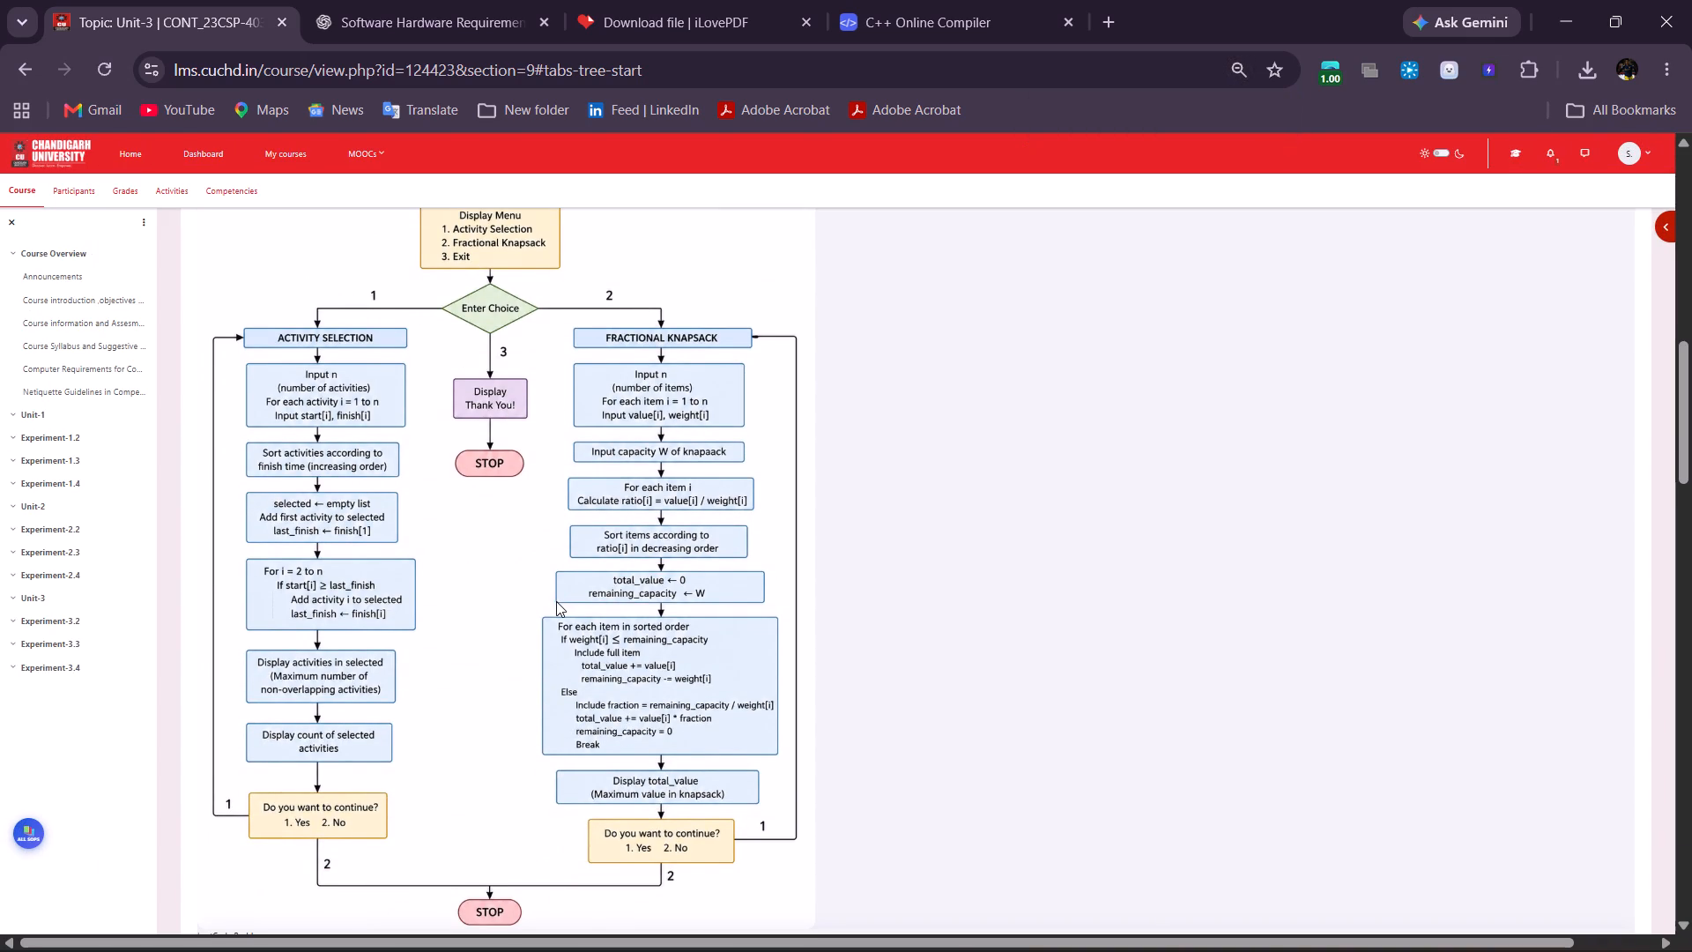
pyautogui.scroll(1, 551, 601)
pyautogui.scroll(-1, 543, 609)
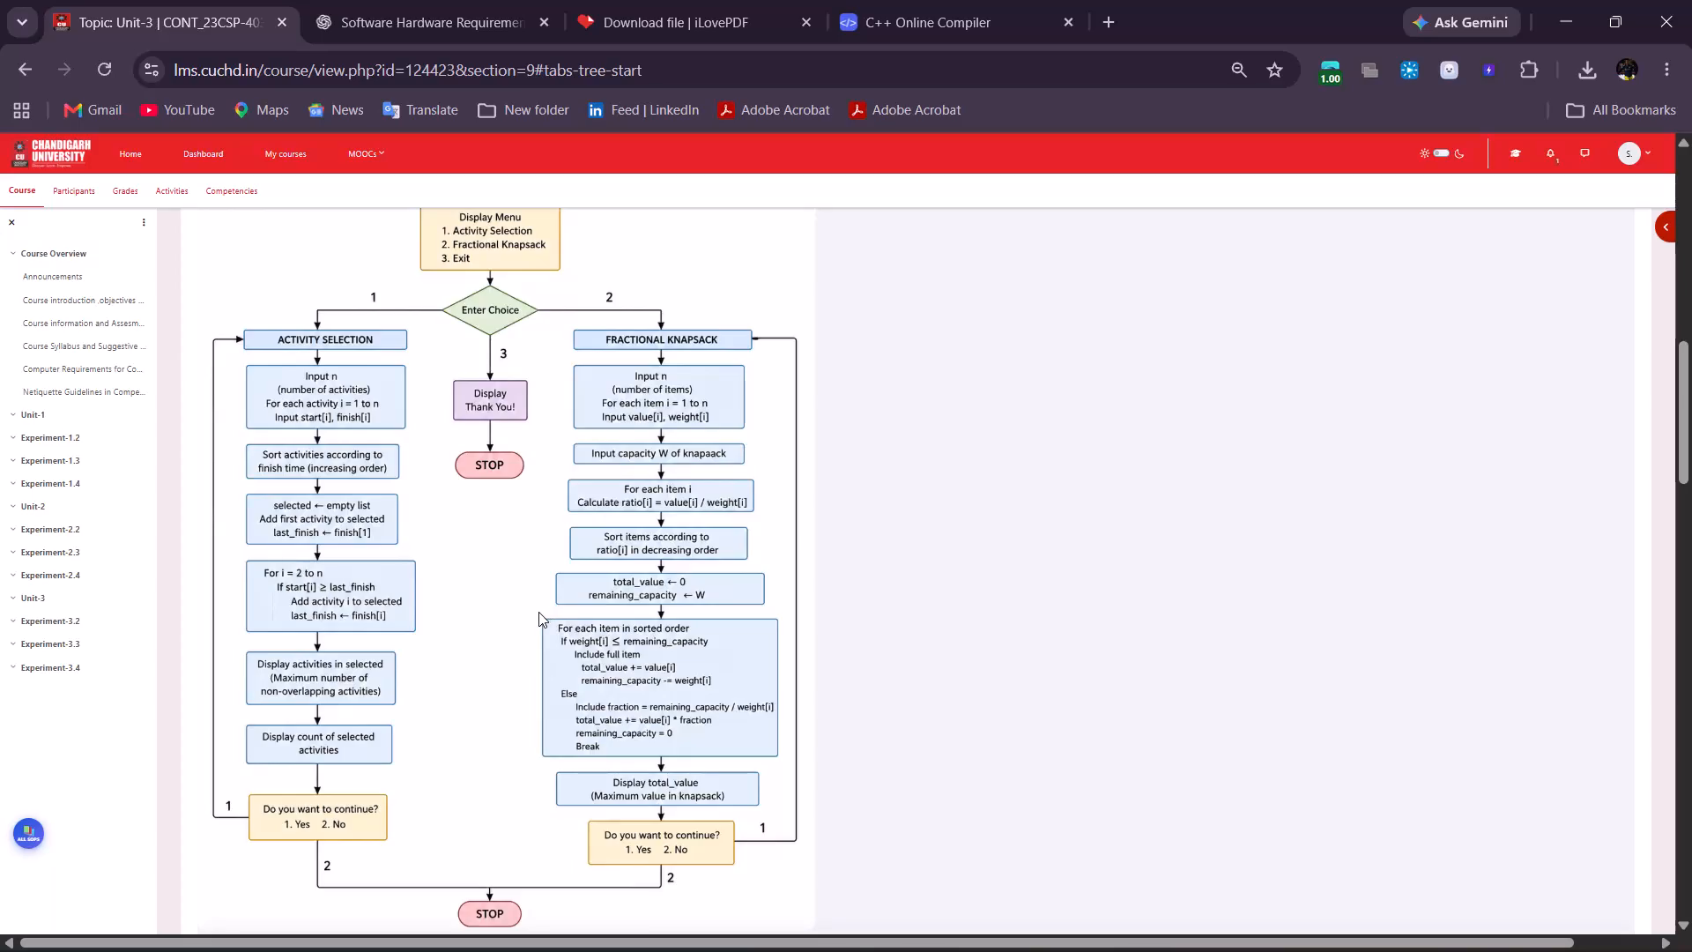
pyautogui.keyDown('ctrl'); pyautogui.scroll(1, 532, 614); pyautogui.keyUp('ctrl')
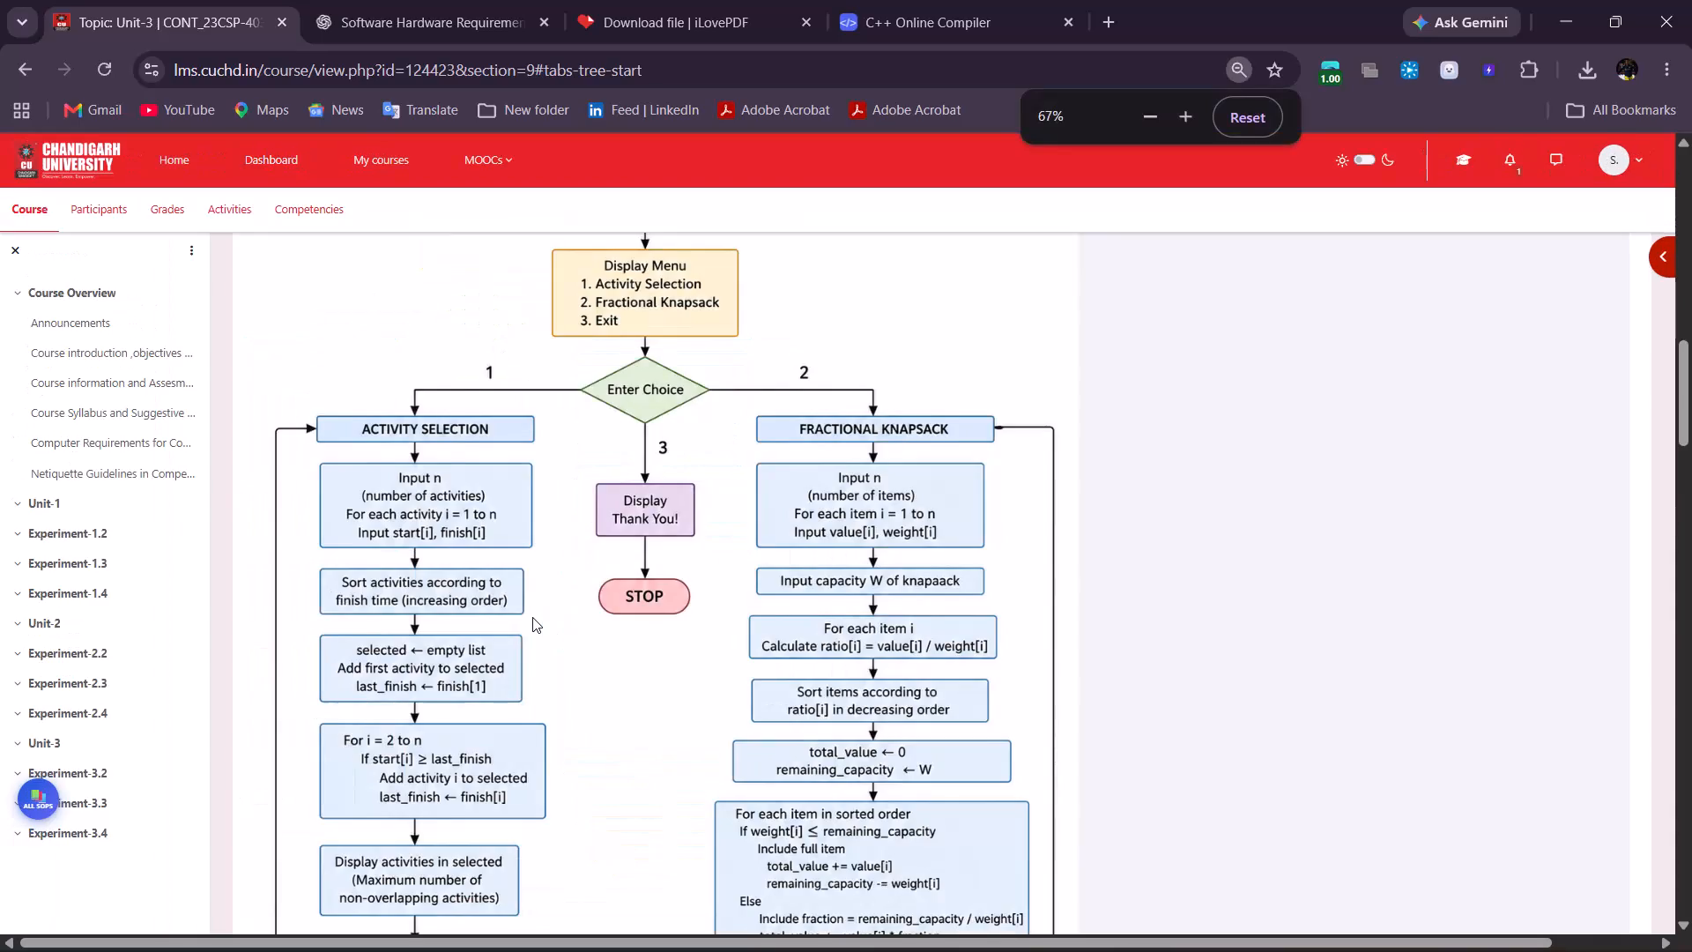
pyautogui.scroll(1, 532, 617)
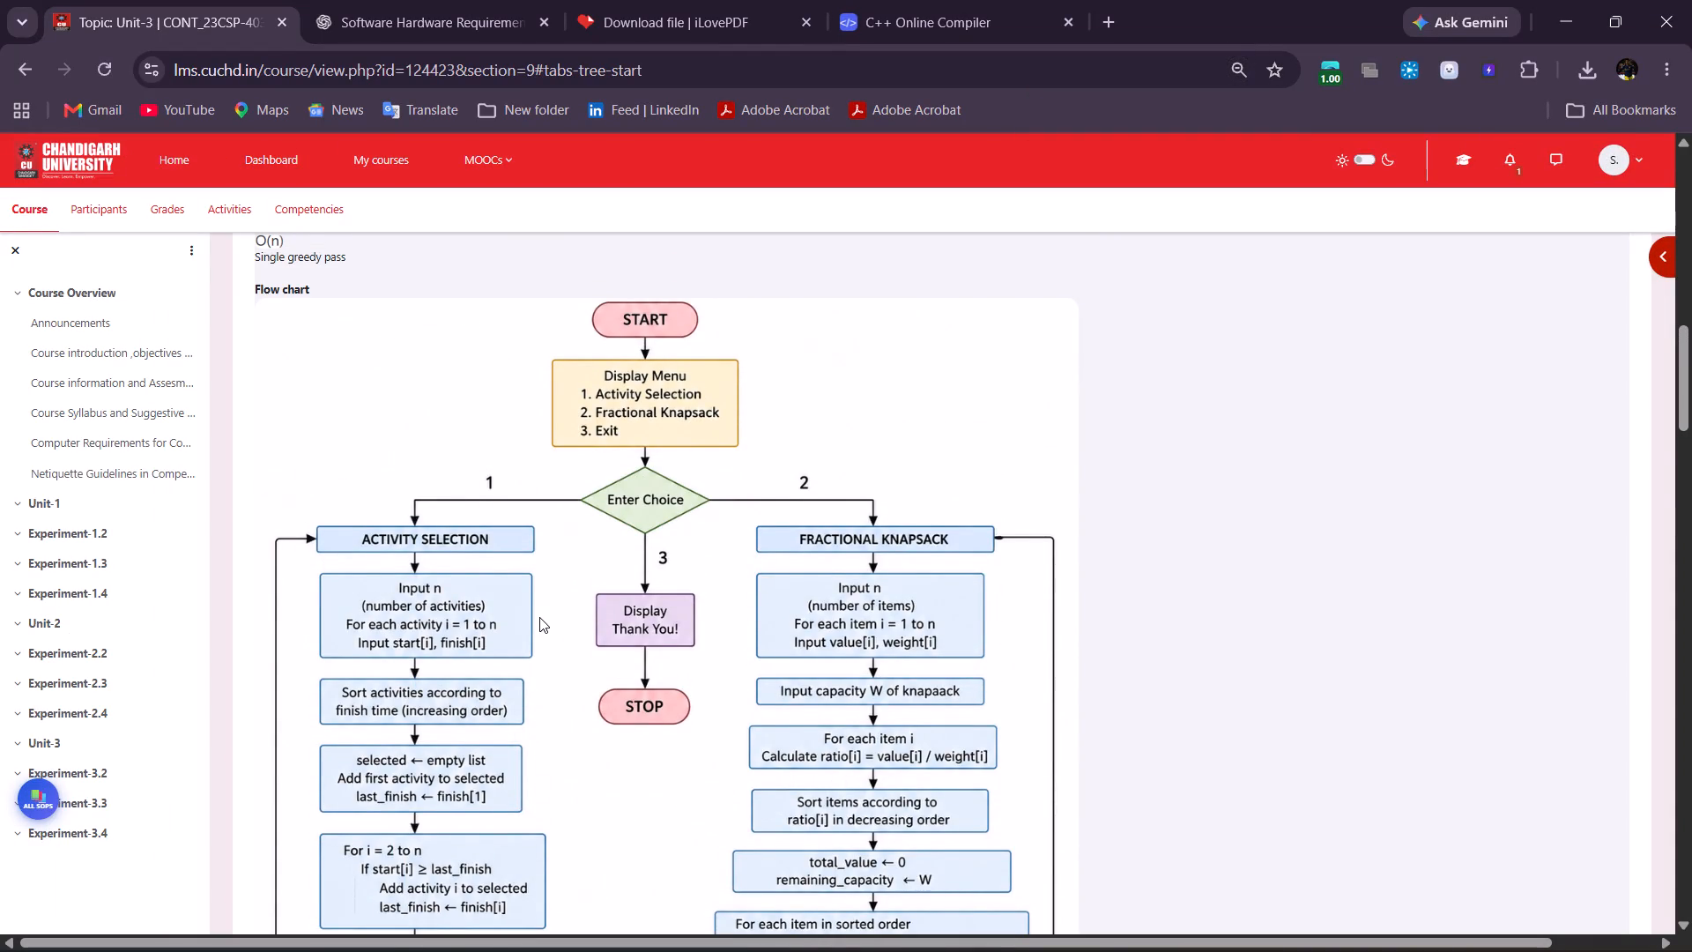
pyautogui.press('Print')
pyautogui.moveTo(256, 296); pyautogui.dragTo(263, 302)
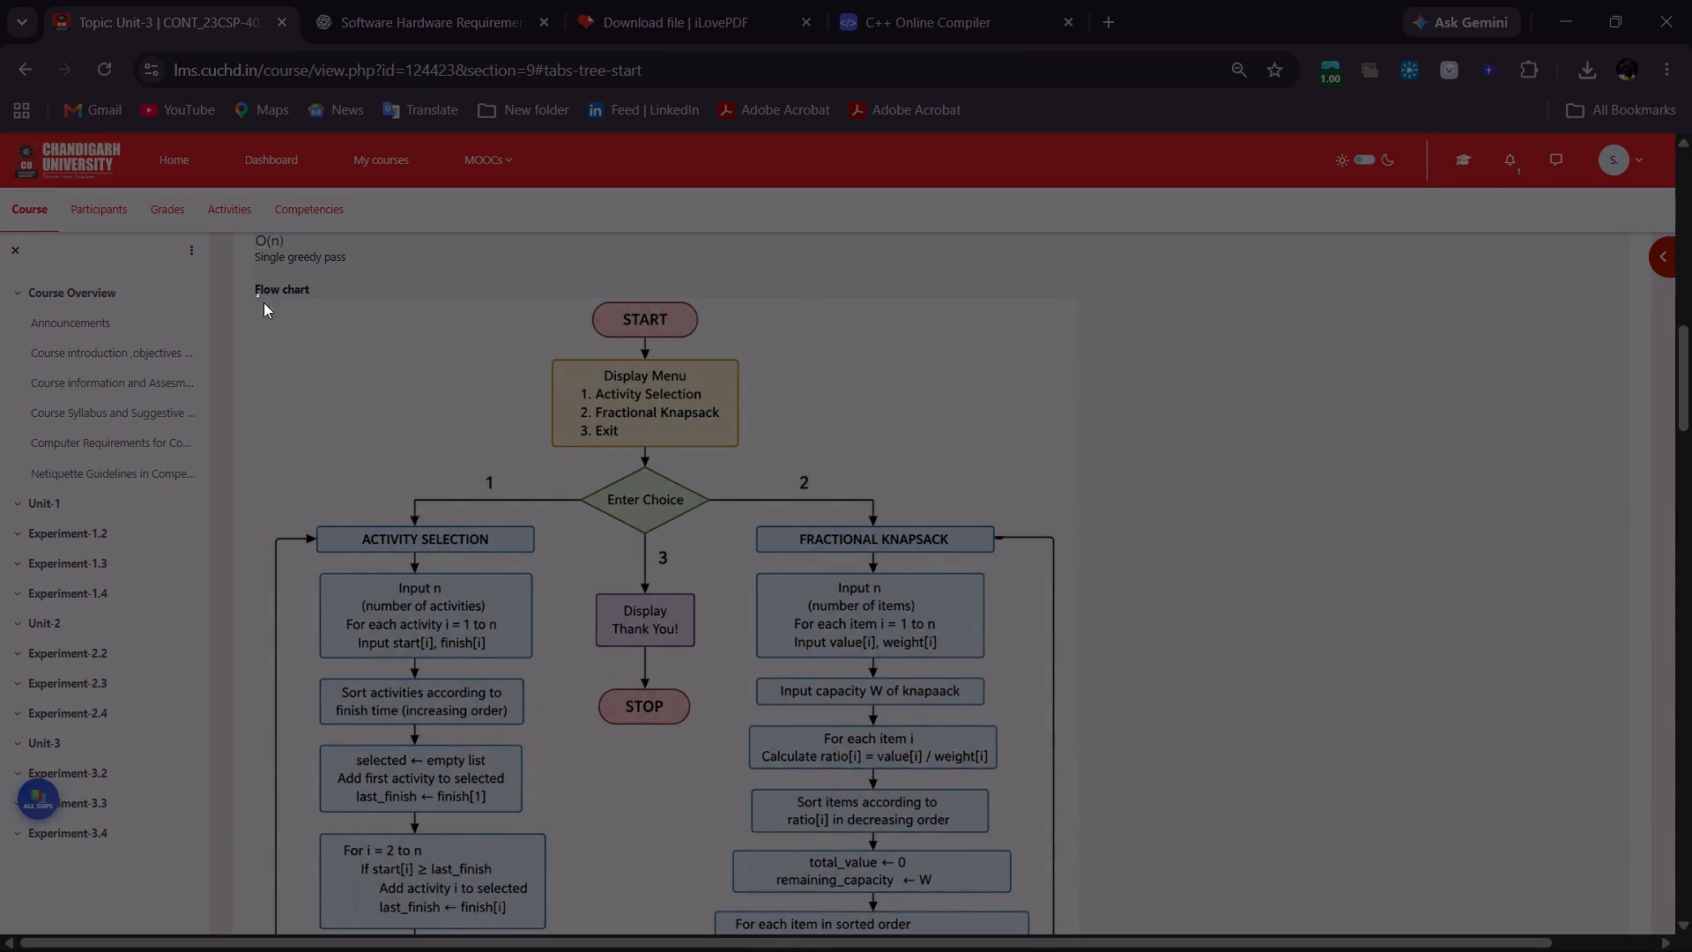
pyautogui.moveTo(263, 302); pyautogui.dragTo(1063, 933)
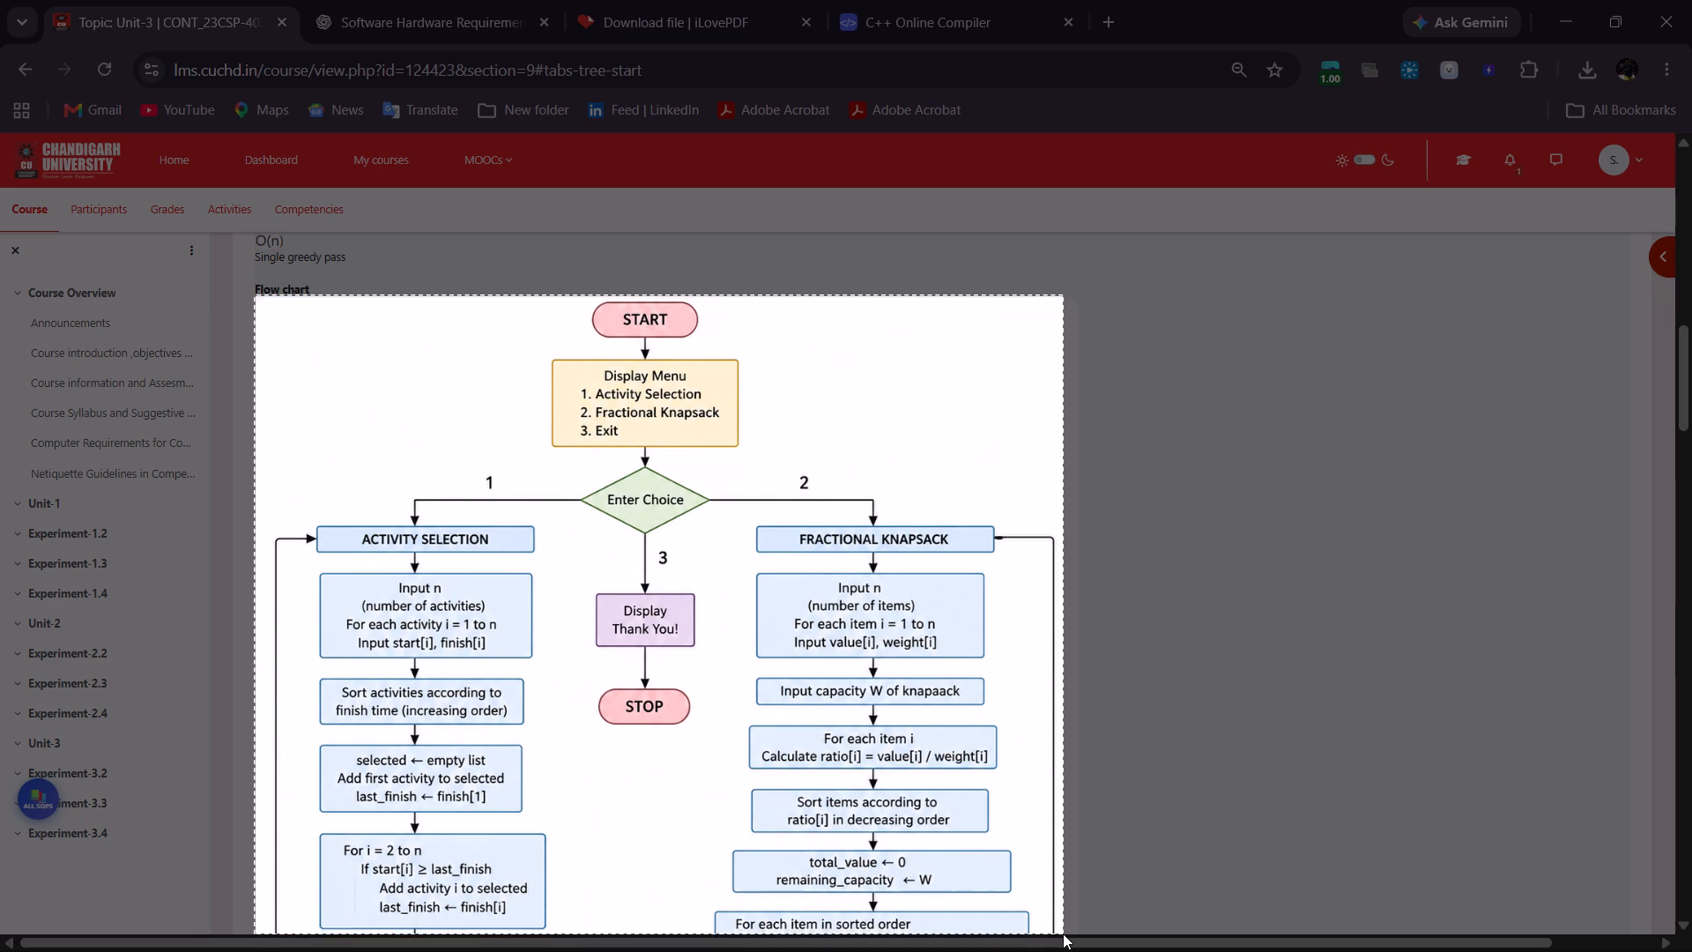
pyautogui.moveTo(1063, 933); pyautogui.dragTo(1074, 927)
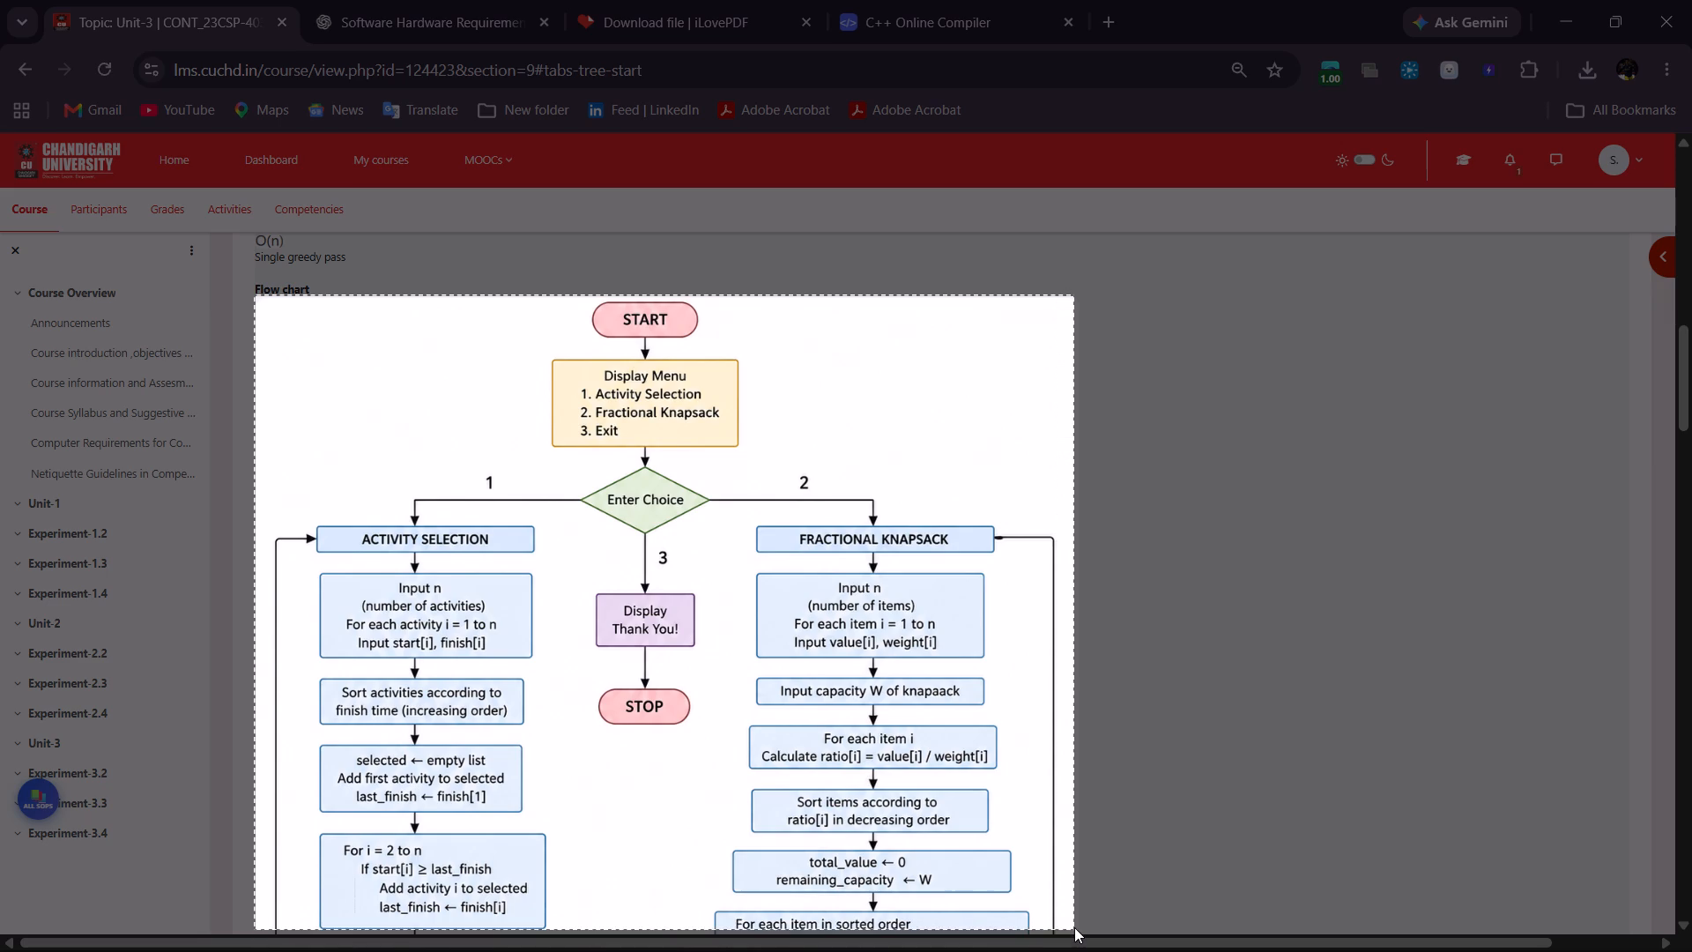
pyautogui.moveTo(1074, 927); pyautogui.dragTo(1072, 930)
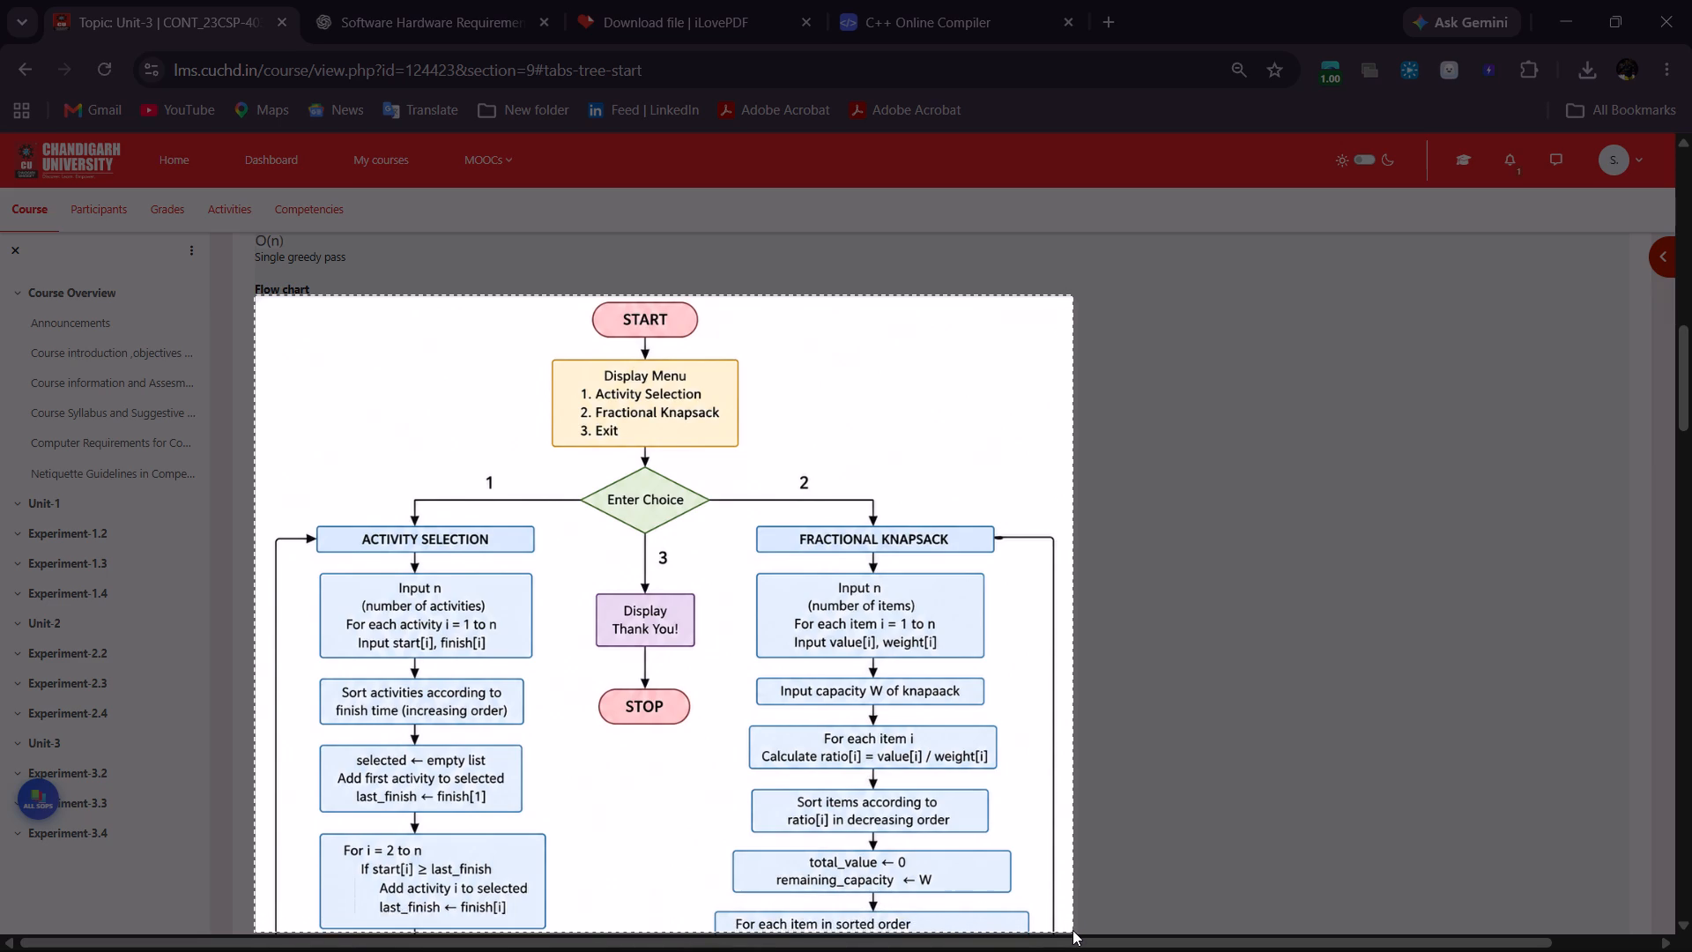
pyautogui.moveTo(1072, 930); pyautogui.dragTo(1040, 724)
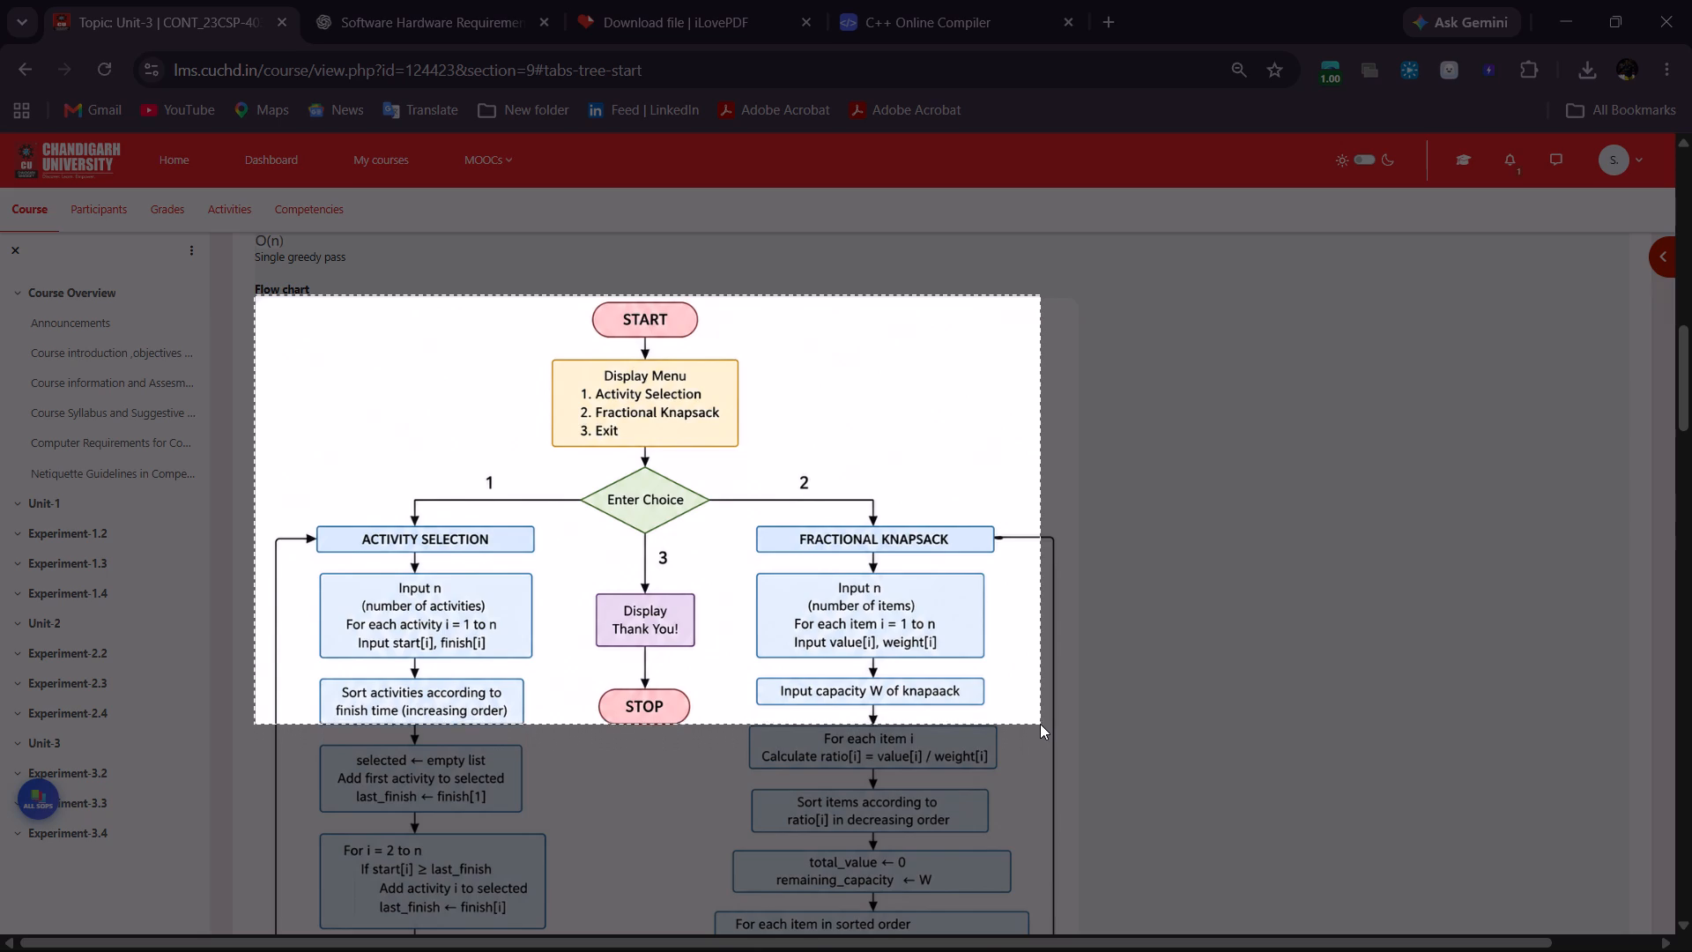
pyautogui.moveTo(1040, 724); pyautogui.dragTo(1040, 726)
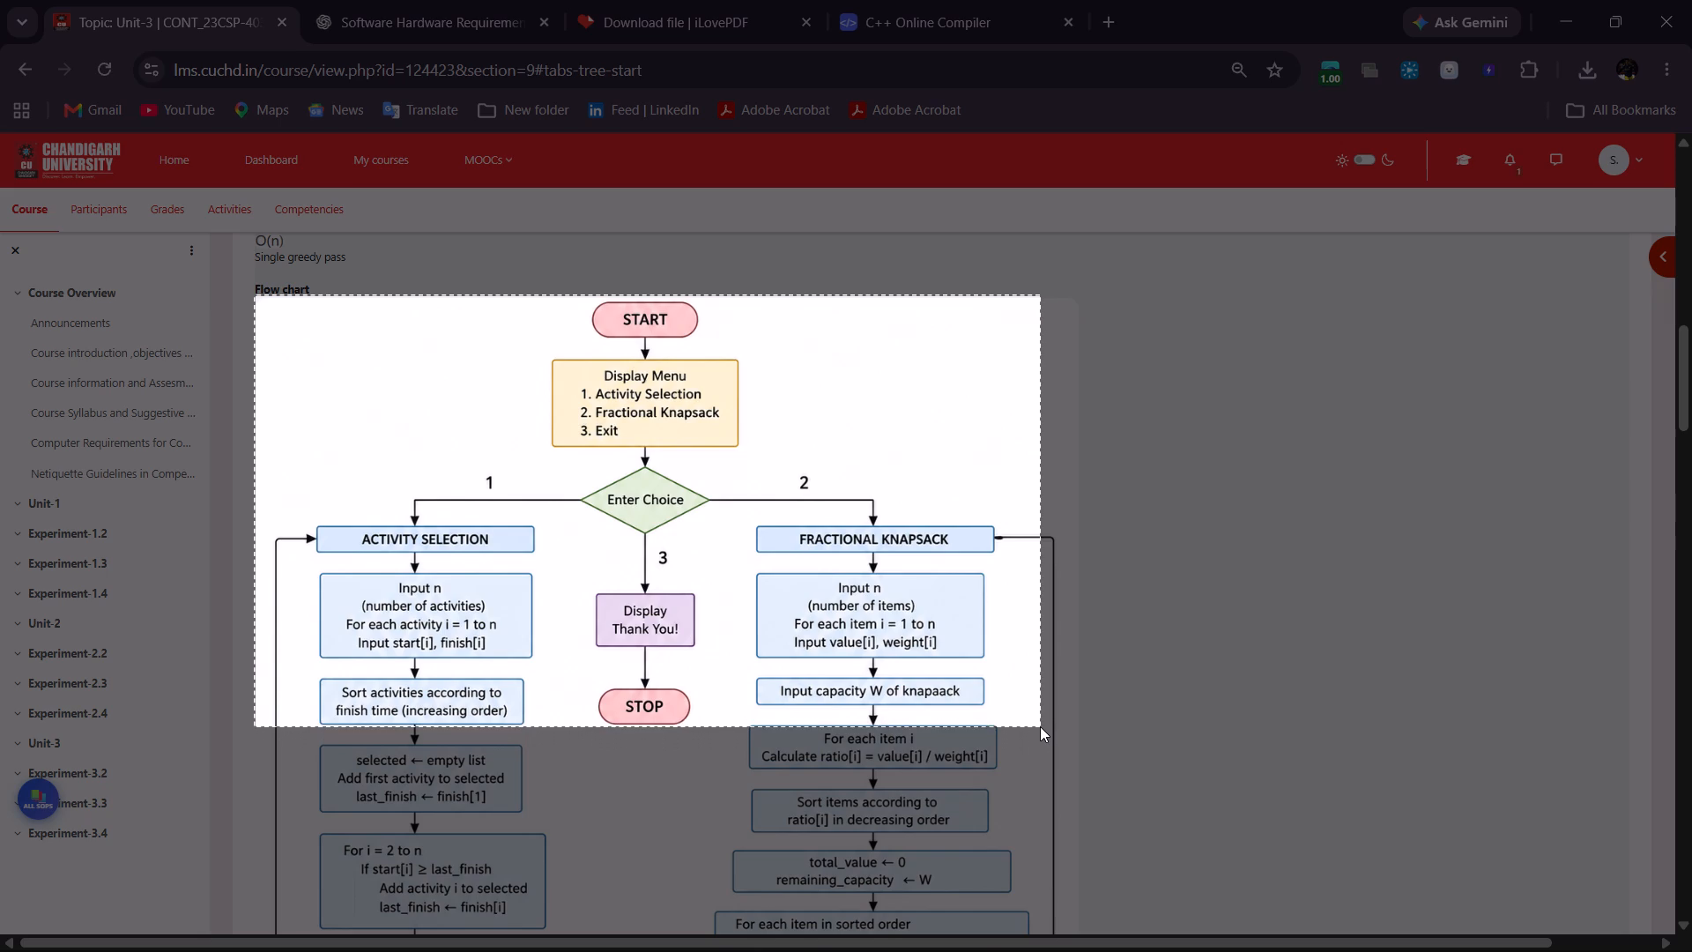
pyautogui.moveTo(1040, 726); pyautogui.dragTo(1053, 733)
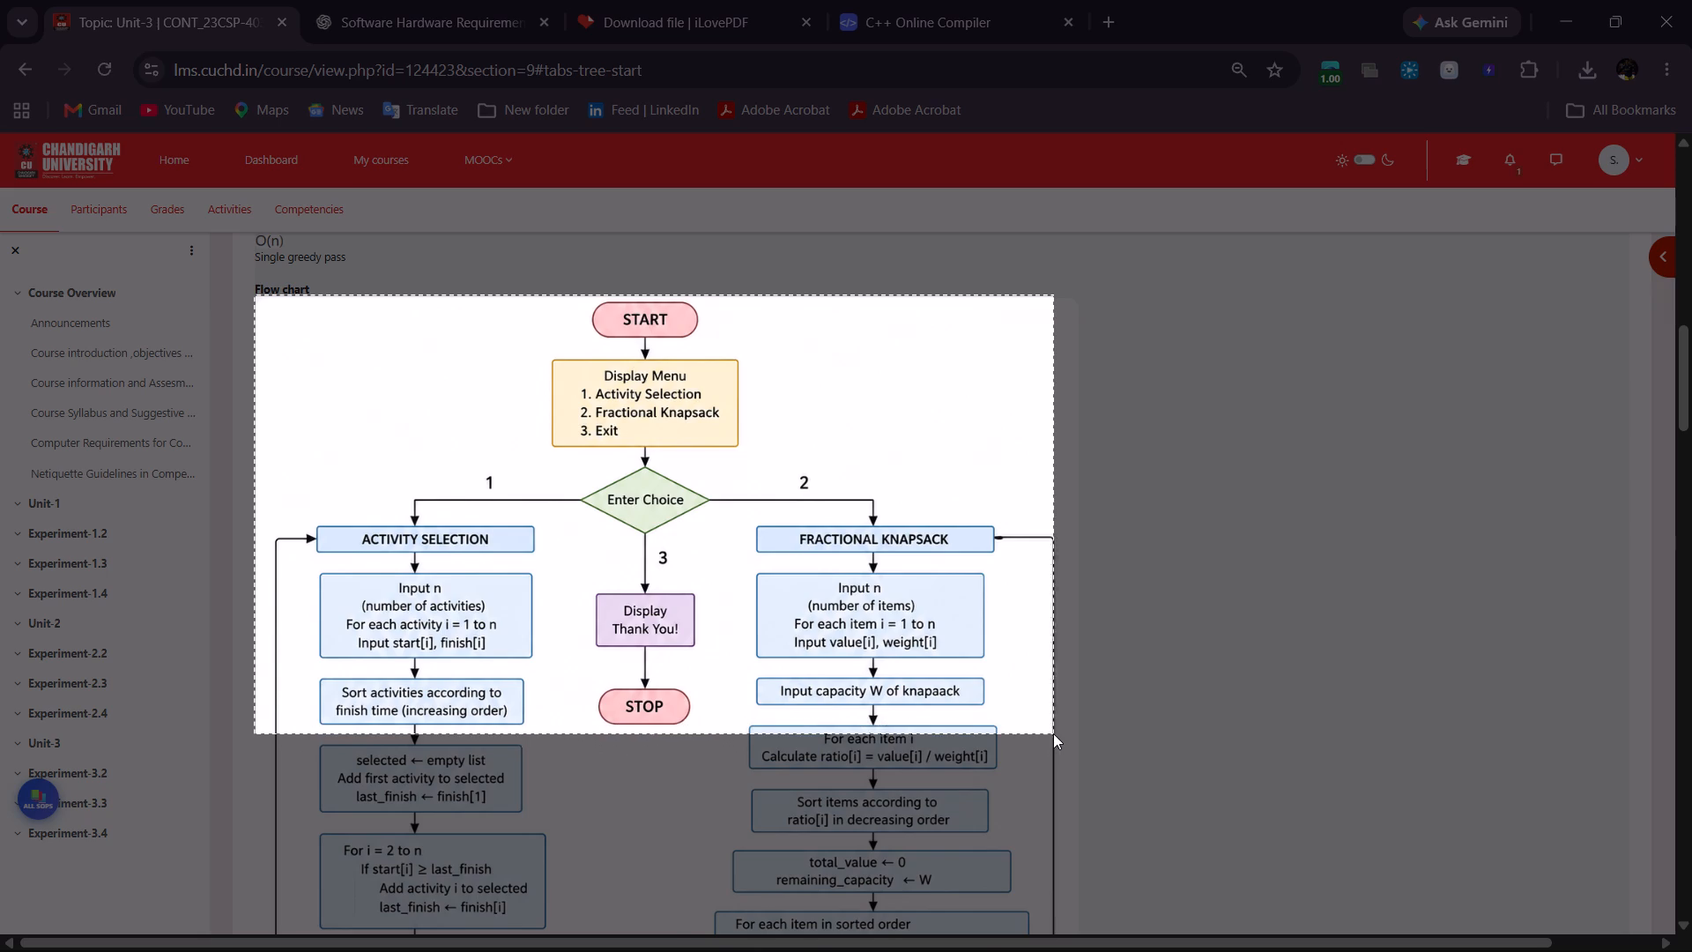
pyautogui.moveTo(1053, 733); pyautogui.dragTo(1065, 725)
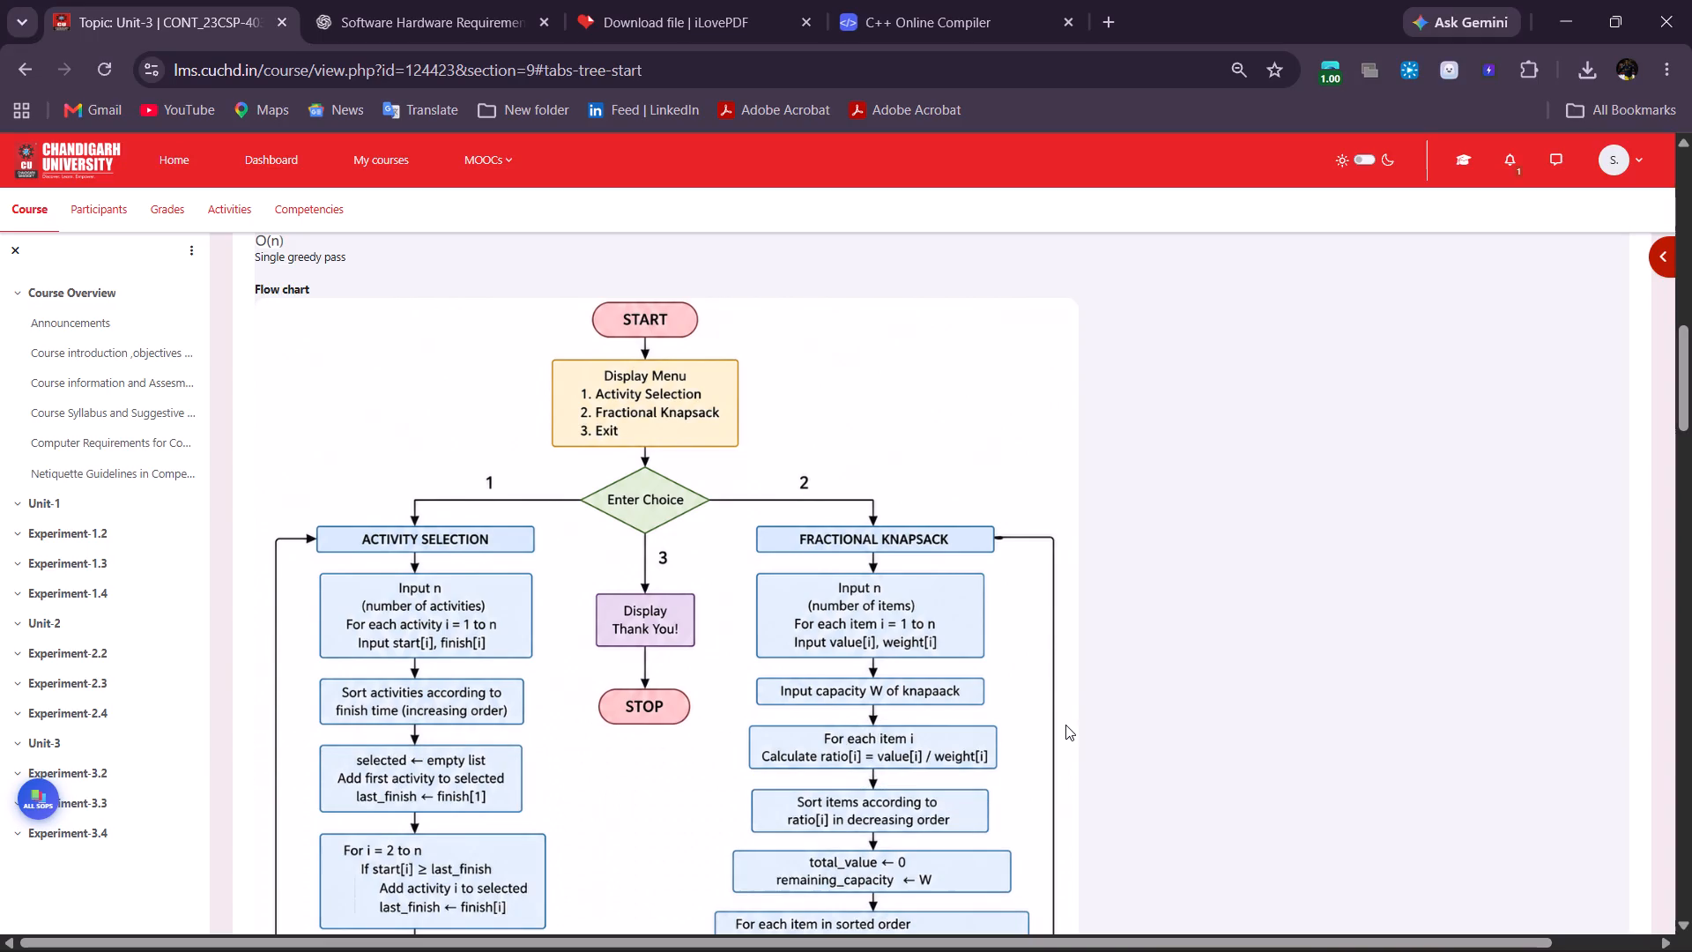
# Switch back to Word and paste the upper flow chart screenshot on the empty line below the Flowchart heading.
pyautogui.hotkey('alt', 'Tab')
pyautogui.scroll(3, 716, 536)
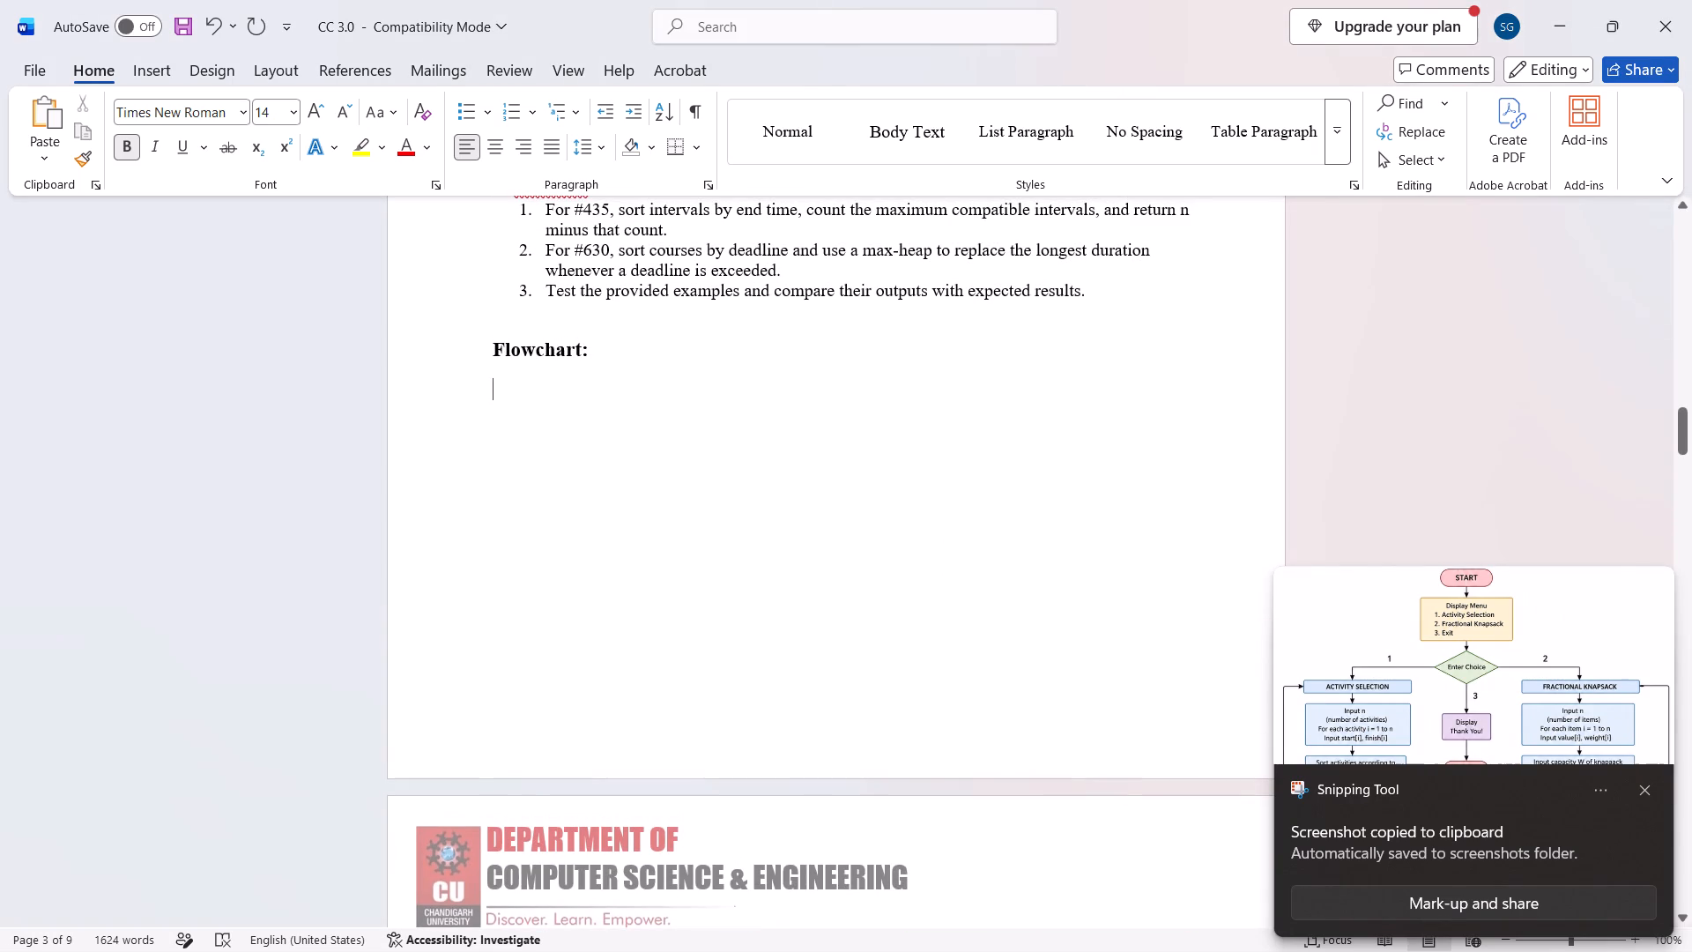
pyautogui.hotkey('ctrl', 'v')
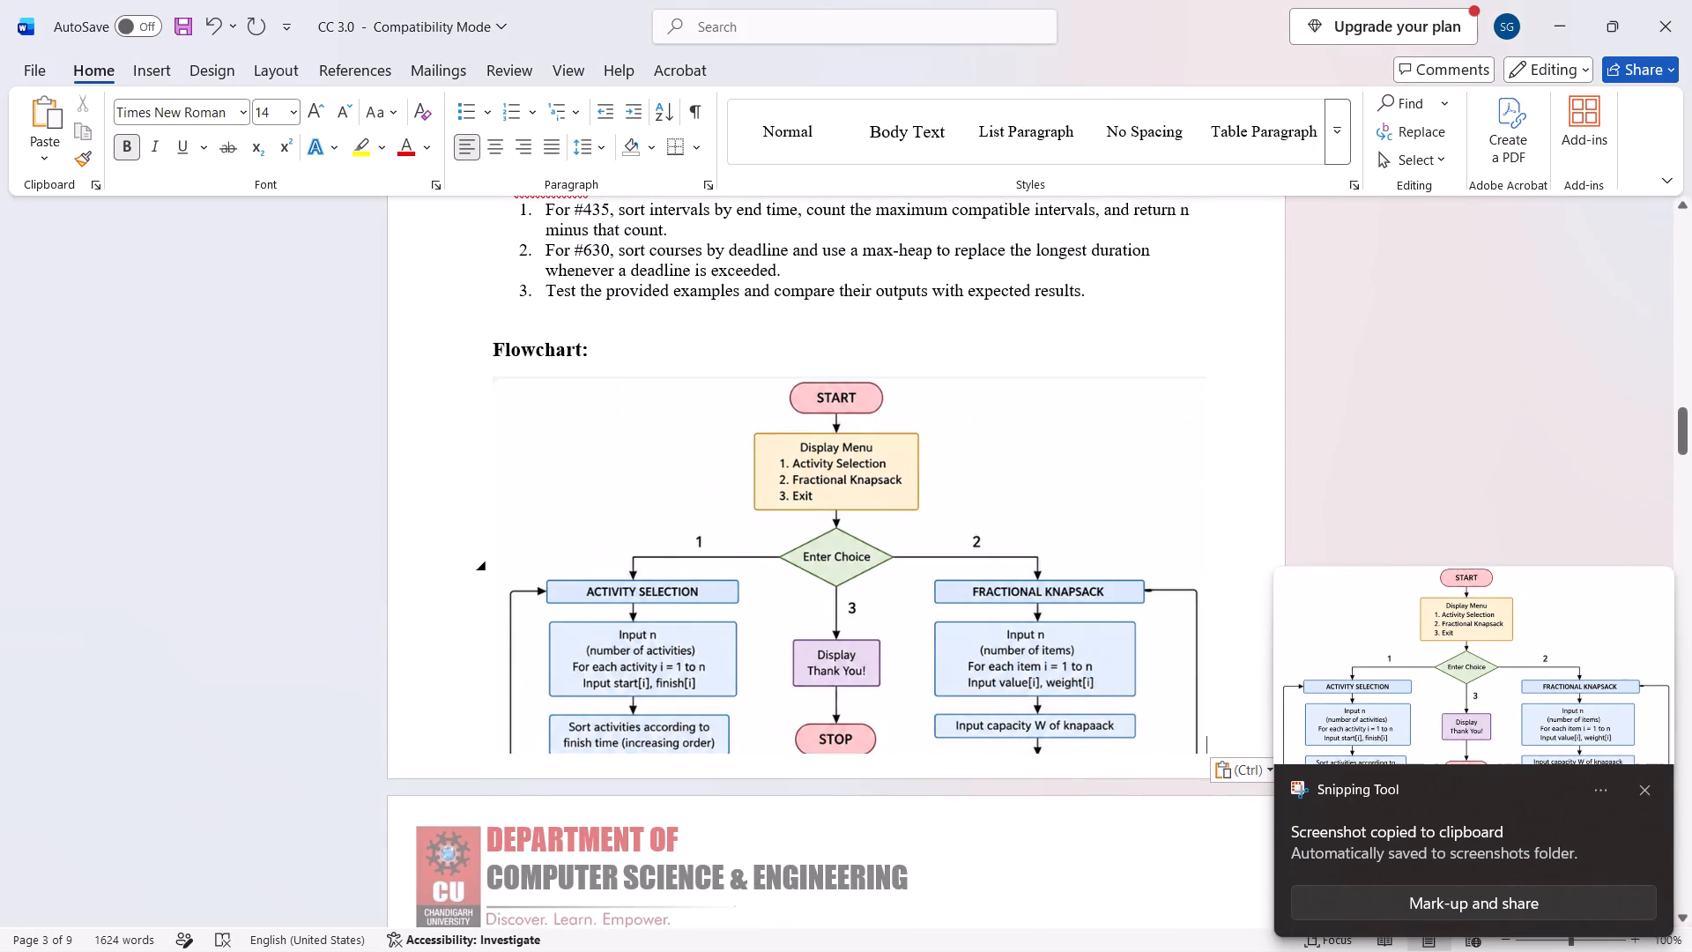
# Switch to Chrome and capture the flow chart's lower part, from the "selected ← empty list" box to the bottom STOP, with Snipping Tool.
pyautogui.hotkey('alt', 'Tab')
pyautogui.scroll(-5, 837, 611)
pyautogui.scroll(3, 856, 622)
pyautogui.scroll(-2, 856, 622)
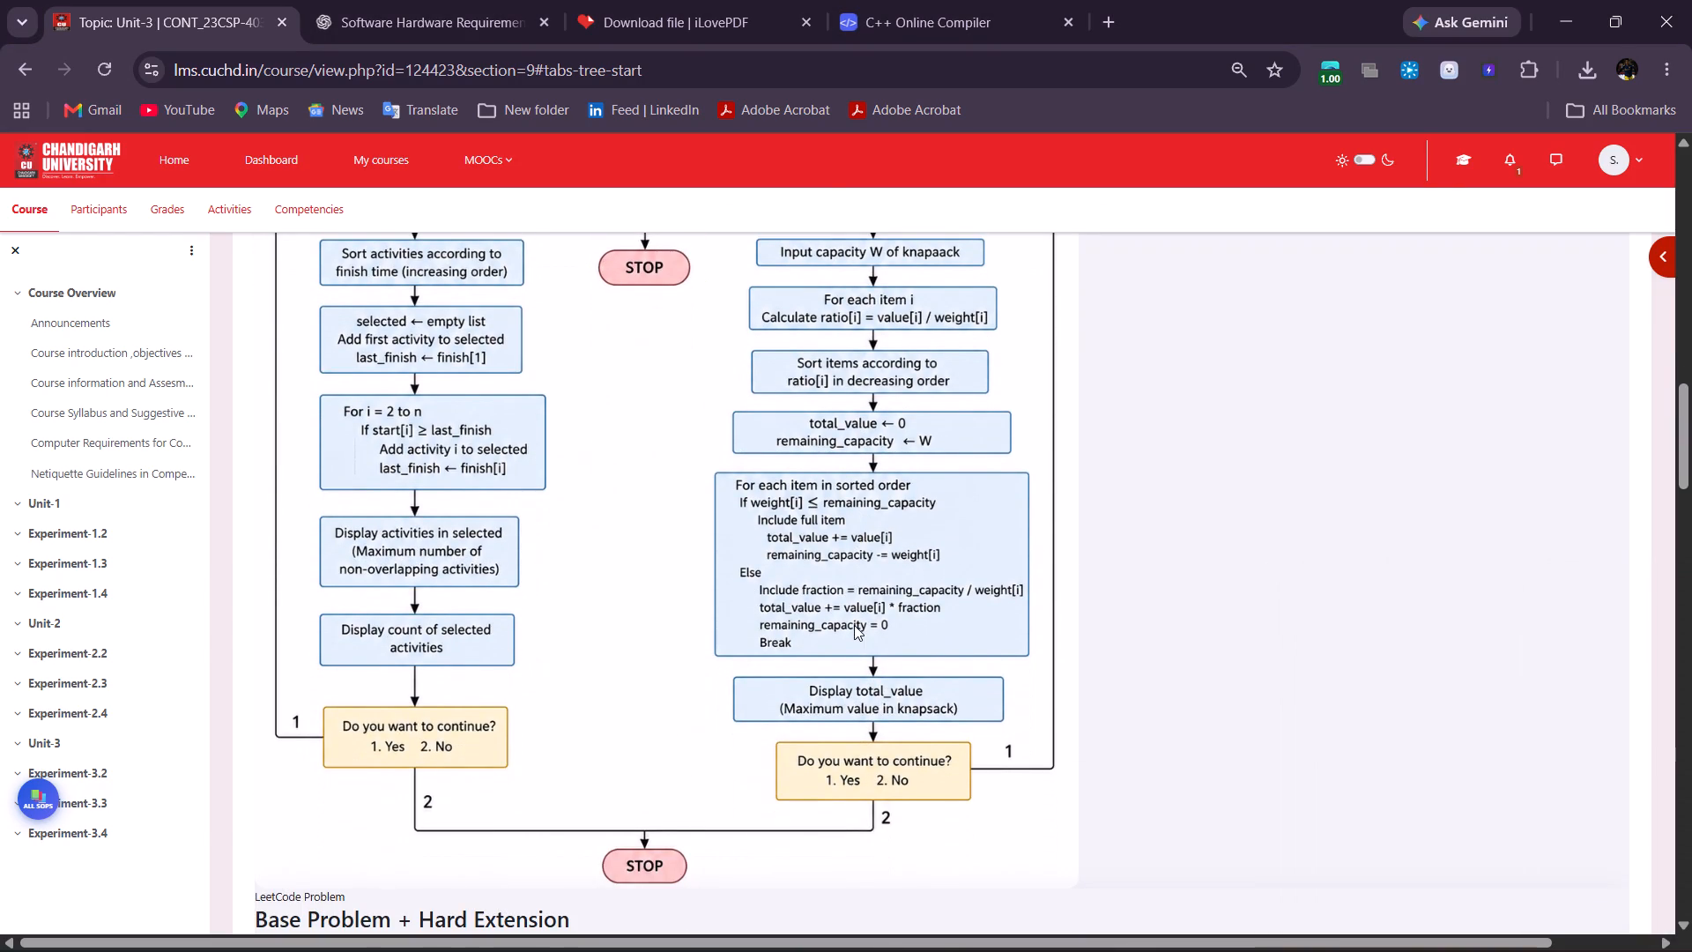
pyautogui.press('Print')
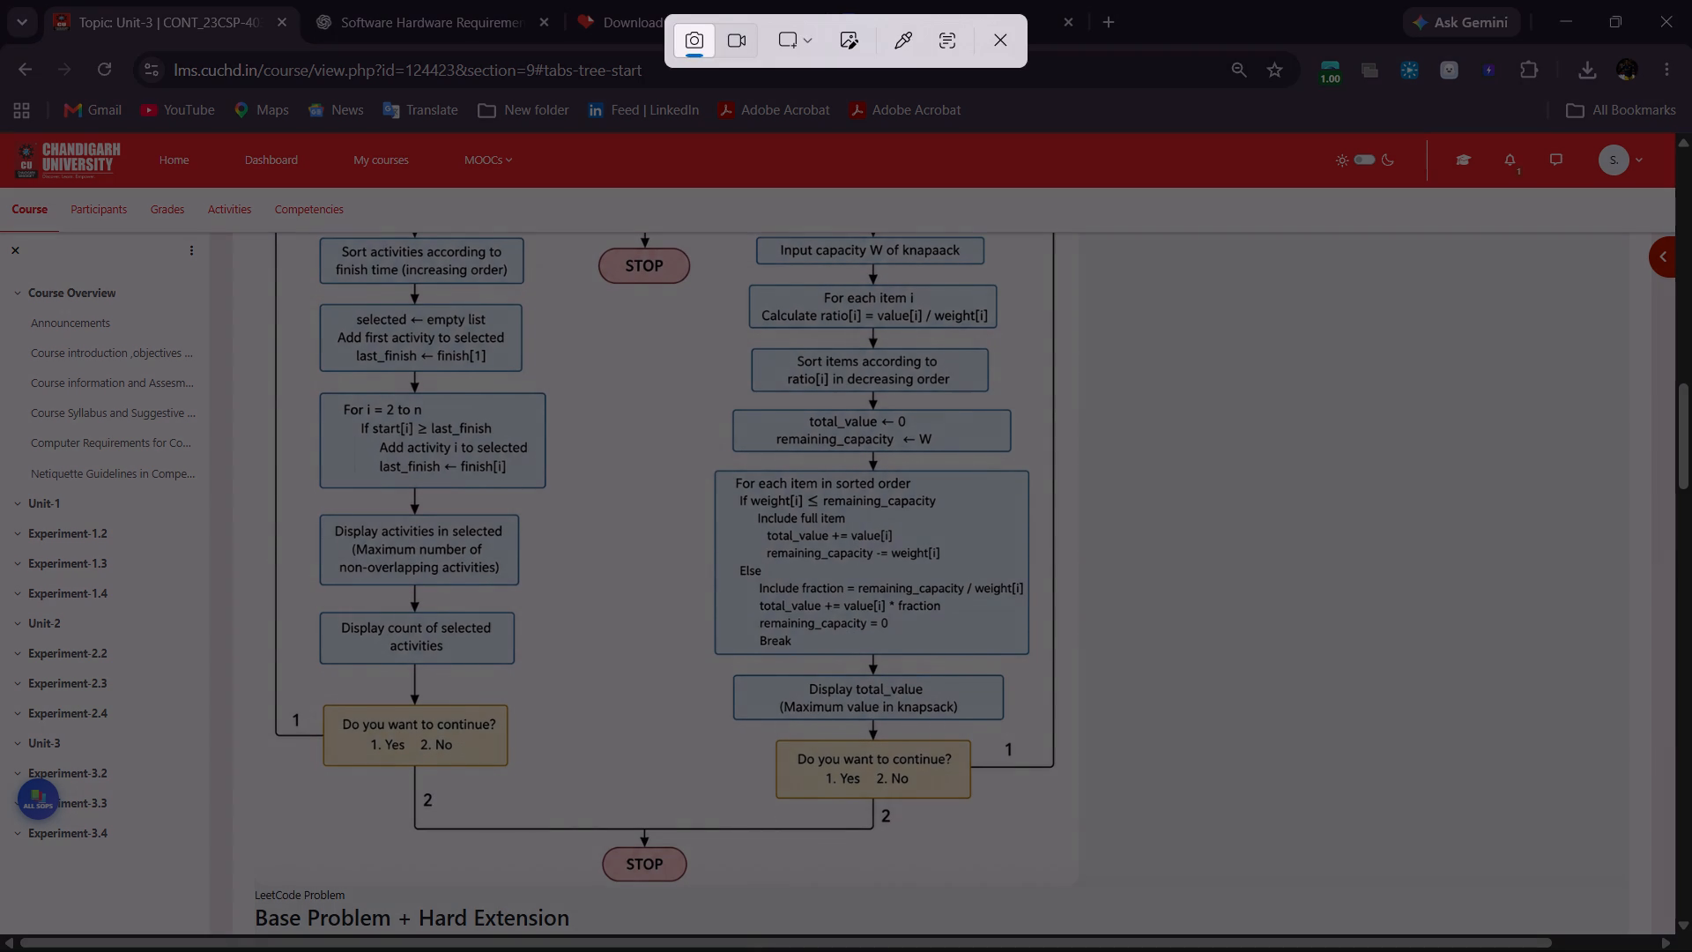
pyautogui.moveTo(247, 285); pyautogui.dragTo(268, 298)
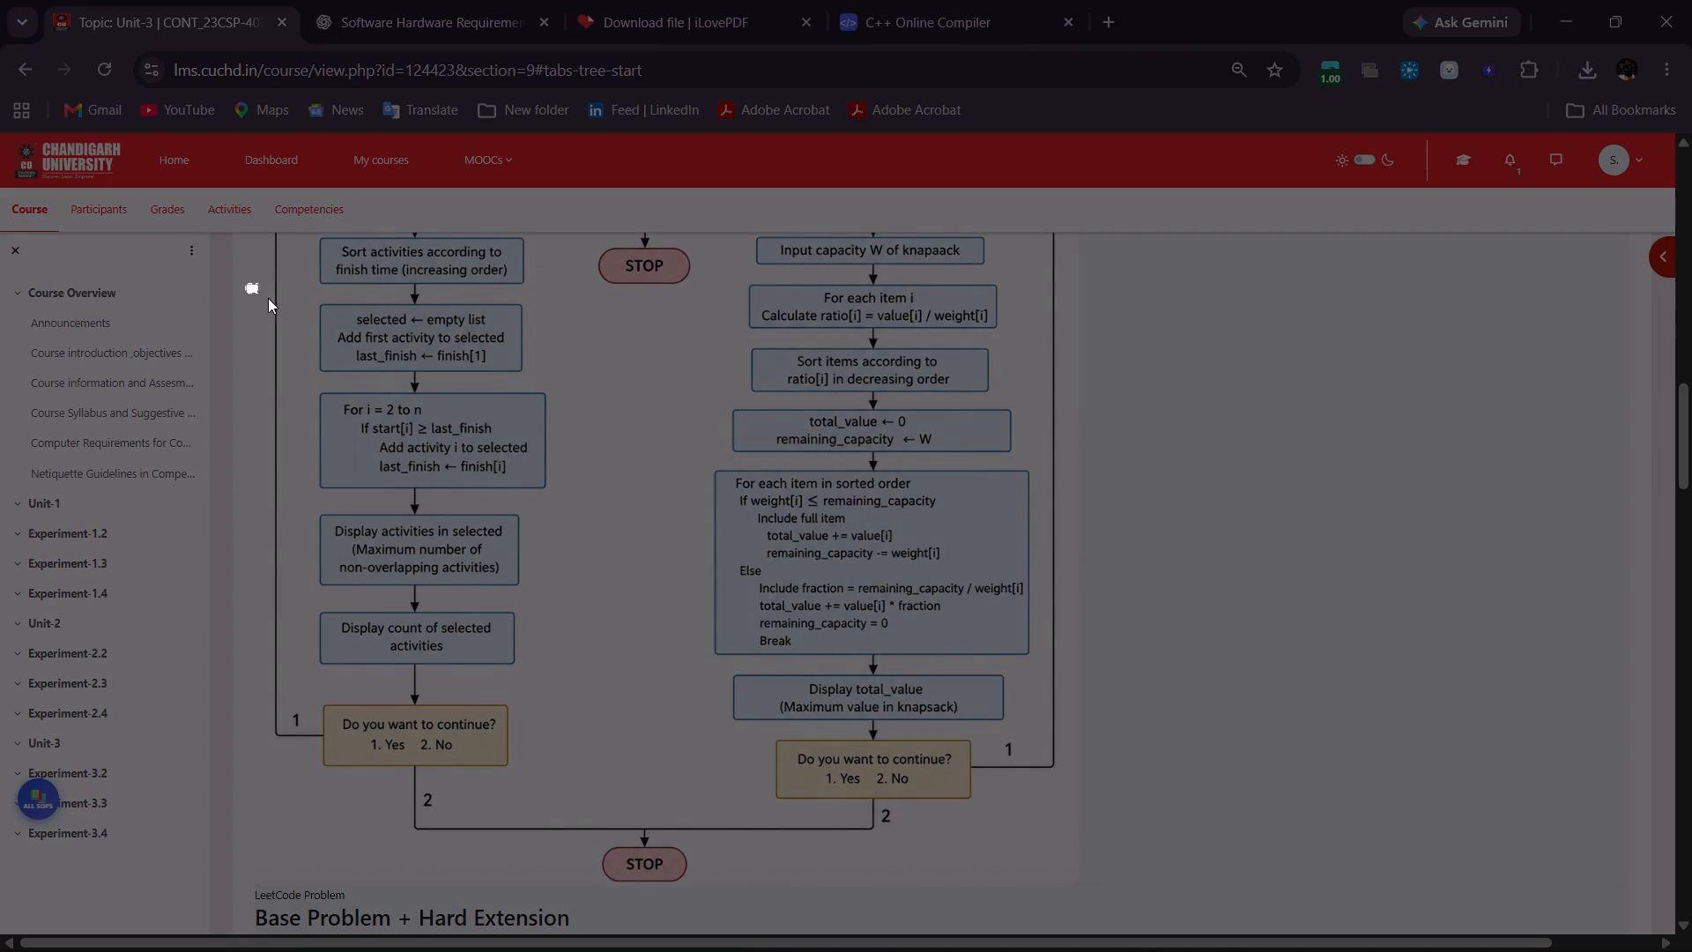
pyautogui.moveTo(268, 298); pyautogui.dragTo(1073, 846)
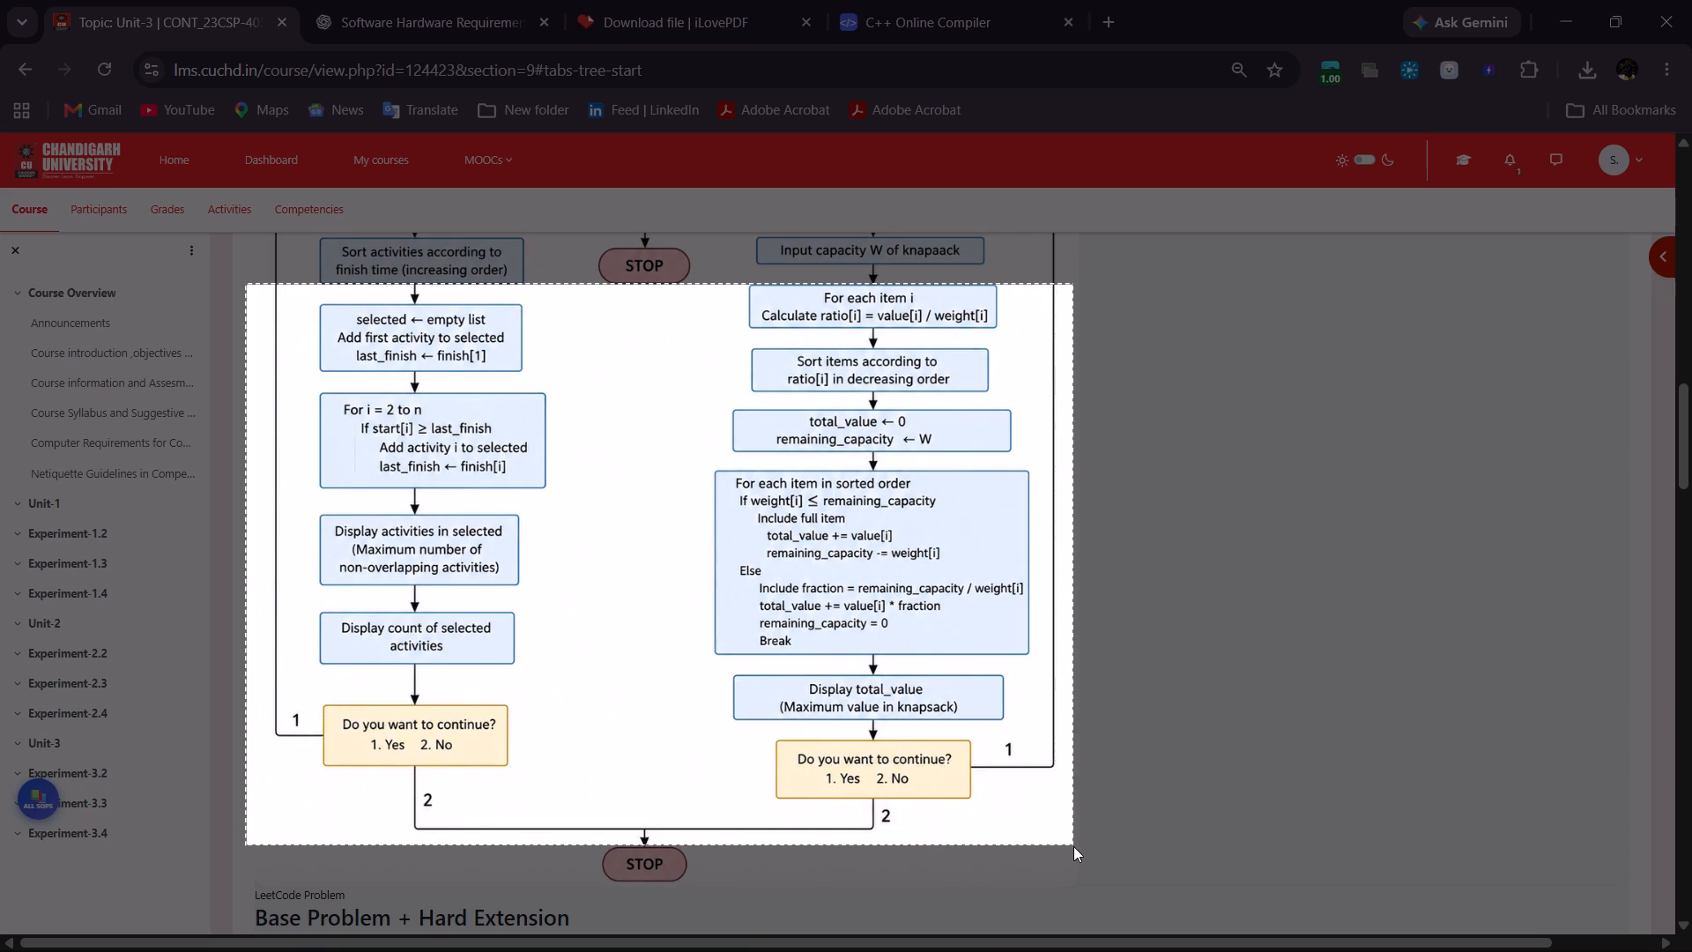
pyautogui.moveTo(1073, 846); pyautogui.dragTo(1079, 888)
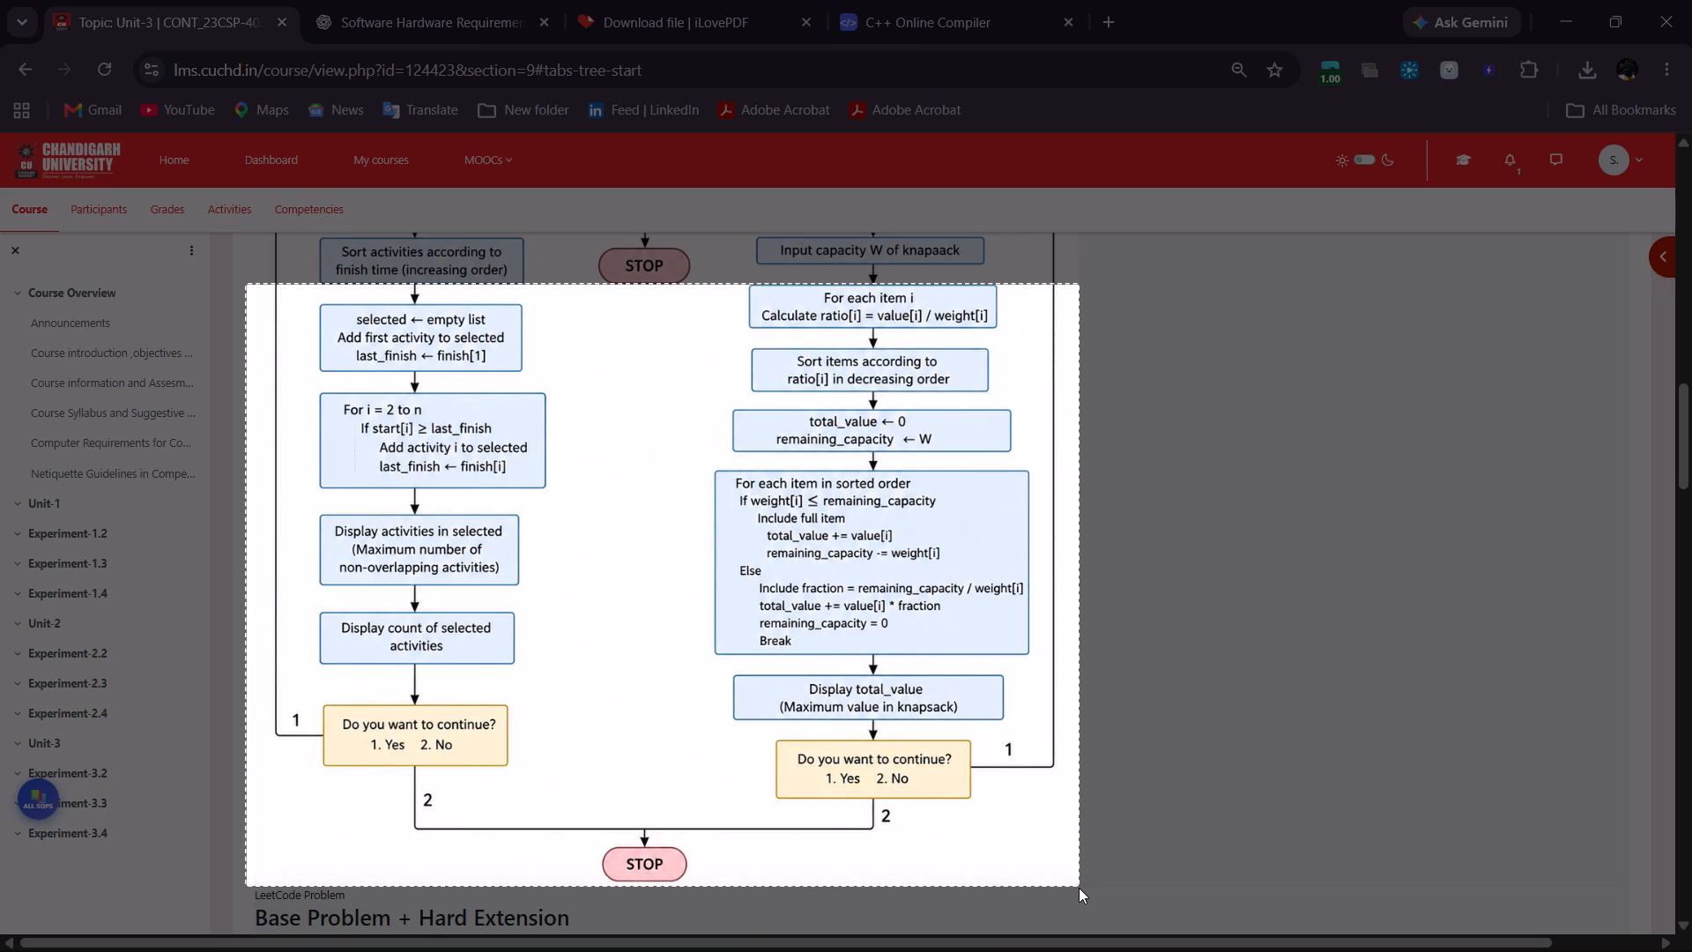
pyautogui.moveTo(1079, 888); pyautogui.dragTo(1077, 888)
# Switch back to Word and replace the old Quick Sort flowchart picture with the lower flow chart screenshot.
pyautogui.hotkey('alt', 'Tab')
pyautogui.scroll(-1, 898, 735)
pyautogui.scroll(1, 896, 740)
pyautogui.scroll(-6, 896, 741)
pyautogui.click(865, 755)
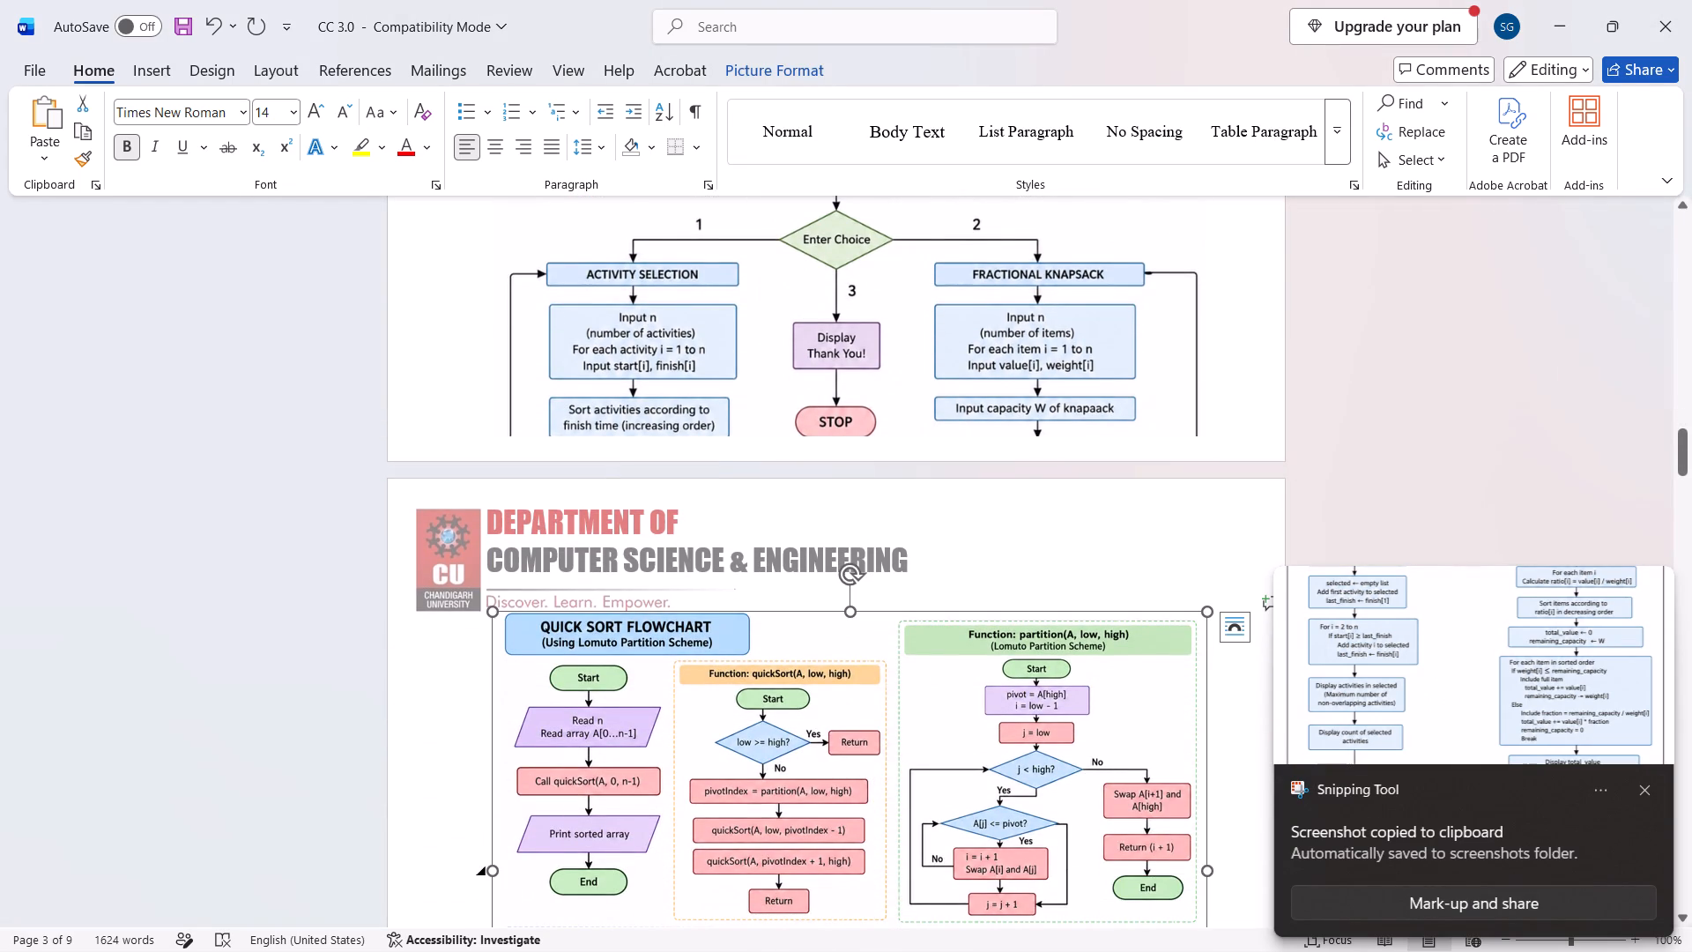
pyautogui.press('Delete')
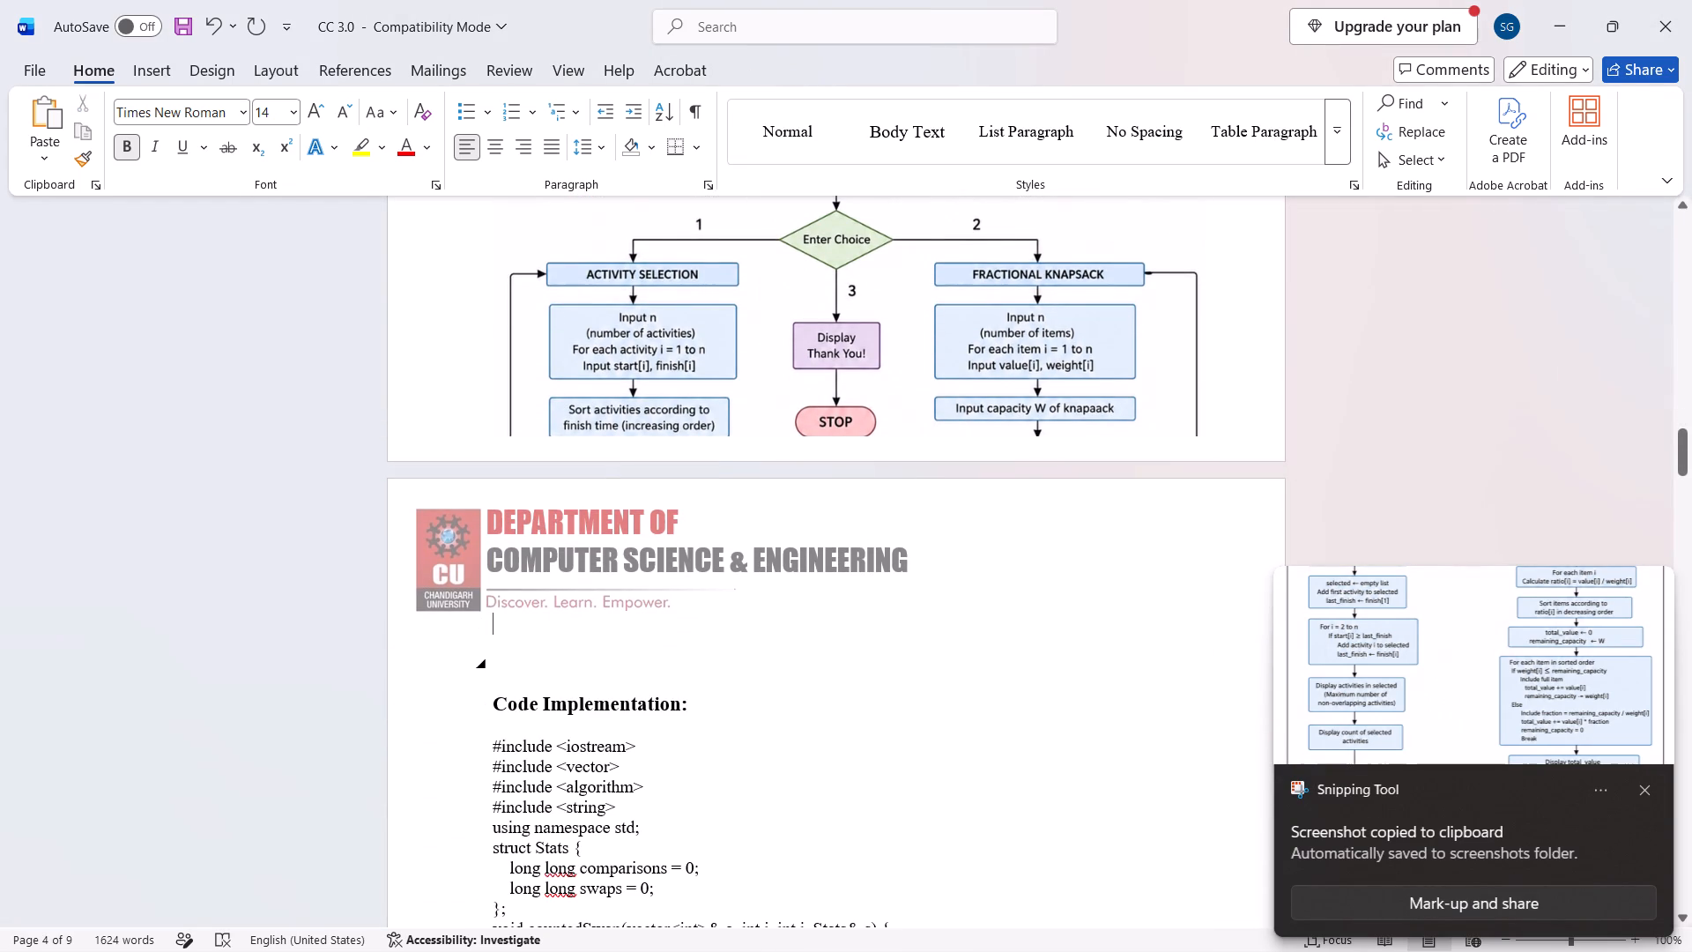
pyautogui.hotkey('ctrl', 'v')
# Insert an empty line after the Flowchart heading to push the upper flow chart picture onto the page with the lower one.
pyautogui.scroll(5, 580, 629)
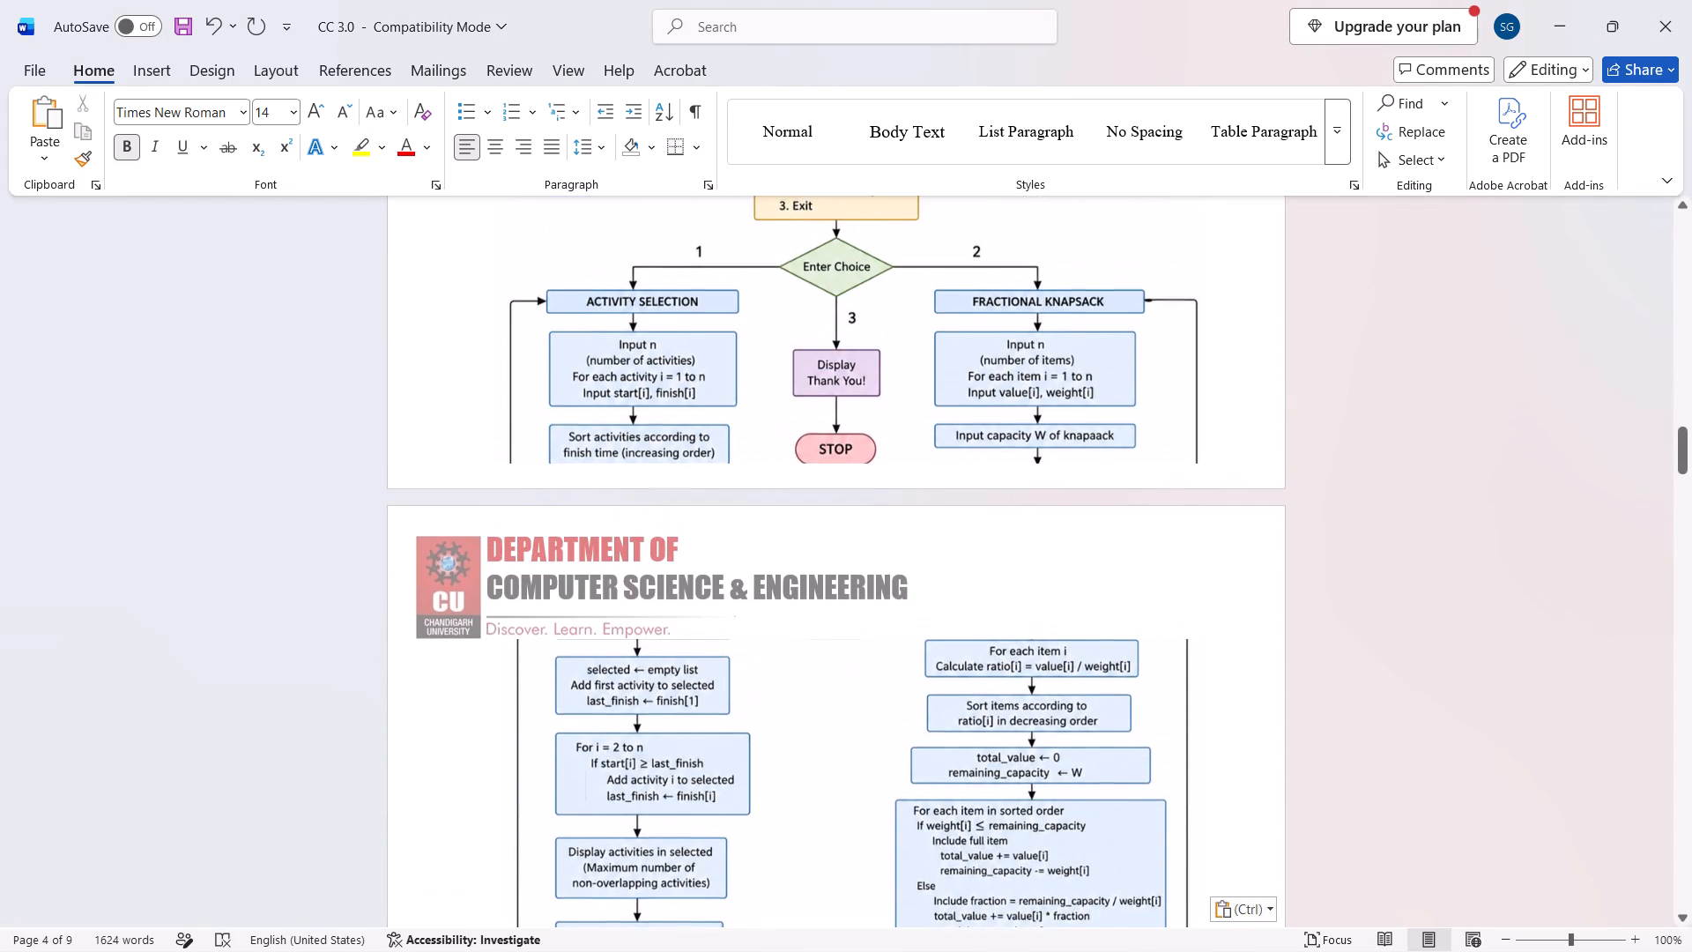
pyautogui.scroll(3, 533, 260)
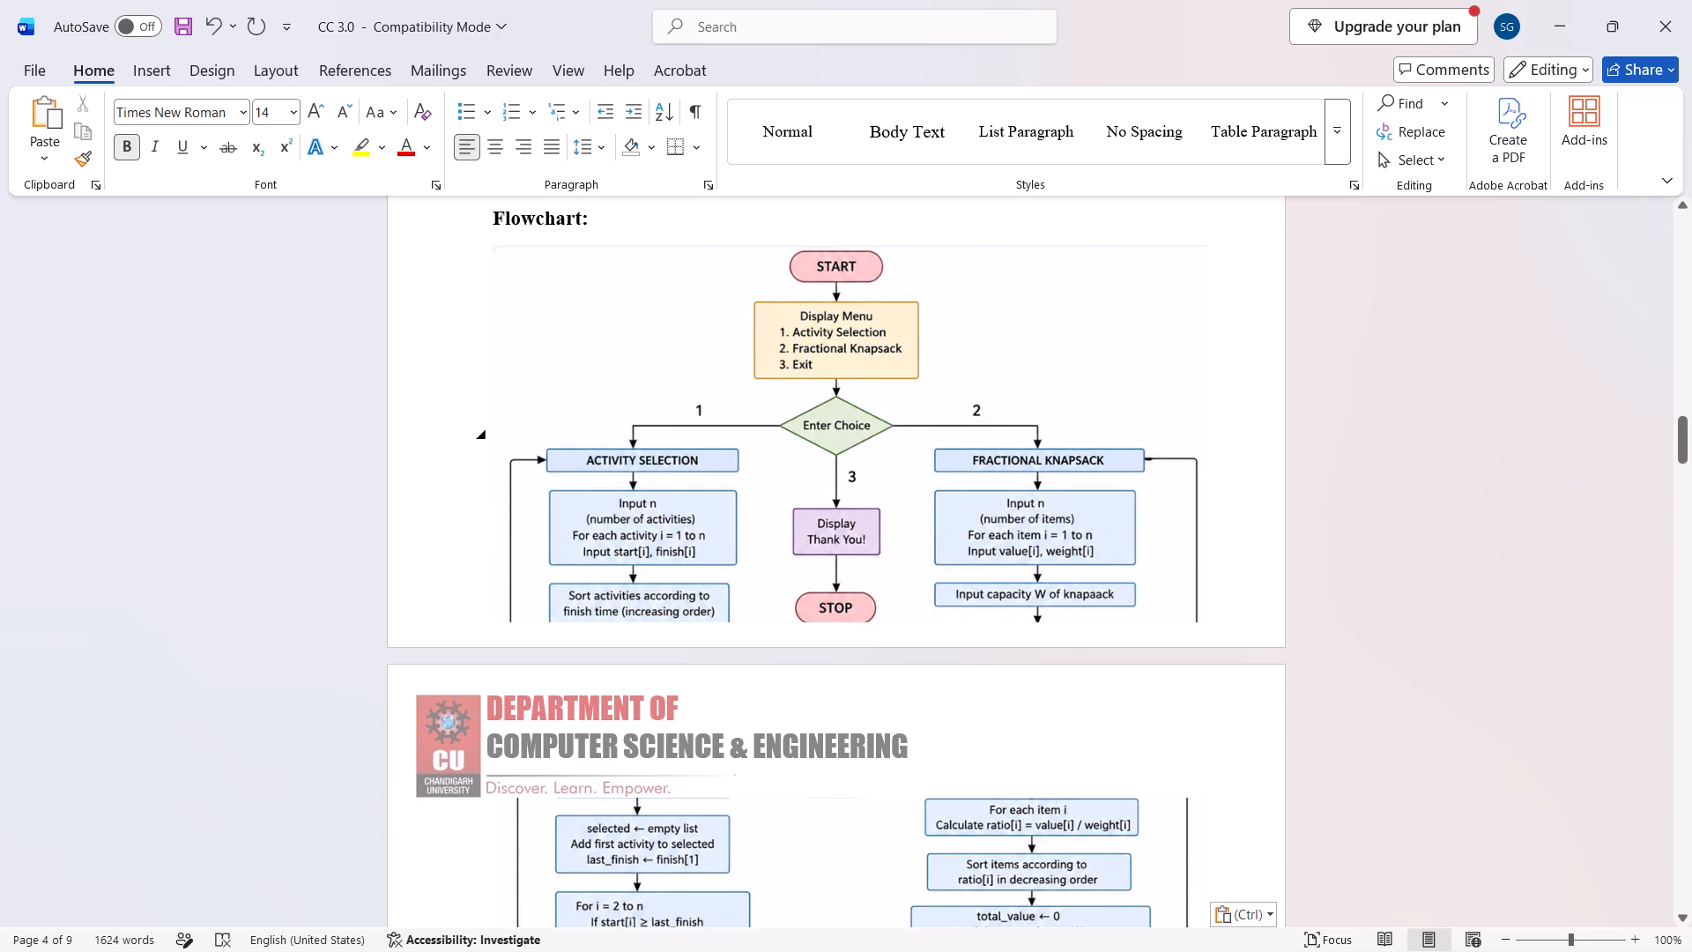
pyautogui.click(686, 229)
pyautogui.press('Return')
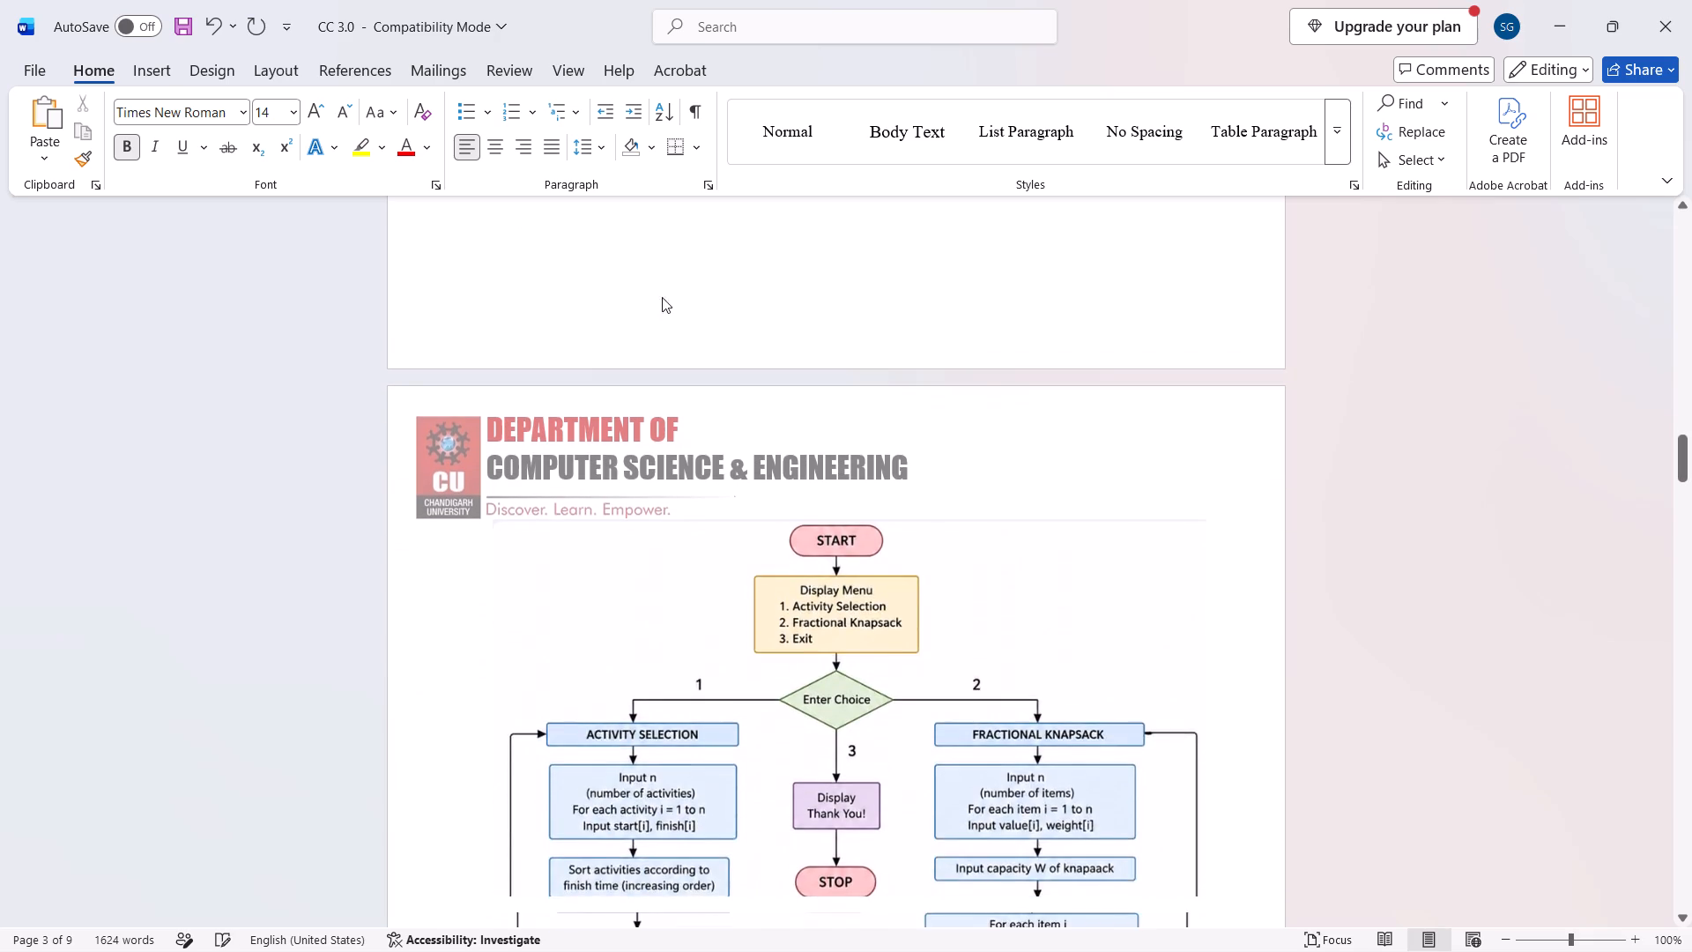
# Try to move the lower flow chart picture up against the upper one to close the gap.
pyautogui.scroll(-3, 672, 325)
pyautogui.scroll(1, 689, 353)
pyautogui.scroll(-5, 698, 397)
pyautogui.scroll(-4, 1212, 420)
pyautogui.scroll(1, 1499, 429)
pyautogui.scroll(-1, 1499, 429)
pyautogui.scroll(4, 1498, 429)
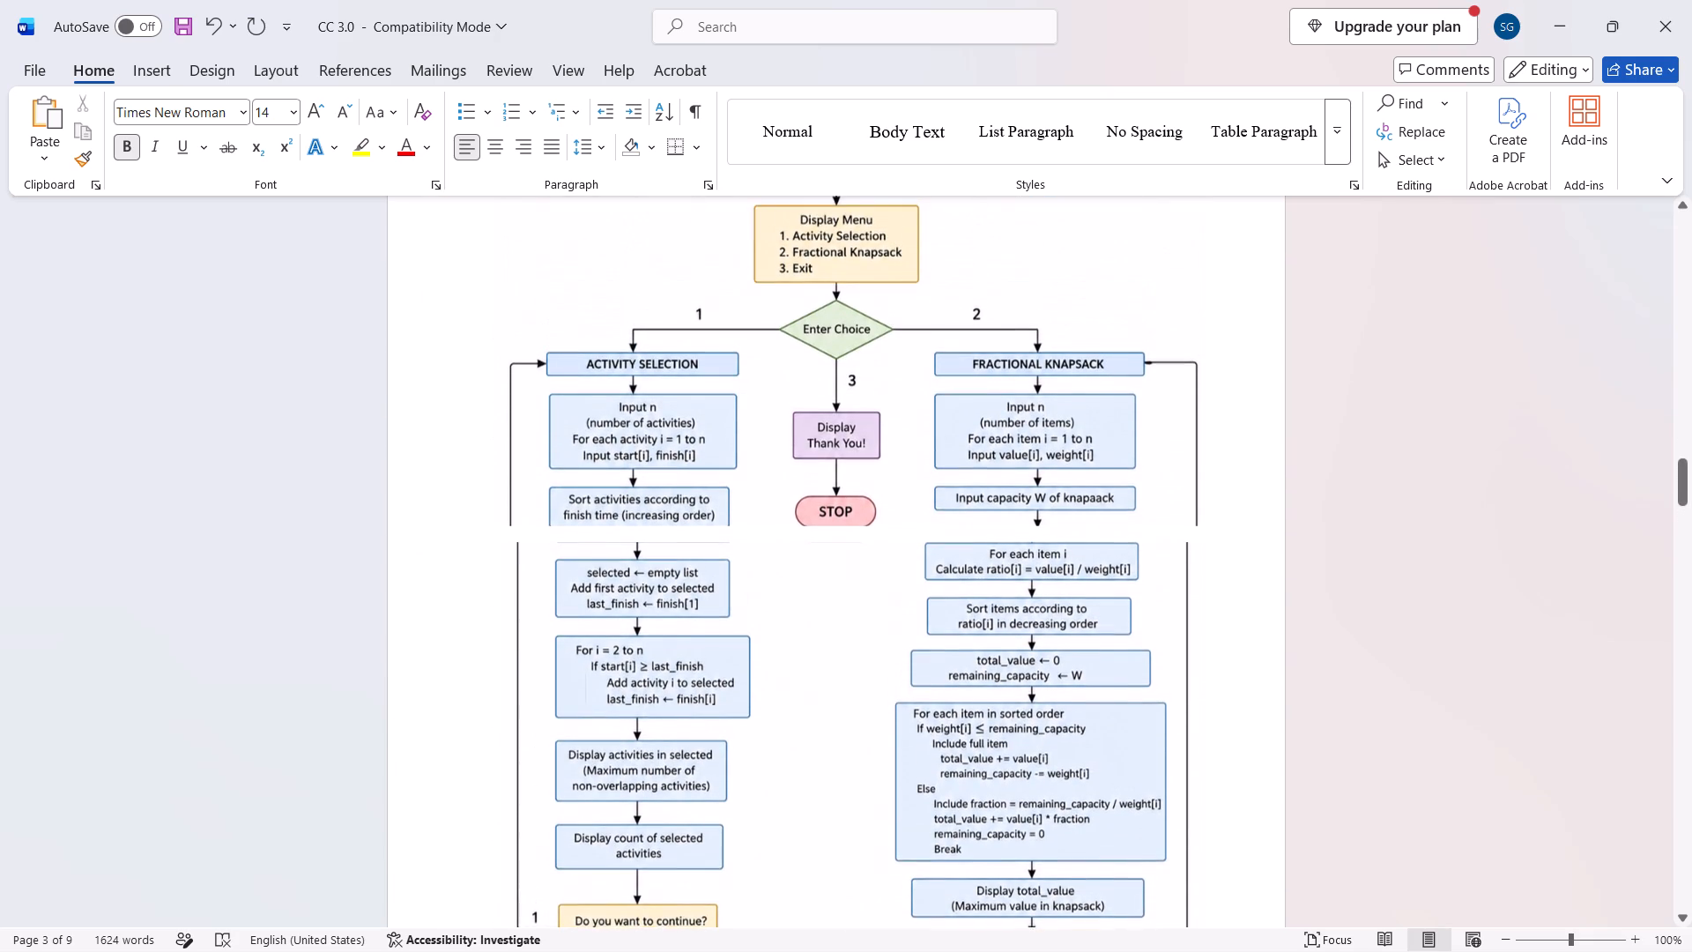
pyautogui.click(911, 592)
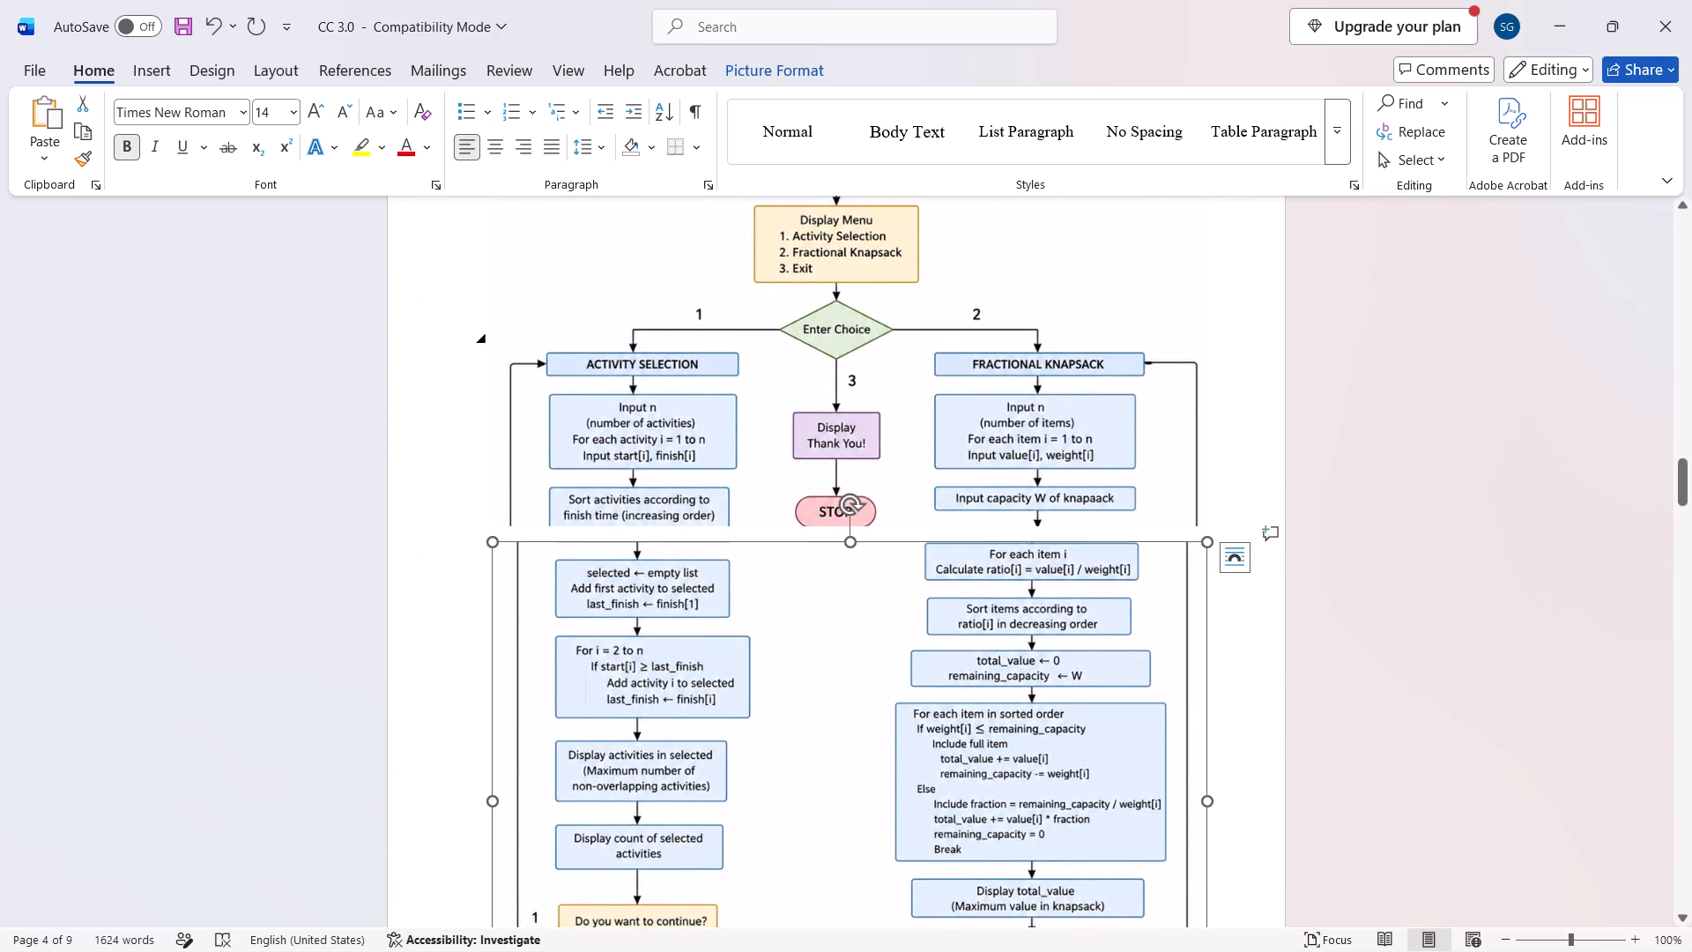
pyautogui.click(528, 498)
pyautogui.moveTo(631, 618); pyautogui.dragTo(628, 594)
# Shrink the upper flow chart picture slightly from its lower edge and corner to line it up with the lower picture.
pyautogui.click(962, 520)
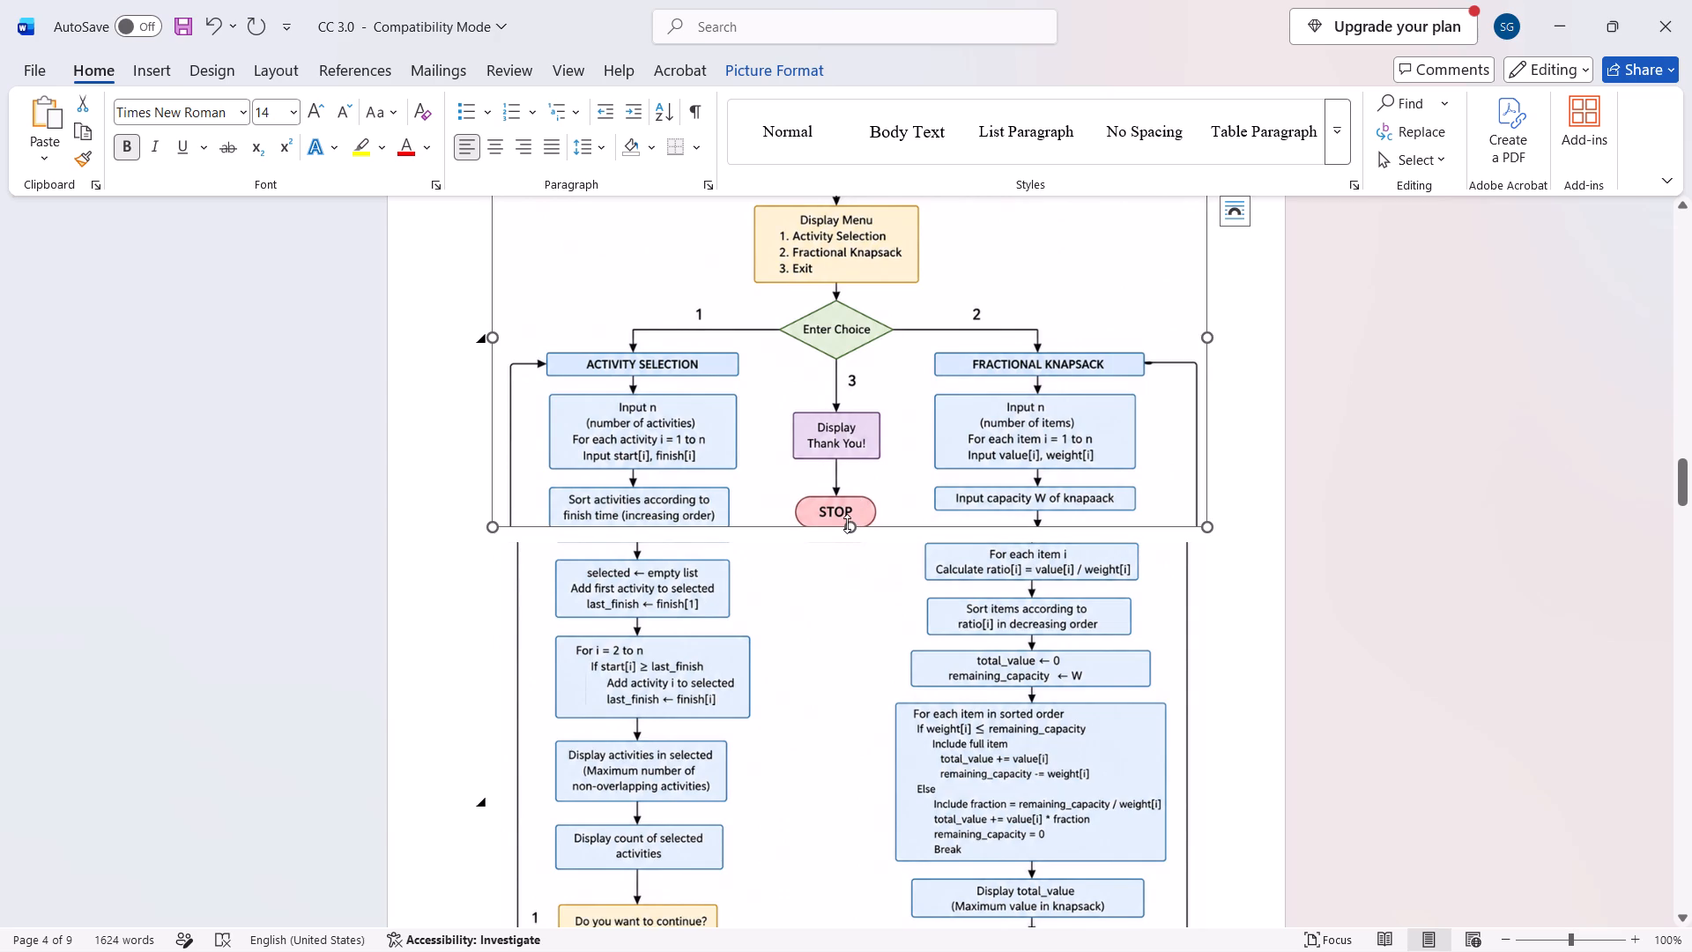
pyautogui.moveTo(847, 524); pyautogui.dragTo(855, 524)
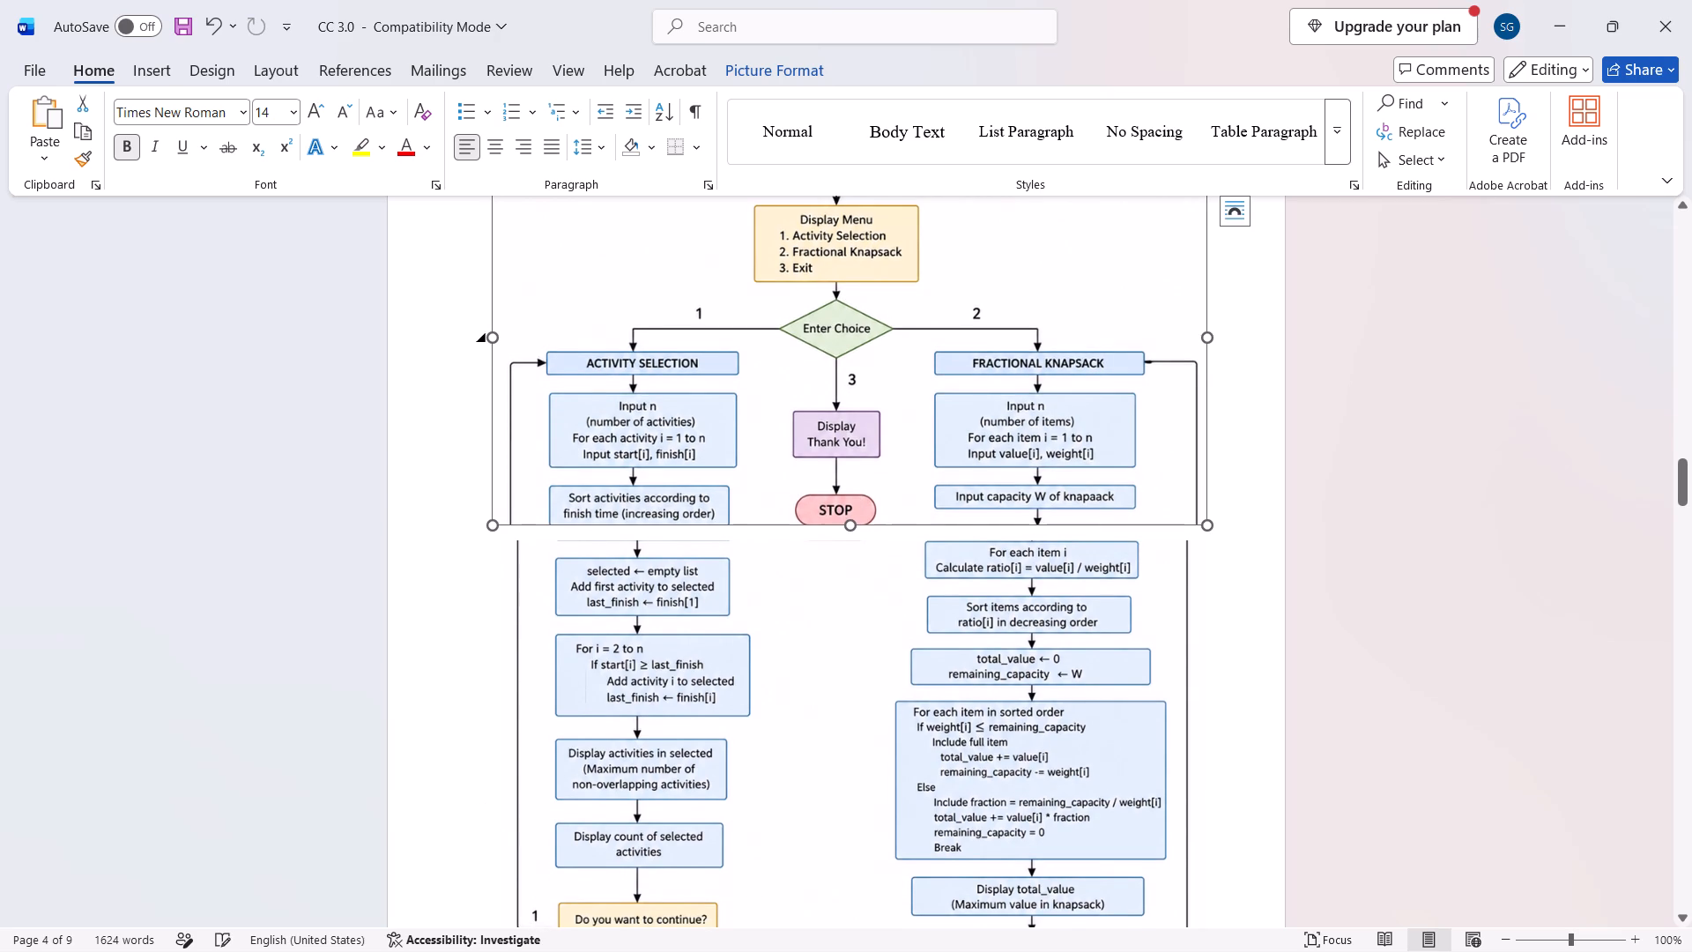
pyautogui.click(1464, 467)
pyautogui.click(1188, 486)
pyautogui.moveTo(1210, 529); pyautogui.dragTo(1179, 518)
pyautogui.click(1573, 473)
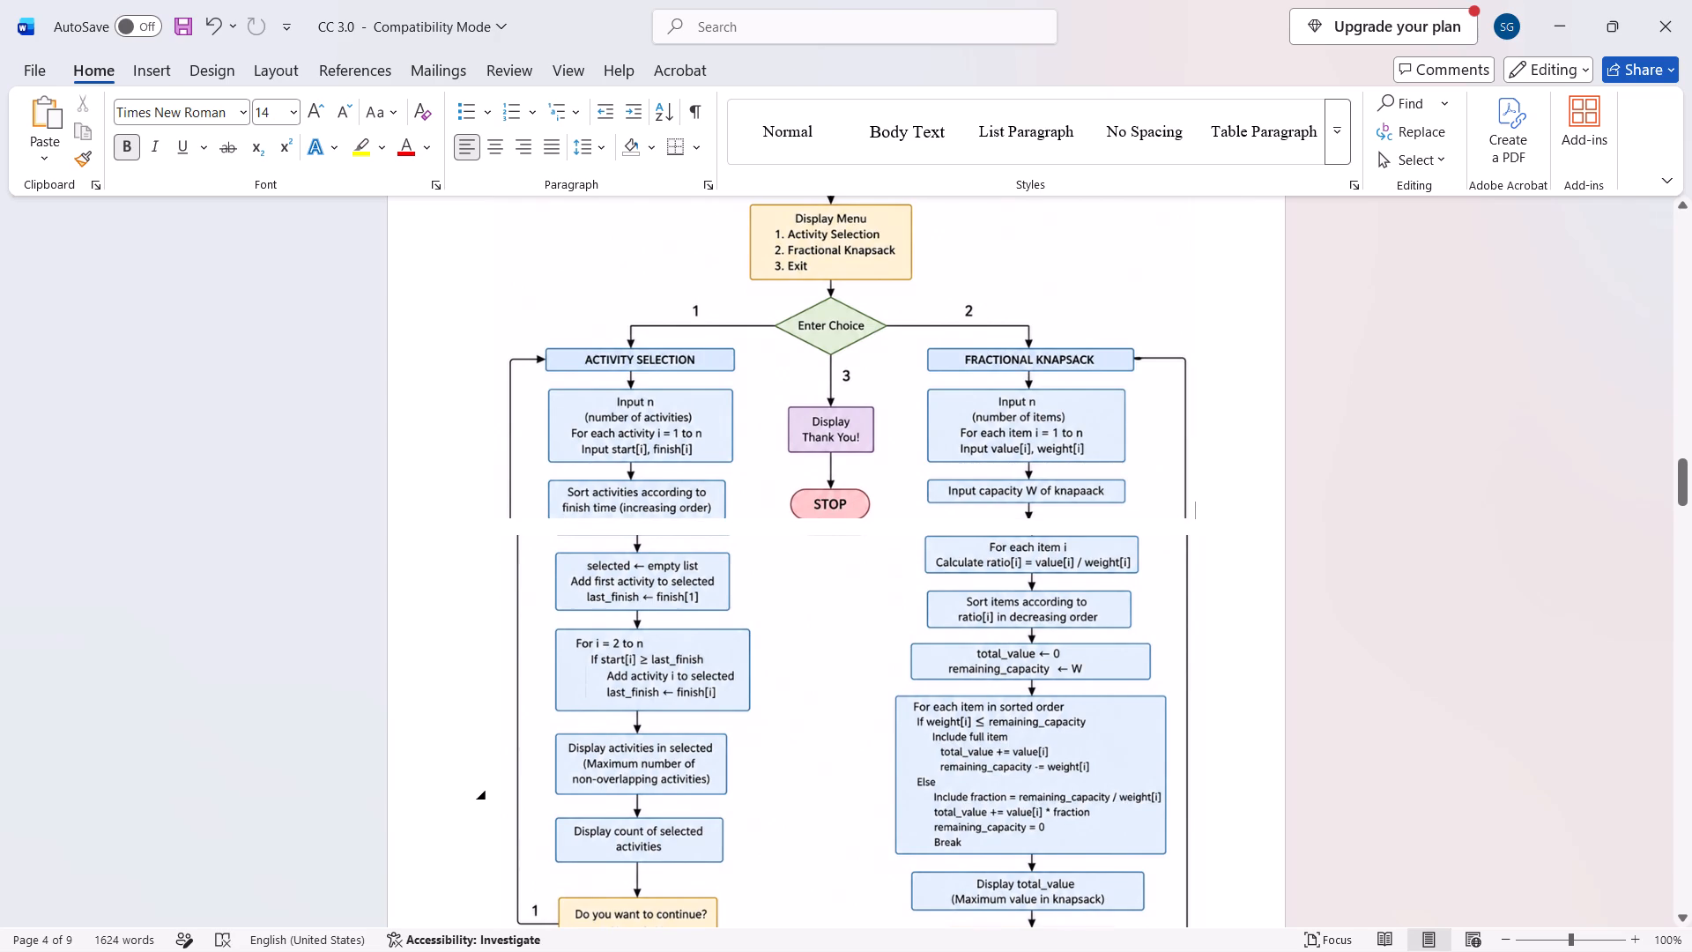
# Shrink the upper flow chart picture slightly from its corner.
pyautogui.click(516, 504)
pyautogui.moveTo(487, 521); pyautogui.dragTo(502, 495)
# Crop a thin strip off the side margin of the lower flow chart picture so its lines align with the upper one.
pyautogui.click(590, 576)
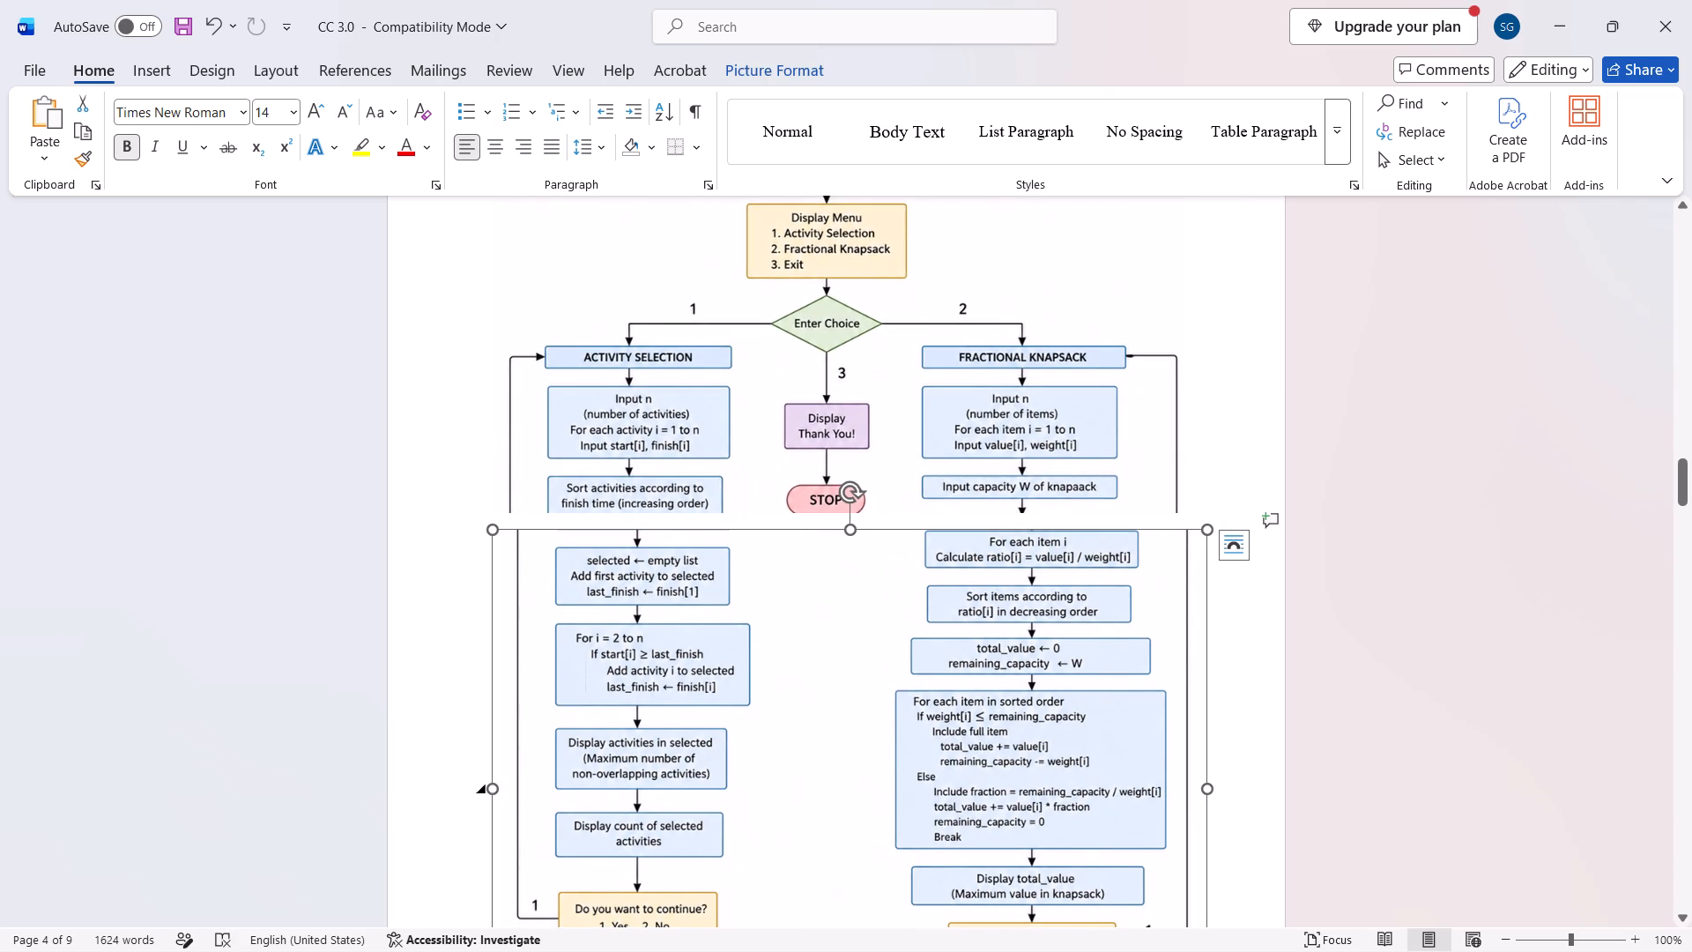
pyautogui.click(524, 472)
pyautogui.click(563, 594)
pyautogui.rightClick(850, 623)
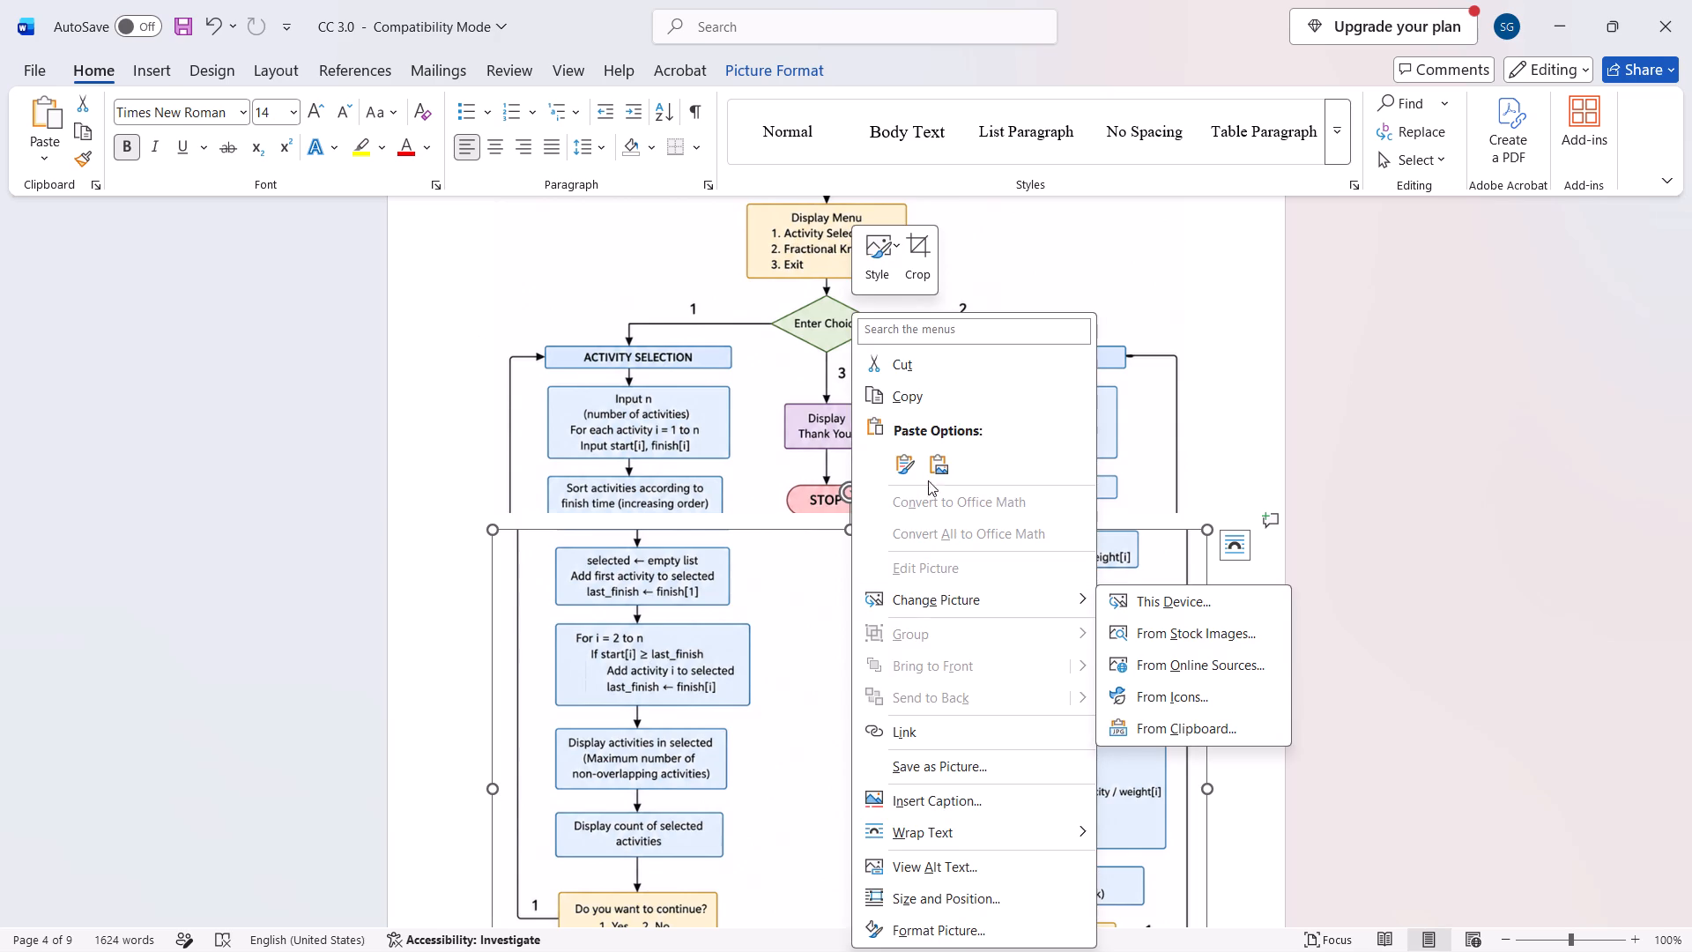
pyautogui.click(924, 253)
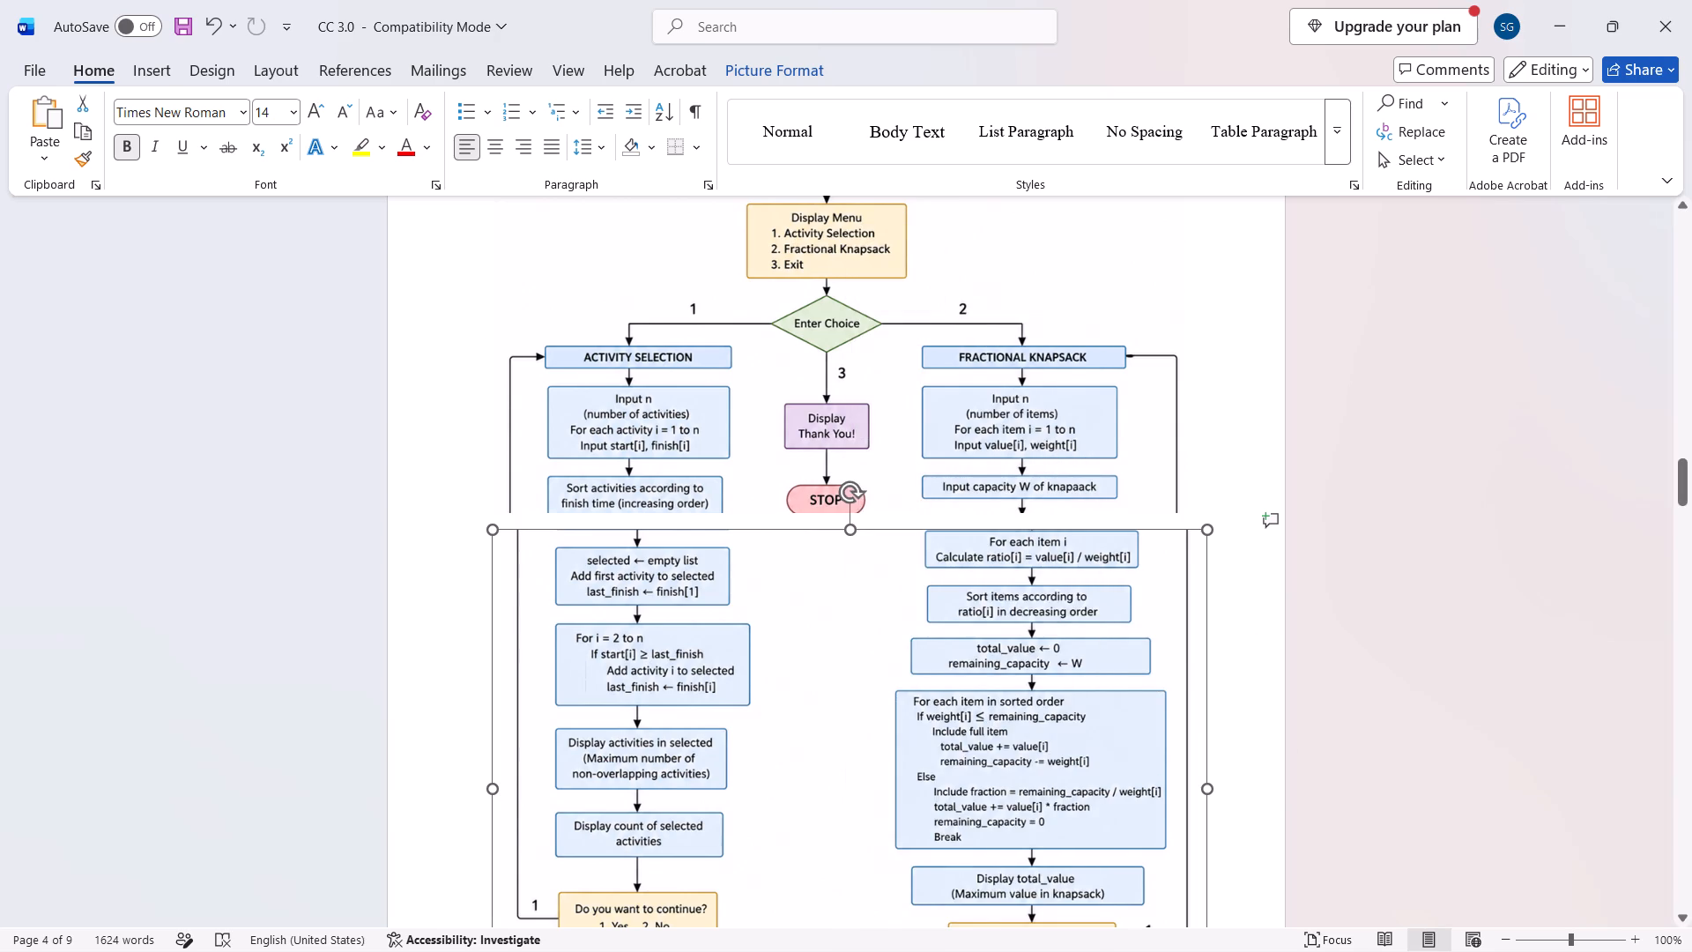
pyautogui.click(495, 787)
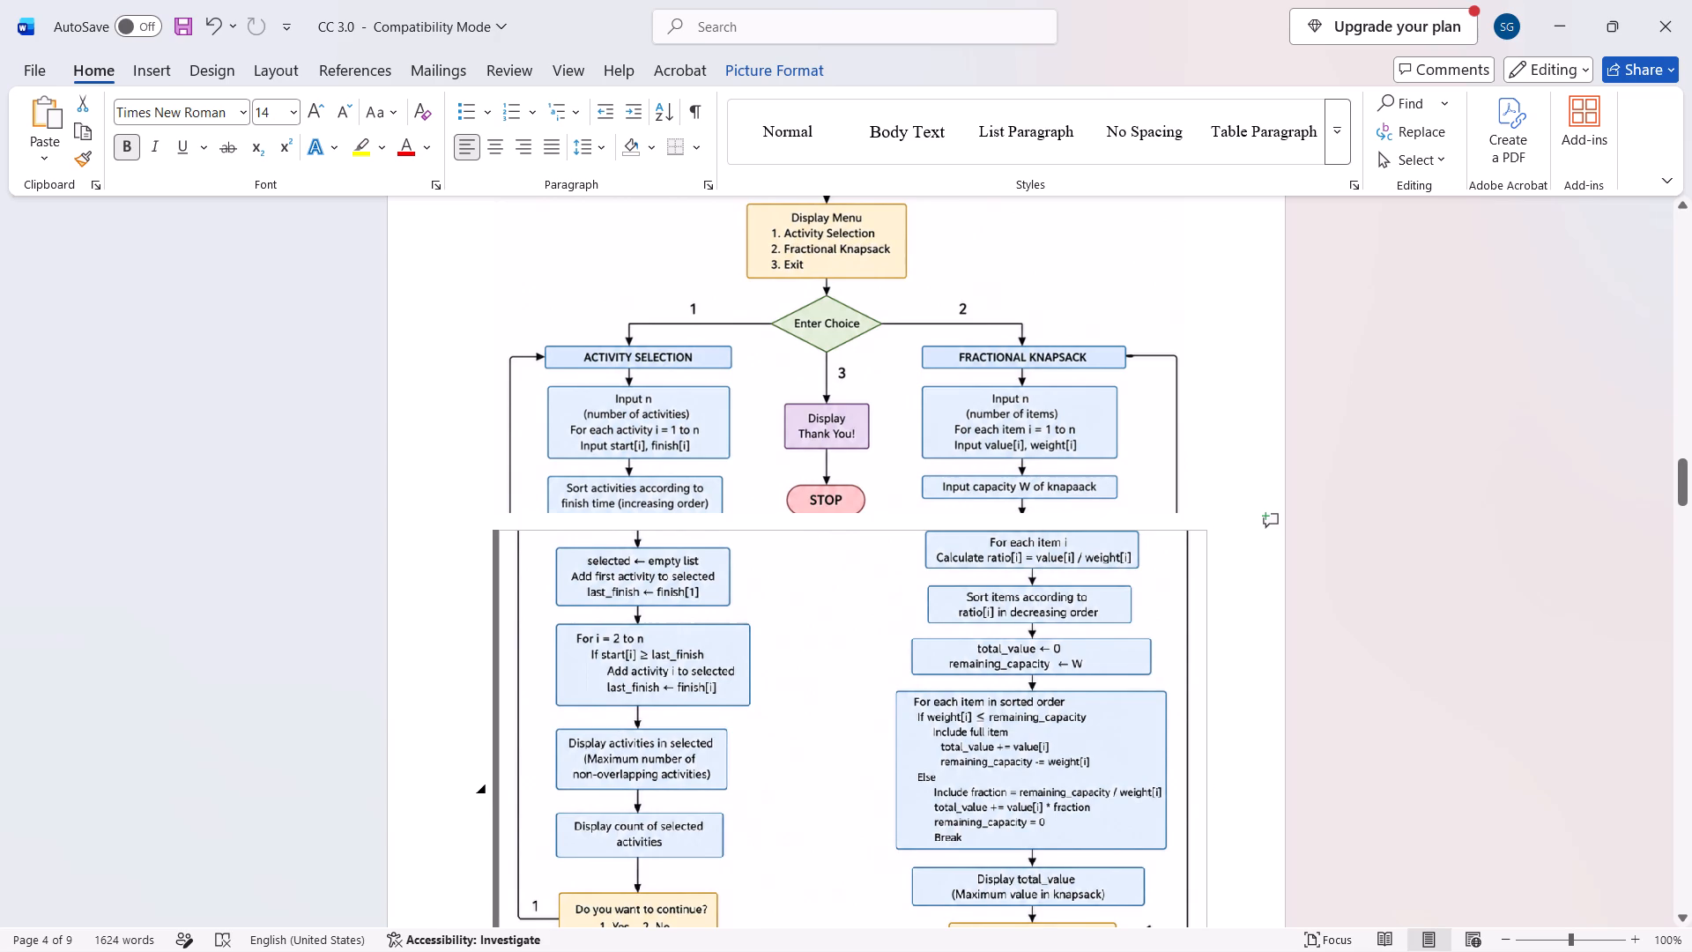
pyautogui.click(1287, 550)
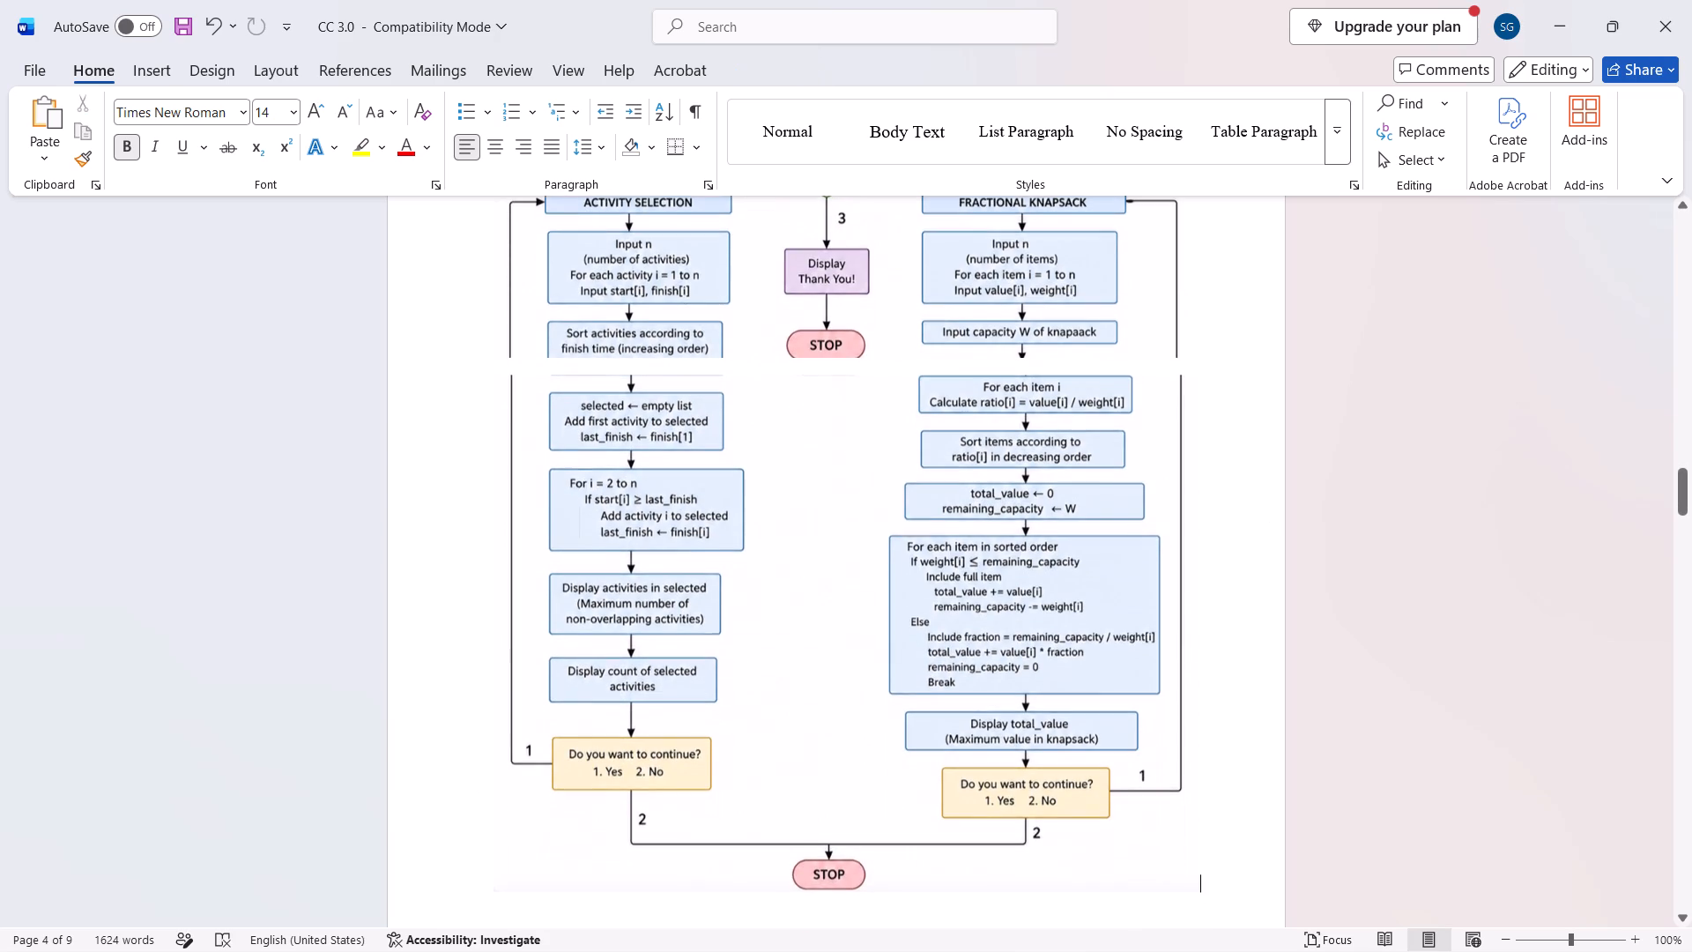
# Resize the upper flow chart picture to be slightly smaller while keeping it on the same page as the lower picture.
pyautogui.scroll(4, 997, 480)
pyautogui.click(981, 482)
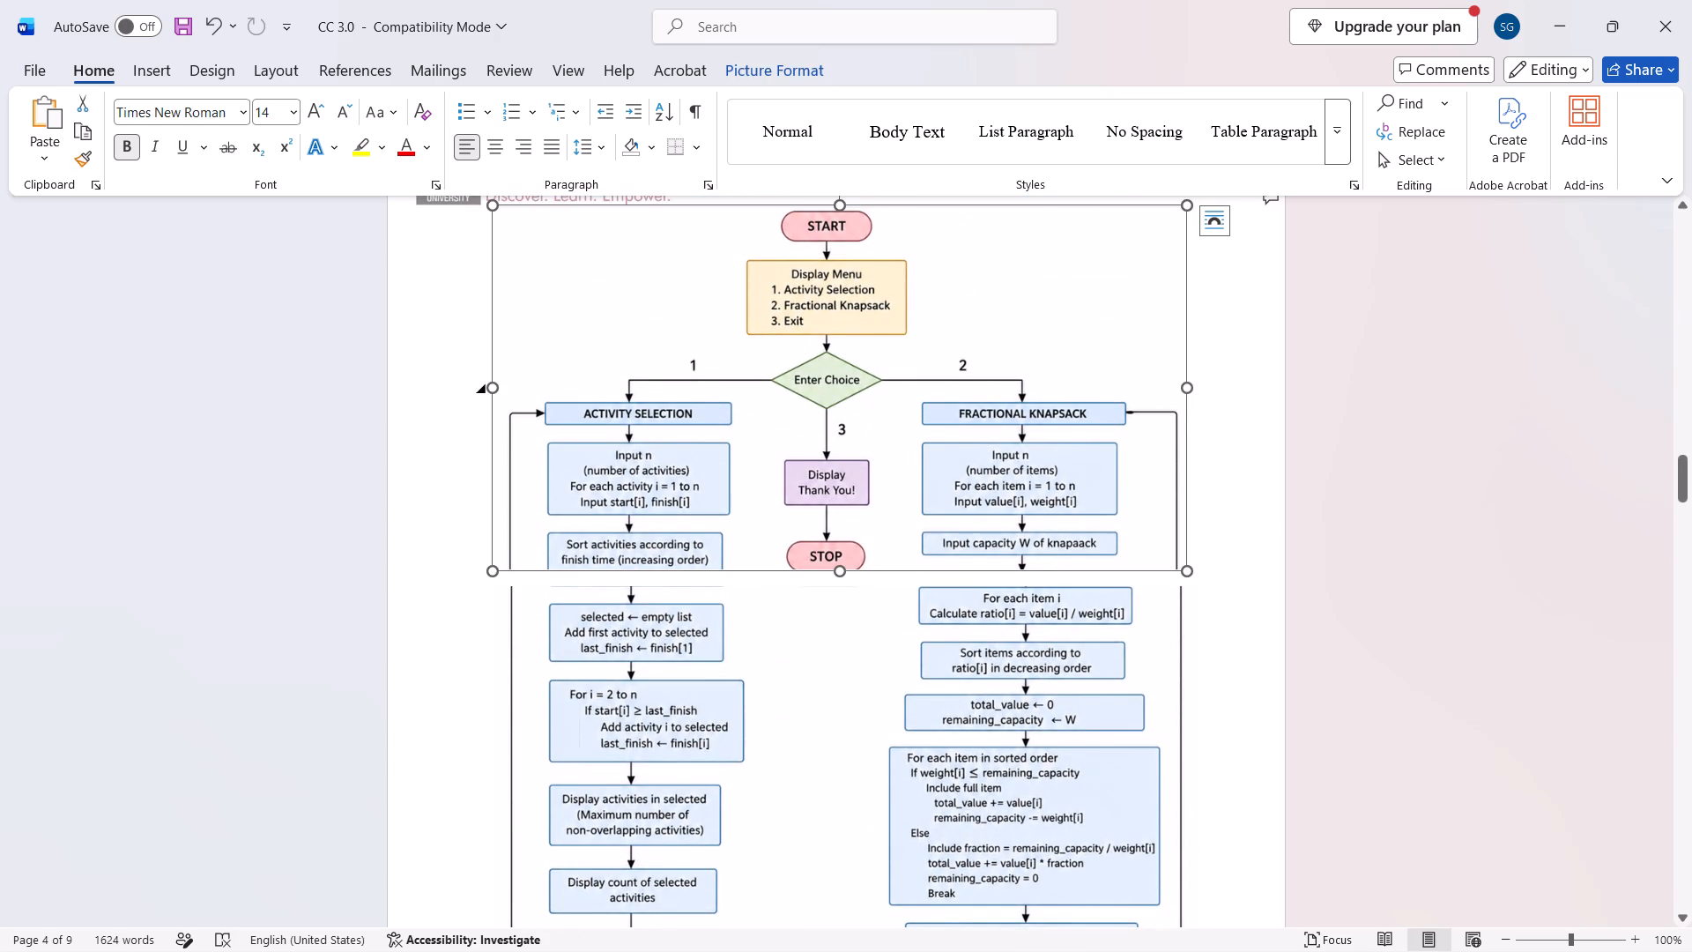
pyautogui.moveTo(1185, 564); pyautogui.dragTo(1142, 535)
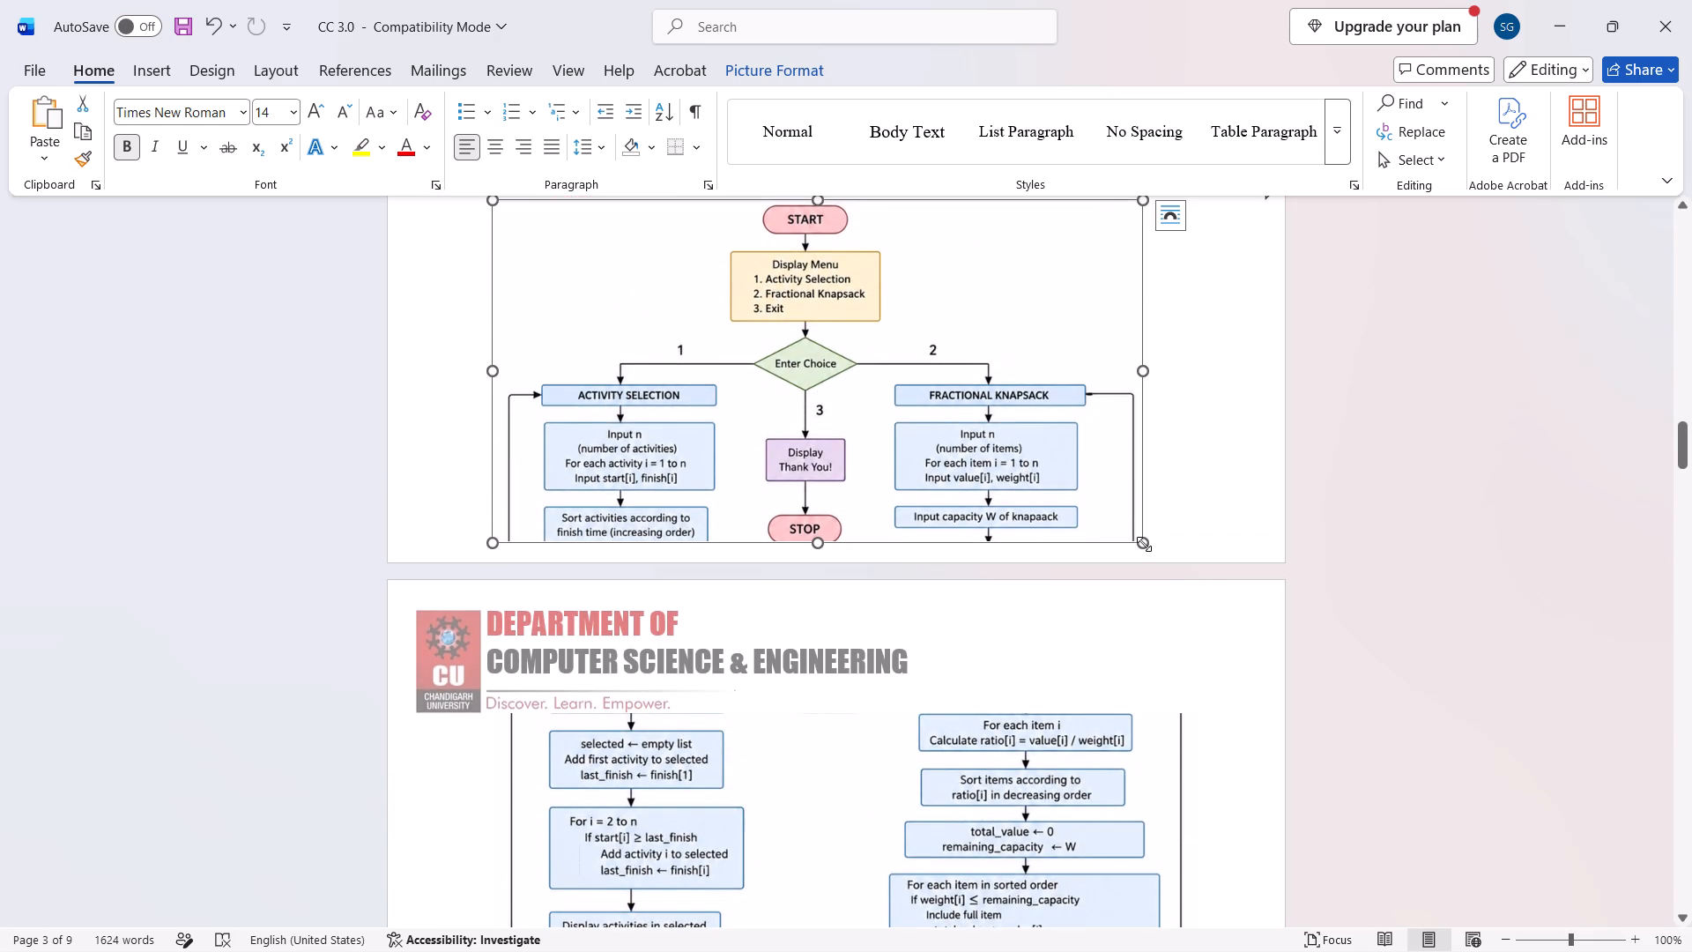
pyautogui.moveTo(1144, 544); pyautogui.dragTo(1154, 561)
pyautogui.scroll(-4, 1199, 582)
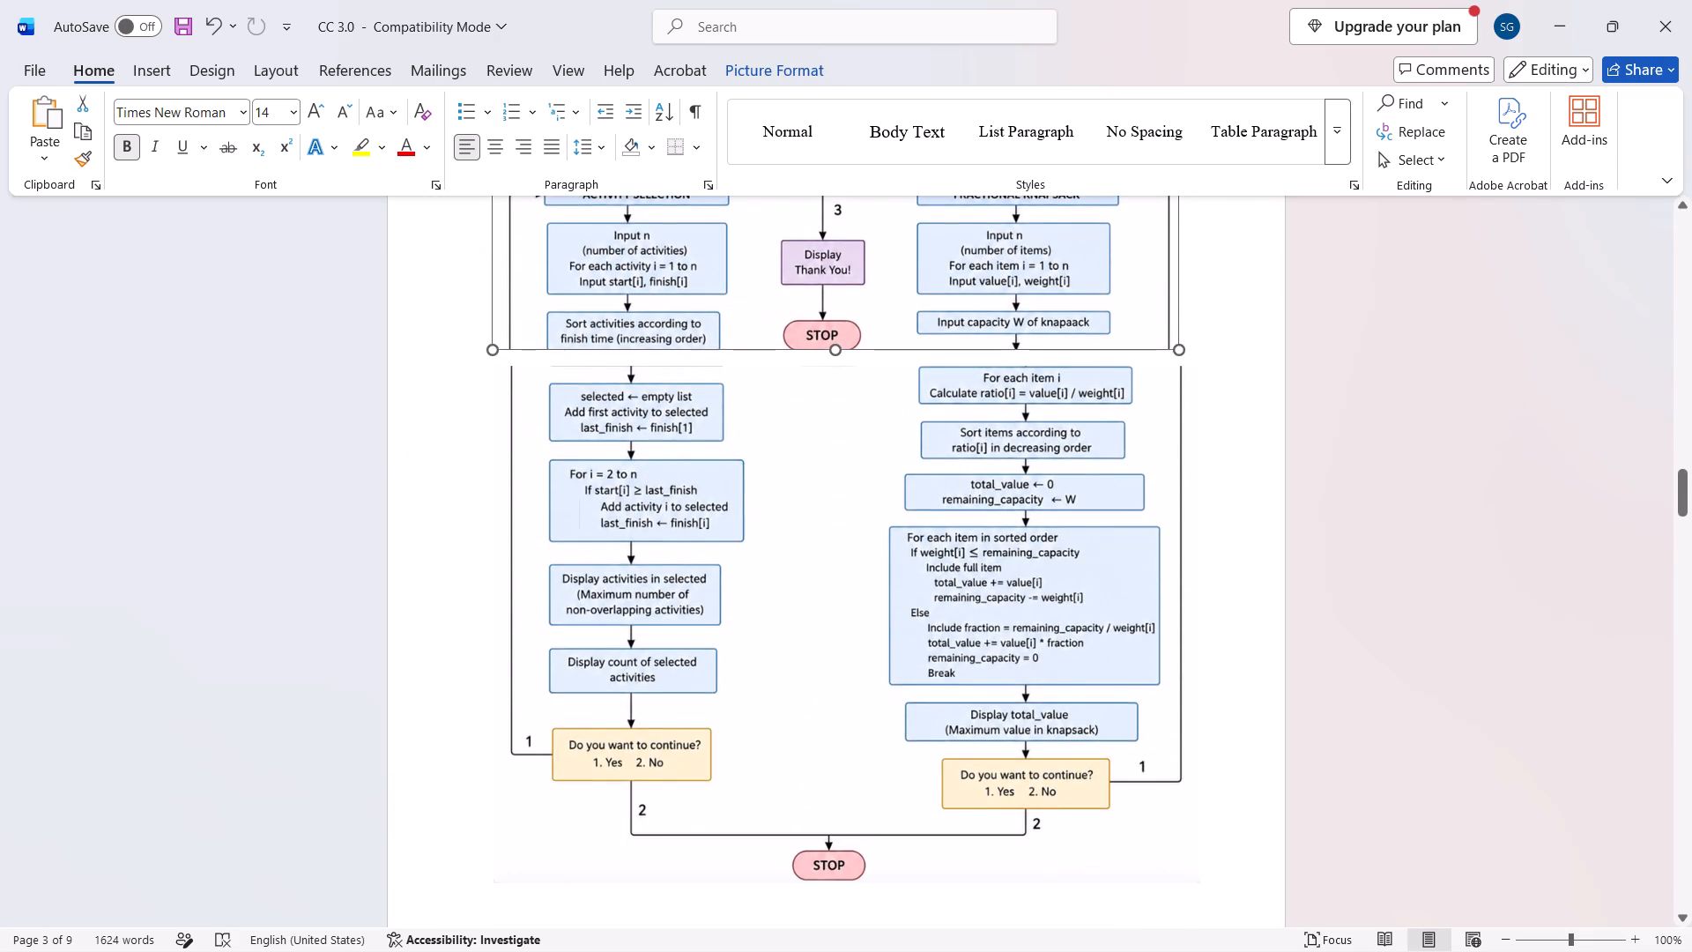
# Shrink the lower flow chart picture slightly from its corner so its connector lines match the upper picture.
pyautogui.click(1363, 523)
pyautogui.click(1061, 553)
pyautogui.moveTo(1196, 881); pyautogui.dragTo(1193, 881)
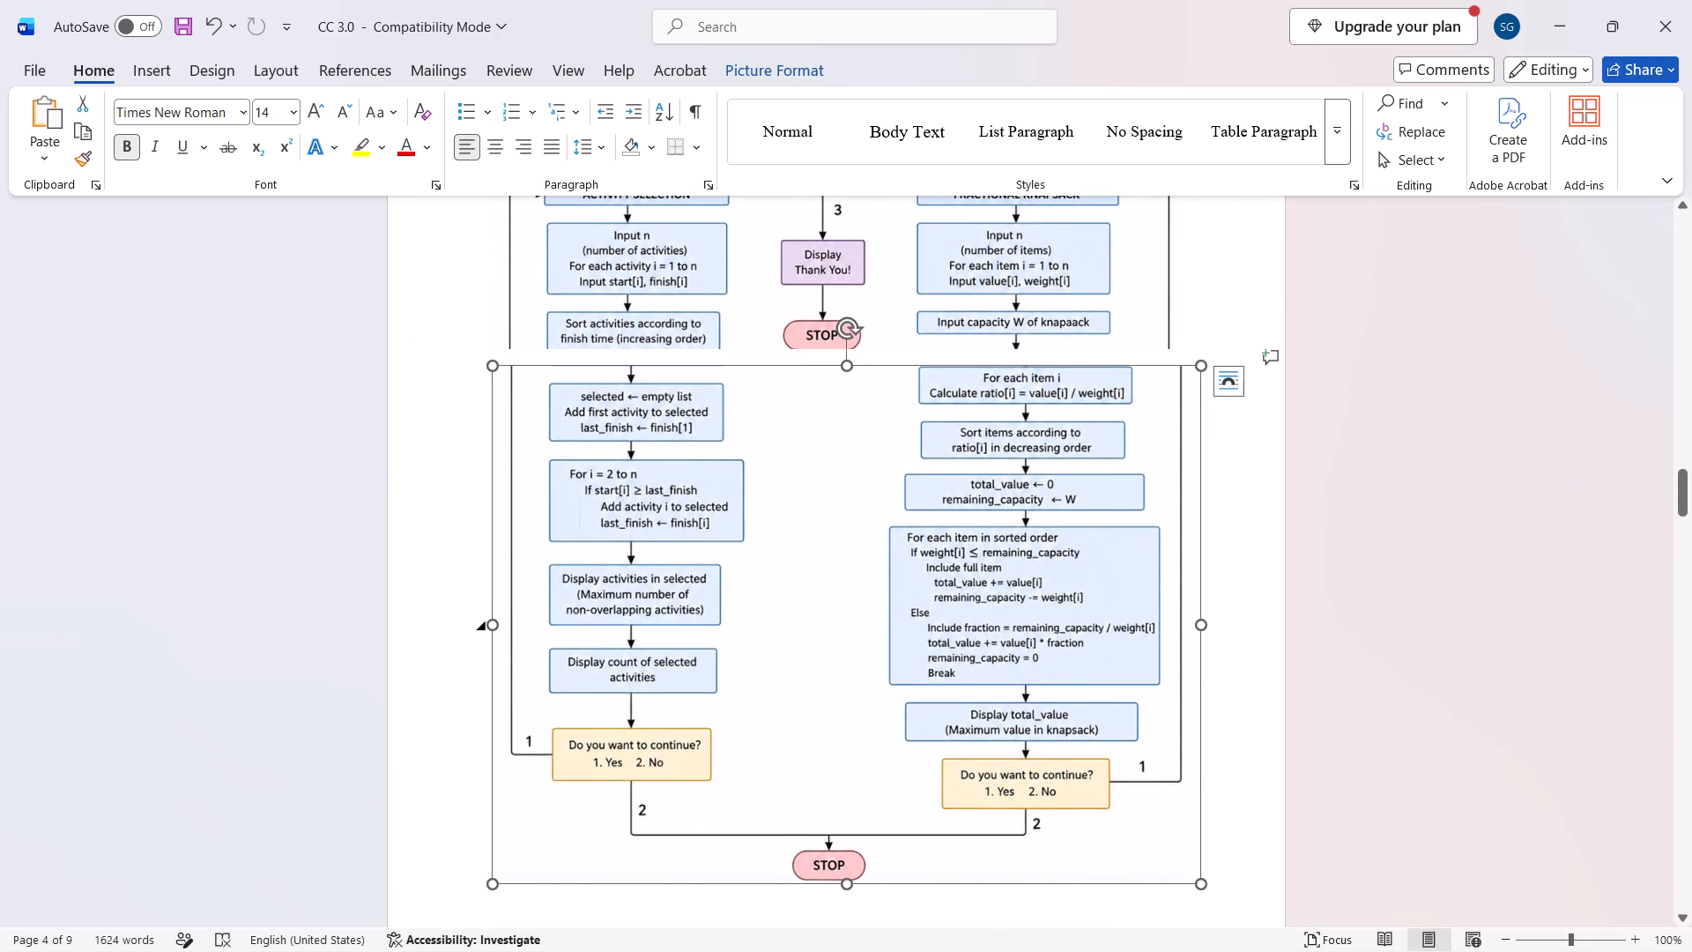
pyautogui.moveTo(1193, 881); pyautogui.dragTo(1183, 869)
pyautogui.click(1484, 664)
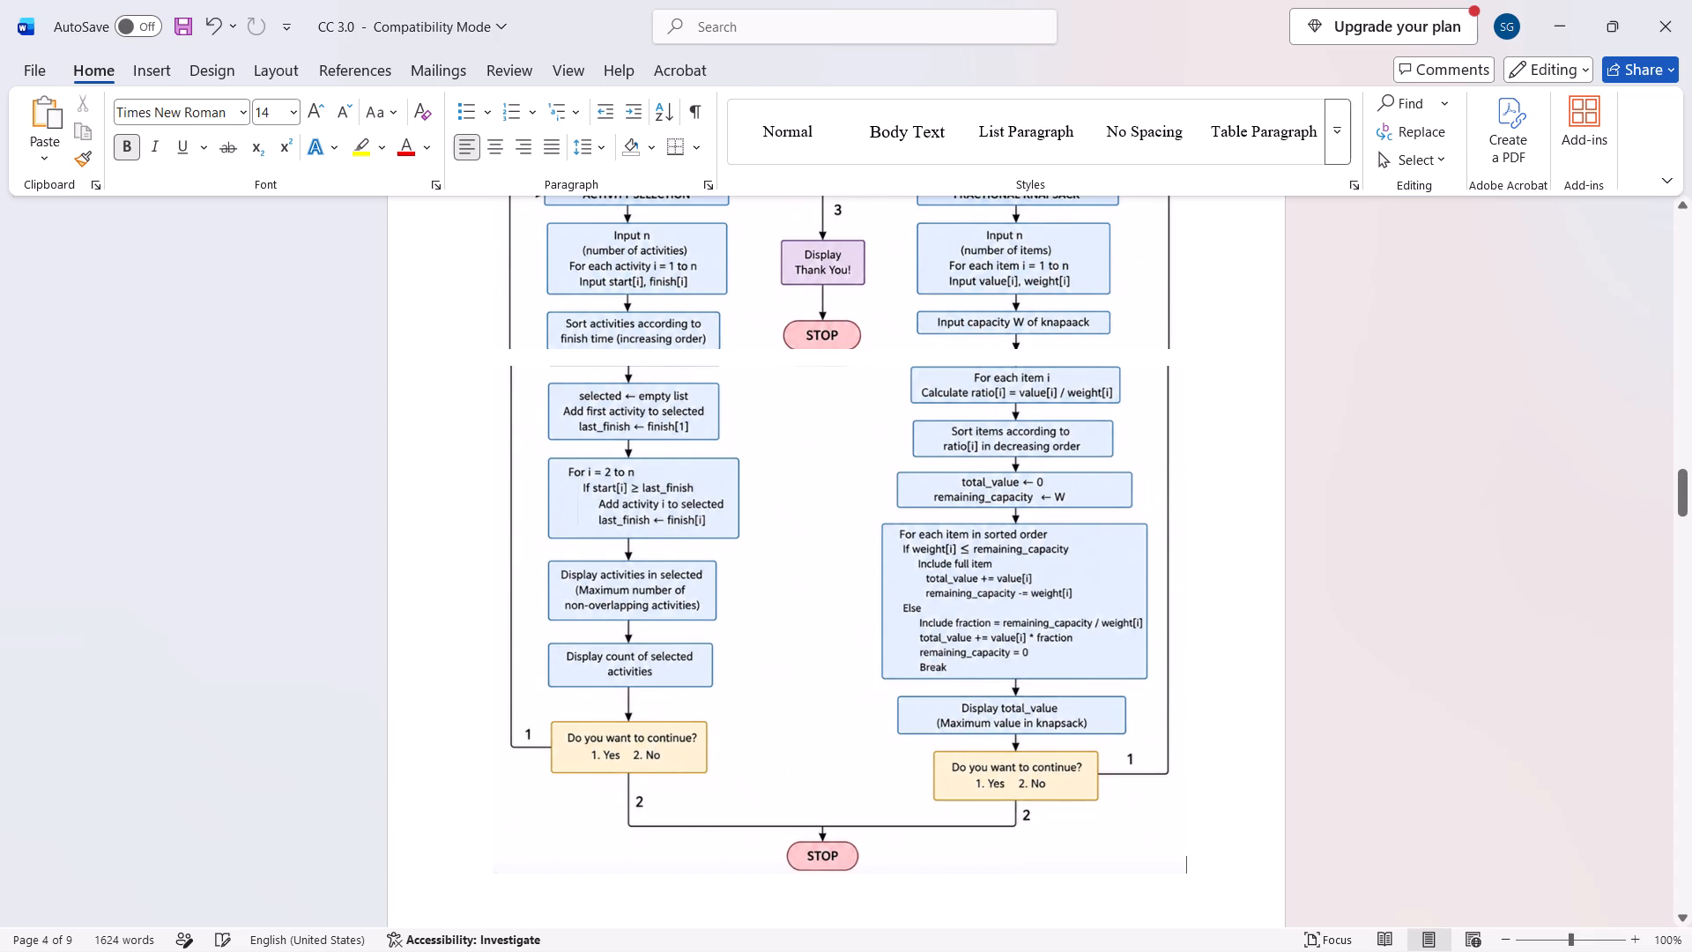
# Insert an empty line between the Algorithm heading and the A. Activity Selection subheading.
pyautogui.scroll(3, 1436, 656)
pyautogui.scroll(3, 1304, 652)
pyautogui.scroll(2, 1235, 614)
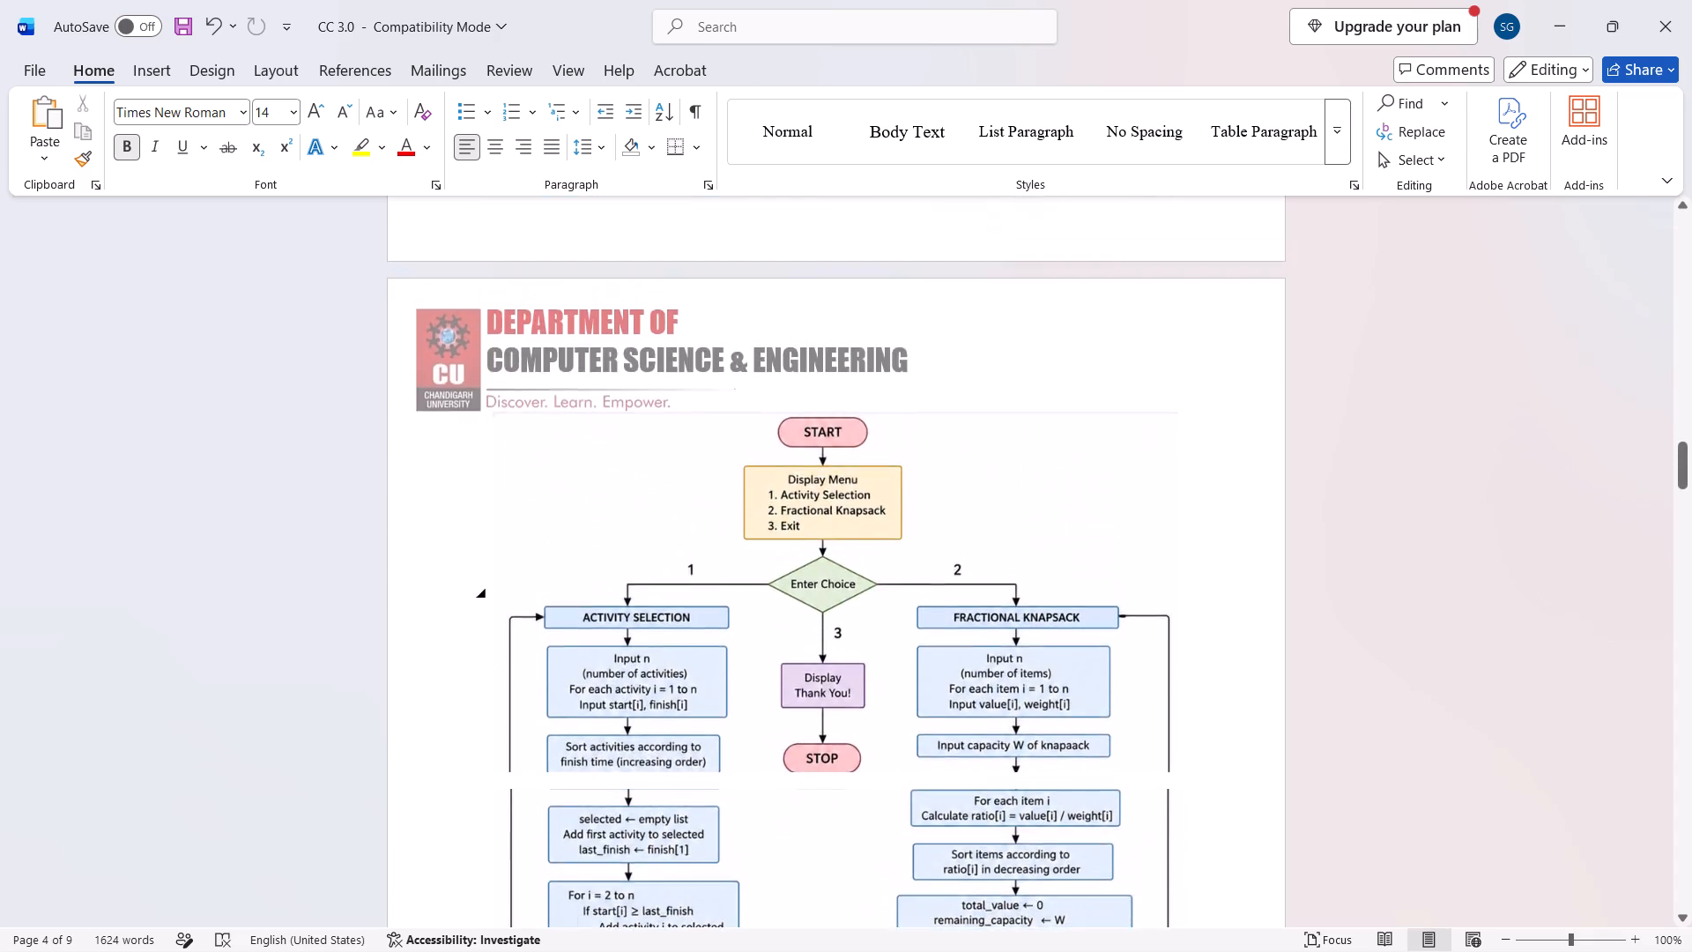
pyautogui.scroll(3, 991, 555)
pyautogui.scroll(3, 905, 527)
pyautogui.scroll(-1, 893, 516)
pyautogui.scroll(1, 883, 509)
pyautogui.scroll(-1, 856, 501)
pyautogui.scroll(7, 846, 493)
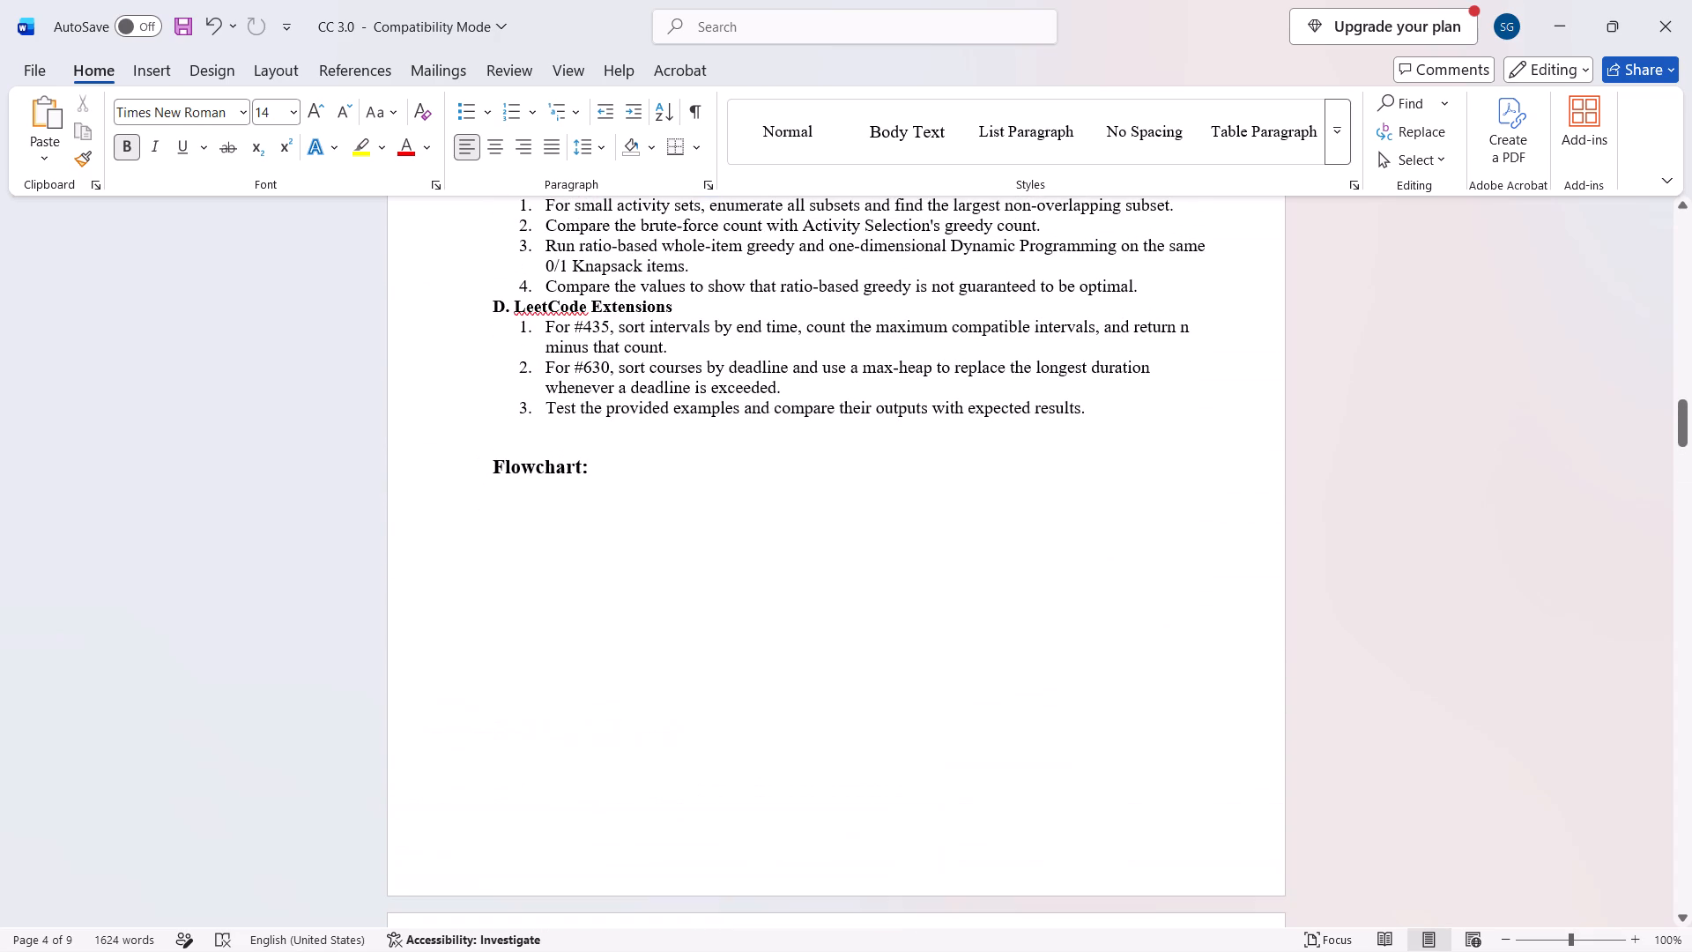
pyautogui.scroll(6, 714, 627)
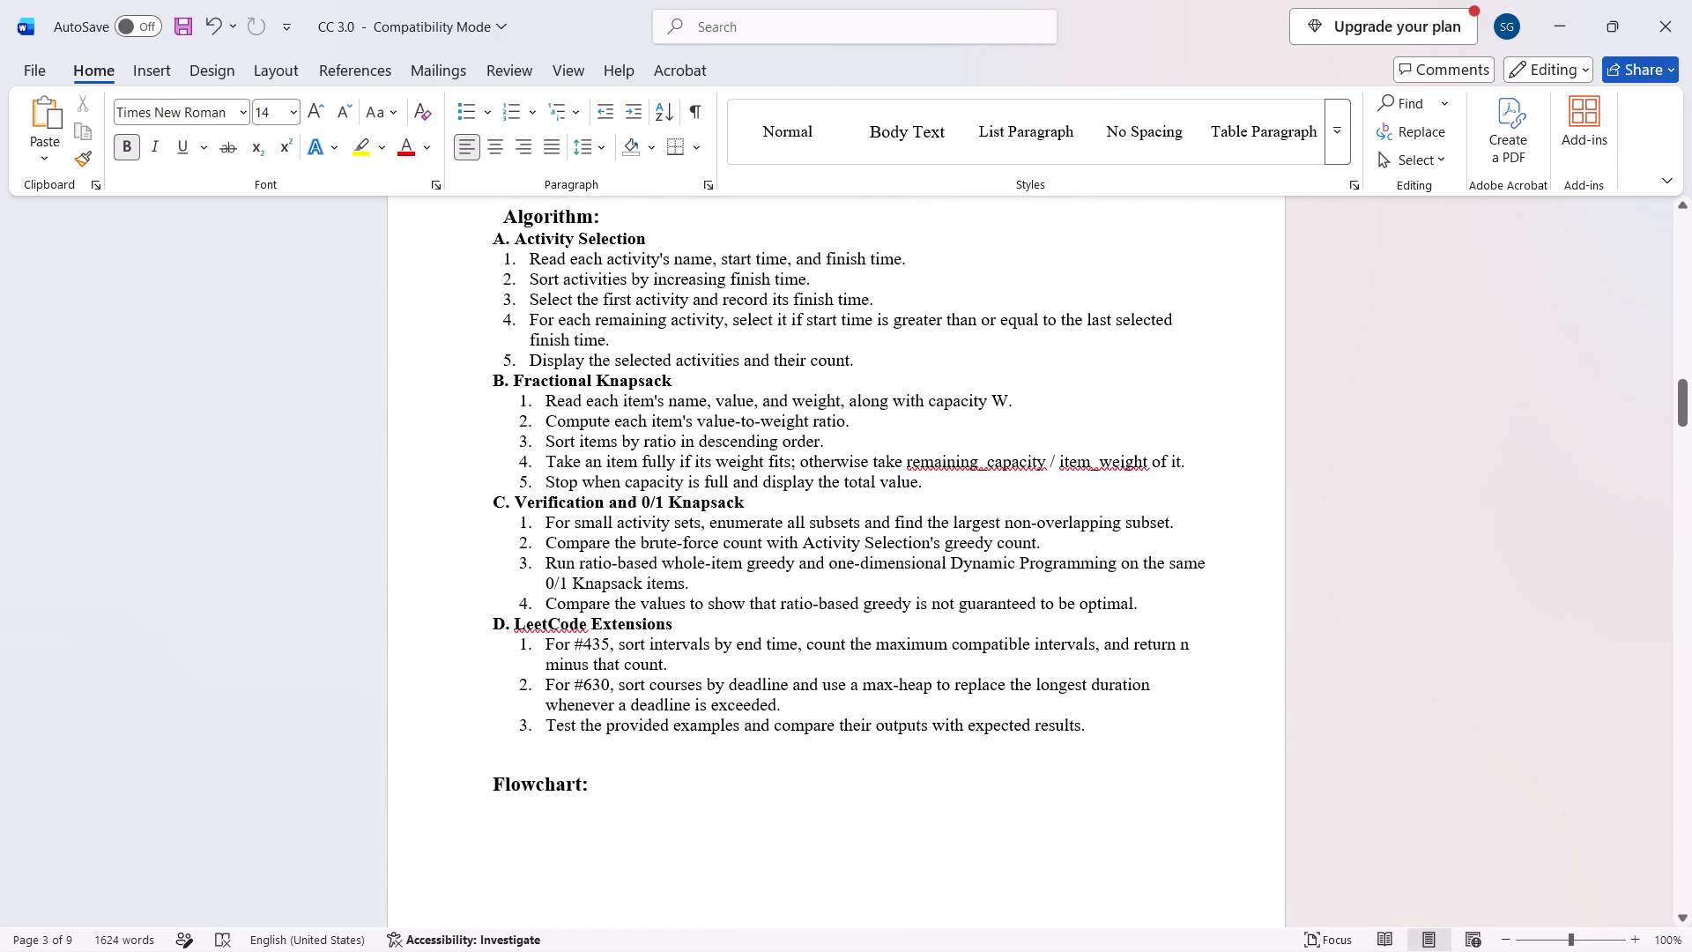
pyautogui.scroll(6, 671, 186)
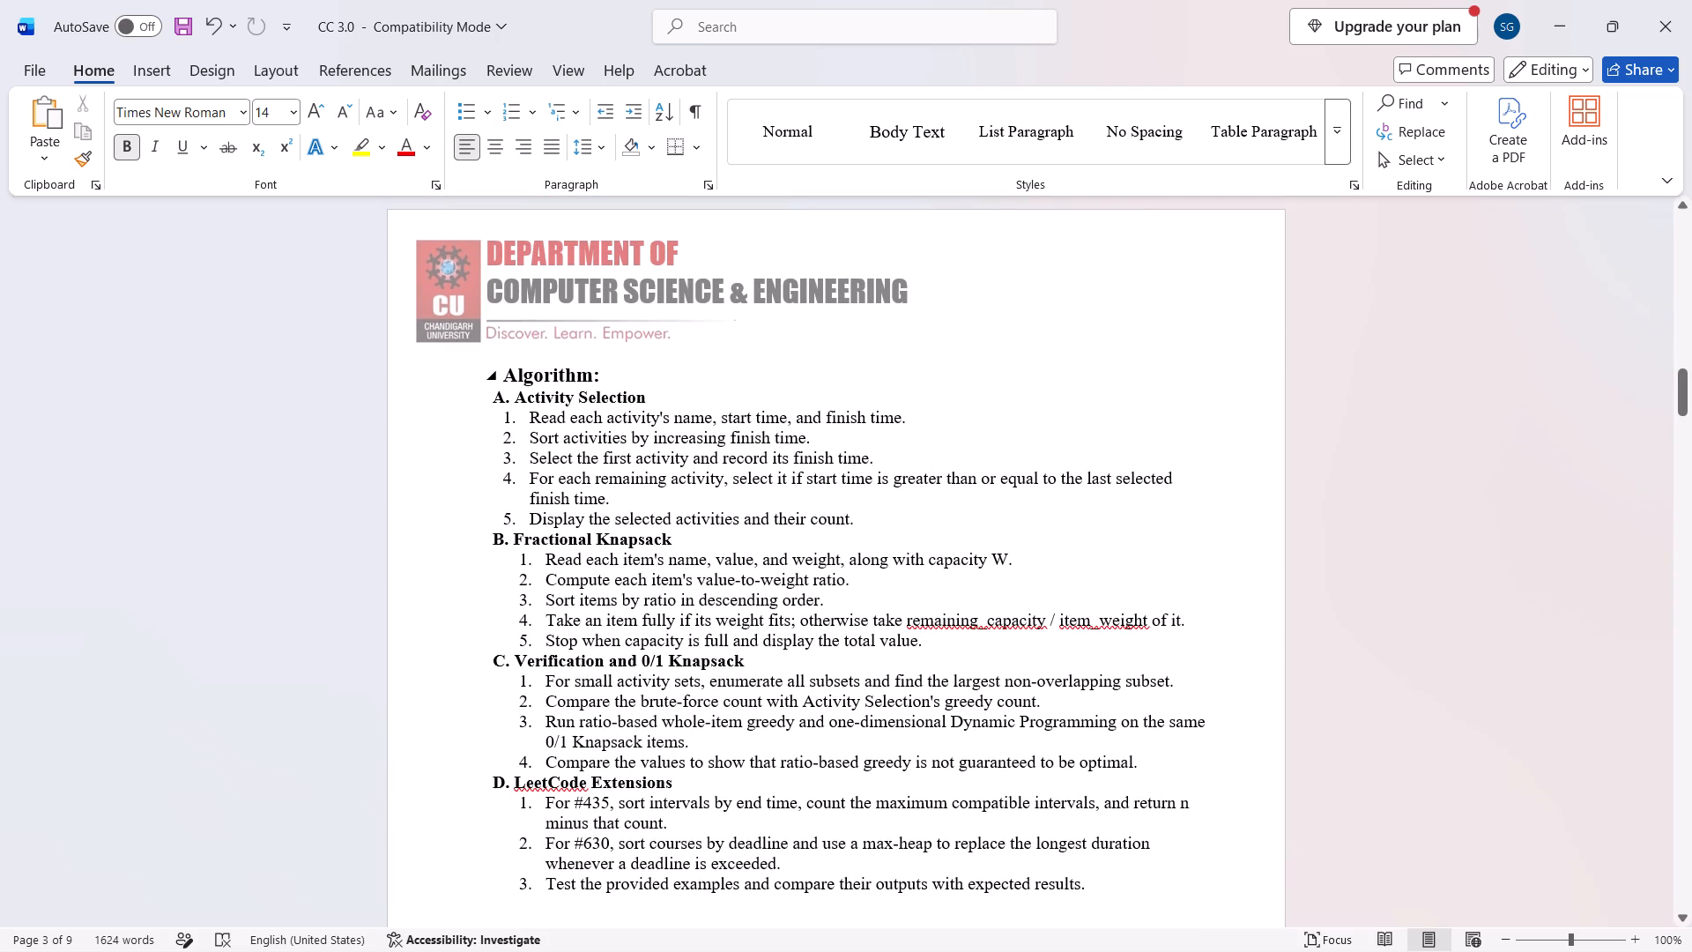
pyautogui.click(651, 373)
pyautogui.press('Return')
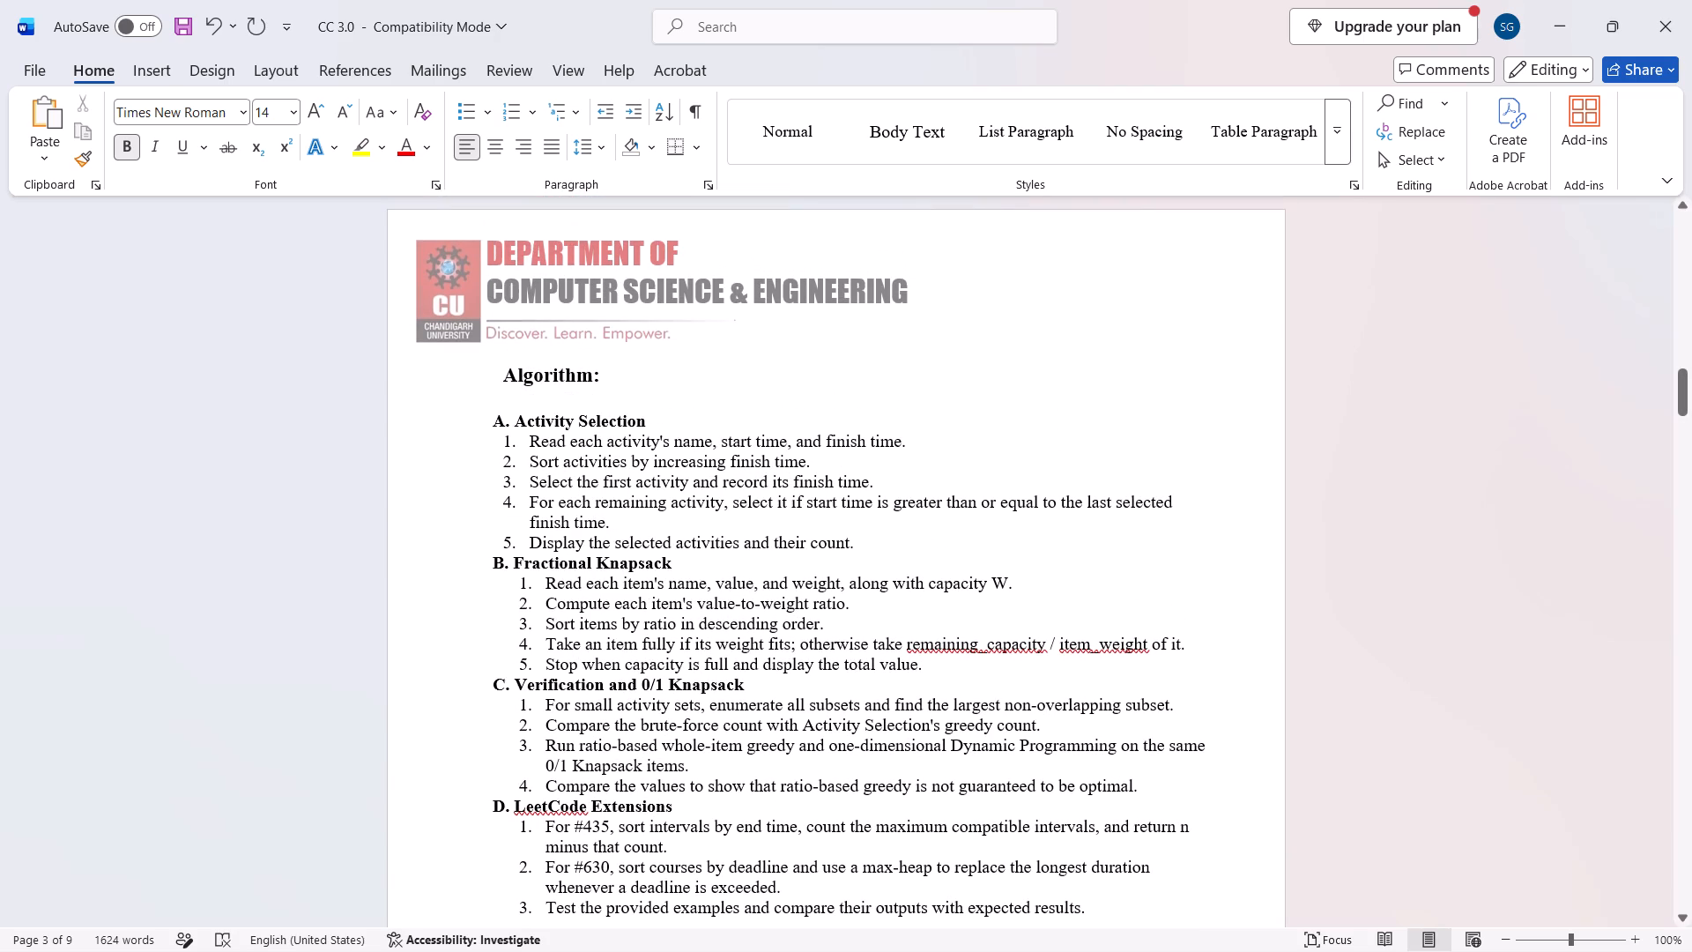
# Insert an unnumbered empty line after the last list item of the Activity Selection, Fractional Knapsack, and Verification and 0/1 Knapsack sections.
pyautogui.click(856, 539)
pyautogui.press('Return')
pyautogui.press('BackSpace')
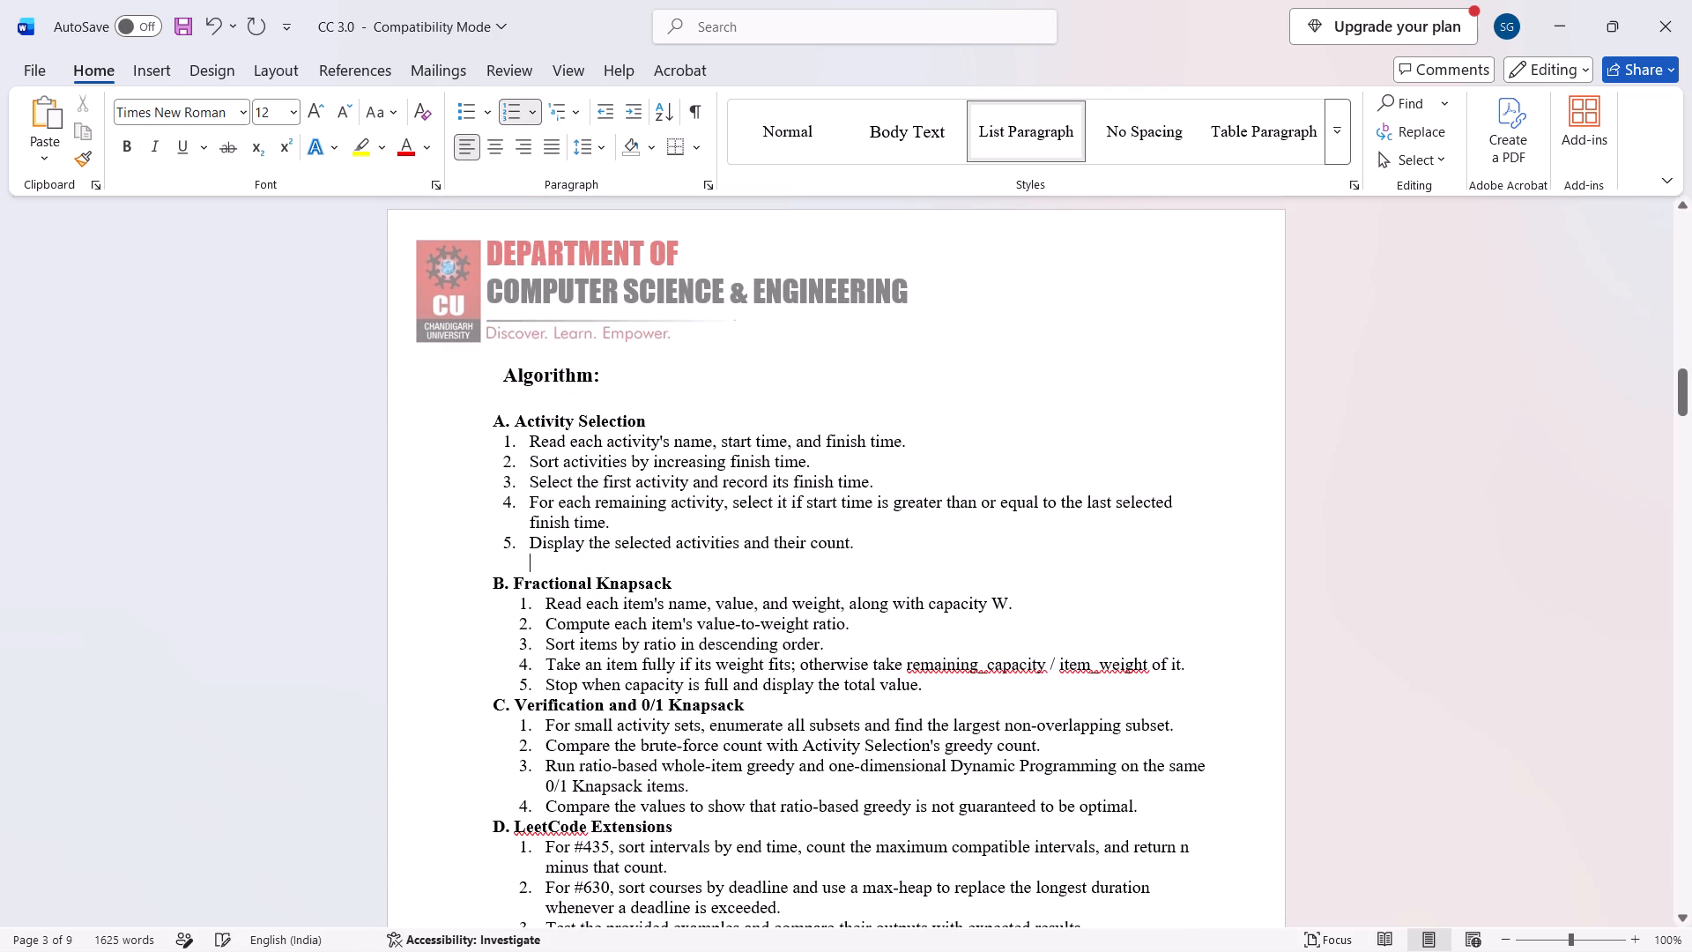
pyautogui.click(974, 681)
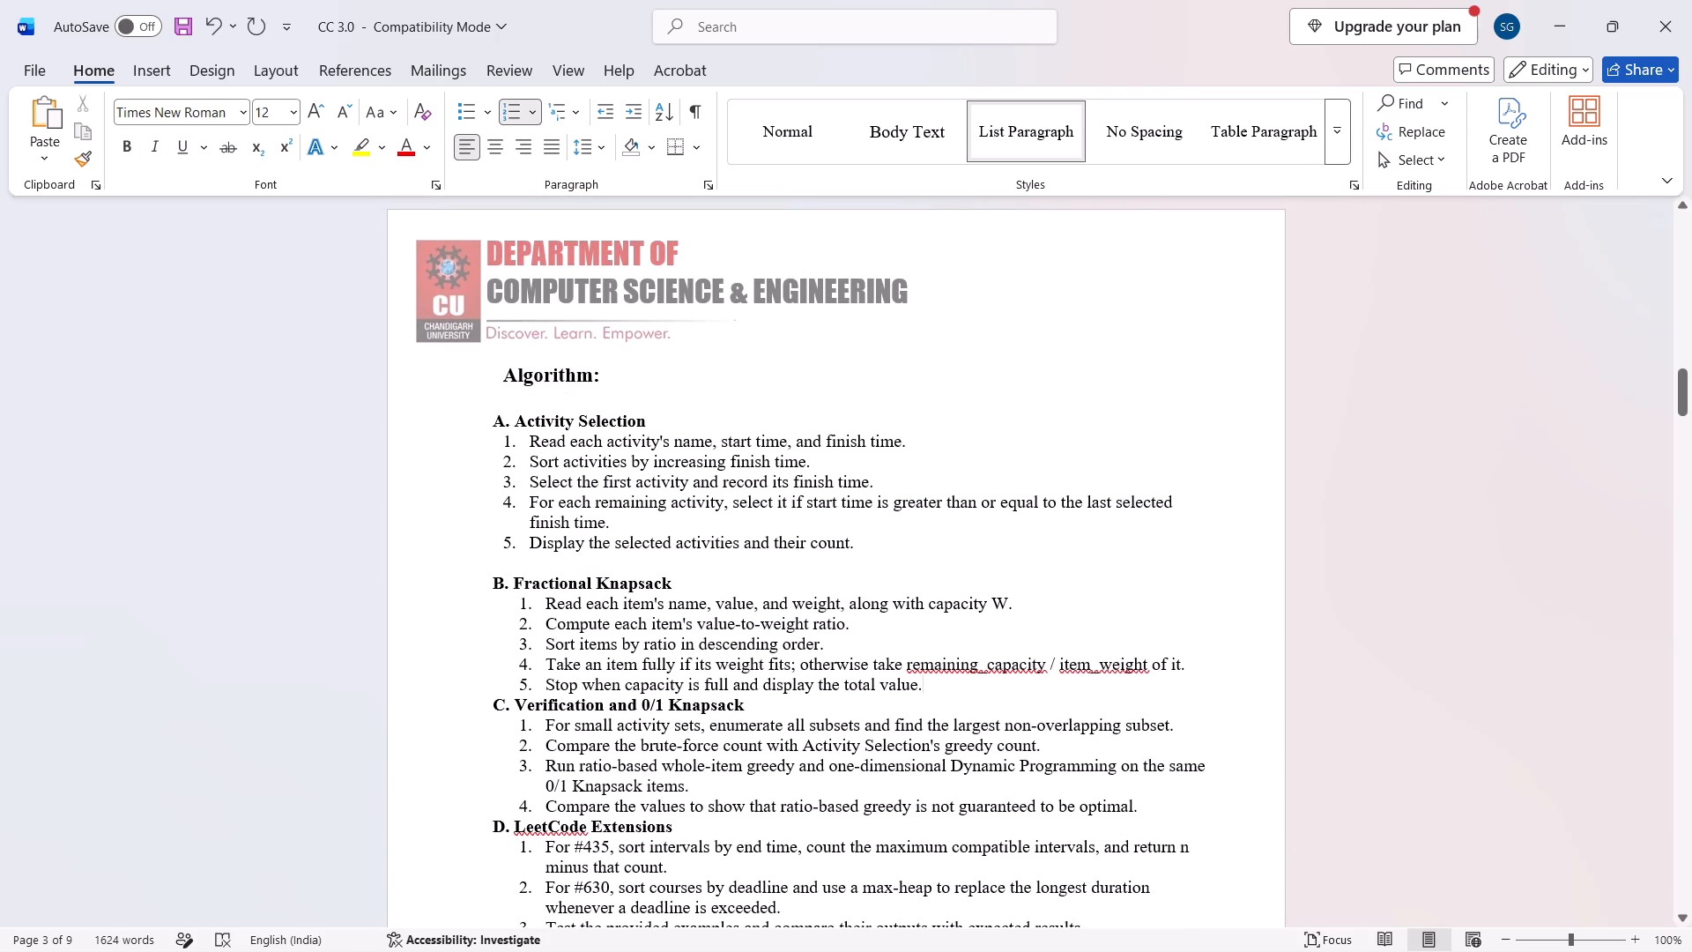
pyautogui.click(964, 678)
pyautogui.press('Return')
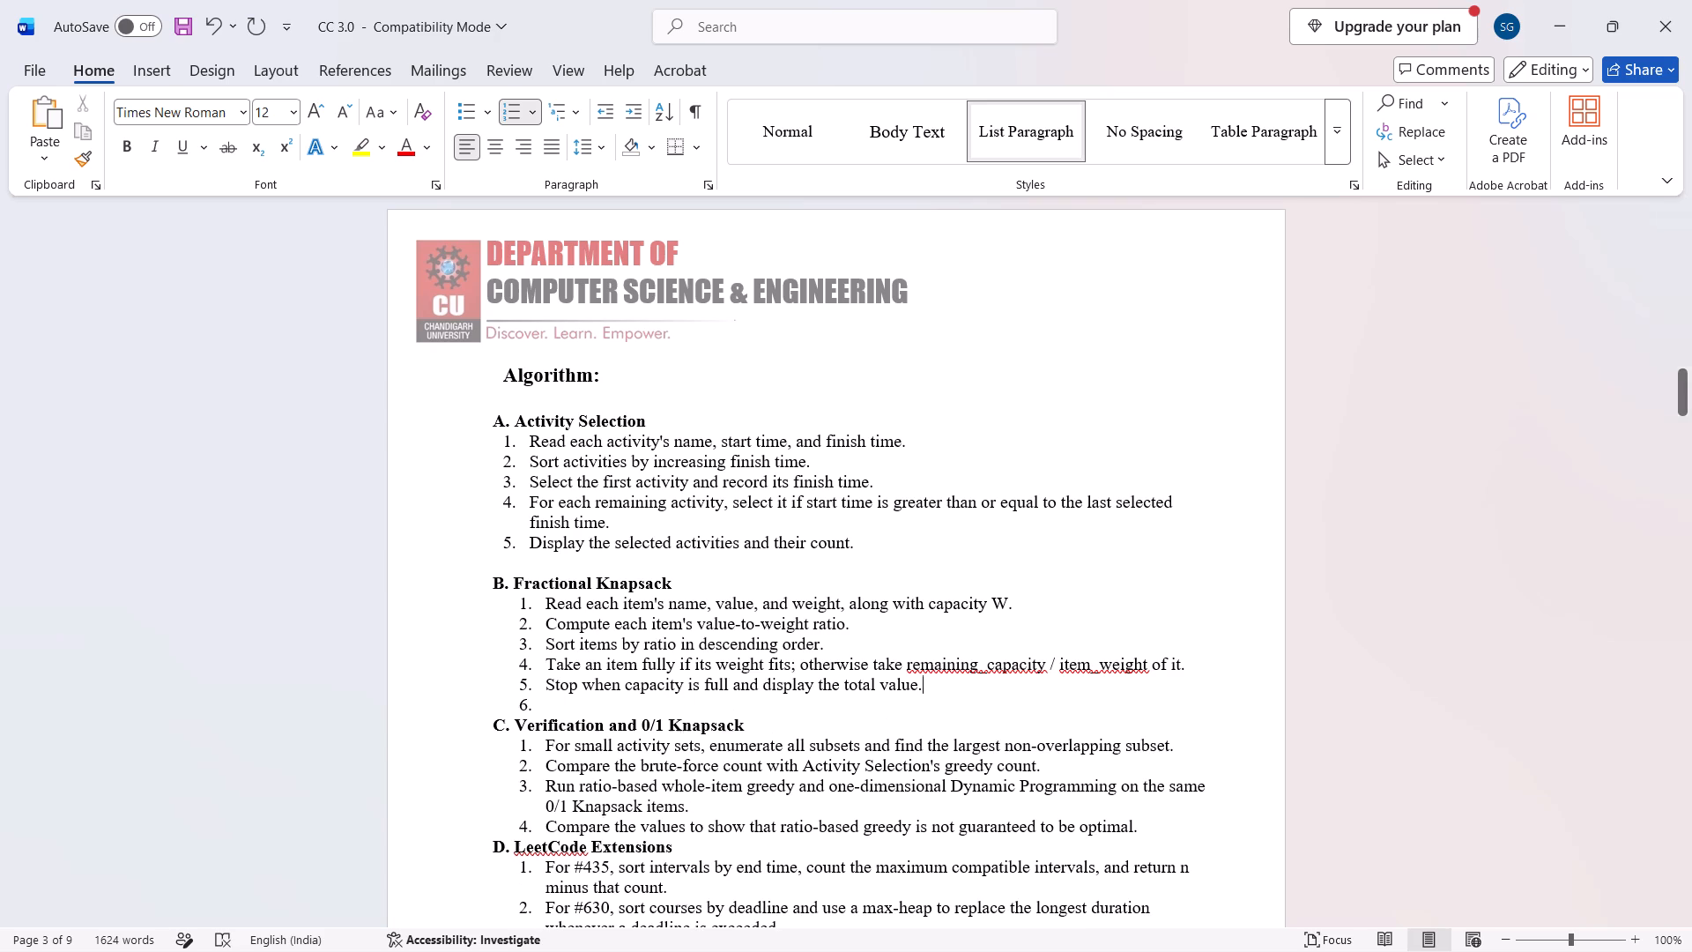
pyautogui.press('BackSpace')
pyautogui.scroll(-3, 938, 735)
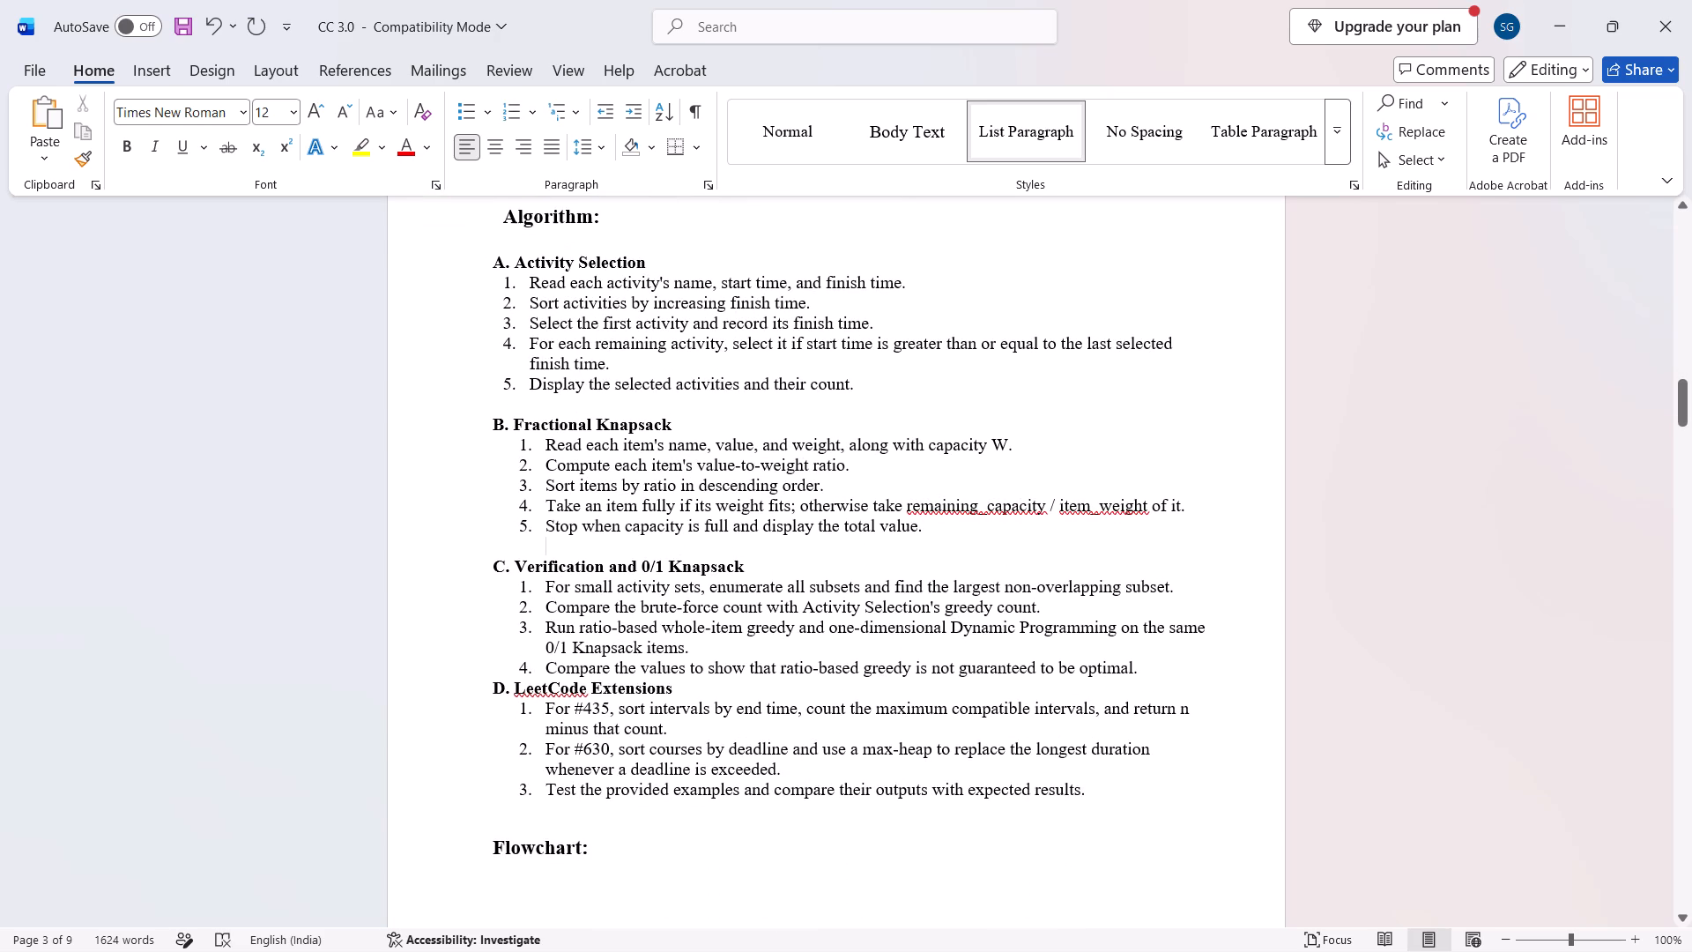
pyautogui.click(1142, 673)
pyautogui.press('Return')
pyautogui.press('BackSpace')
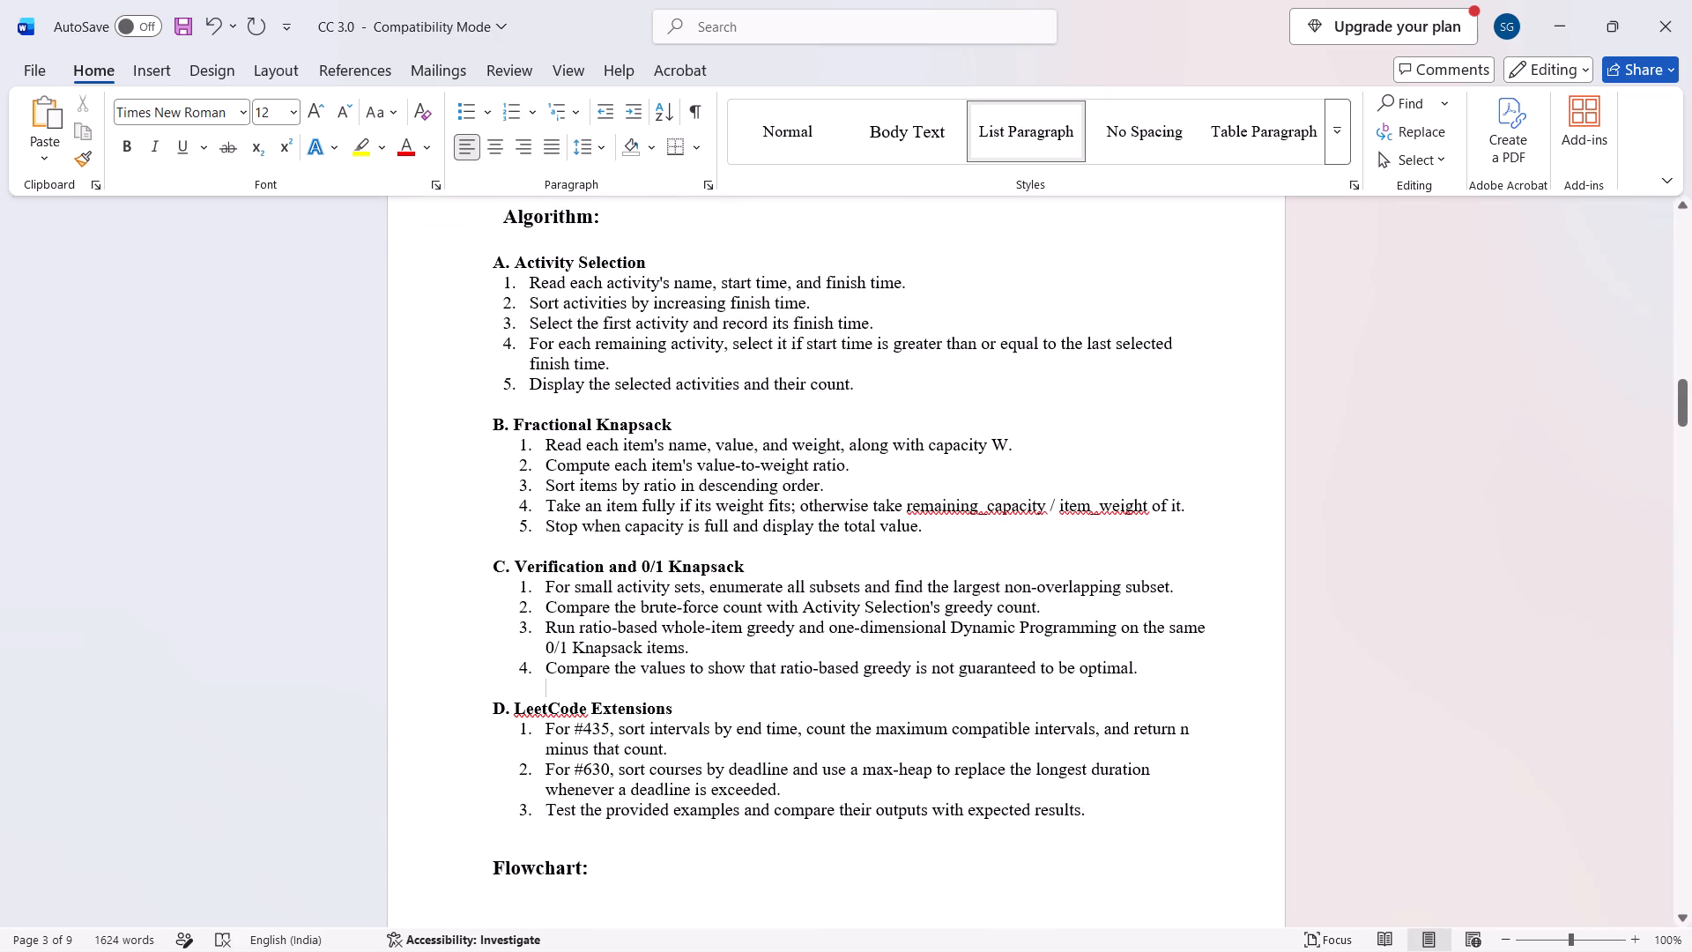
# Review the layout of the complexity and comparison tables, the Algorithm section and the Flowchart pages.
pyautogui.scroll(-4, 896, 848)
pyautogui.scroll(-3, 790, 771)
pyautogui.scroll(11, 758, 747)
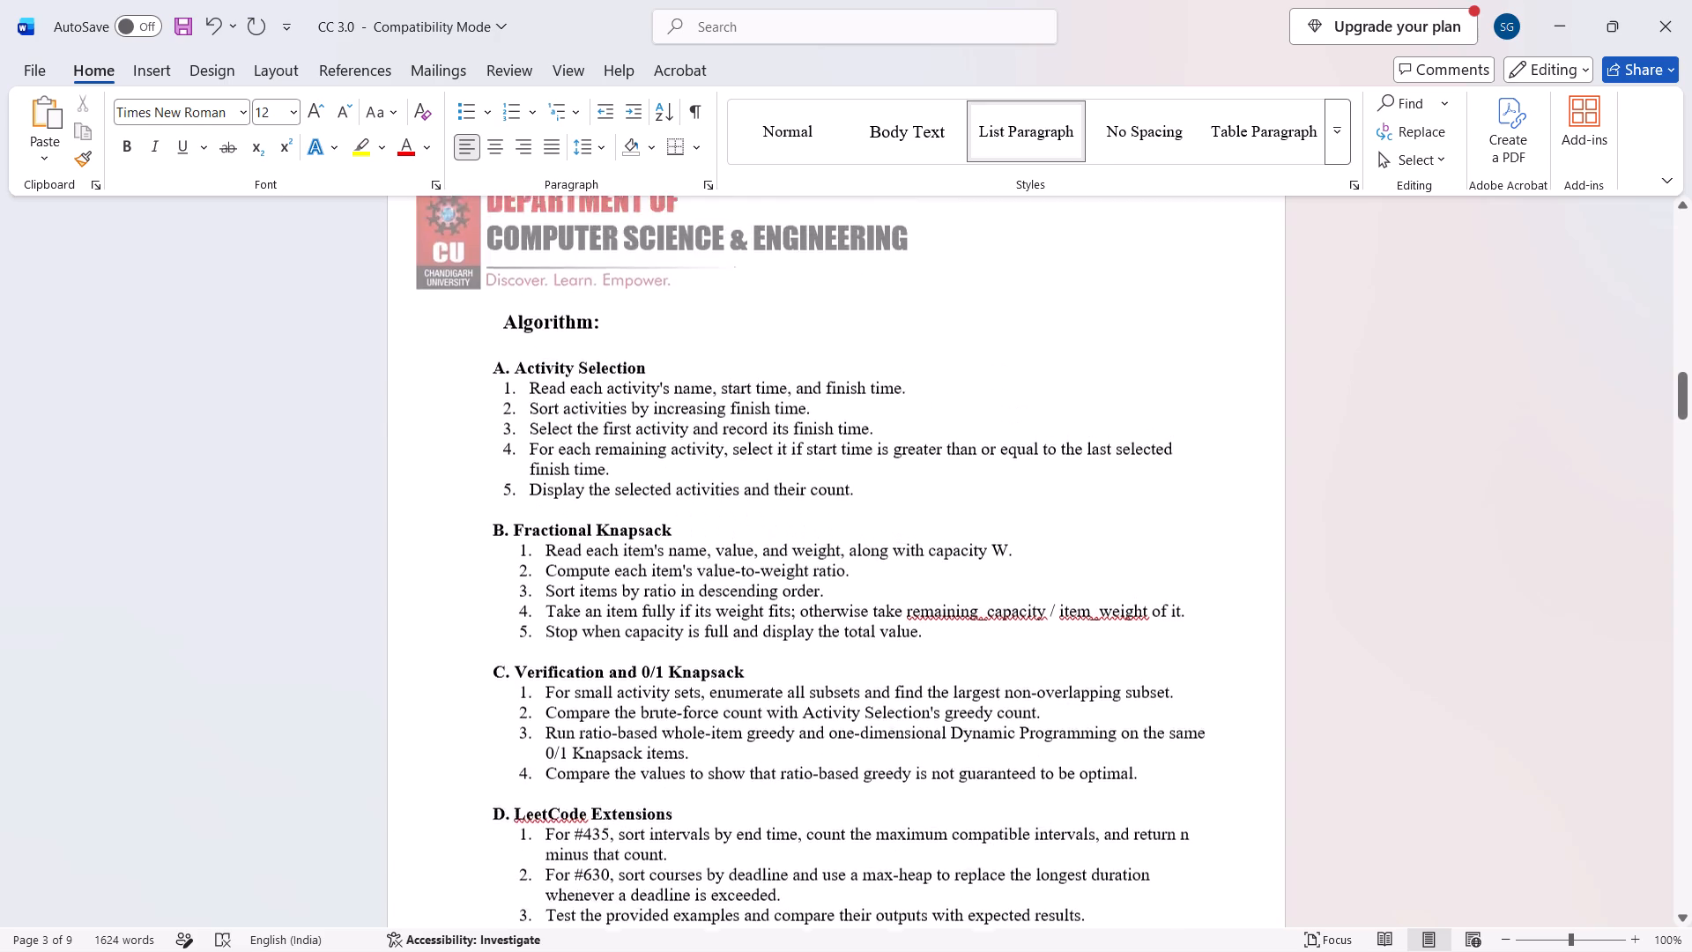
pyautogui.scroll(7, 709, 685)
pyautogui.scroll(-1, 717, 621)
pyautogui.scroll(5, 711, 604)
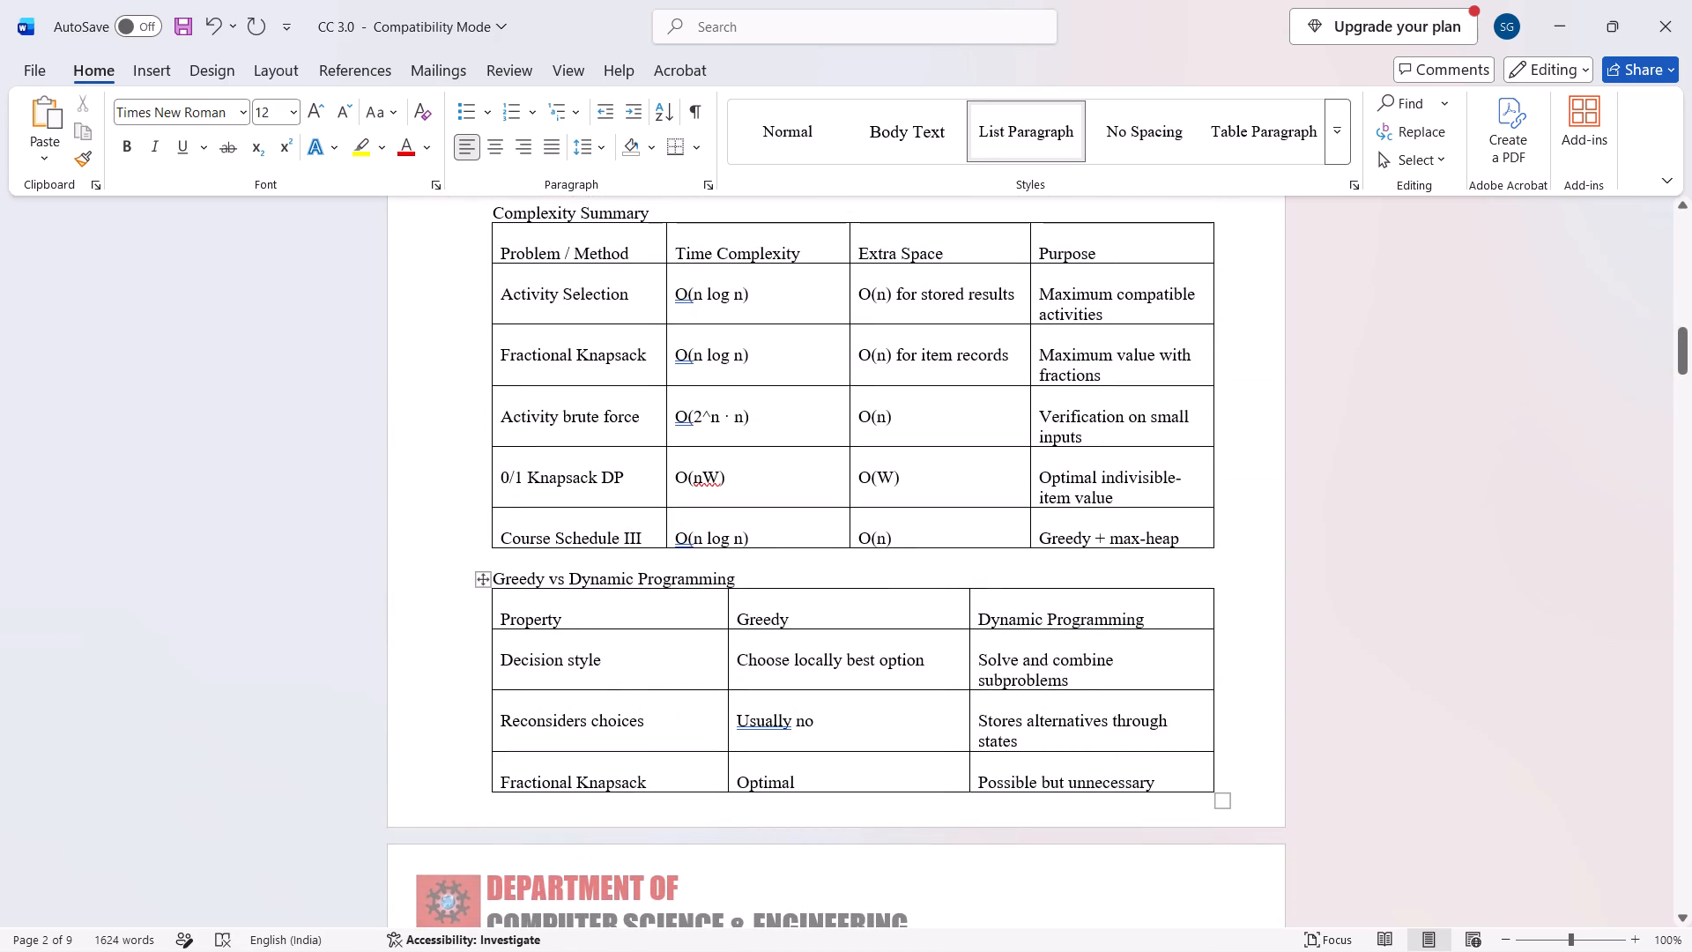
pyautogui.hotkey('alt', 'Tab')
pyautogui.keyDown('alt'); pyautogui.click(503, 498); pyautogui.keyUp('alt')
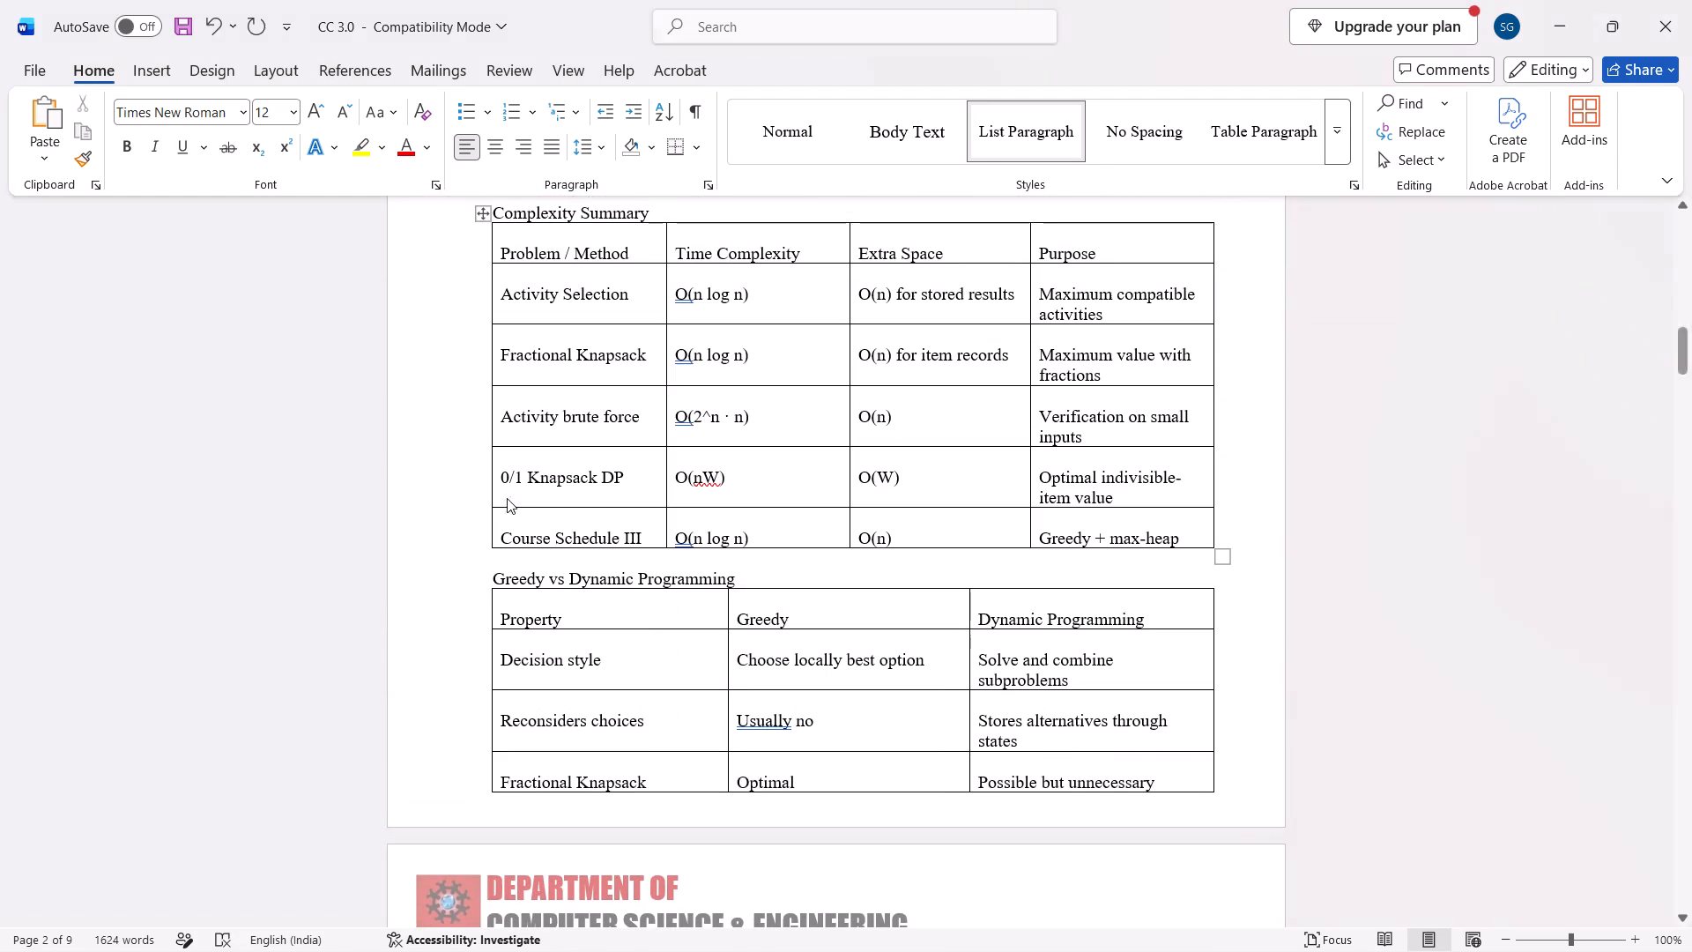
pyautogui.scroll(7, 852, 630)
pyautogui.scroll(-1, 818, 599)
pyautogui.scroll(2, 813, 596)
pyautogui.scroll(-10, 796, 546)
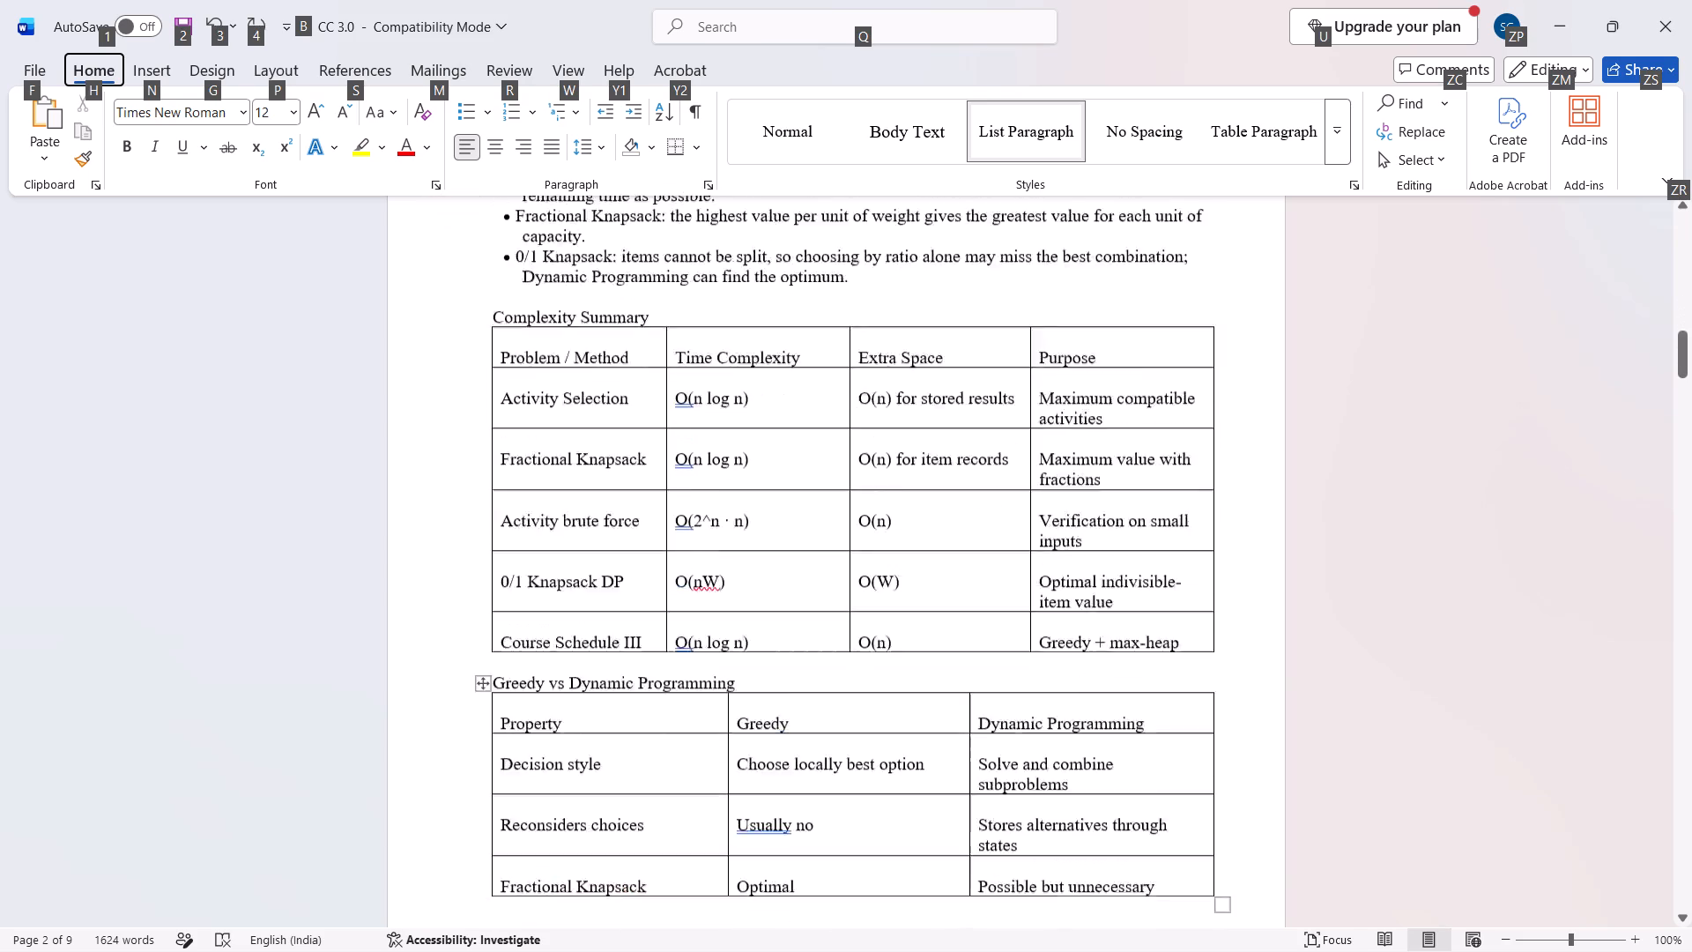
pyautogui.scroll(2, 804, 461)
pyautogui.scroll(-6, 805, 464)
pyautogui.scroll(1, 823, 475)
pyautogui.scroll(-20, 823, 475)
pyautogui.scroll(-2, 823, 475)
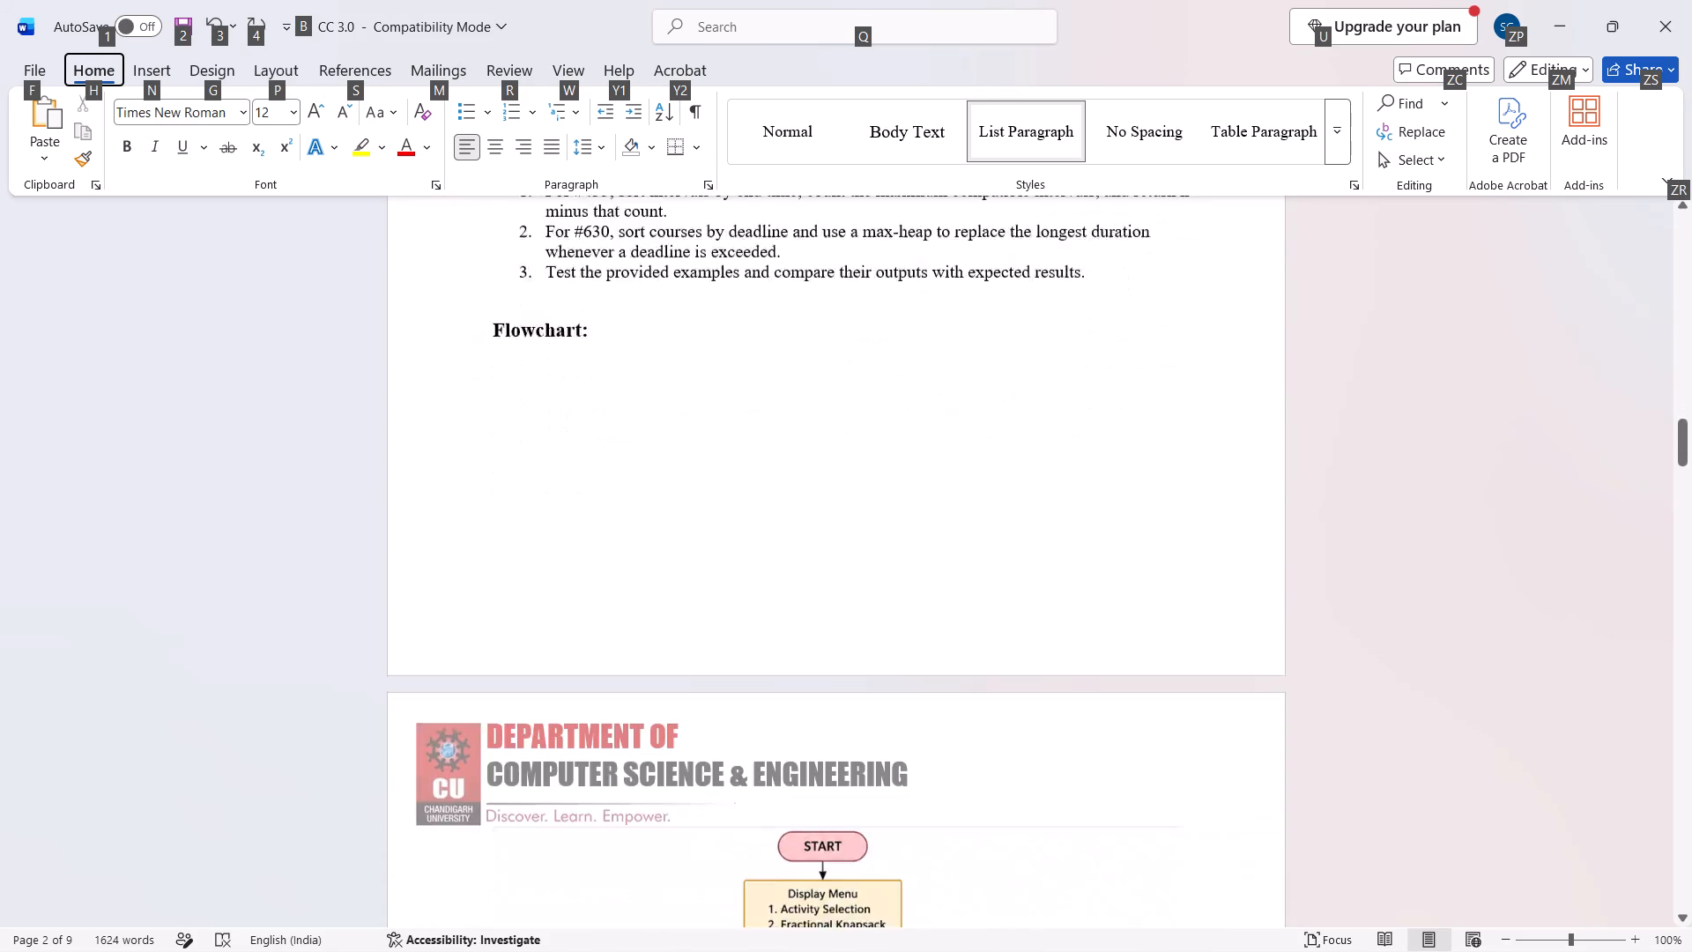
pyautogui.scroll(3, 832, 502)
pyautogui.scroll(-1, 840, 525)
pyautogui.scroll(10, 840, 523)
pyautogui.click(1355, 429)
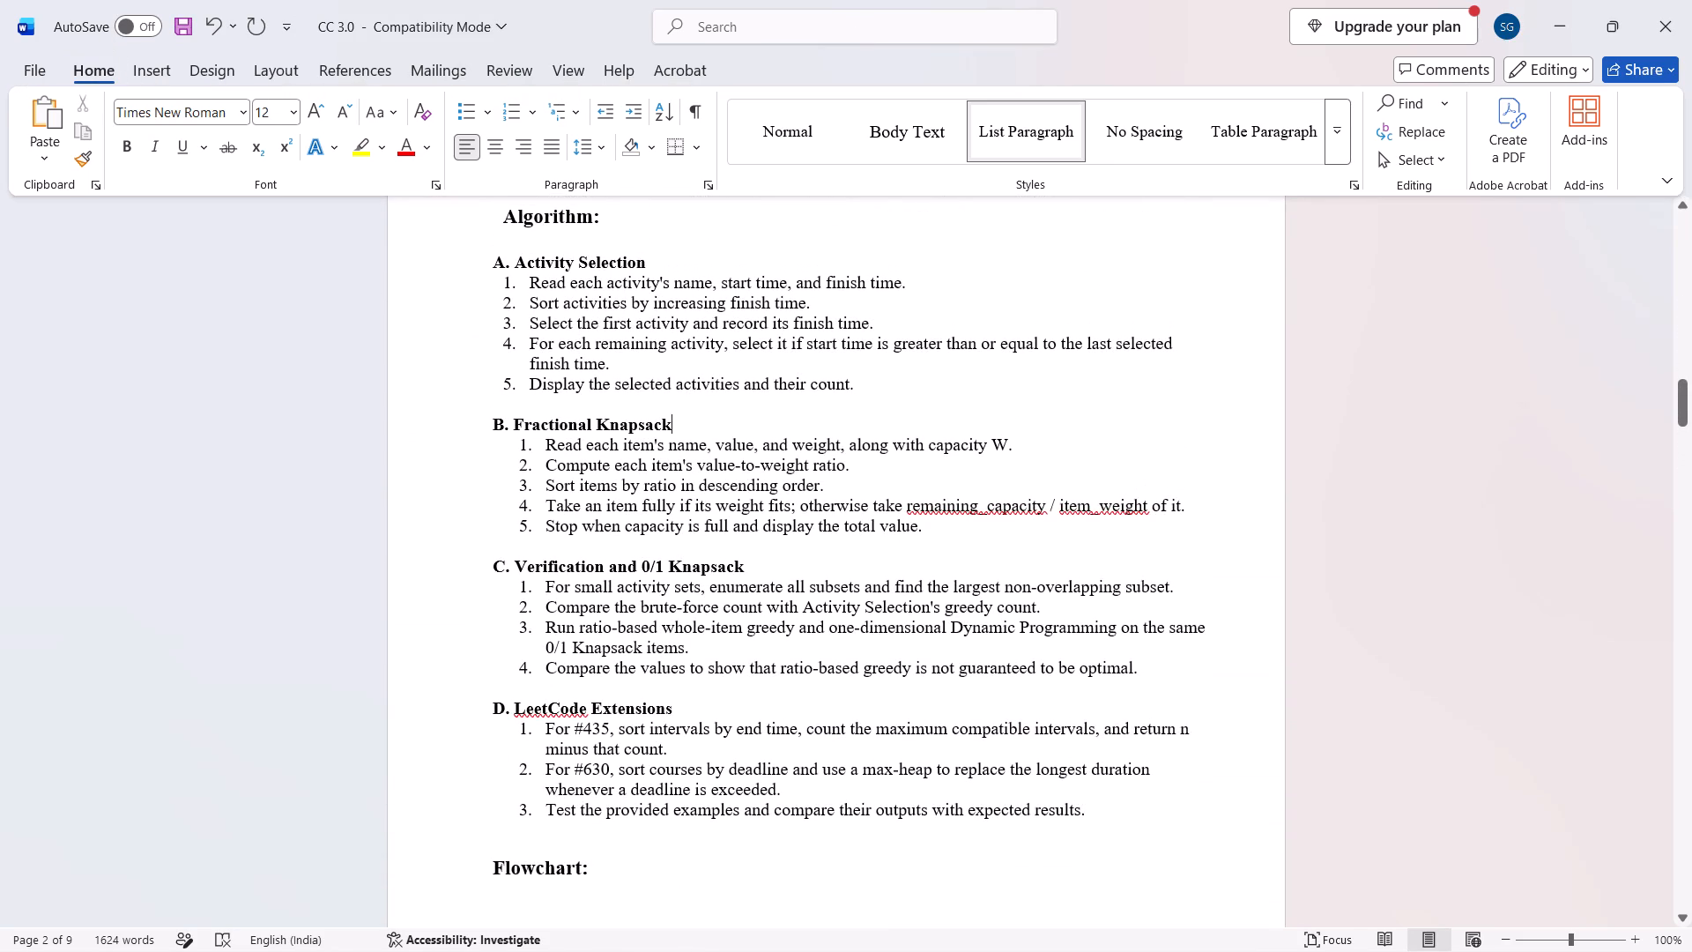
pyautogui.scroll(4, 1138, 509)
pyautogui.scroll(-4, 1136, 499)
pyautogui.scroll(1, 1113, 466)
pyautogui.scroll(-6, 1113, 466)
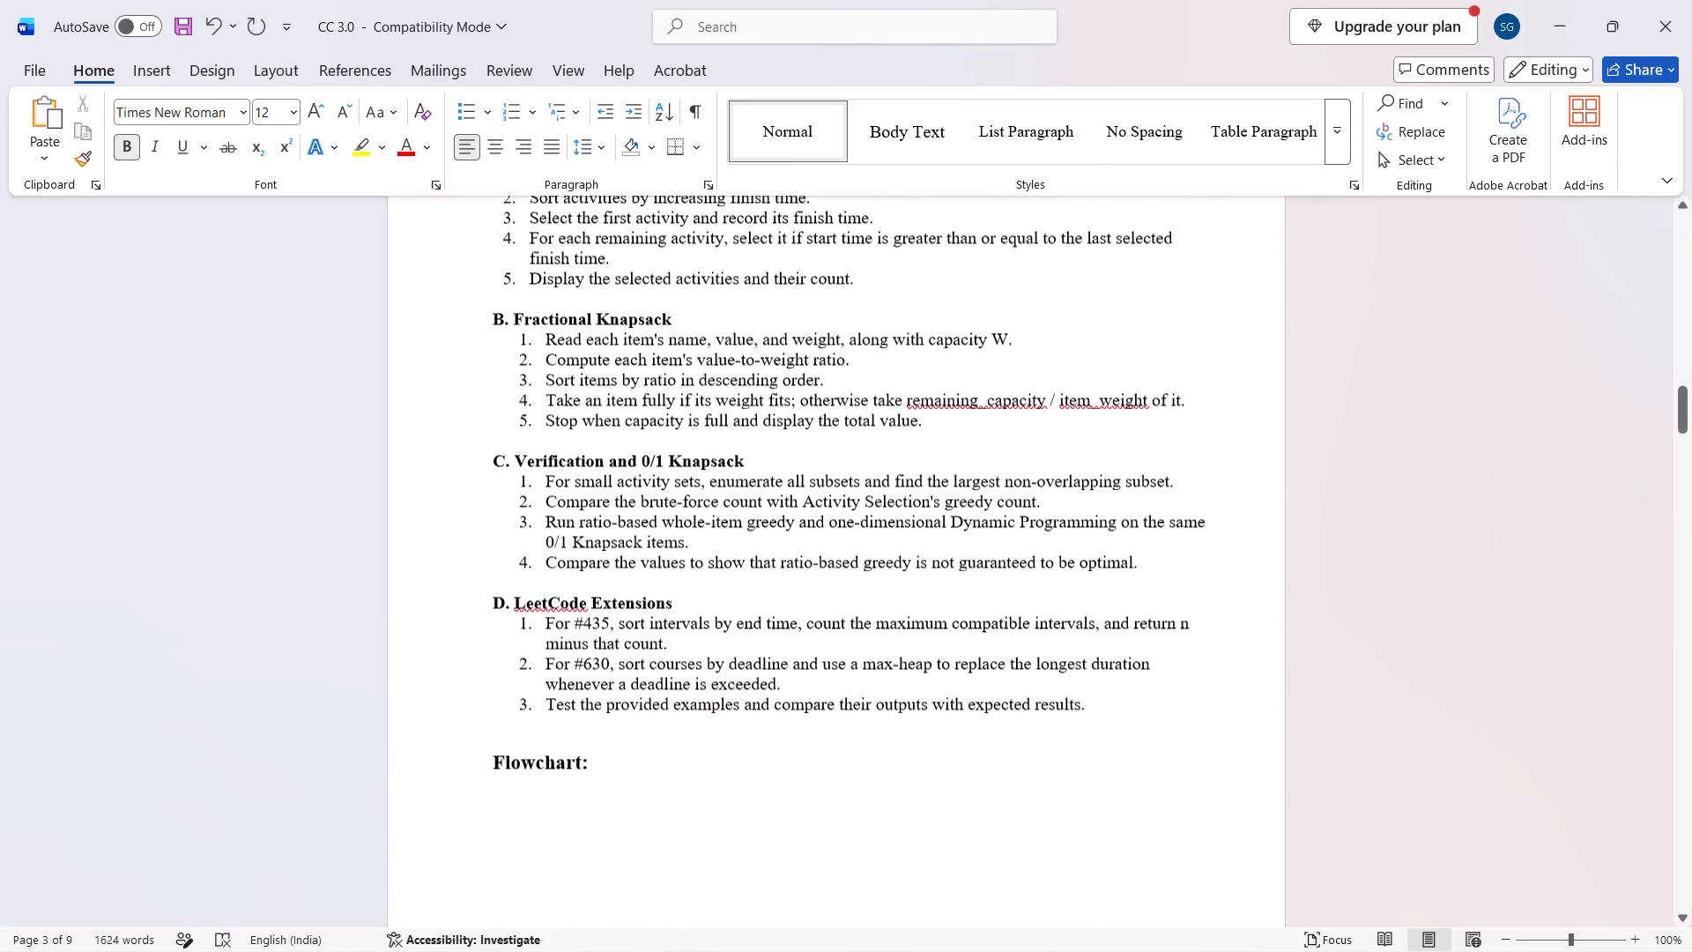
# Insert two empty lines below the lower flow chart picture to push the Code Implementation heading onto the next page.
pyautogui.scroll(-12, 1106, 469)
pyautogui.scroll(-1, 942, 491)
pyautogui.scroll(1, 942, 491)
pyautogui.scroll(-2, 942, 491)
pyautogui.scroll(3, 938, 494)
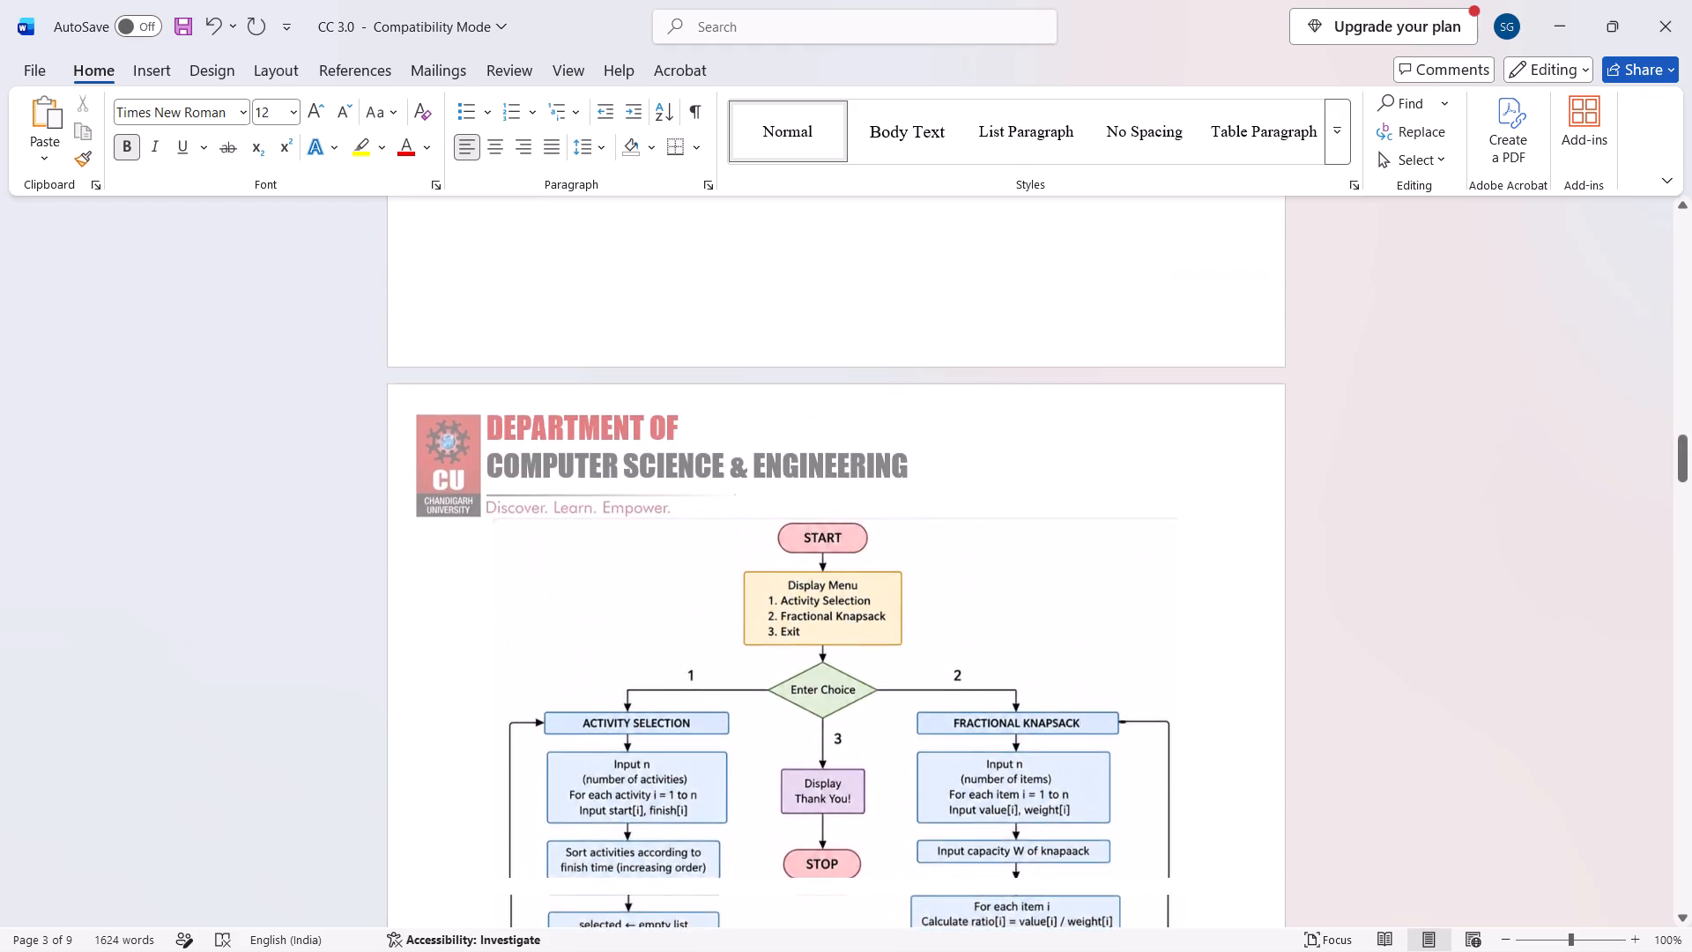
pyautogui.scroll(-19, 938, 480)
pyautogui.click(674, 443)
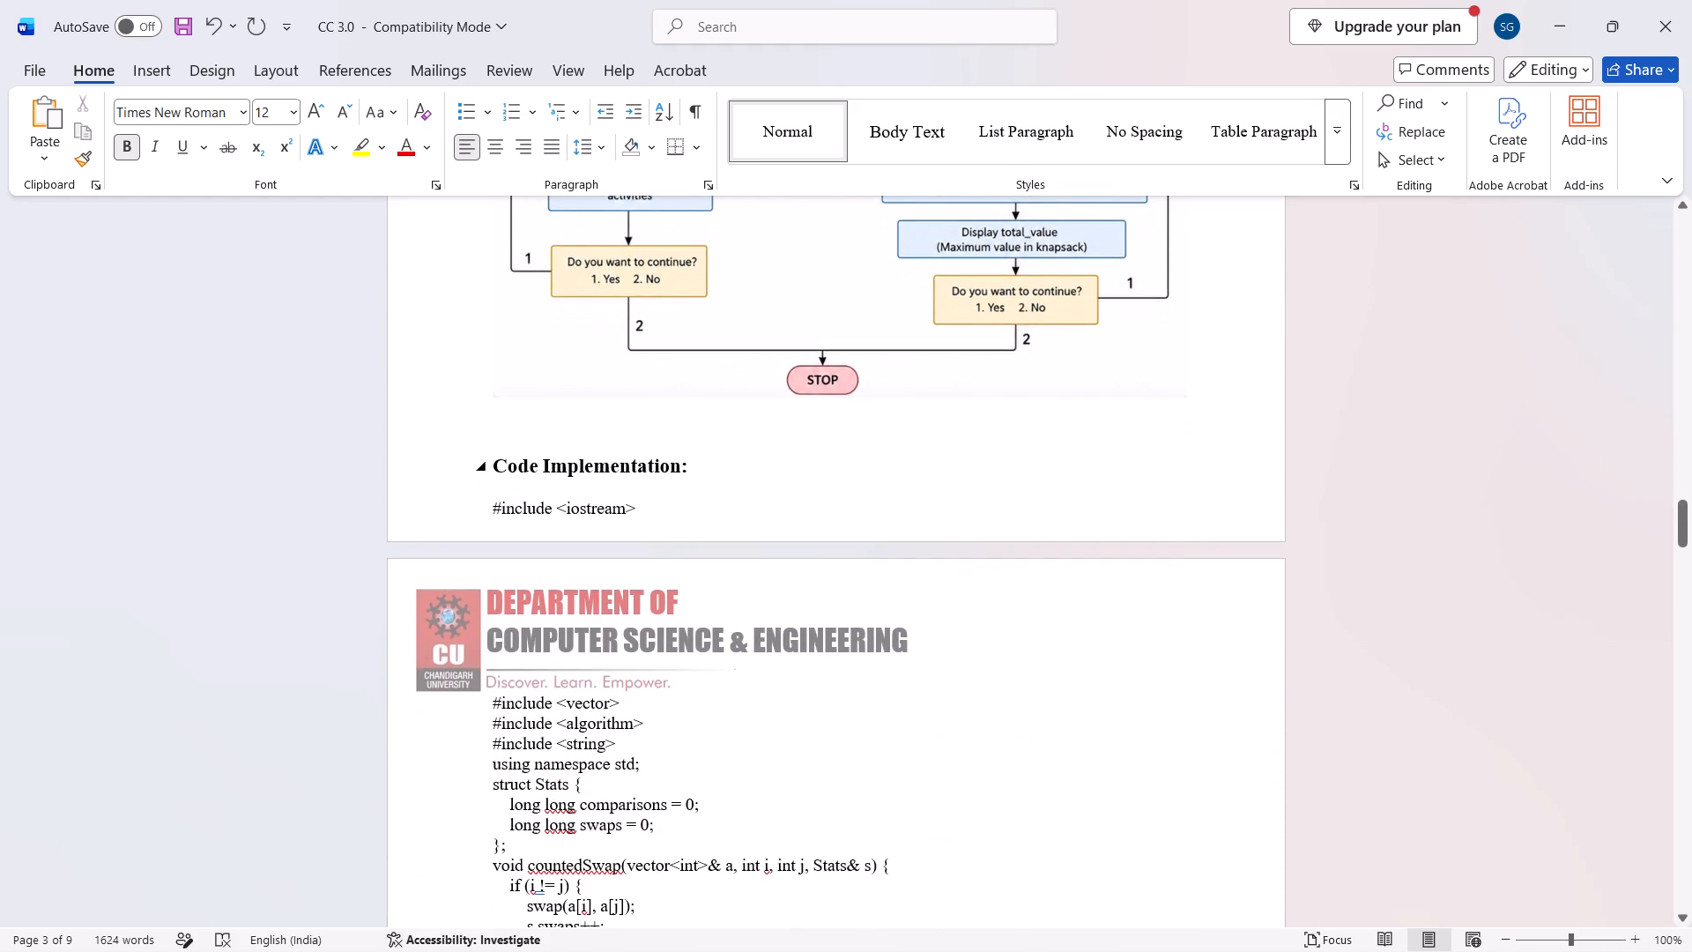
pyautogui.click(618, 417)
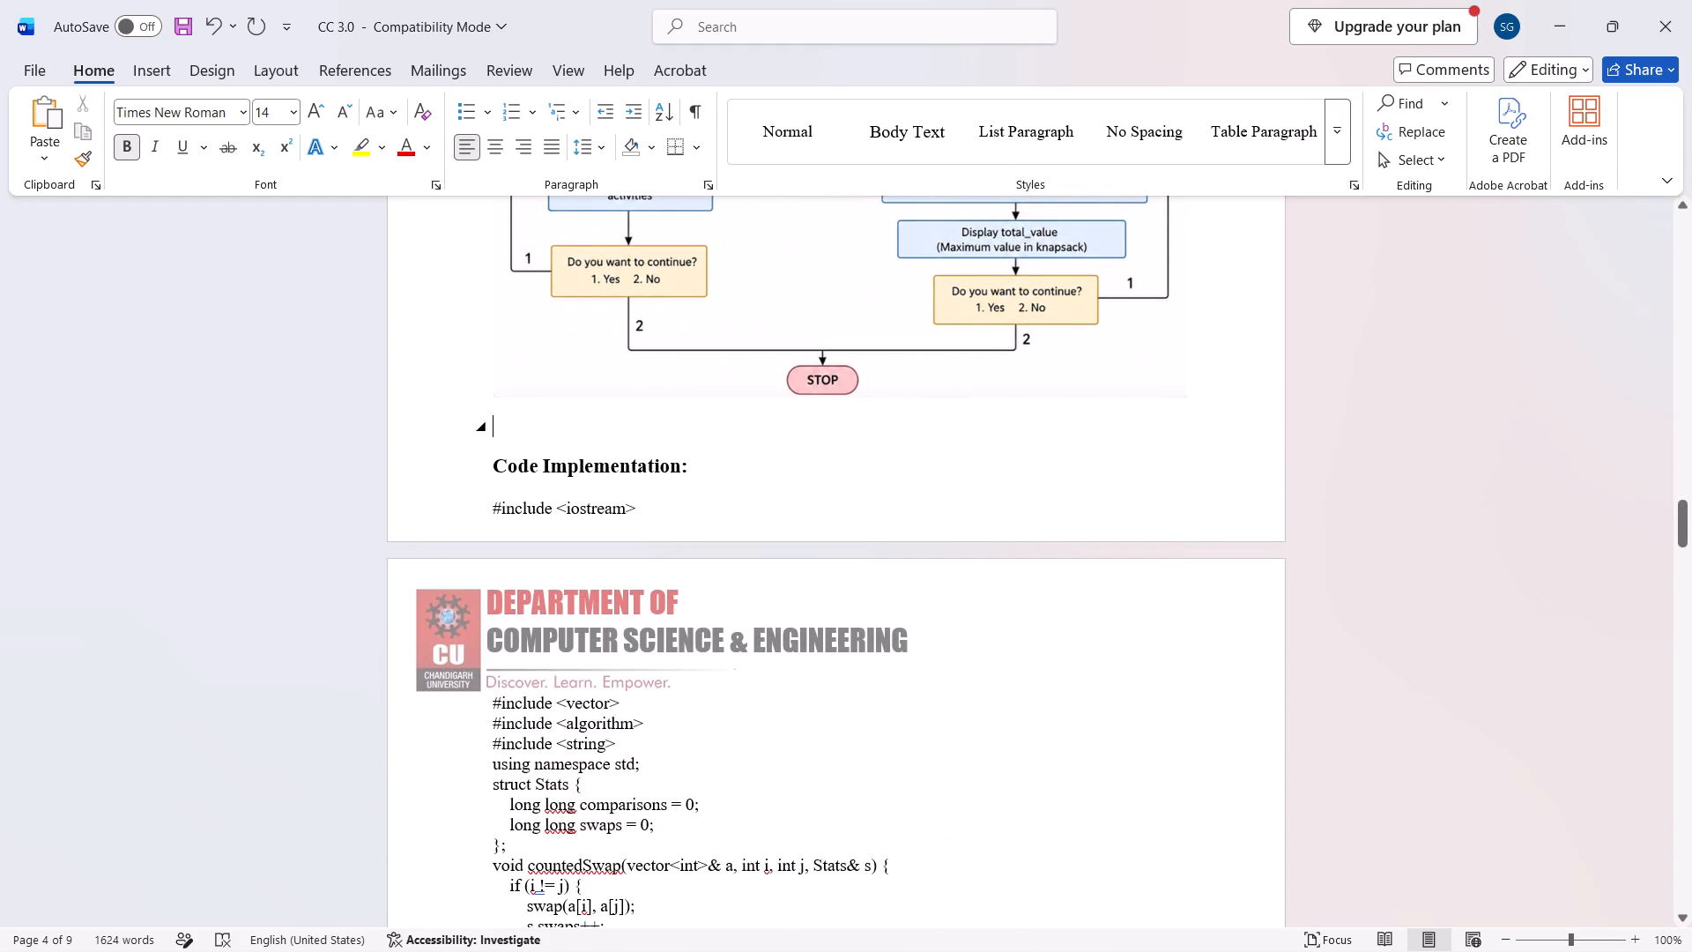
pyautogui.press('Return')
pyautogui.press('Return')
# Check the first page and the old code under the Code Implementation heading.
pyautogui.scroll(5, 876, 487)
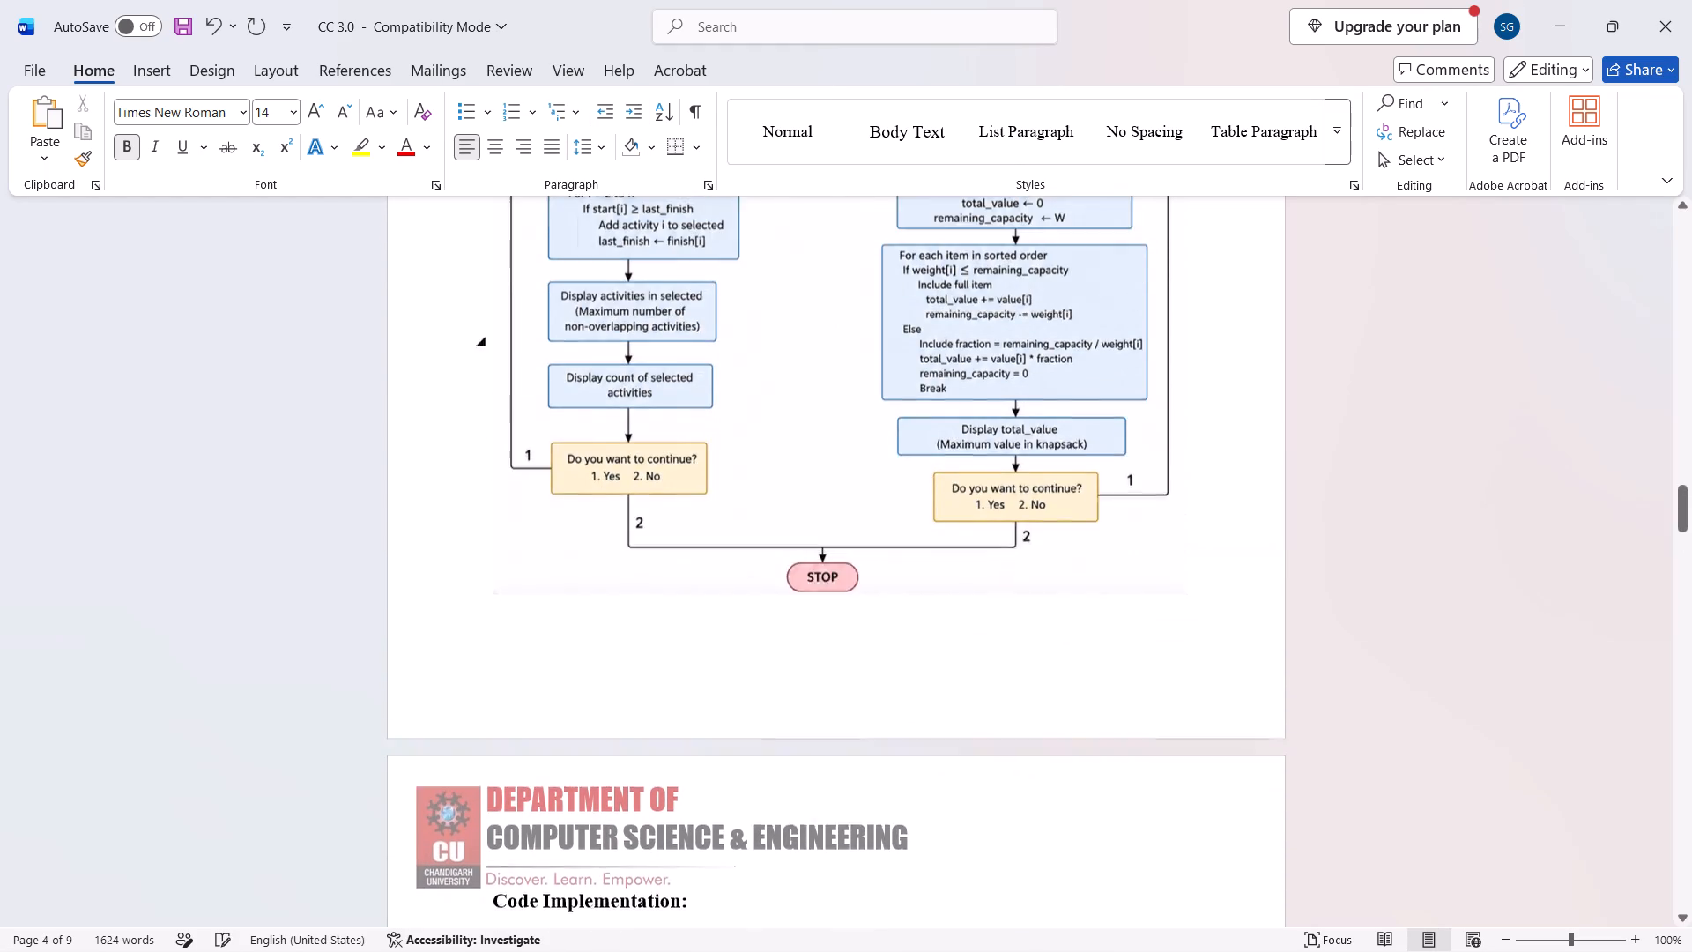
pyautogui.moveTo(1676, 502); pyautogui.dragTo(1590, 228)
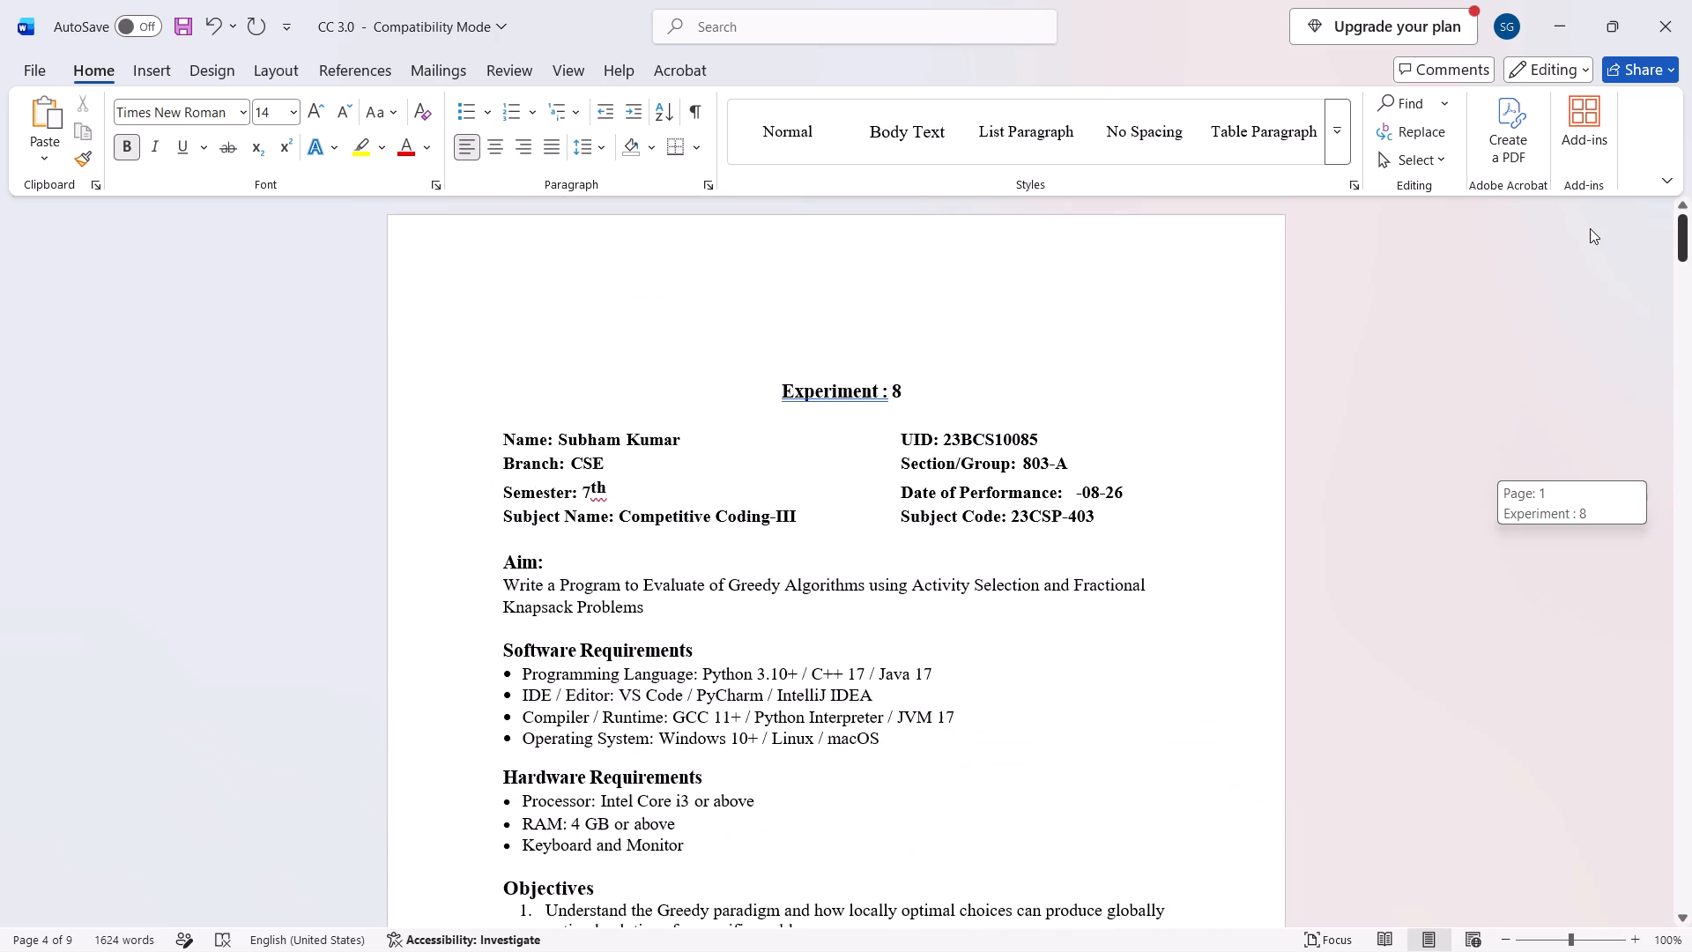
pyautogui.moveTo(1590, 228); pyautogui.dragTo(1640, 546)
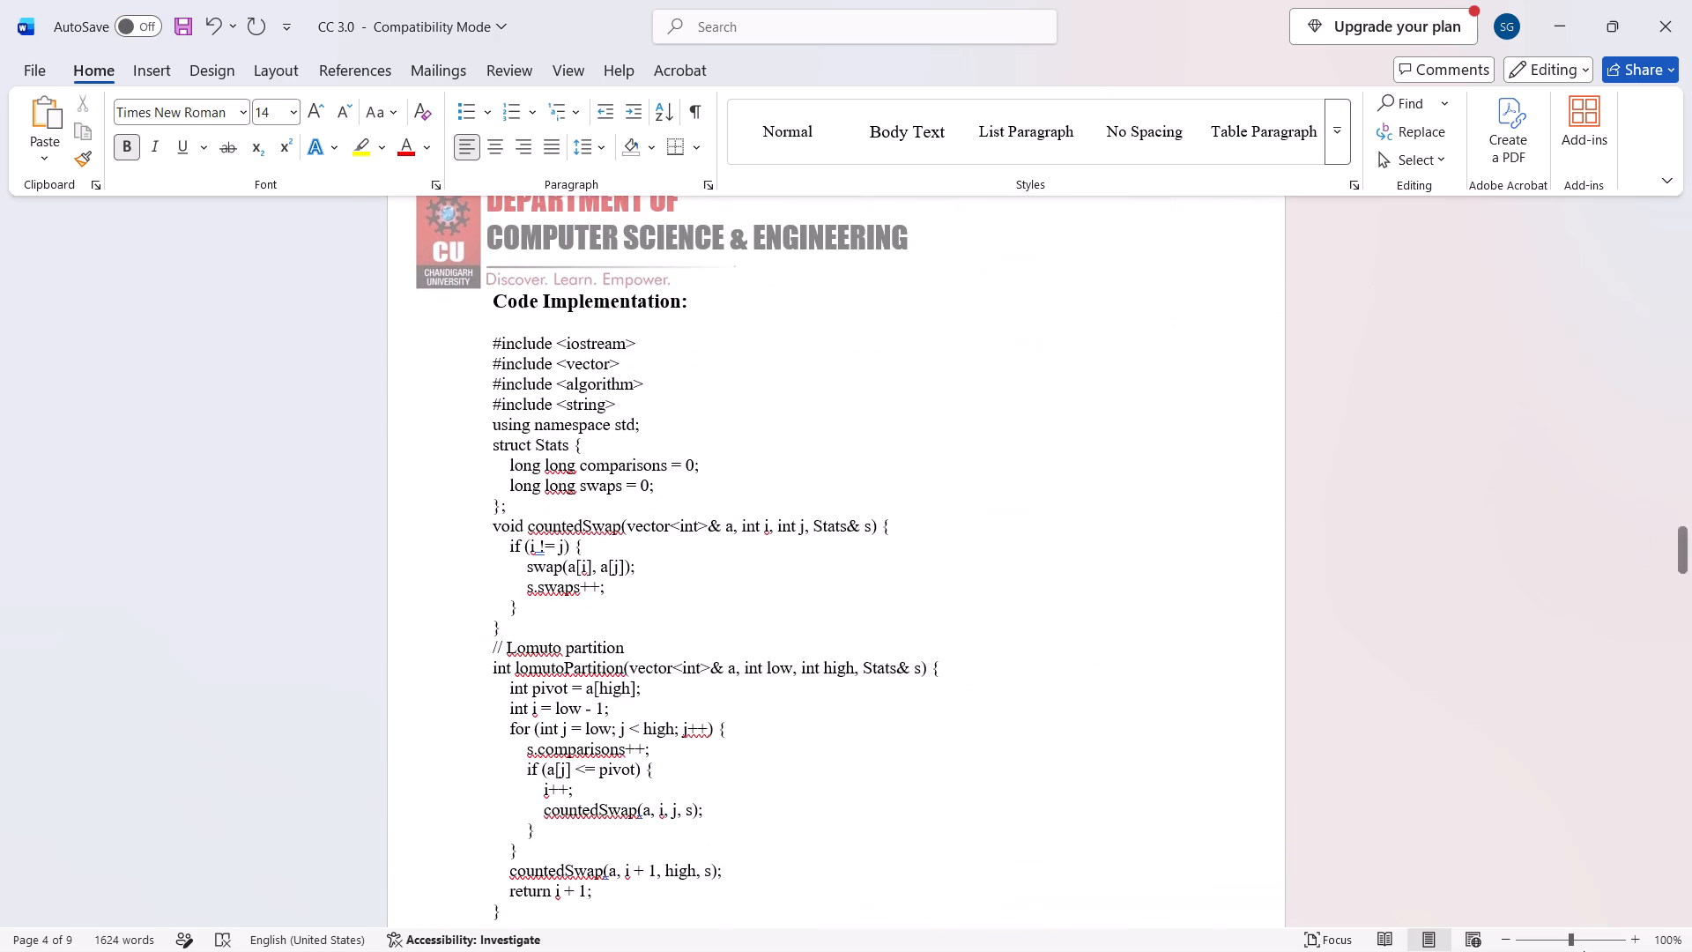
pyautogui.scroll(2, 819, 678)
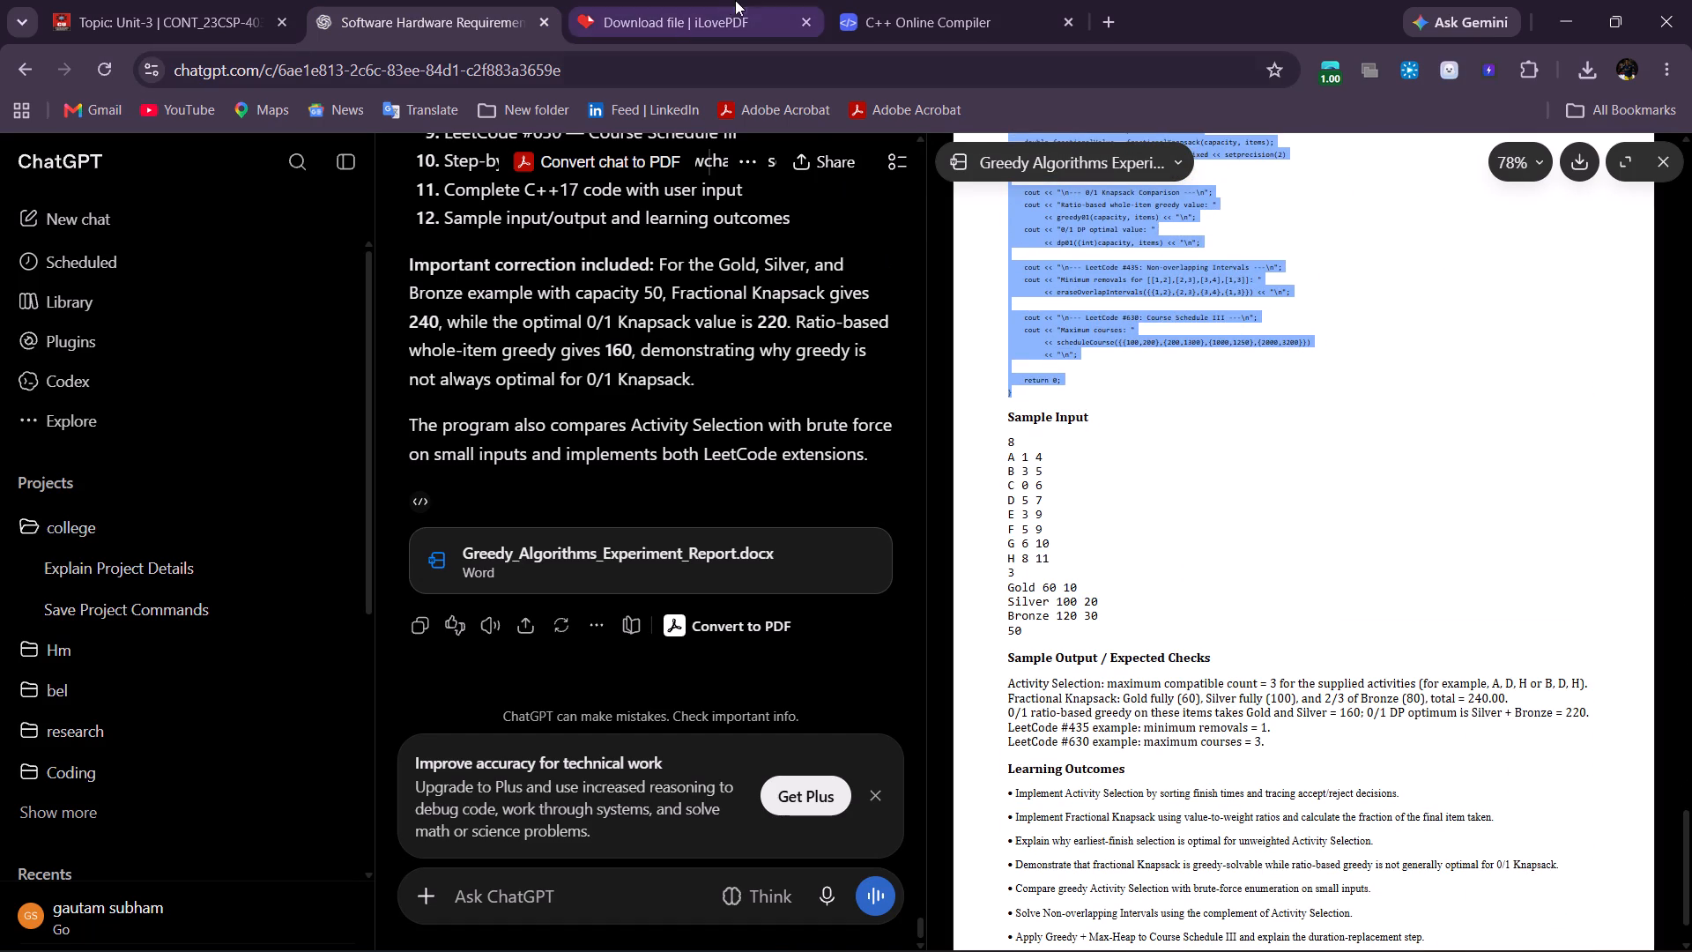
# Replace the Hello World program in OneCompiler's Main.cpp with the copied greedy algorithms code and run it.
pyautogui.click(853, 6)
pyautogui.click(827, 472)
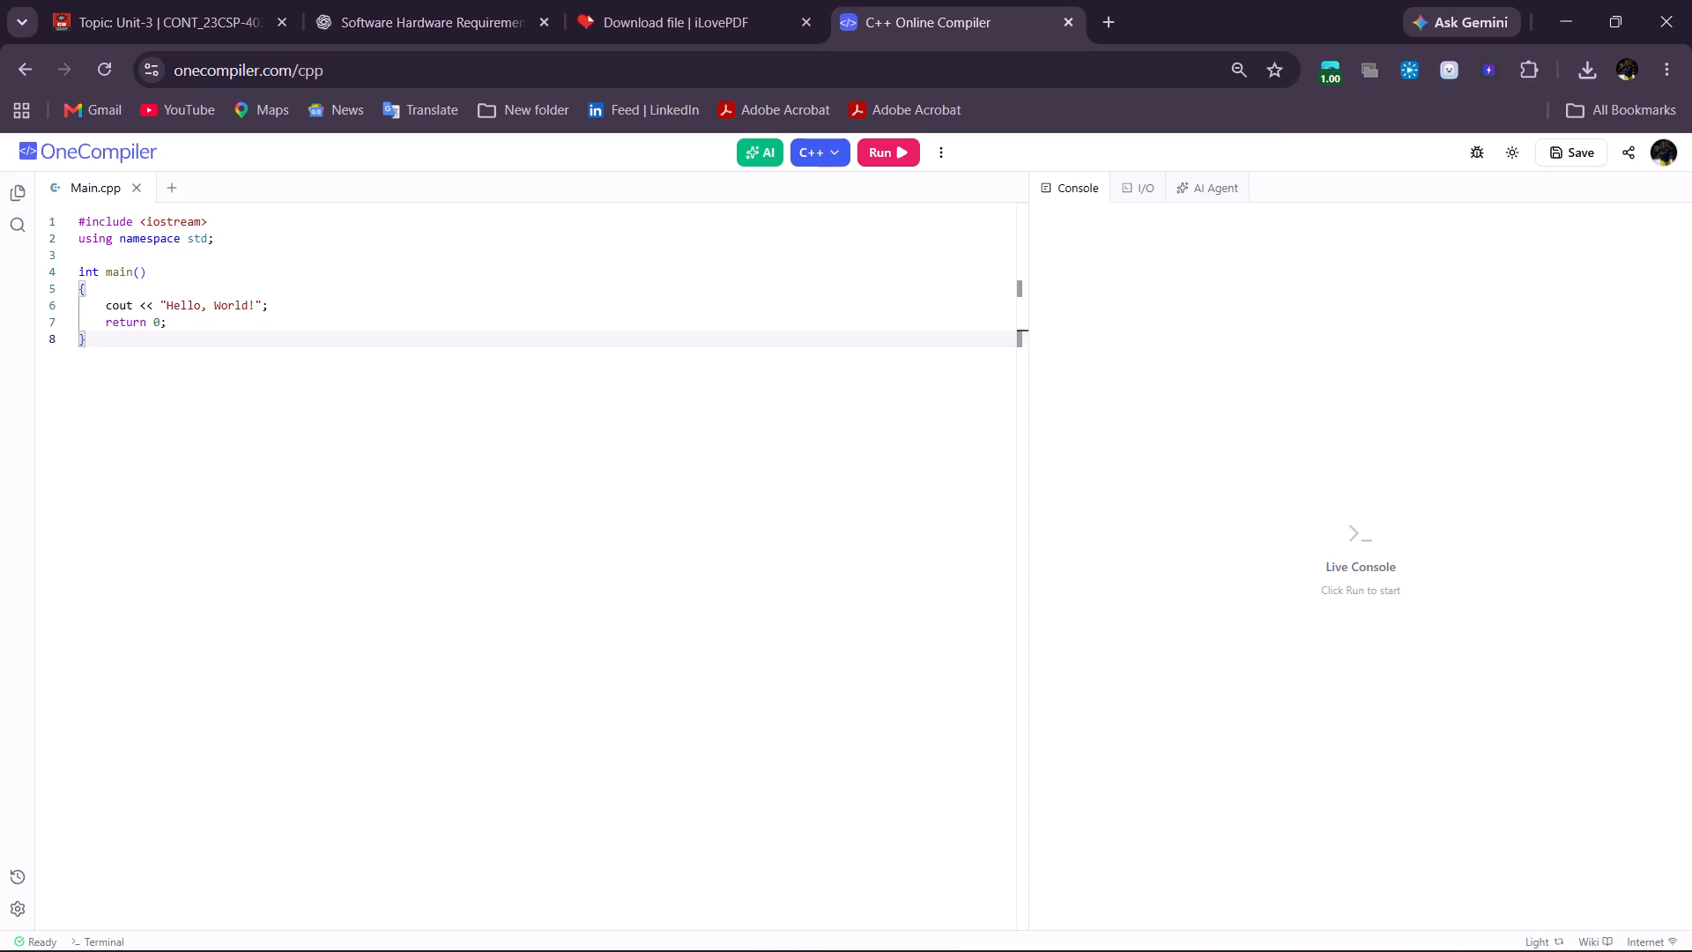
pyautogui.hotkey('ctrl', 'a')
pyautogui.hotkey('ctrl', 'v')
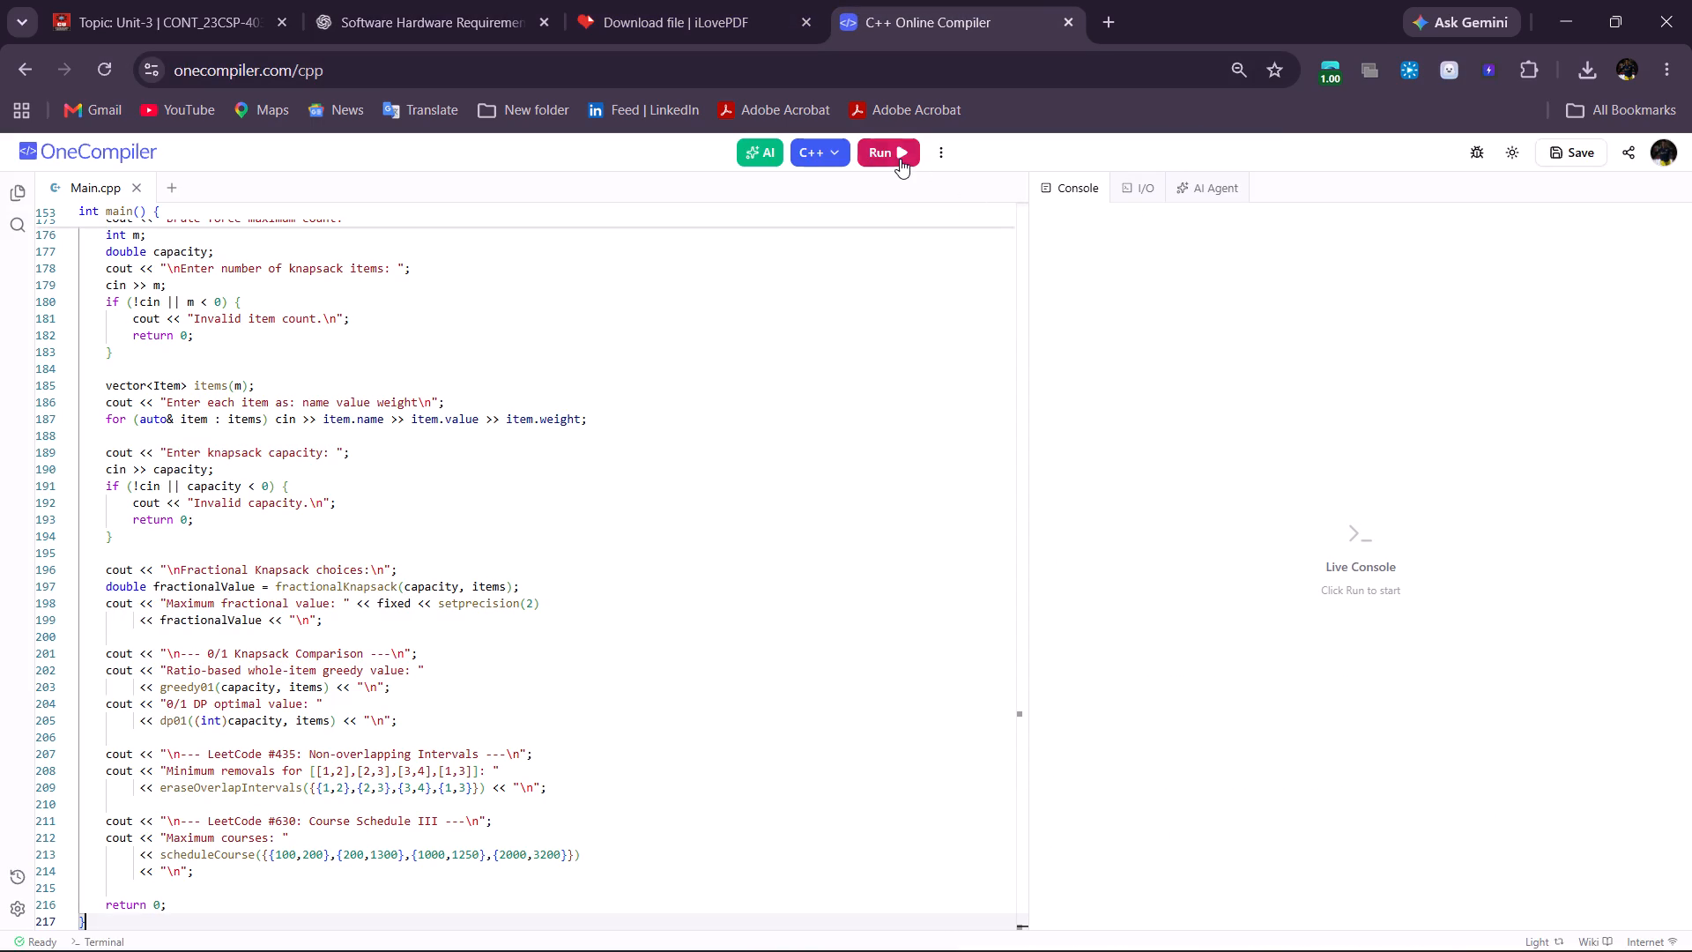
pyautogui.click(900, 159)
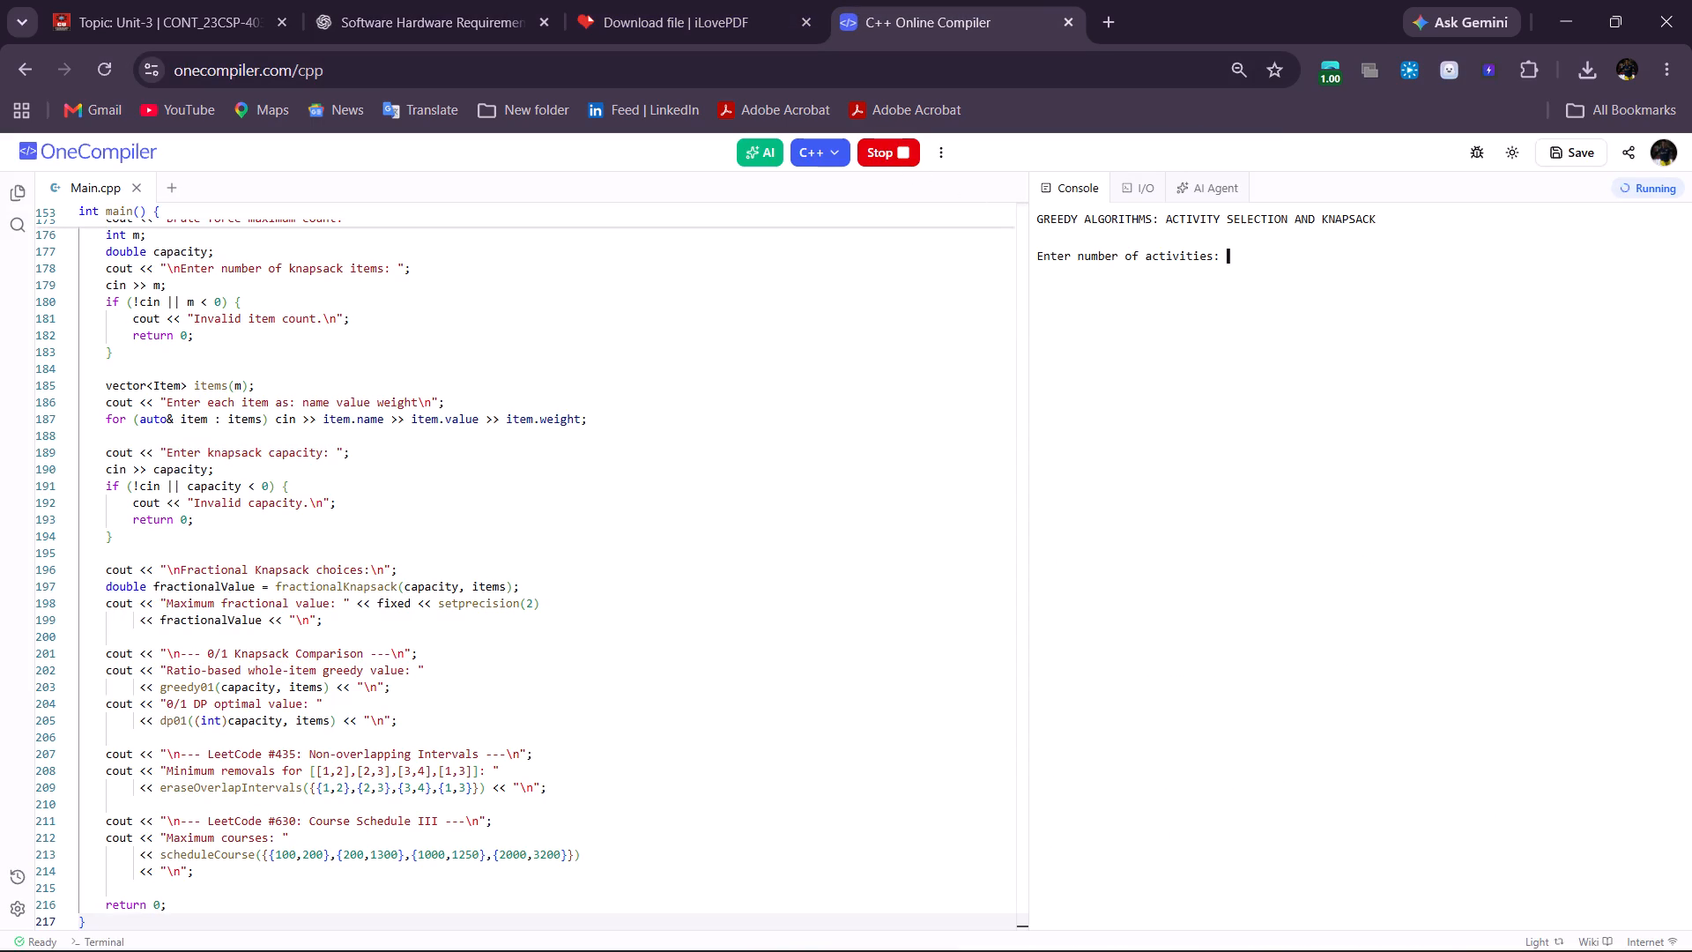
# Move the C++ Online Compiler tab directly beside the ChatGPT tab.
pyautogui.click(765, 7)
pyautogui.click(536, 0)
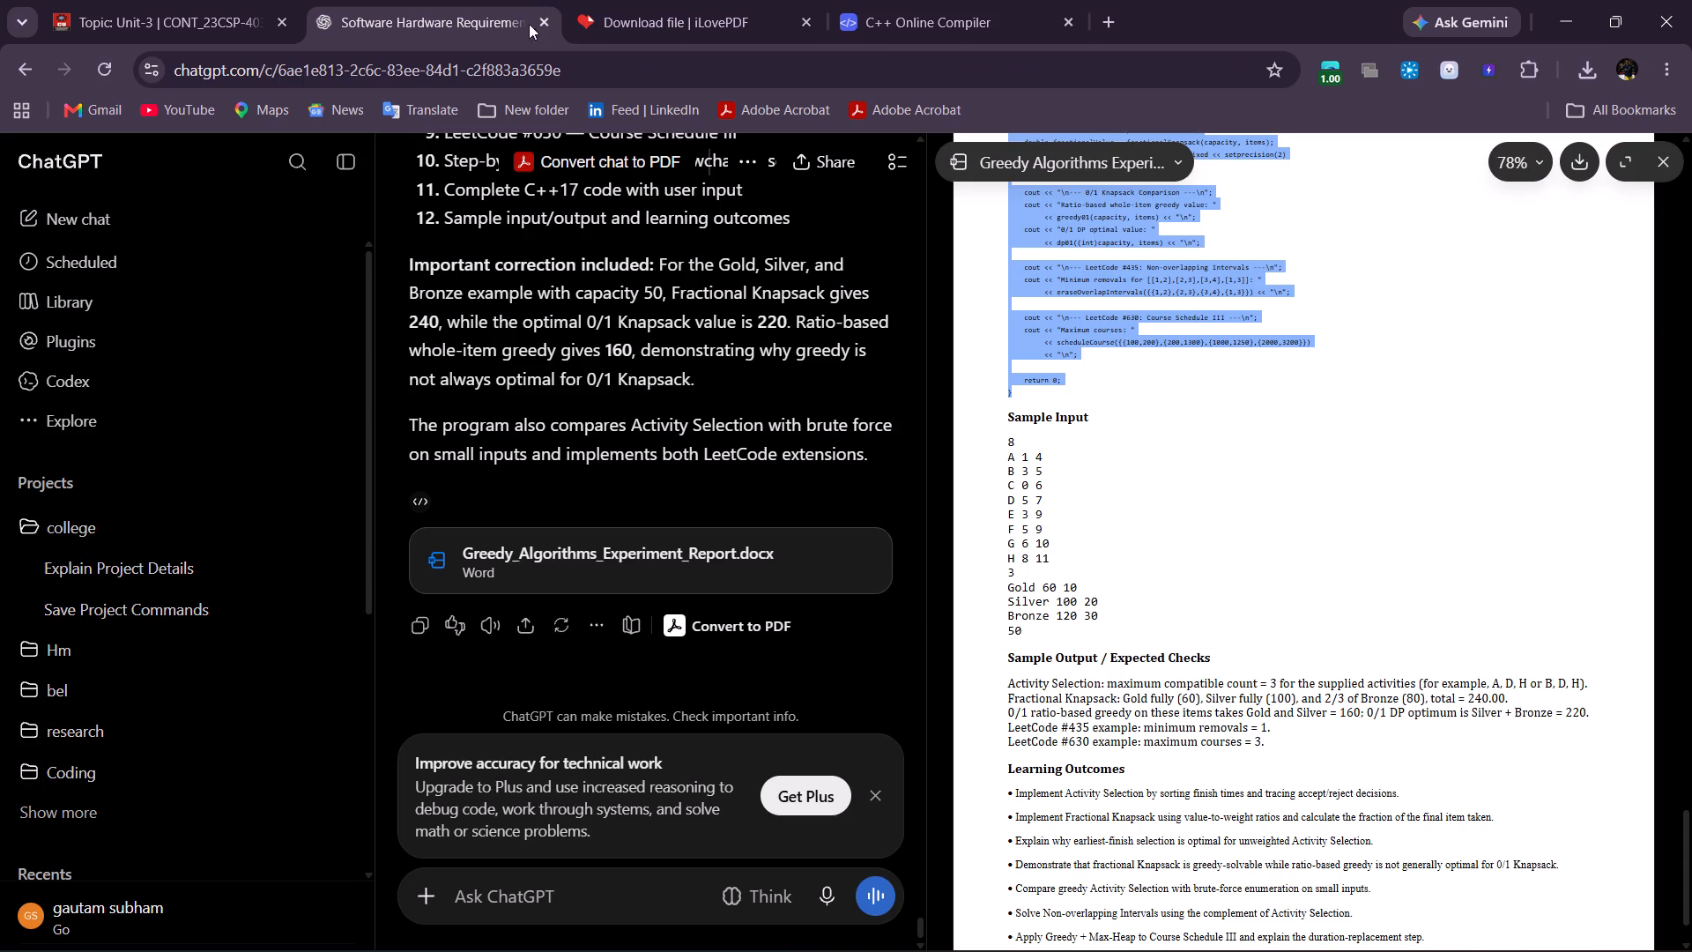
pyautogui.moveTo(887, 31); pyautogui.dragTo(758, 31)
pyautogui.moveTo(942, 0); pyautogui.dragTo(701, 0)
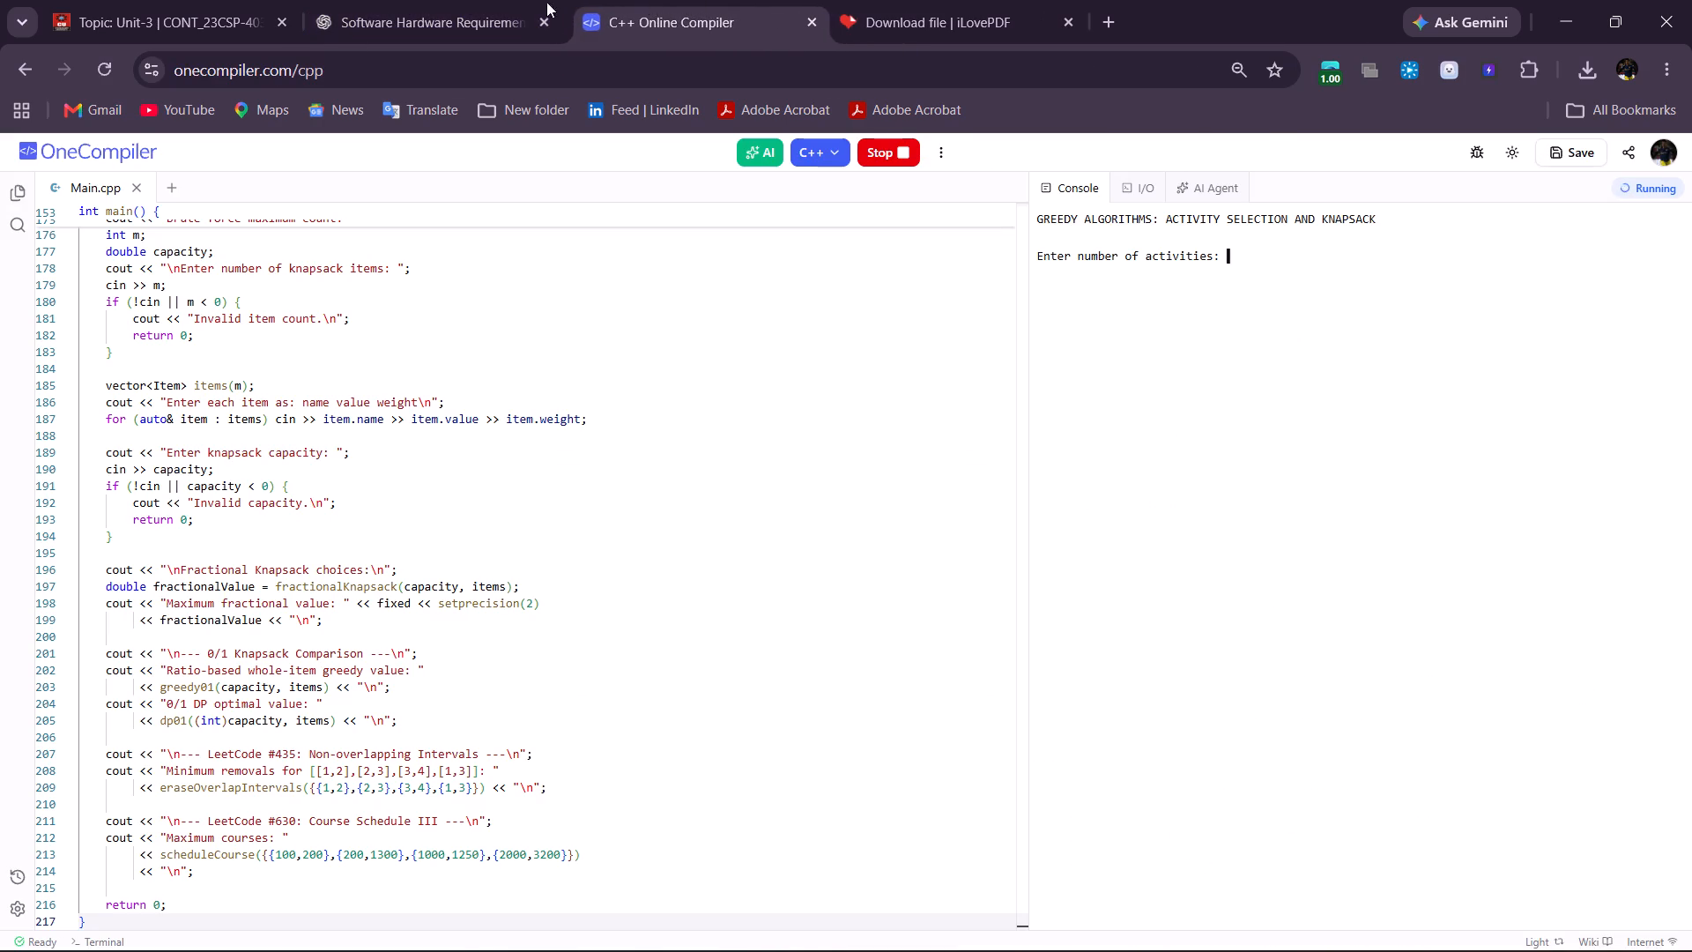
# Check the report's Sample Input, then enter 4 as the number of activities in the running program.
pyautogui.click(489, 10)
pyautogui.click(1205, 505)
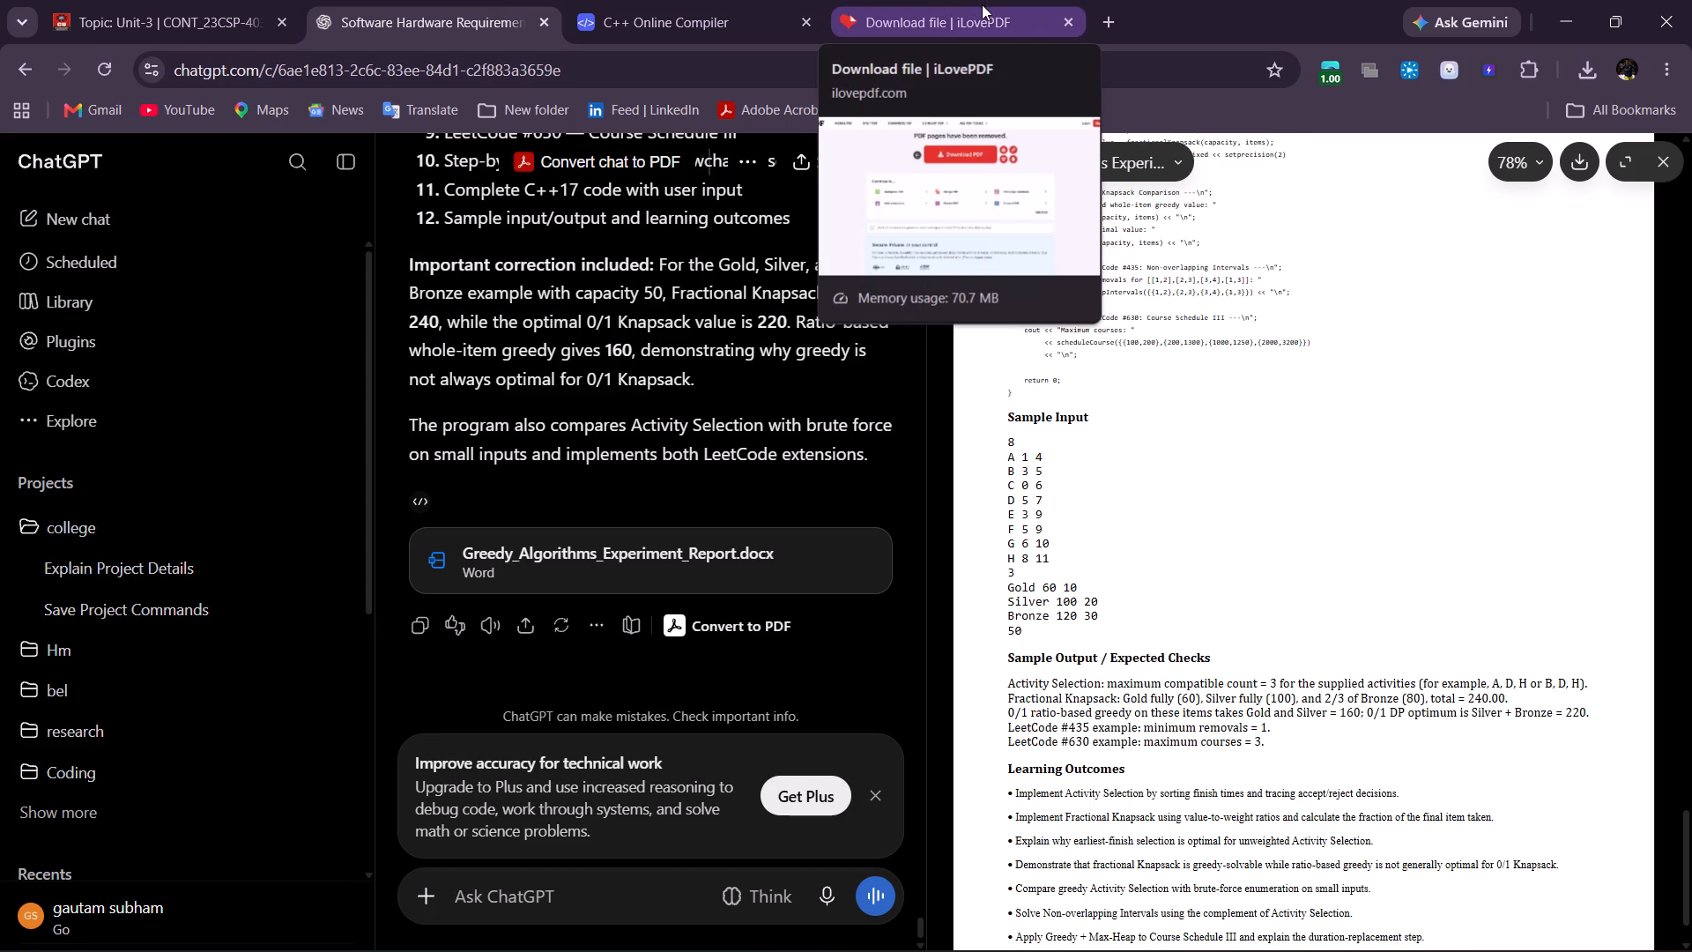
pyautogui.click(985, 8)
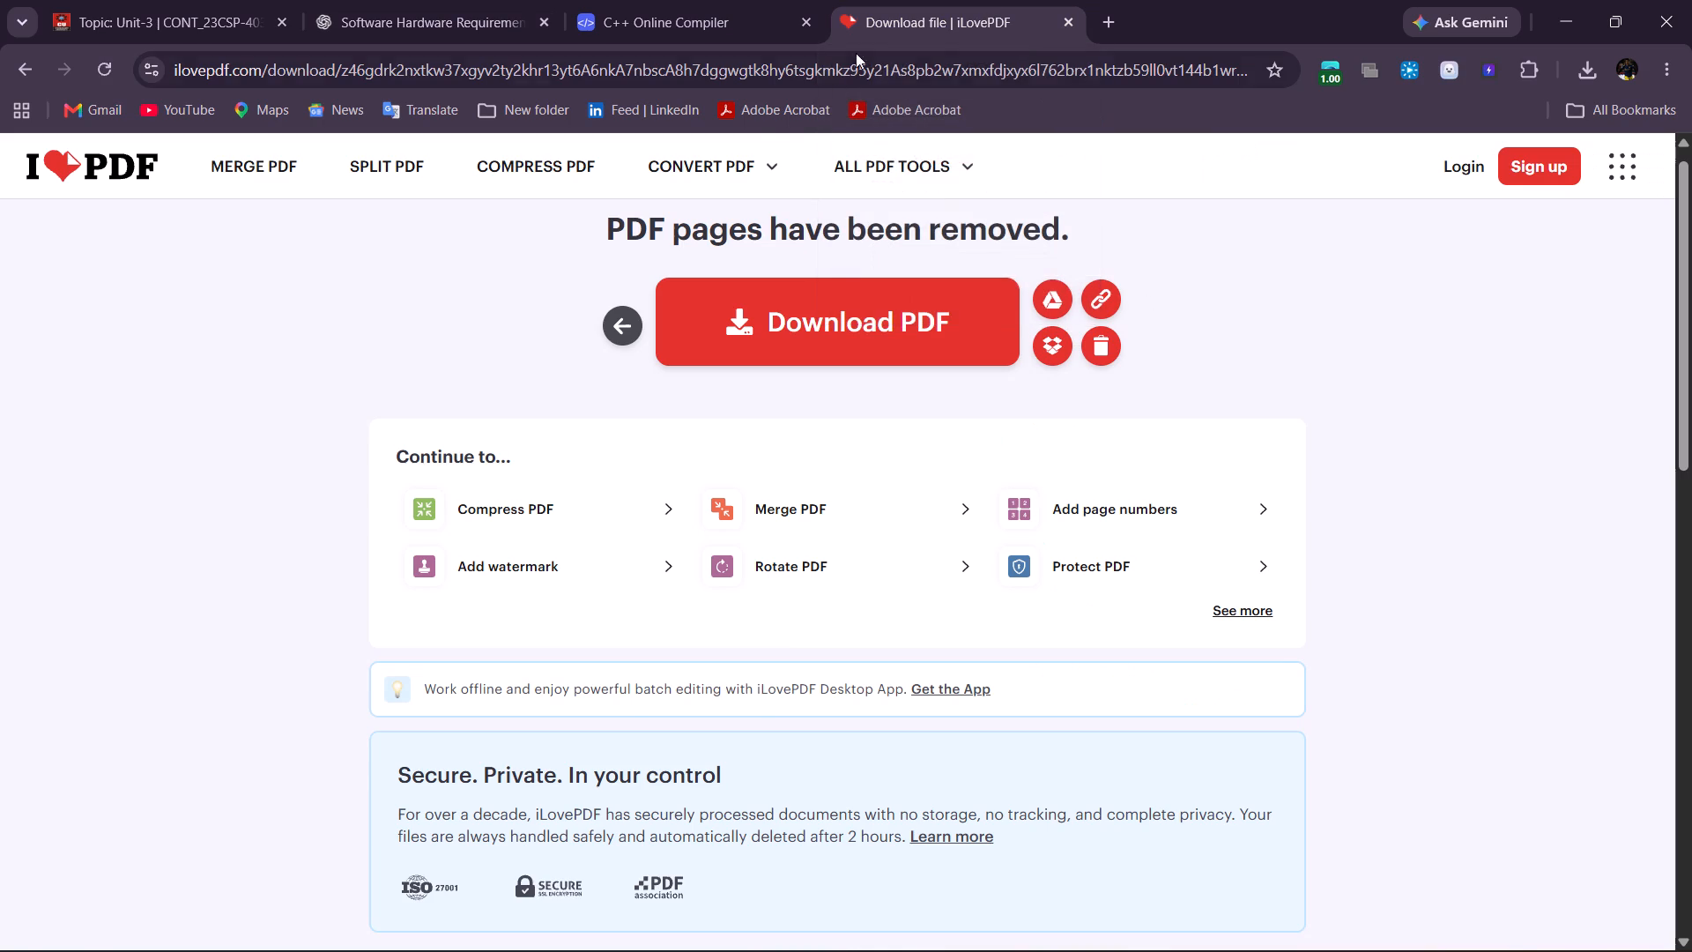
pyautogui.click(739, 9)
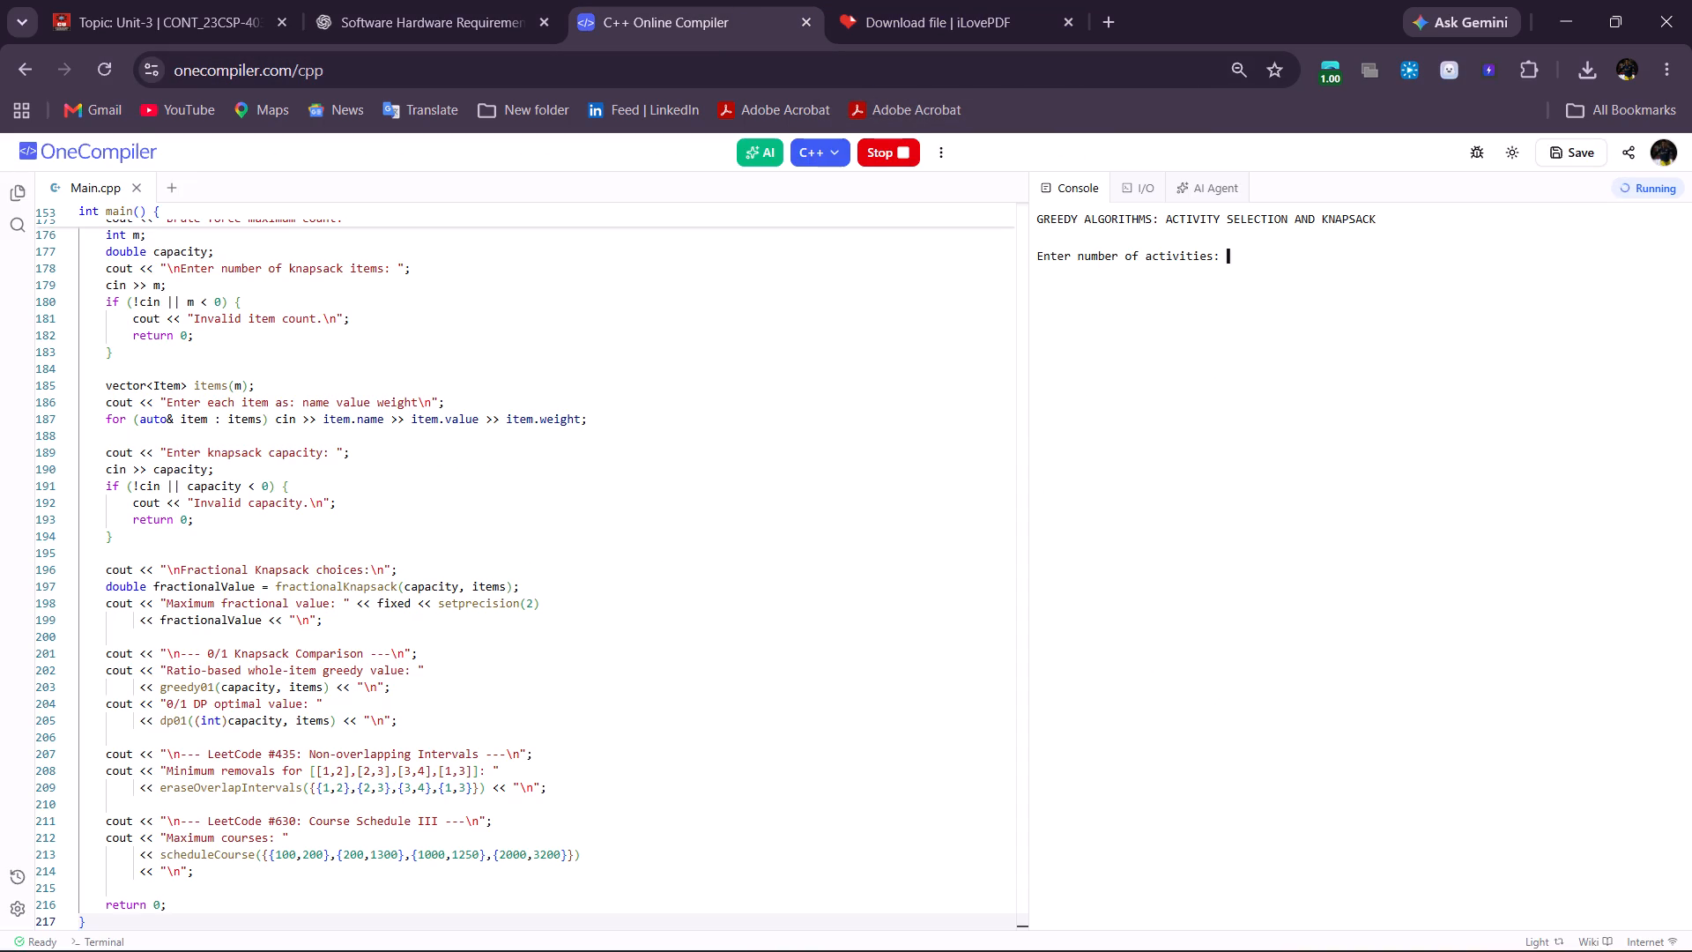
pyautogui.press('8')
pyautogui.press('BackSpace')
pyautogui.press('4')
pyautogui.press('Return')
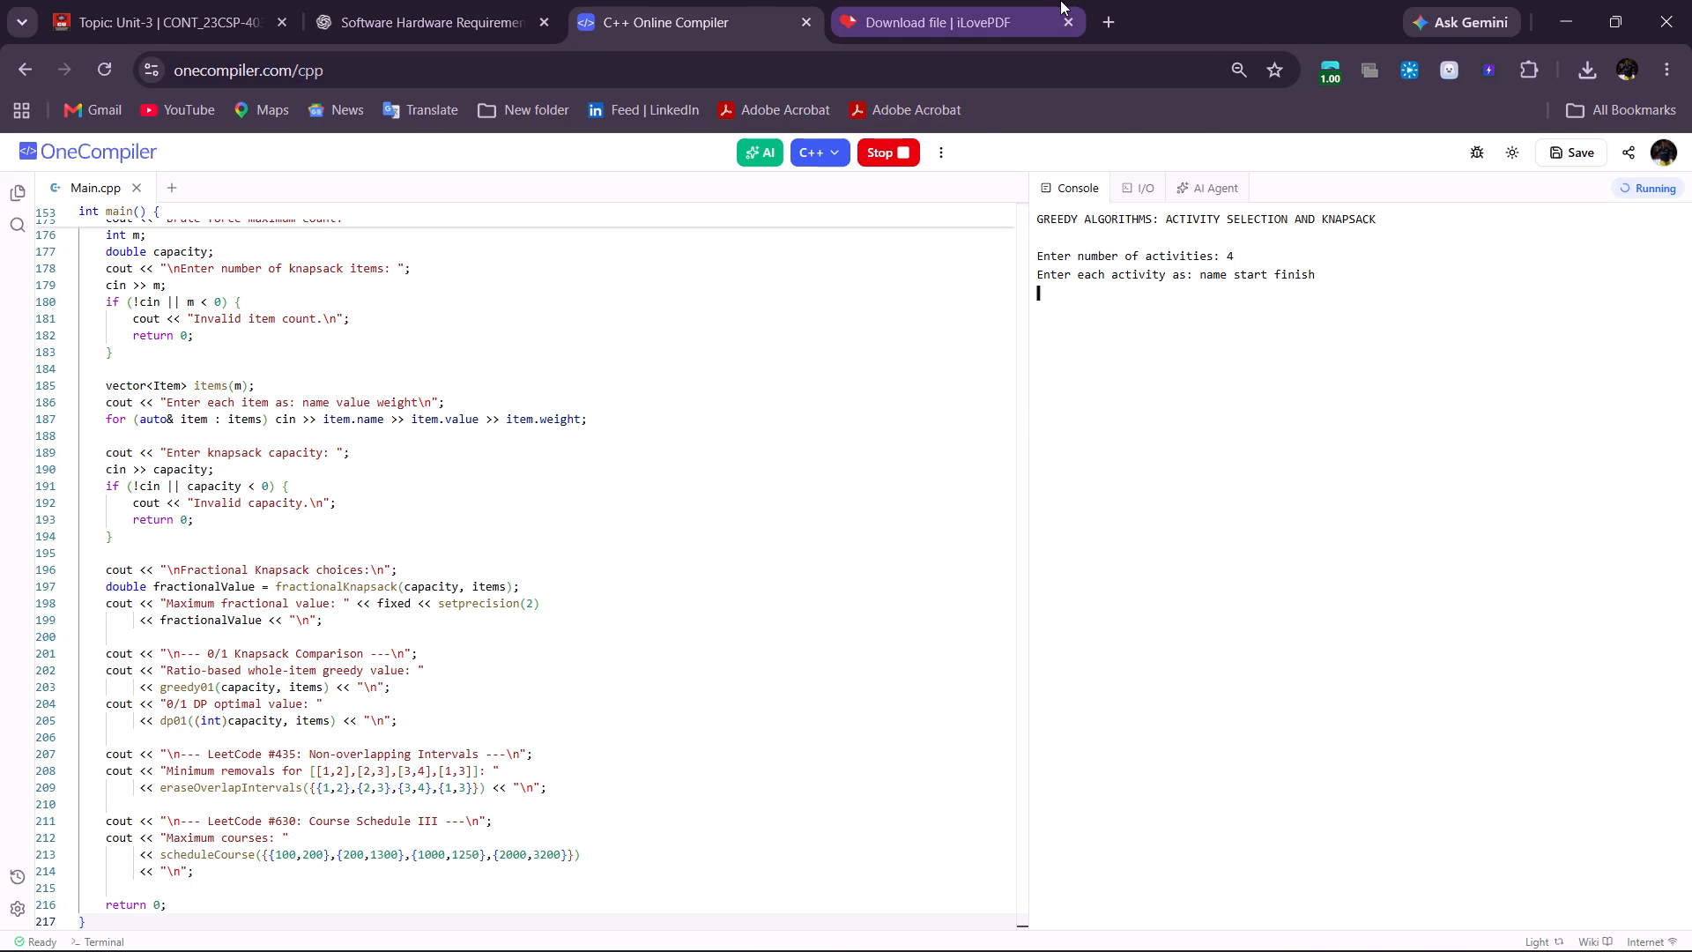
pyautogui.click(419, 22)
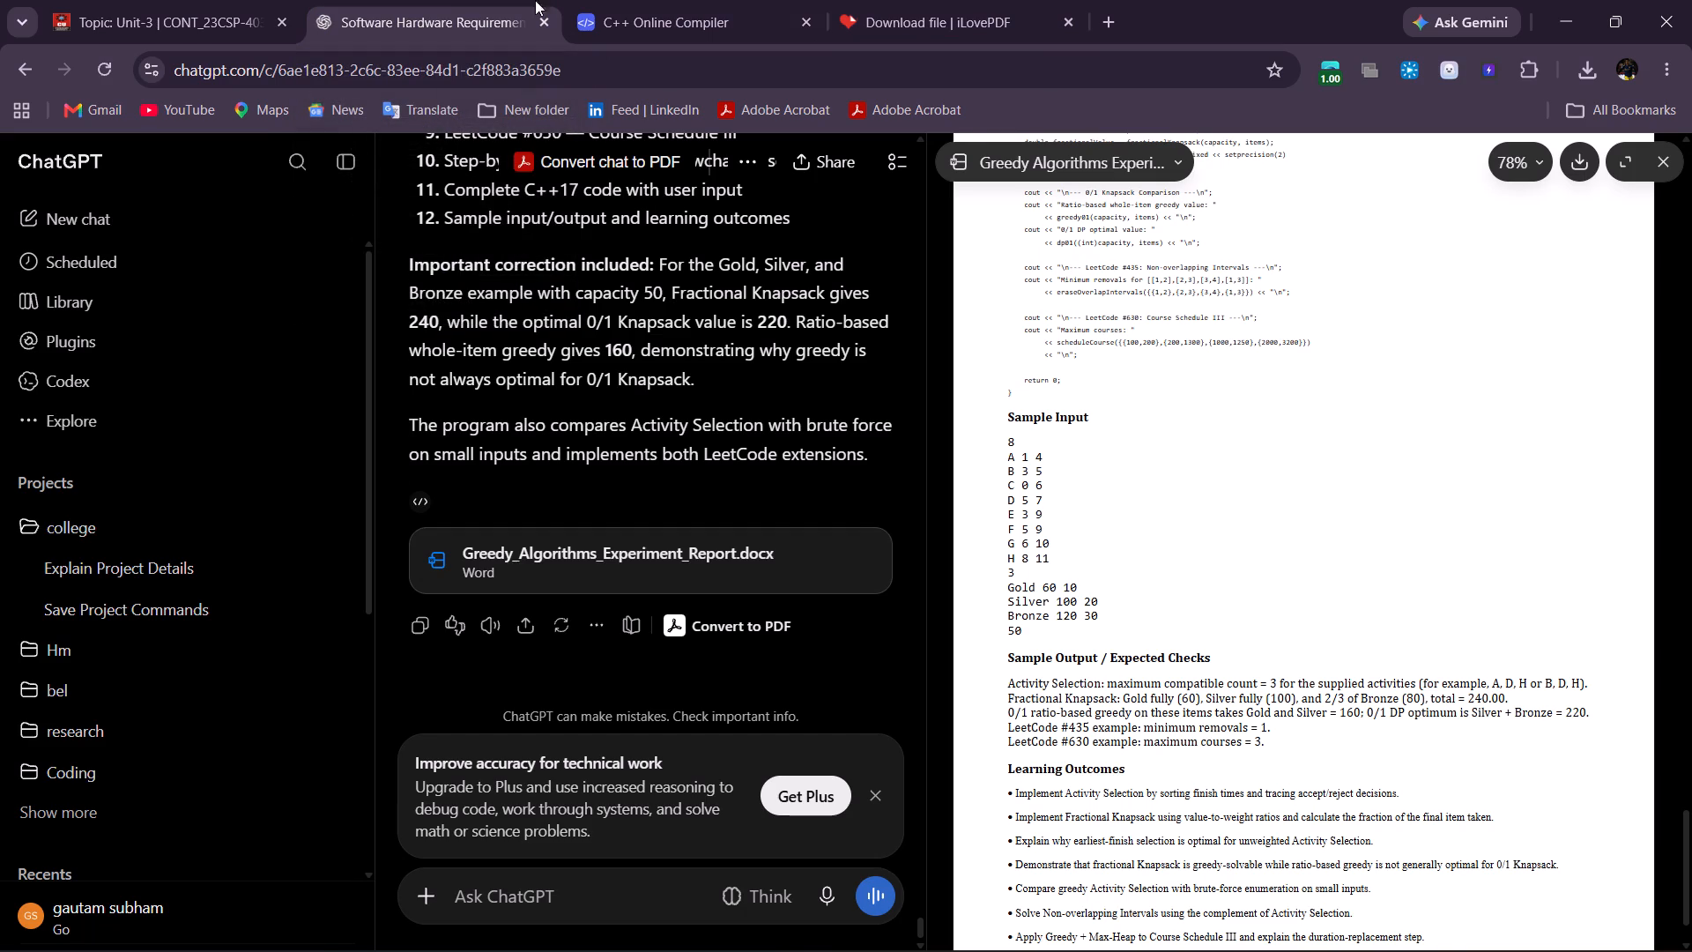
pyautogui.click(626, 0)
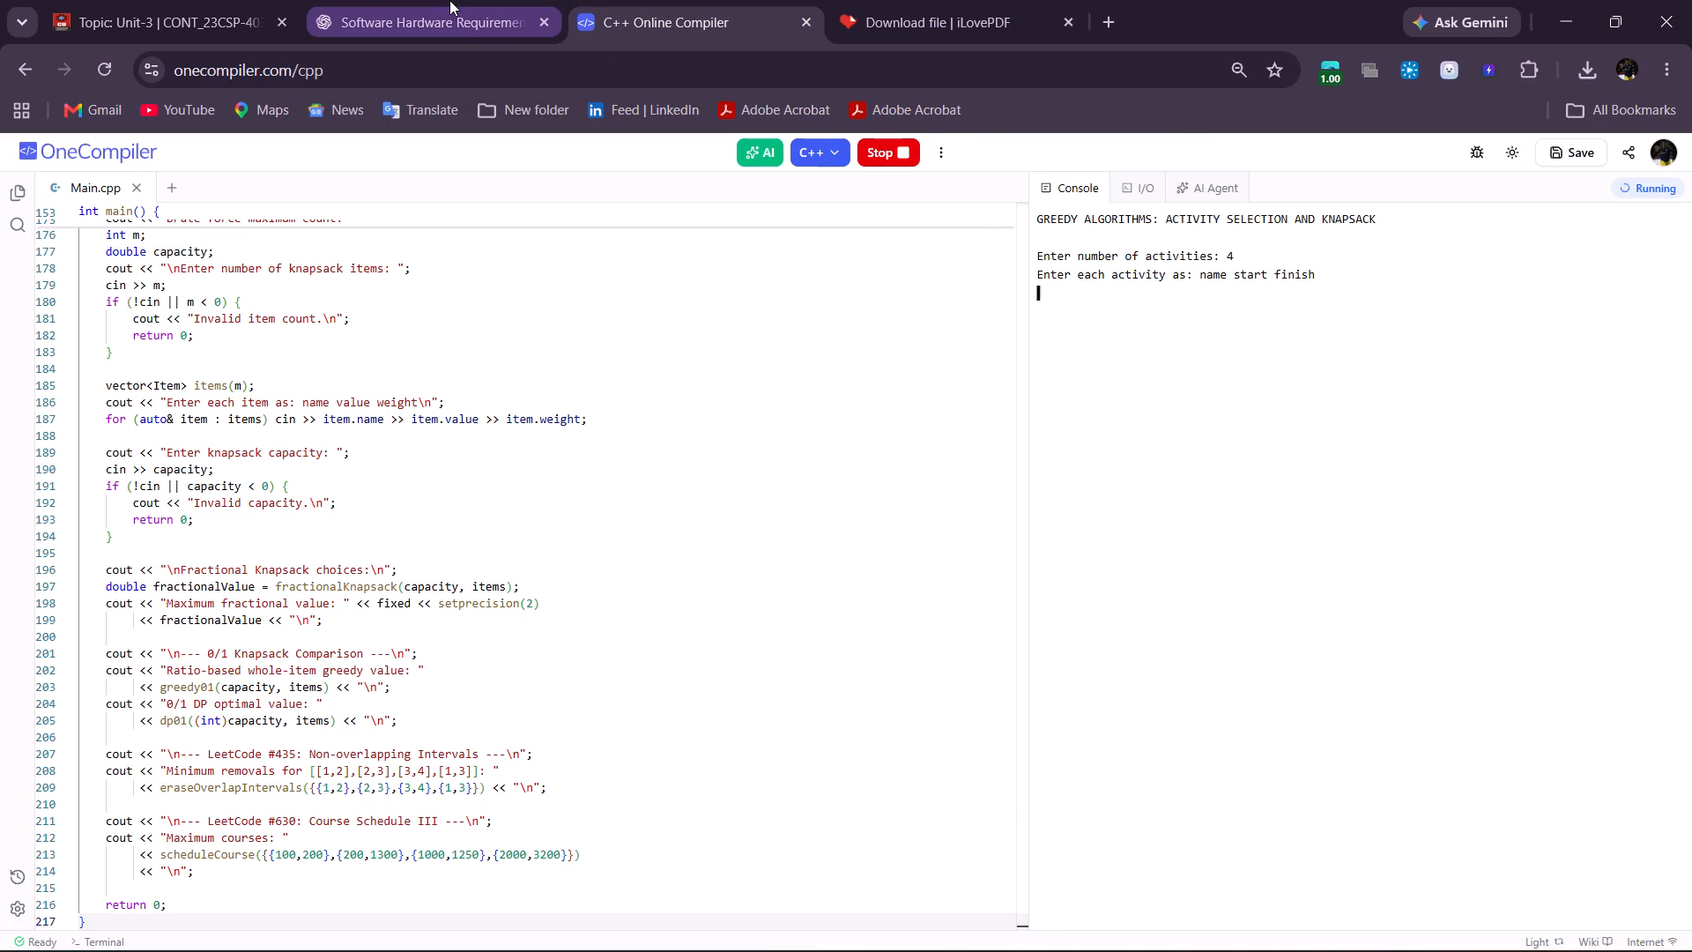
pyautogui.click(445, 0)
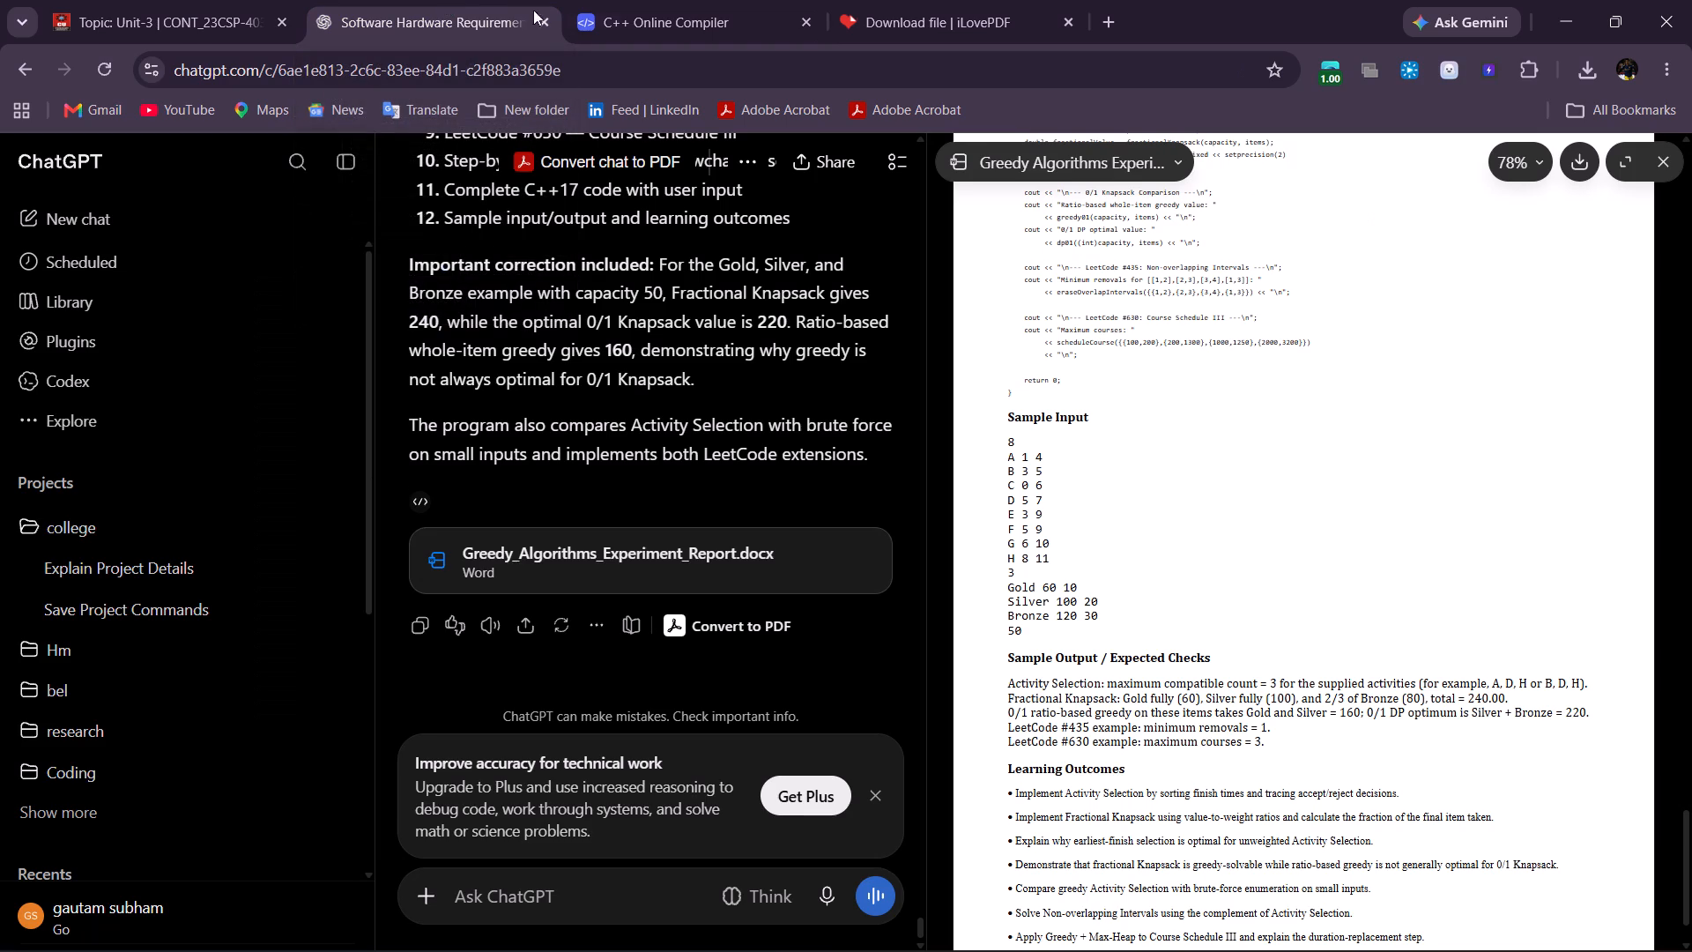
pyautogui.click(655, 0)
pyautogui.click(397, 0)
pyautogui.click(627, 911)
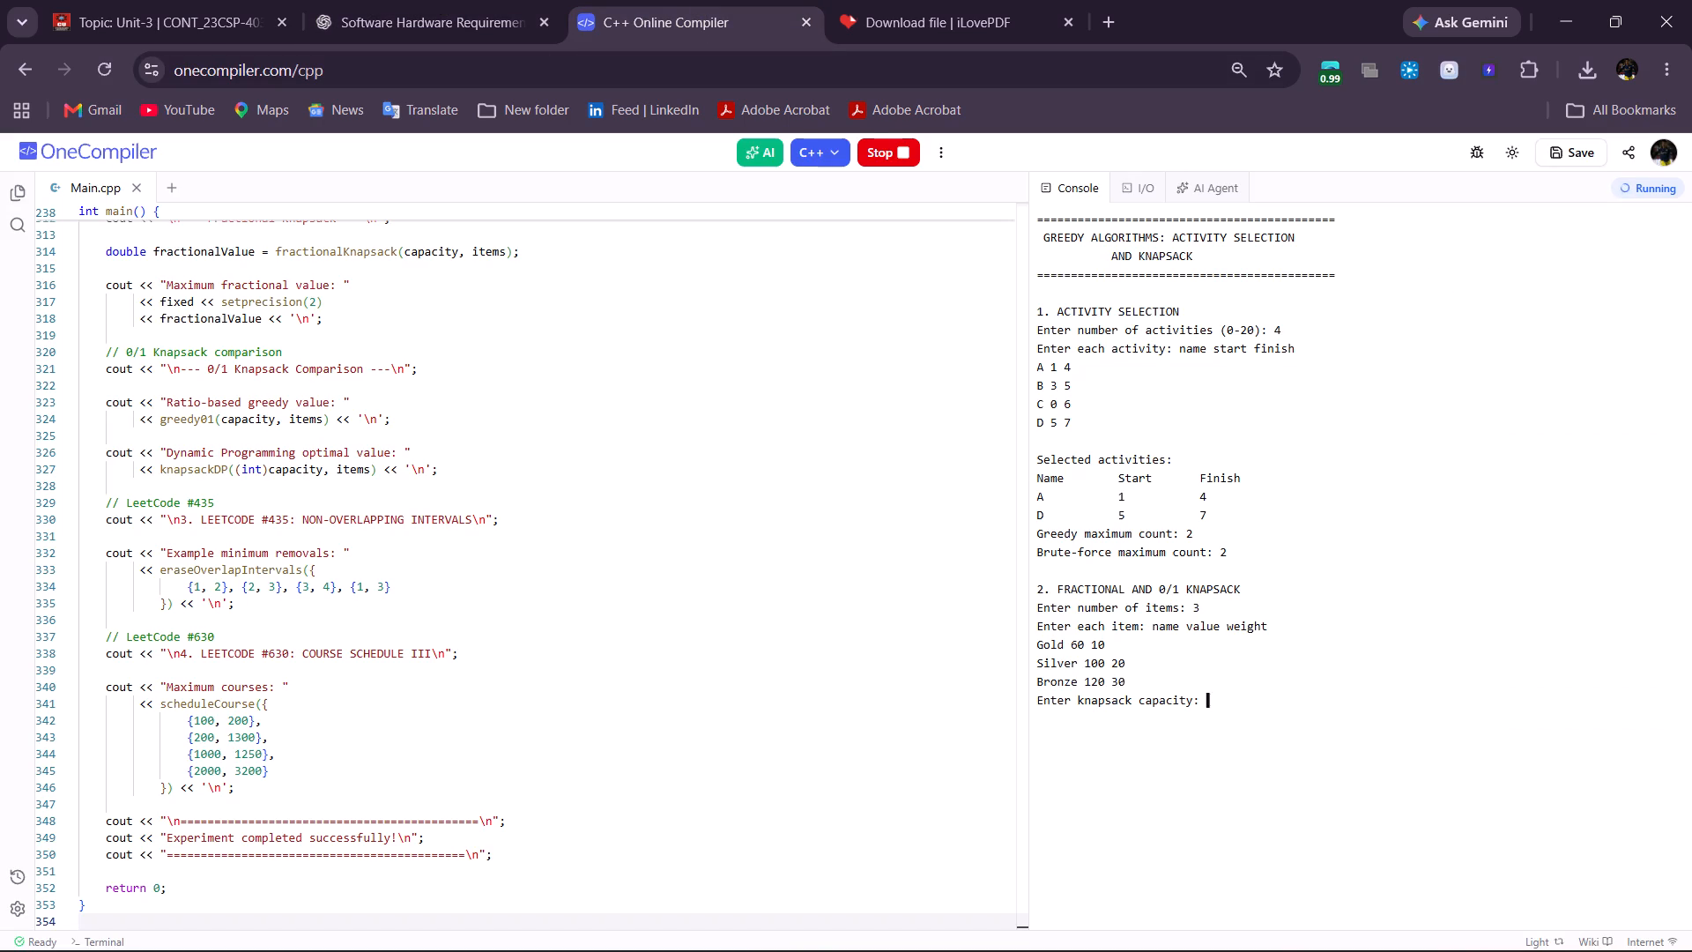
# Enter 50 as the knapsack capacity, as given in ChatGPT's test values.
pyautogui.click(377, 0)
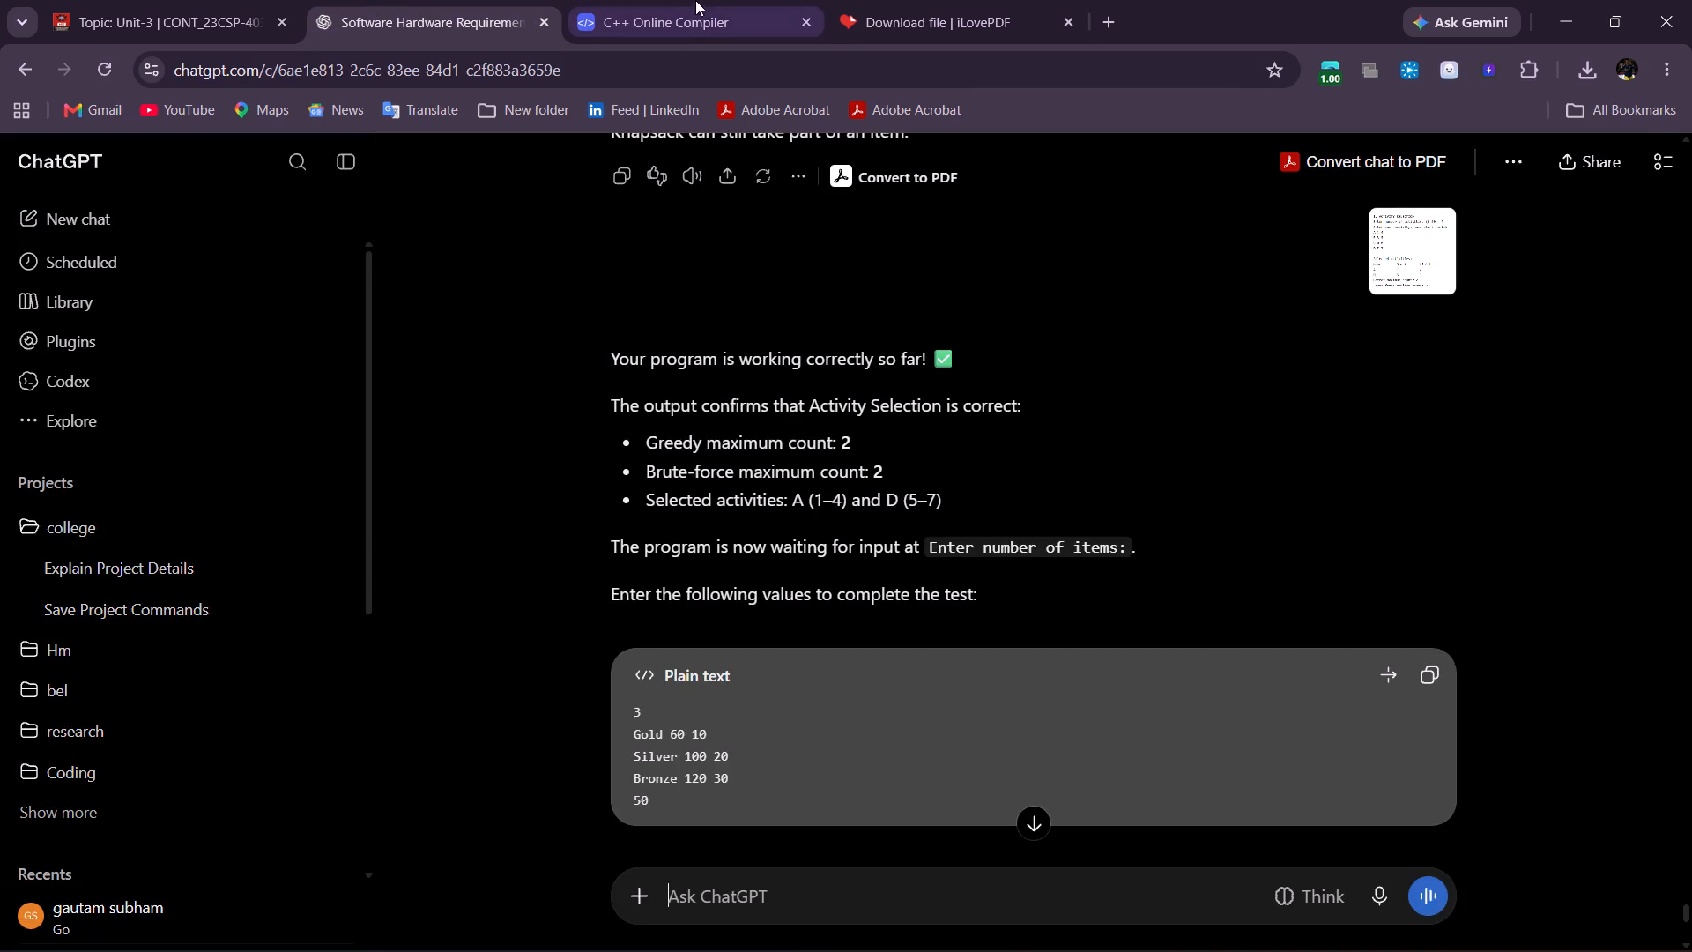
pyautogui.click(729, 0)
pyautogui.write('50')
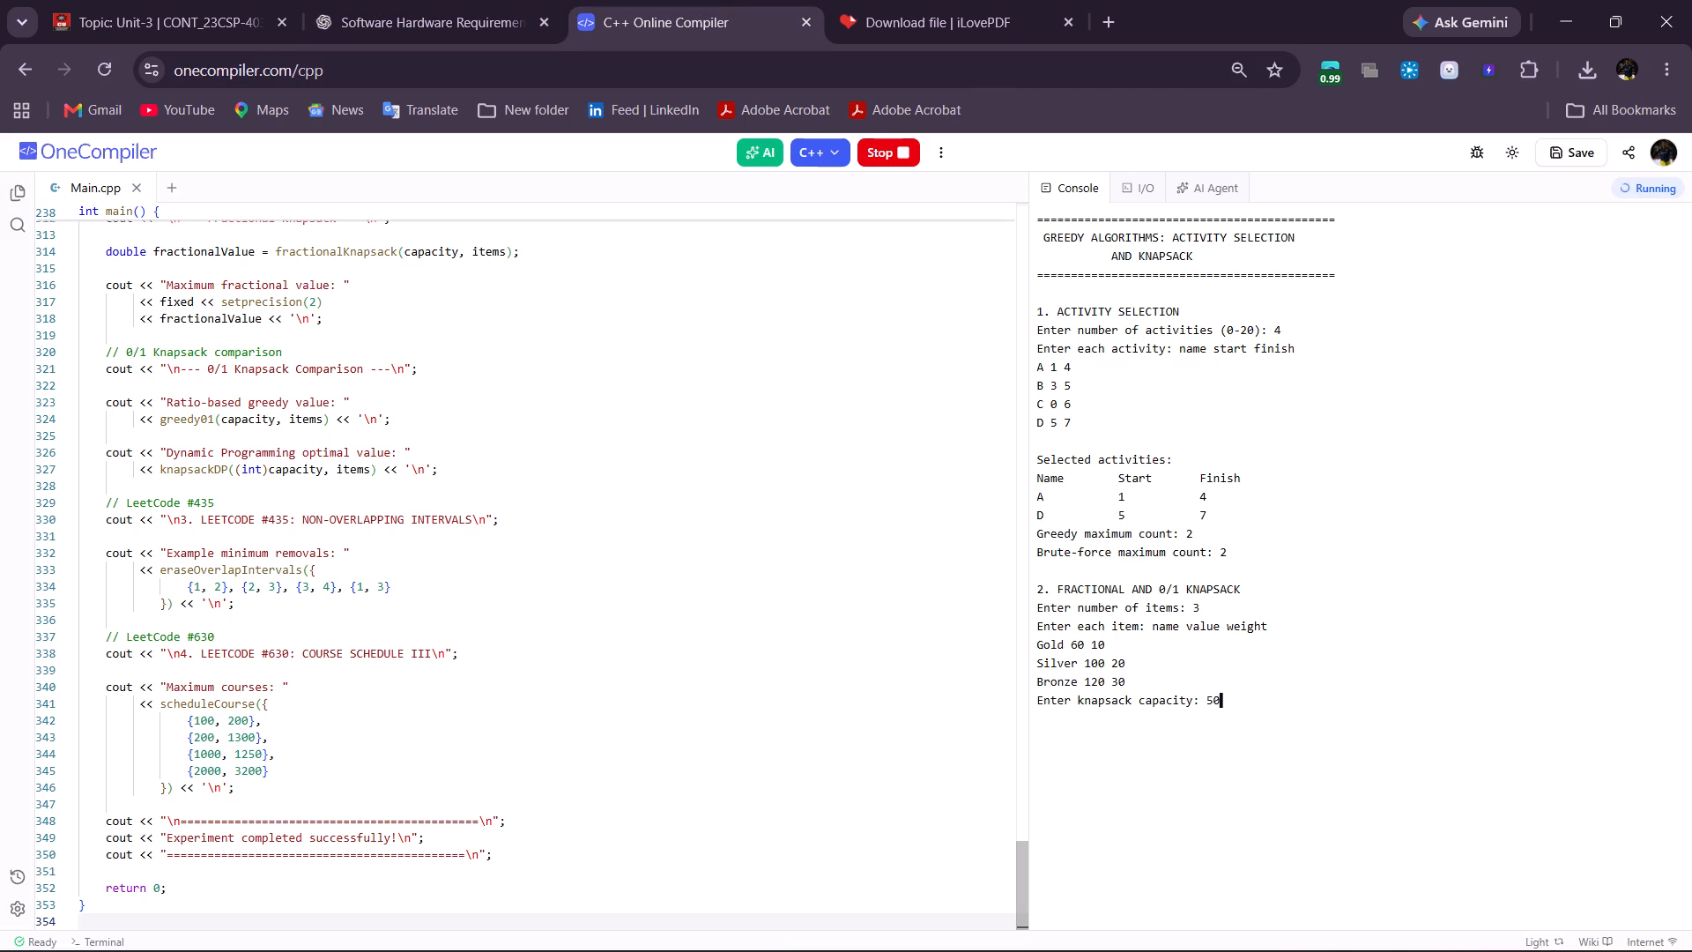
pyautogui.press('Return')
# Examine the full console output of the greedy algorithms program from the activity selection section to the end.
pyautogui.scroll(-2, 1509, 366)
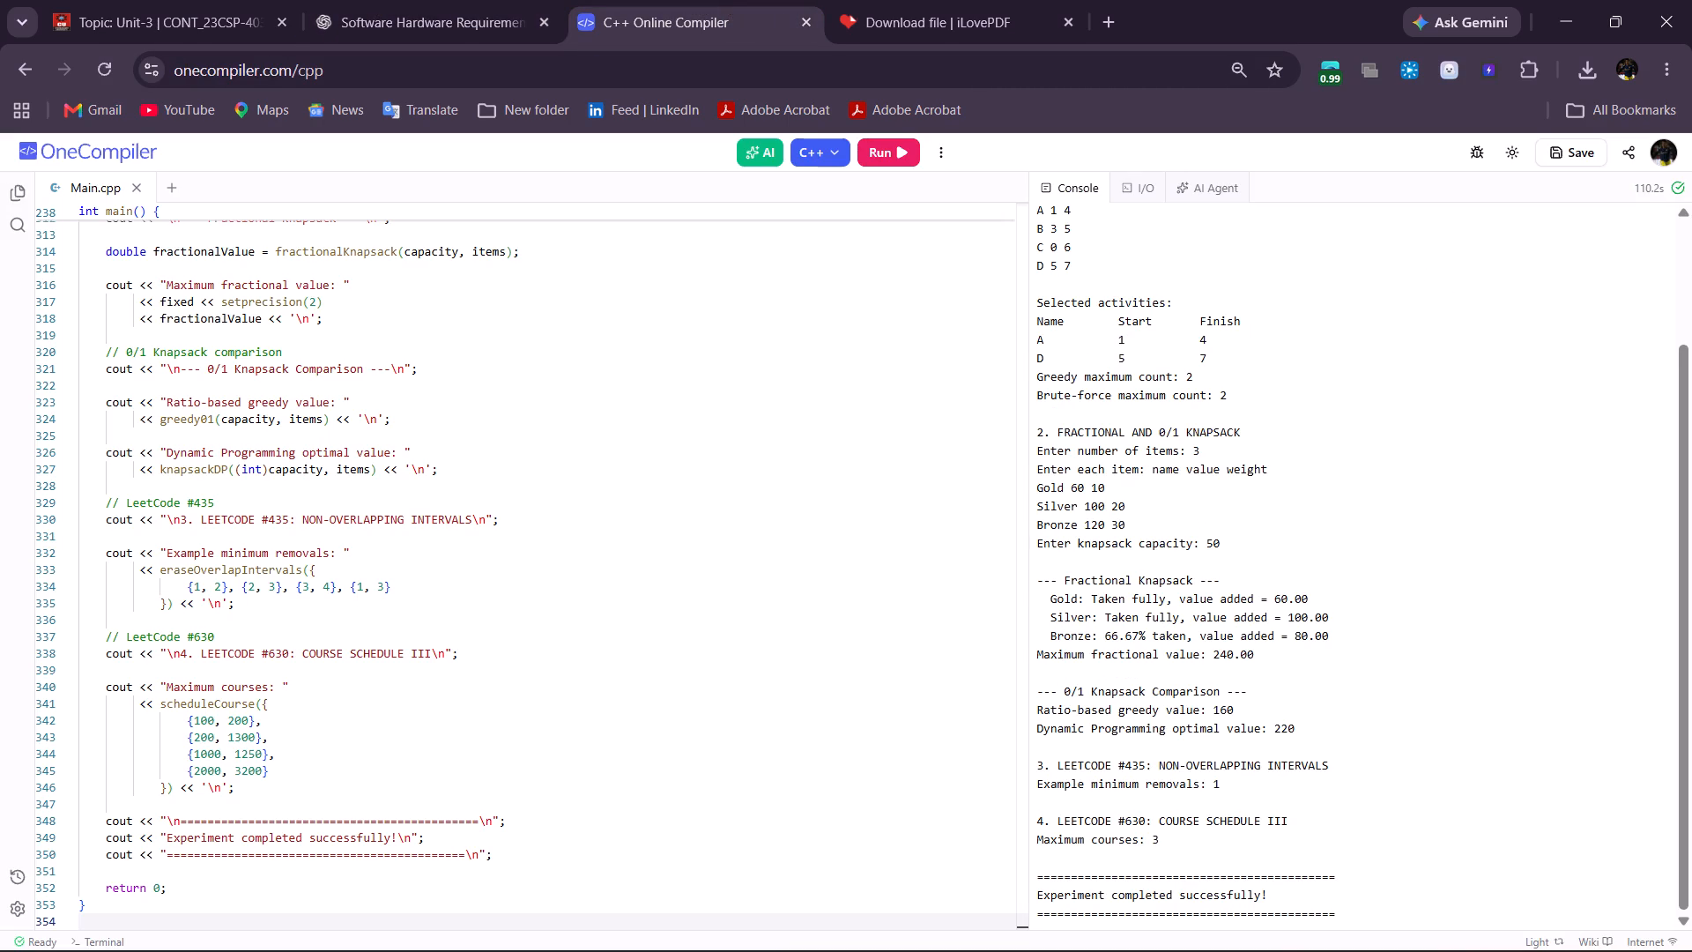
pyautogui.scroll(2, 1228, 297)
pyautogui.scroll(-1, 1164, 340)
pyautogui.scroll(1, 1163, 340)
pyautogui.scroll(-2, 1161, 340)
pyautogui.scroll(1, 1152, 331)
pyautogui.scroll(-2, 1152, 331)
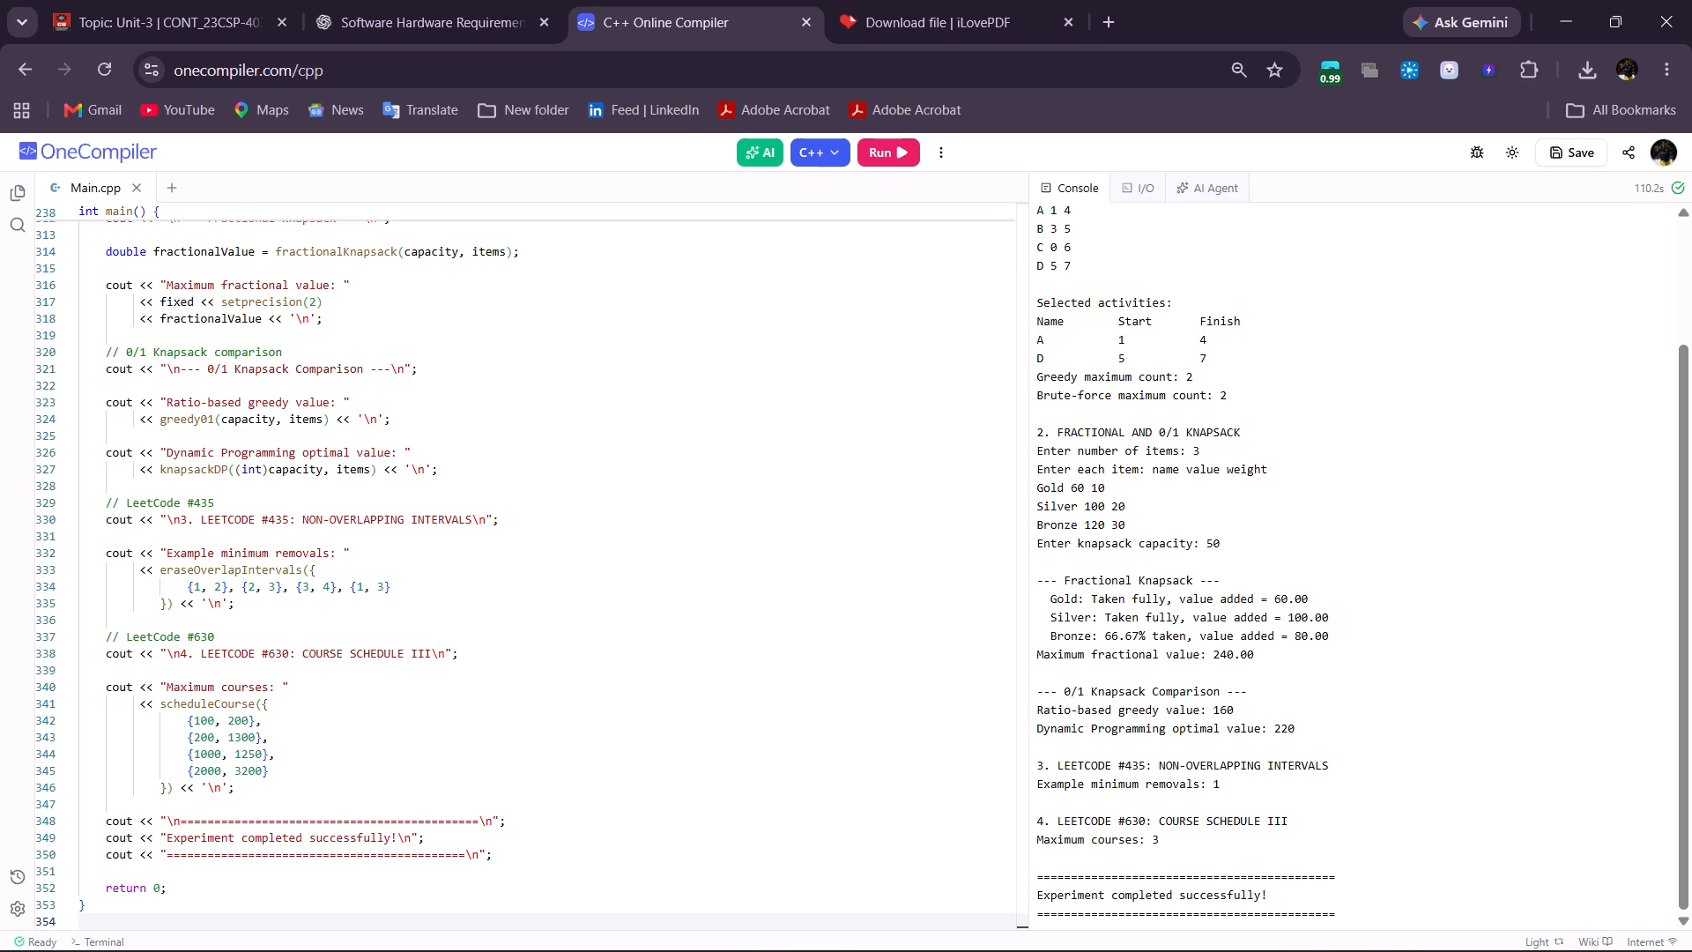
pyautogui.scroll(5, 1205, 445)
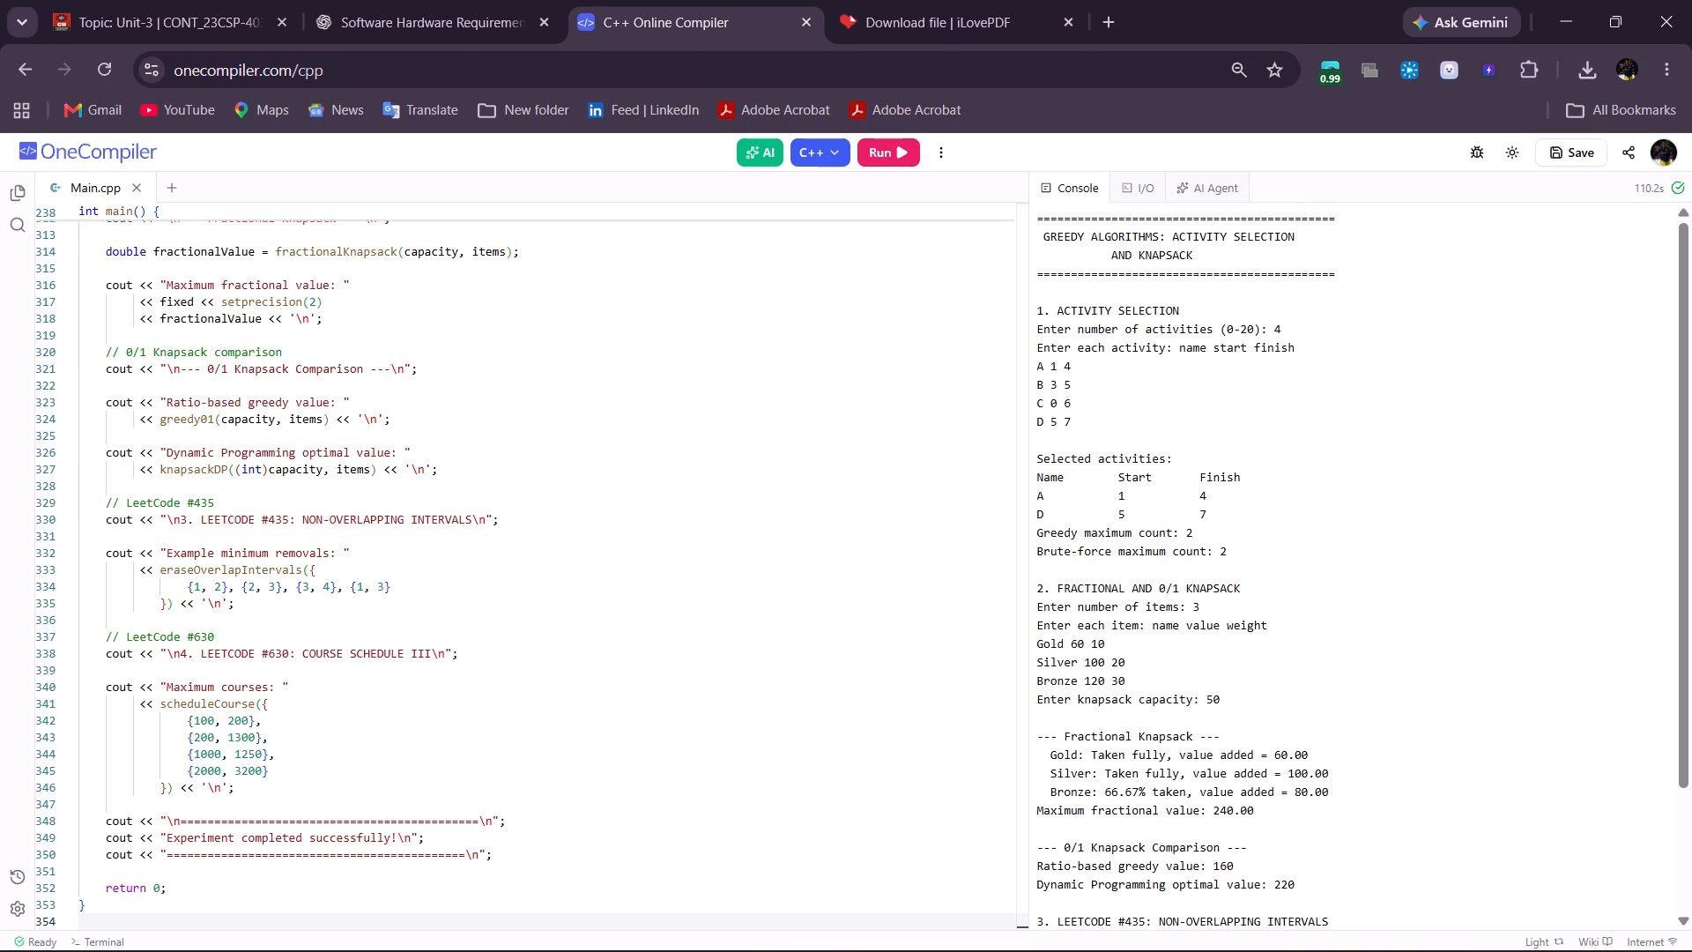
pyautogui.scroll(-1, 1222, 450)
# Reduce the compiler page zoom to 67% so the entire output fits, and capture a screenshot of the console area.
pyautogui.keyDown('ctrl'); pyautogui.scroll(-1, 1183, 399); pyautogui.keyUp('ctrl')
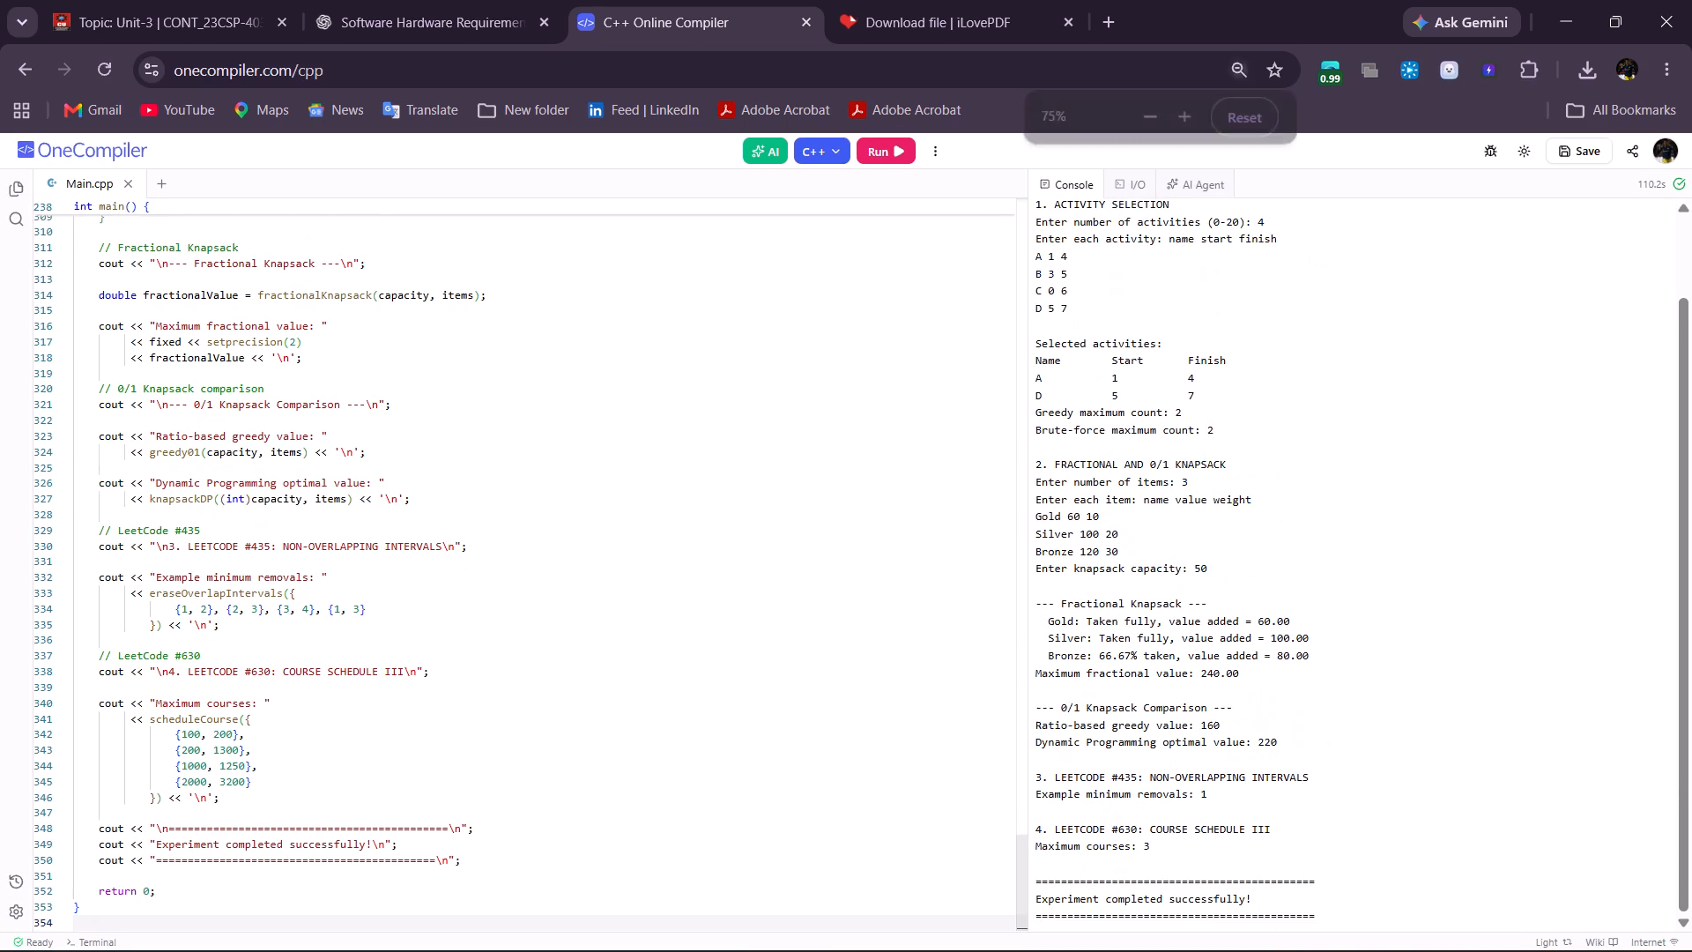
pyautogui.keyDown('ctrl'); pyautogui.scroll(-1, 1183, 399); pyautogui.keyUp('ctrl')
pyautogui.scroll(2, 1183, 399)
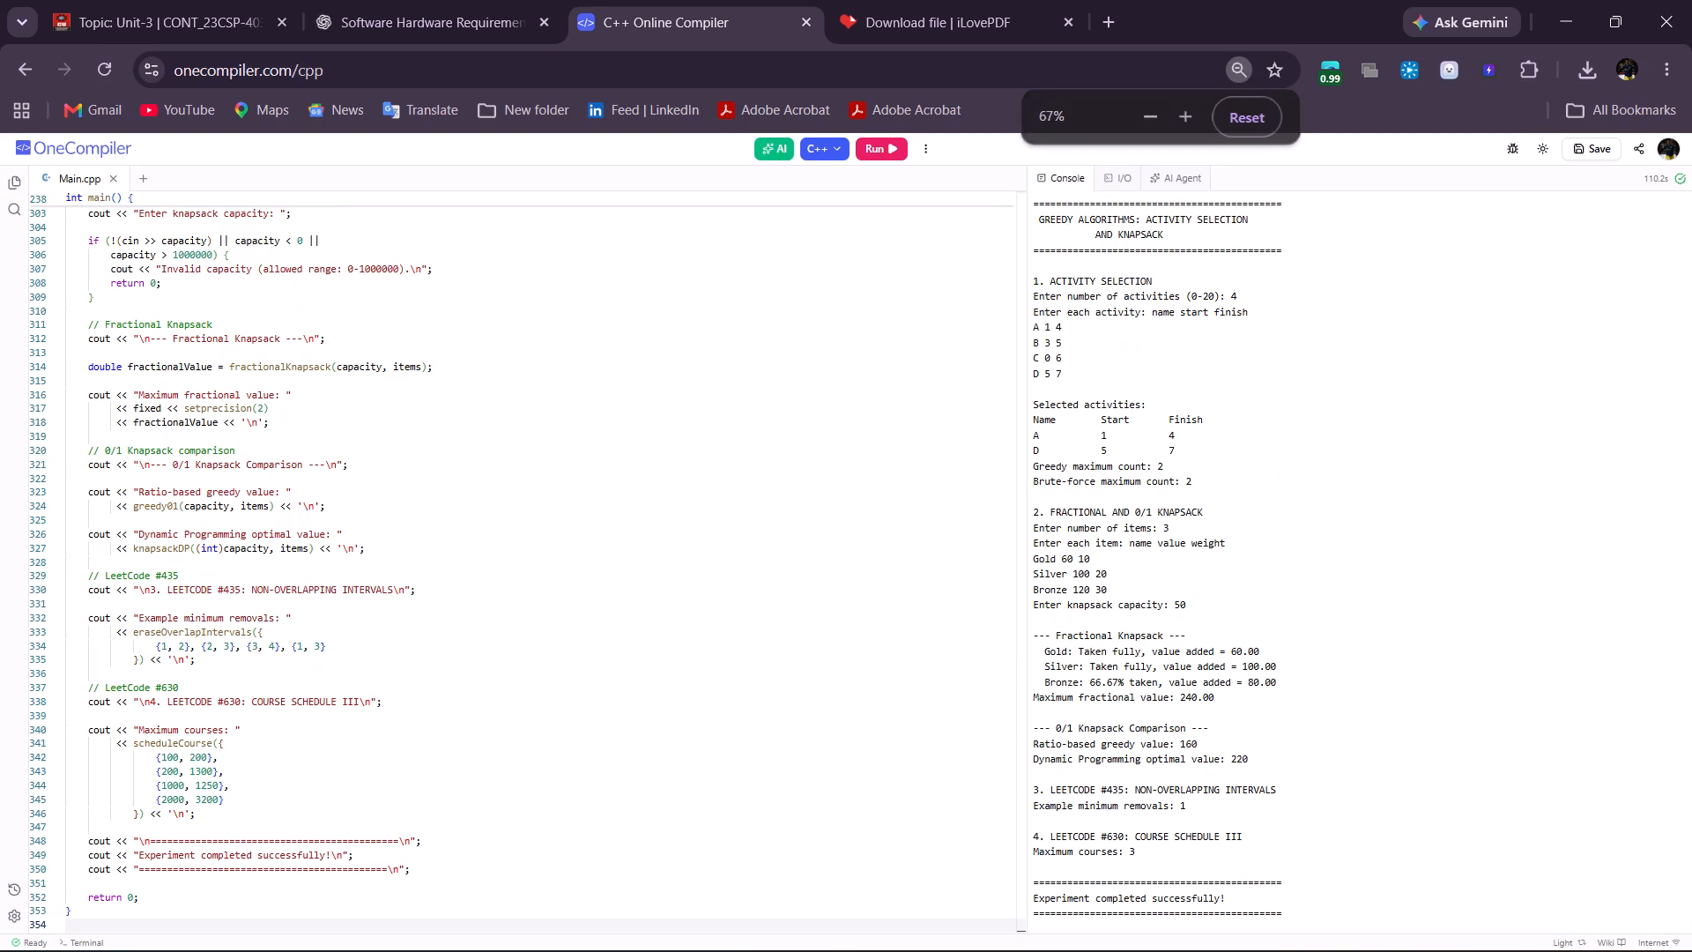
pyautogui.press('Print')
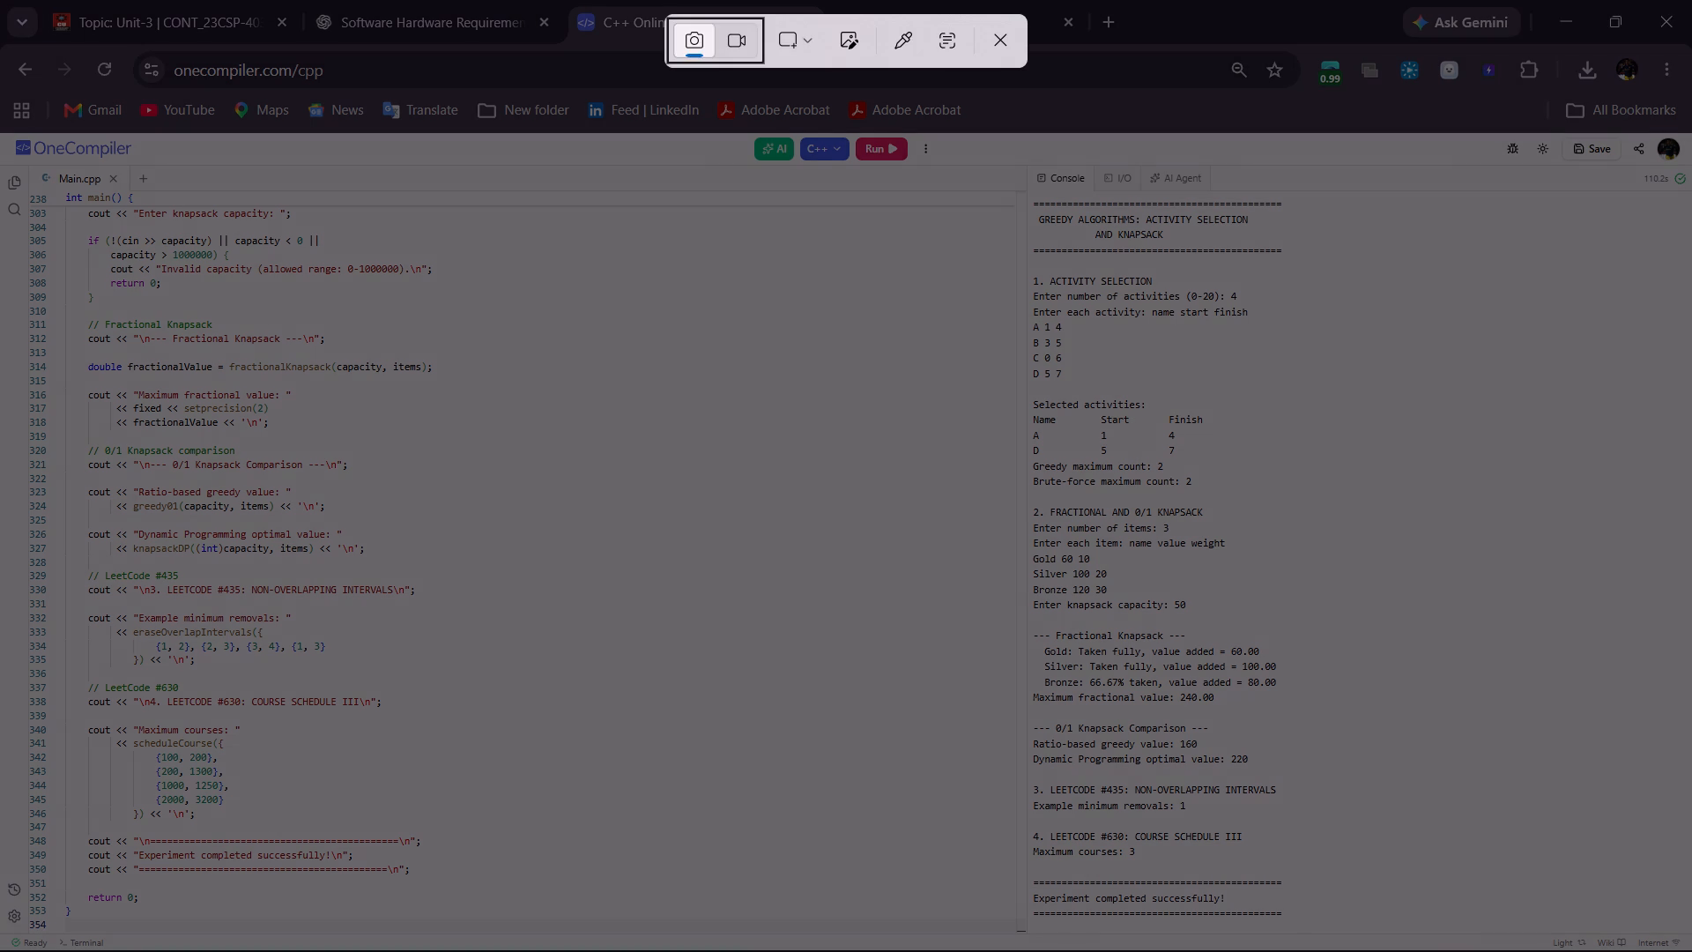
pyautogui.moveTo(1024, 136); pyautogui.dragTo(1366, 650)
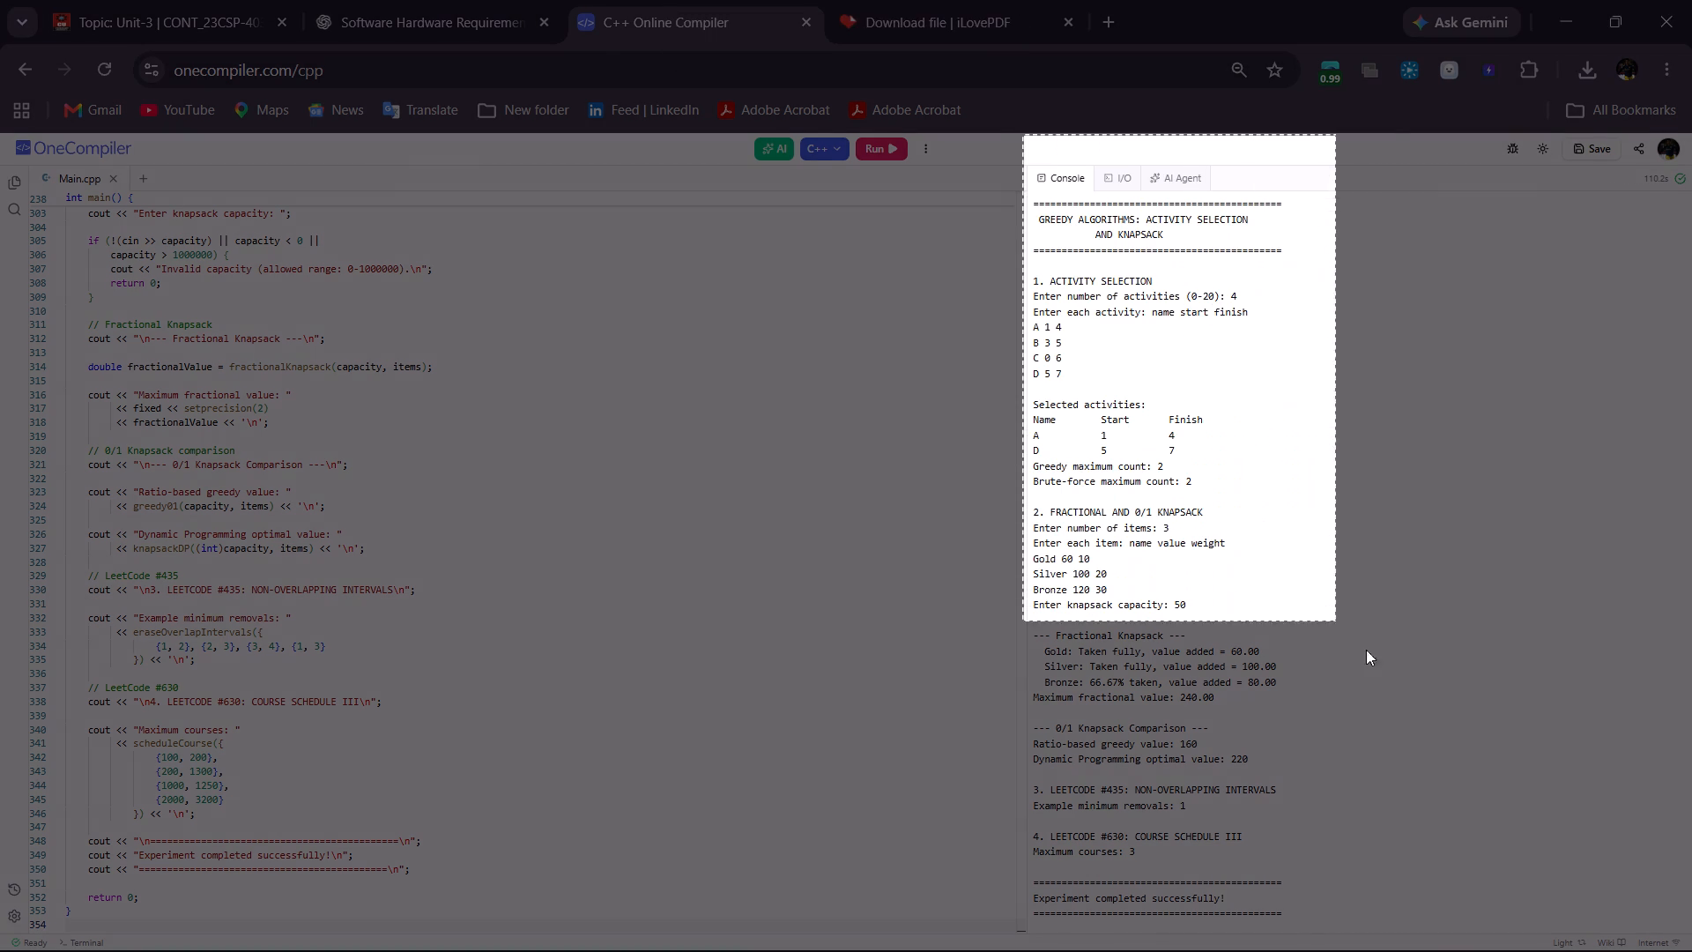
pyautogui.moveTo(1366, 650); pyautogui.dragTo(1691, 926)
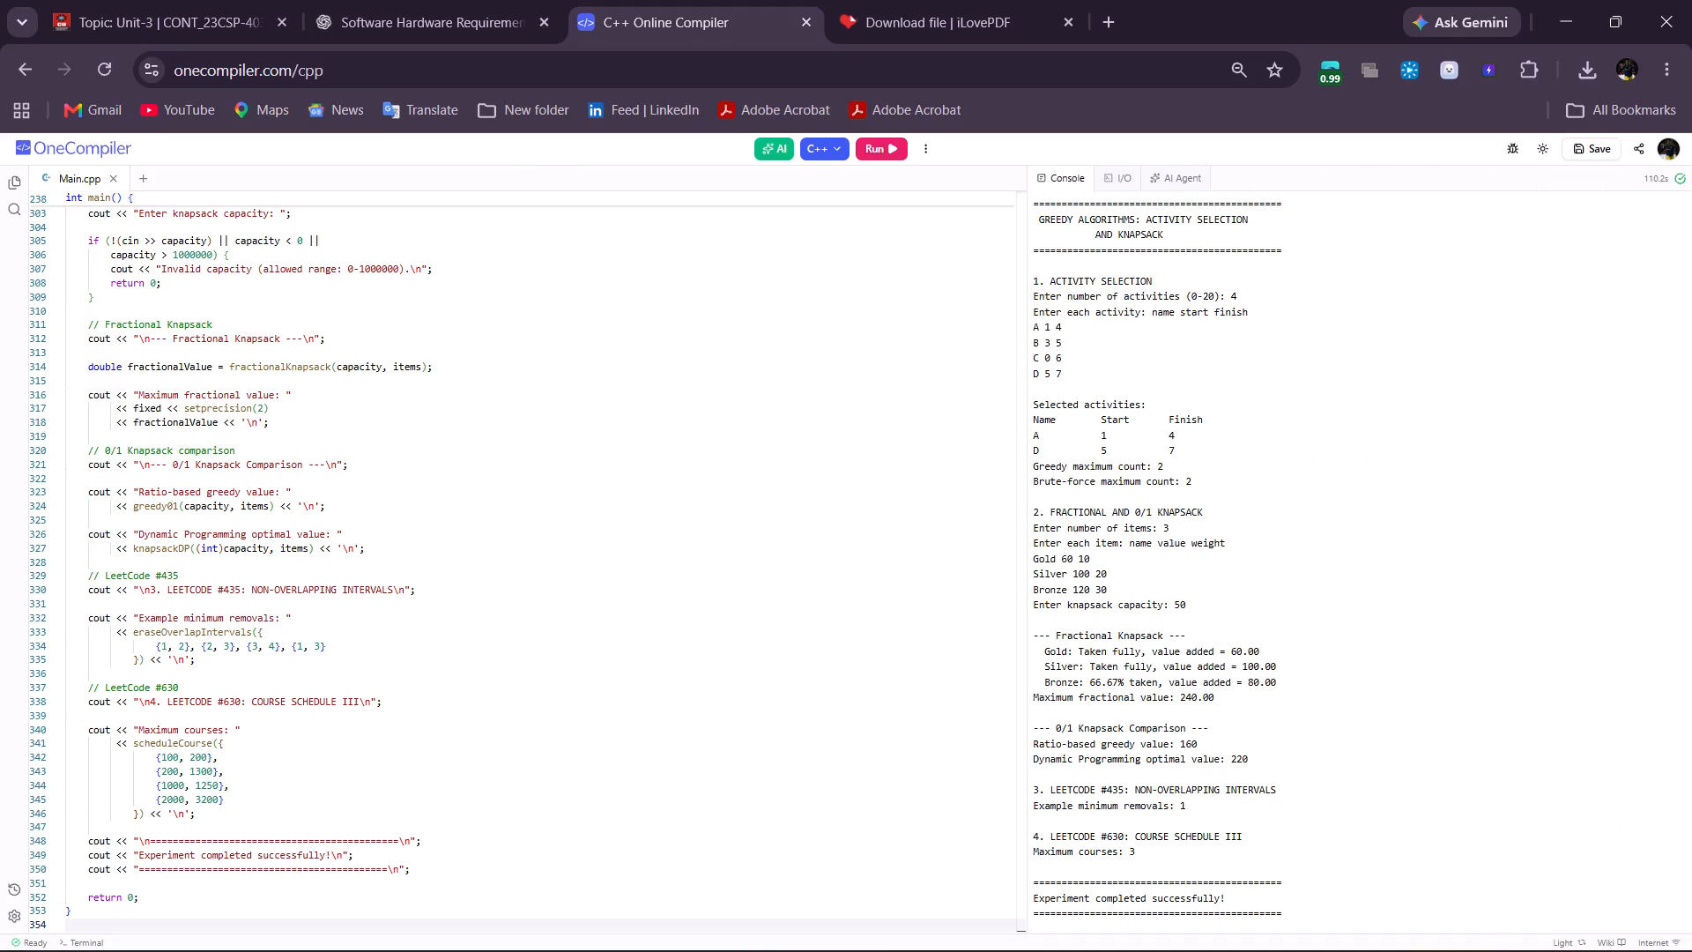
# Restore the compiler page zoom to 80%, switch to Word and paste the screenshot at the old Quick Sort picture under Output.
pyautogui.keyDown('ctrl'); pyautogui.scroll(3, 576, 688); pyautogui.keyUp('ctrl')
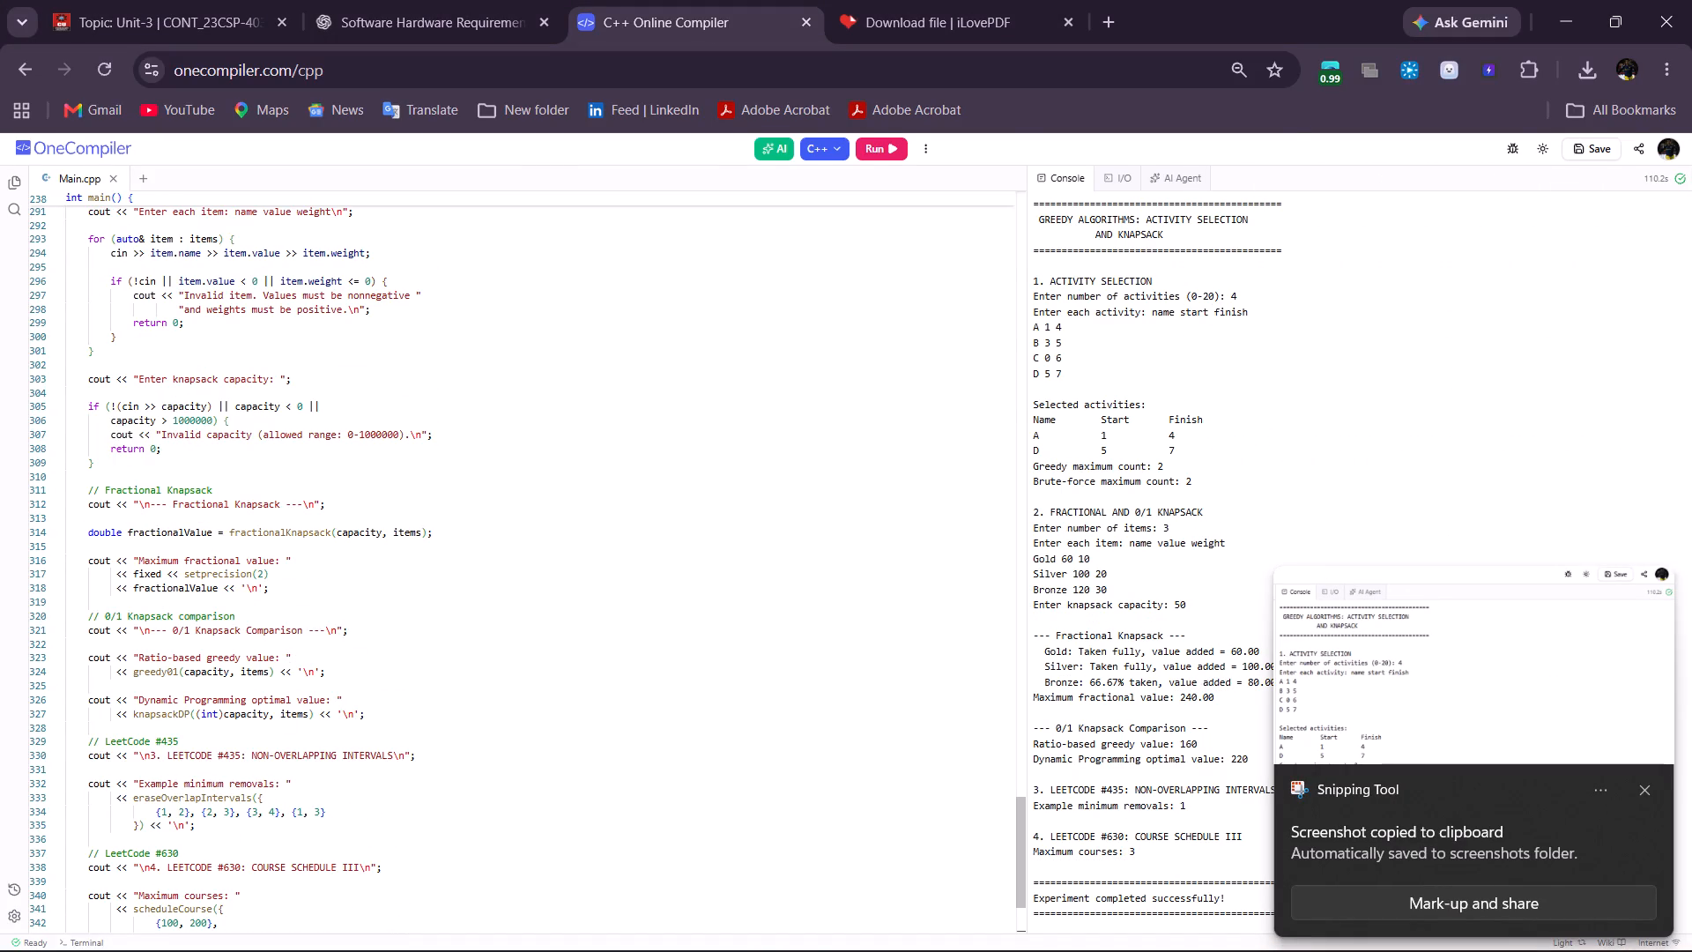
pyautogui.keyDown('ctrl'); pyautogui.scroll(2, 1087, 461); pyautogui.keyUp('ctrl')
pyautogui.hotkey('alt', 'Tab')
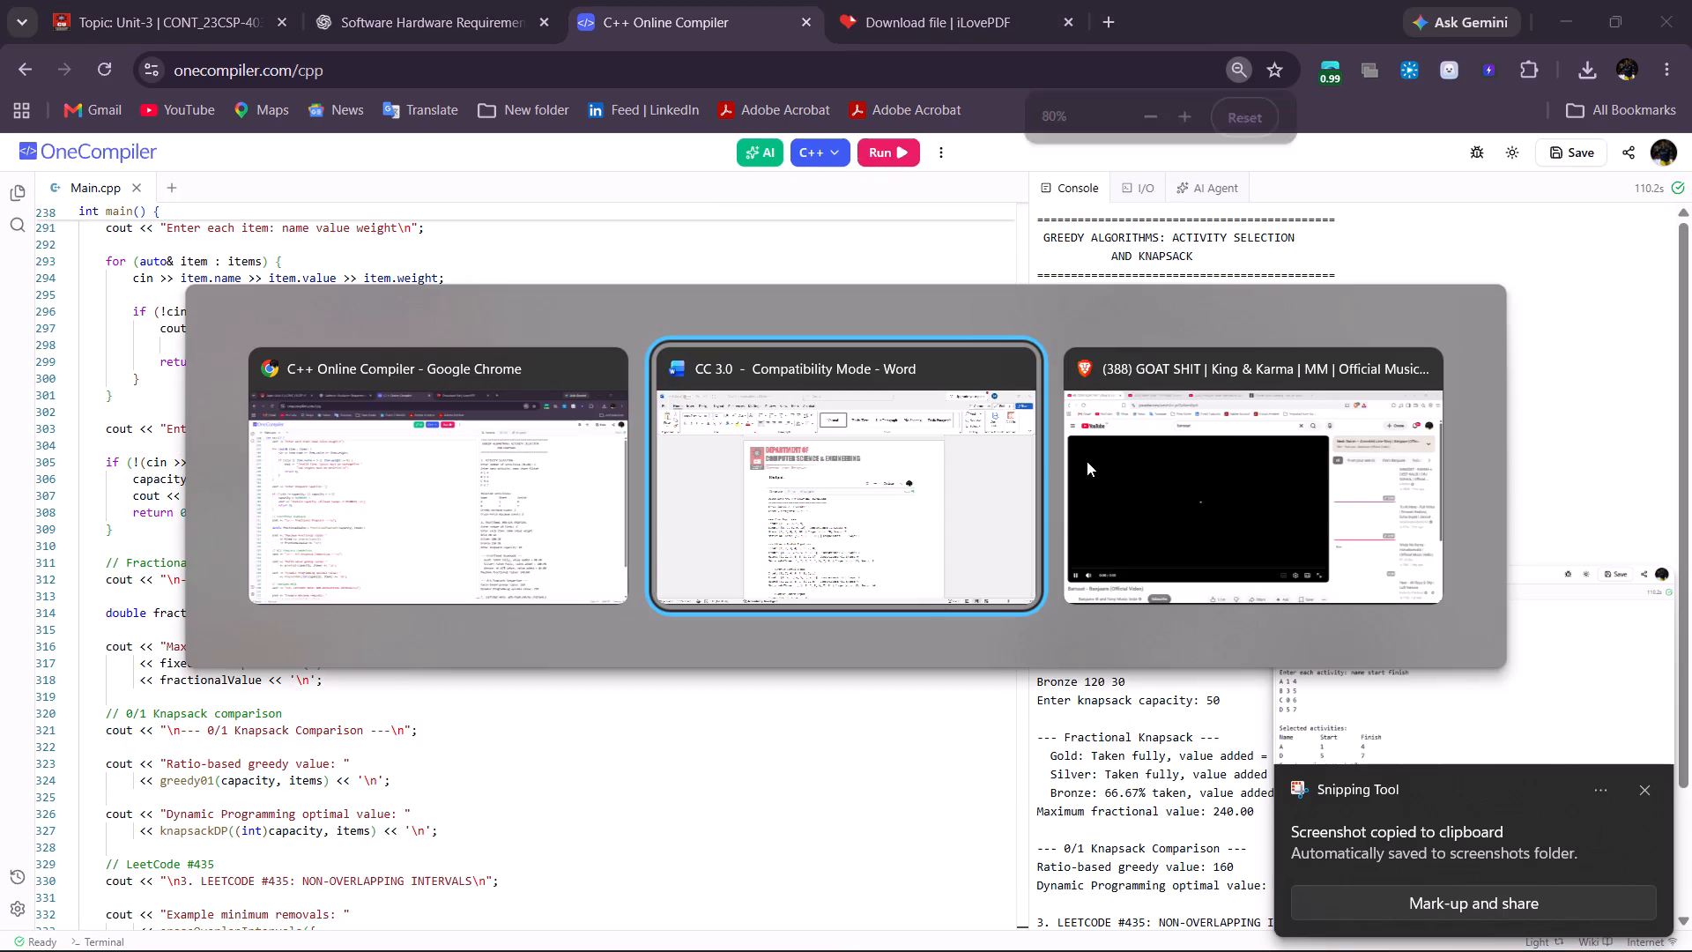
pyautogui.click(750, 651)
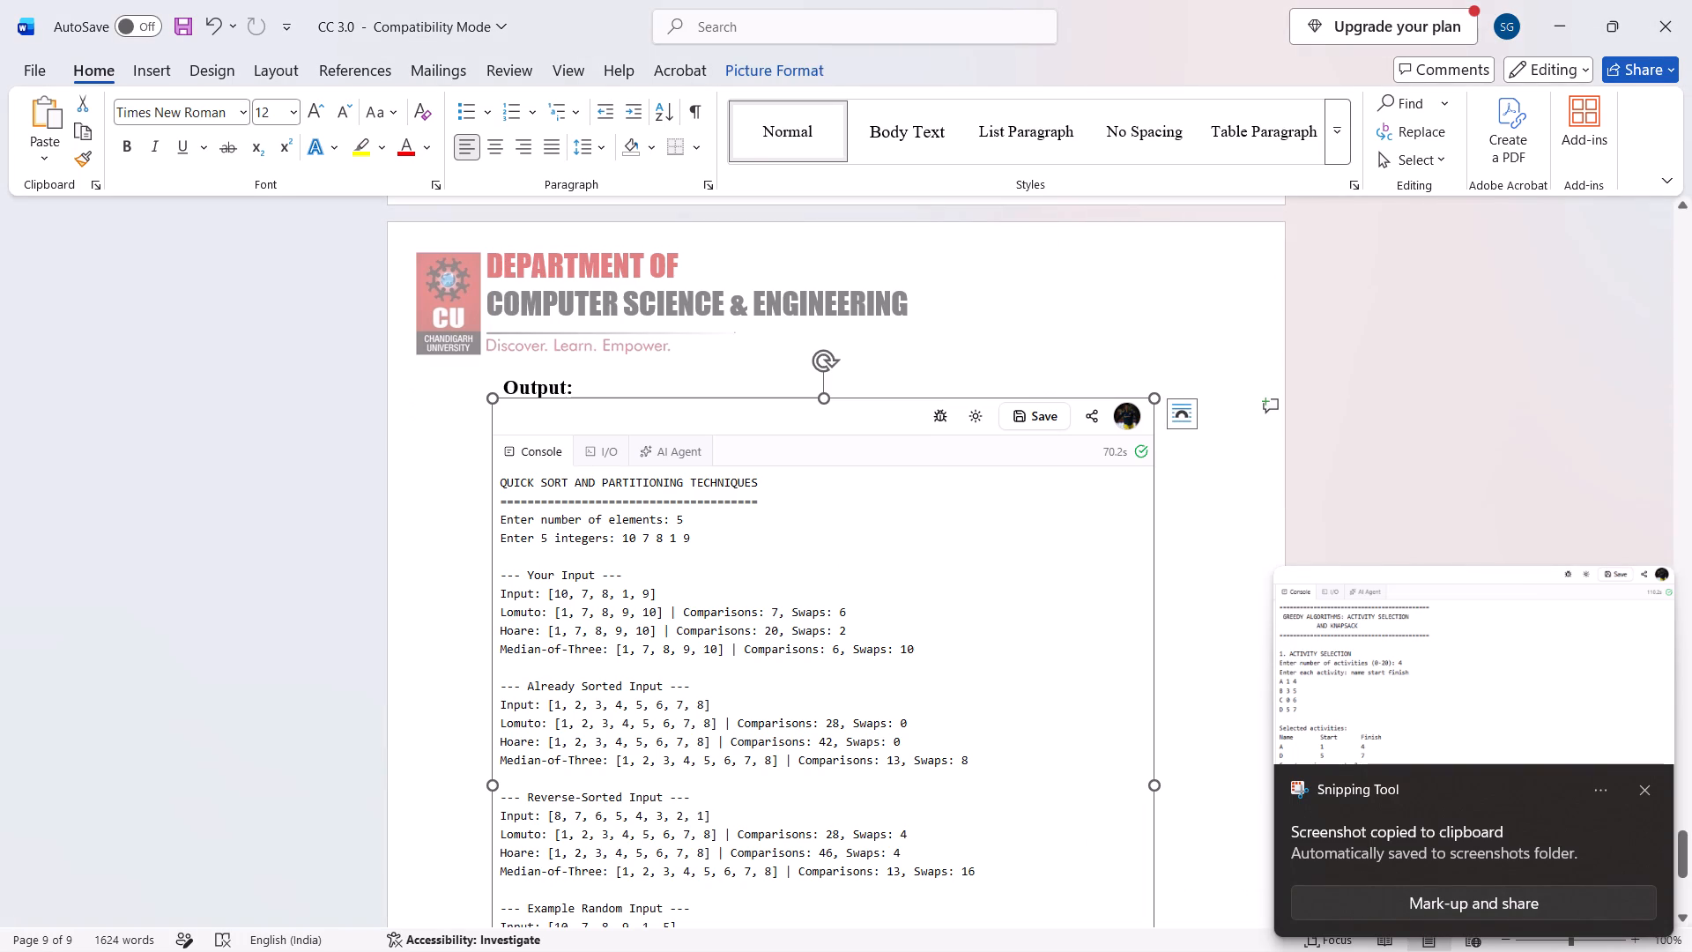
pyautogui.hotkey('ctrl', 'v')
pyautogui.scroll(-1, 1221, 551)
pyautogui.scroll(1, 1221, 551)
pyautogui.scroll(-2, 1221, 551)
pyautogui.scroll(4, 1218, 558)
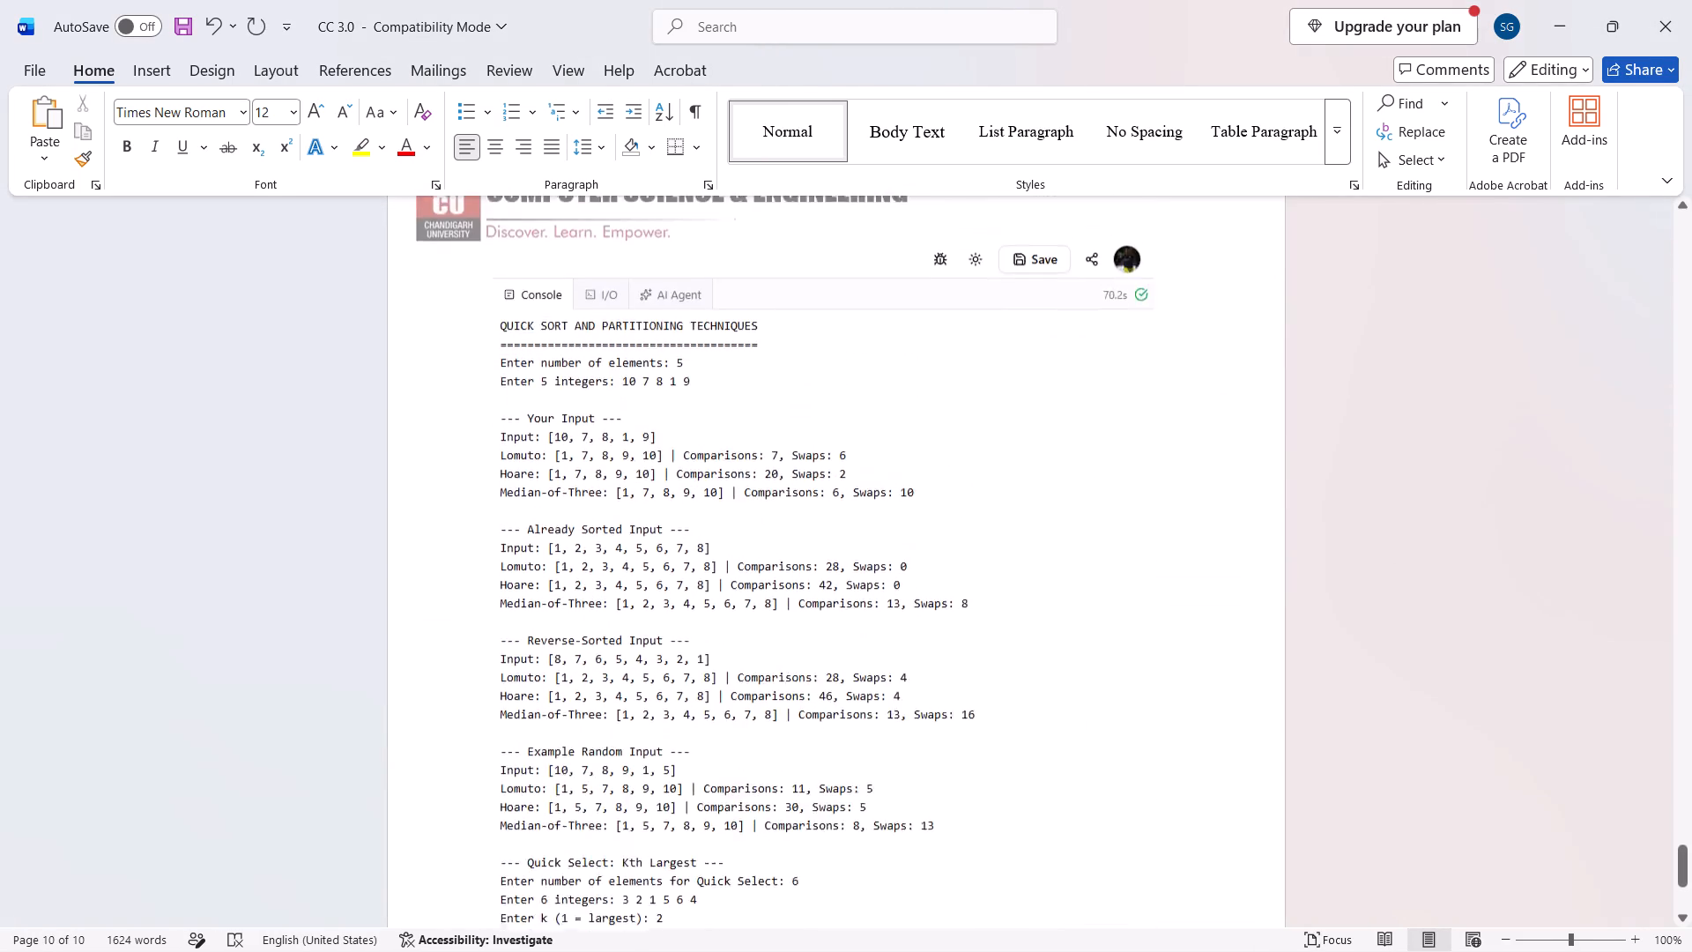
# Delete the pasted picture of the greedy algorithms console output from the Output section.
pyautogui.scroll(3, 1213, 562)
pyautogui.scroll(-1, 1197, 562)
pyautogui.scroll(8, 1197, 562)
pyautogui.scroll(-1, 1161, 570)
pyautogui.scroll(6, 901, 609)
pyautogui.click(597, 583)
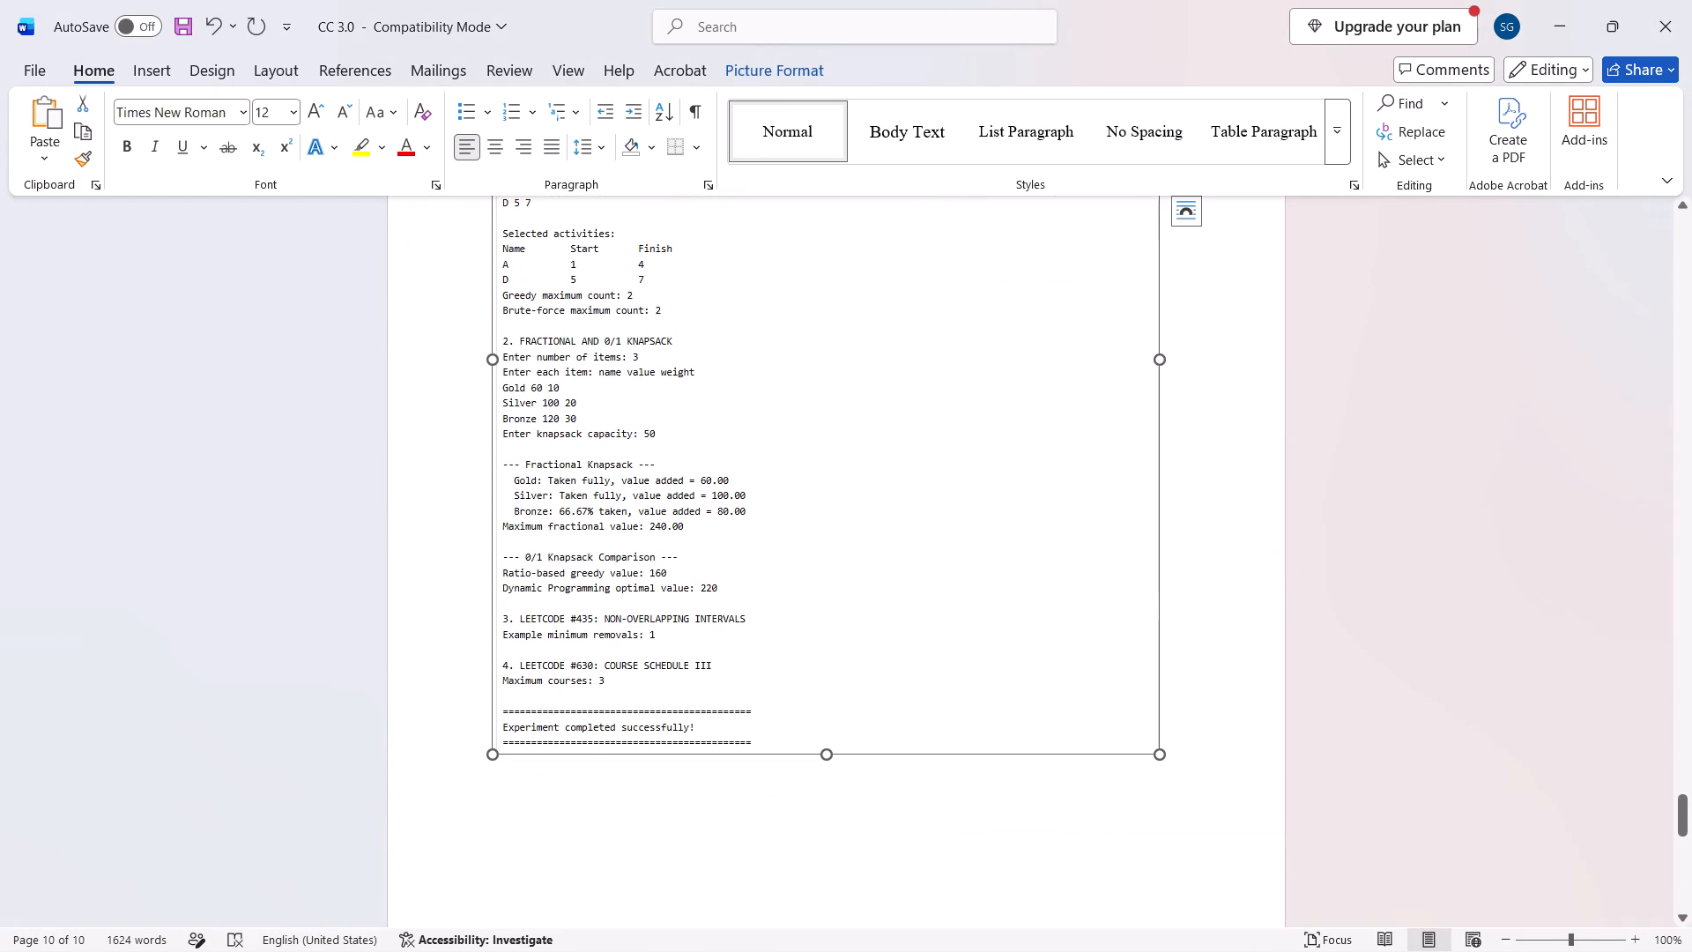
pyautogui.press('BackSpace')
# Review the worksheet from the output pictures and learning outcomes back through the code, flowchart and theory to the Experiment 8 title page.
pyautogui.scroll(4, 742, 574)
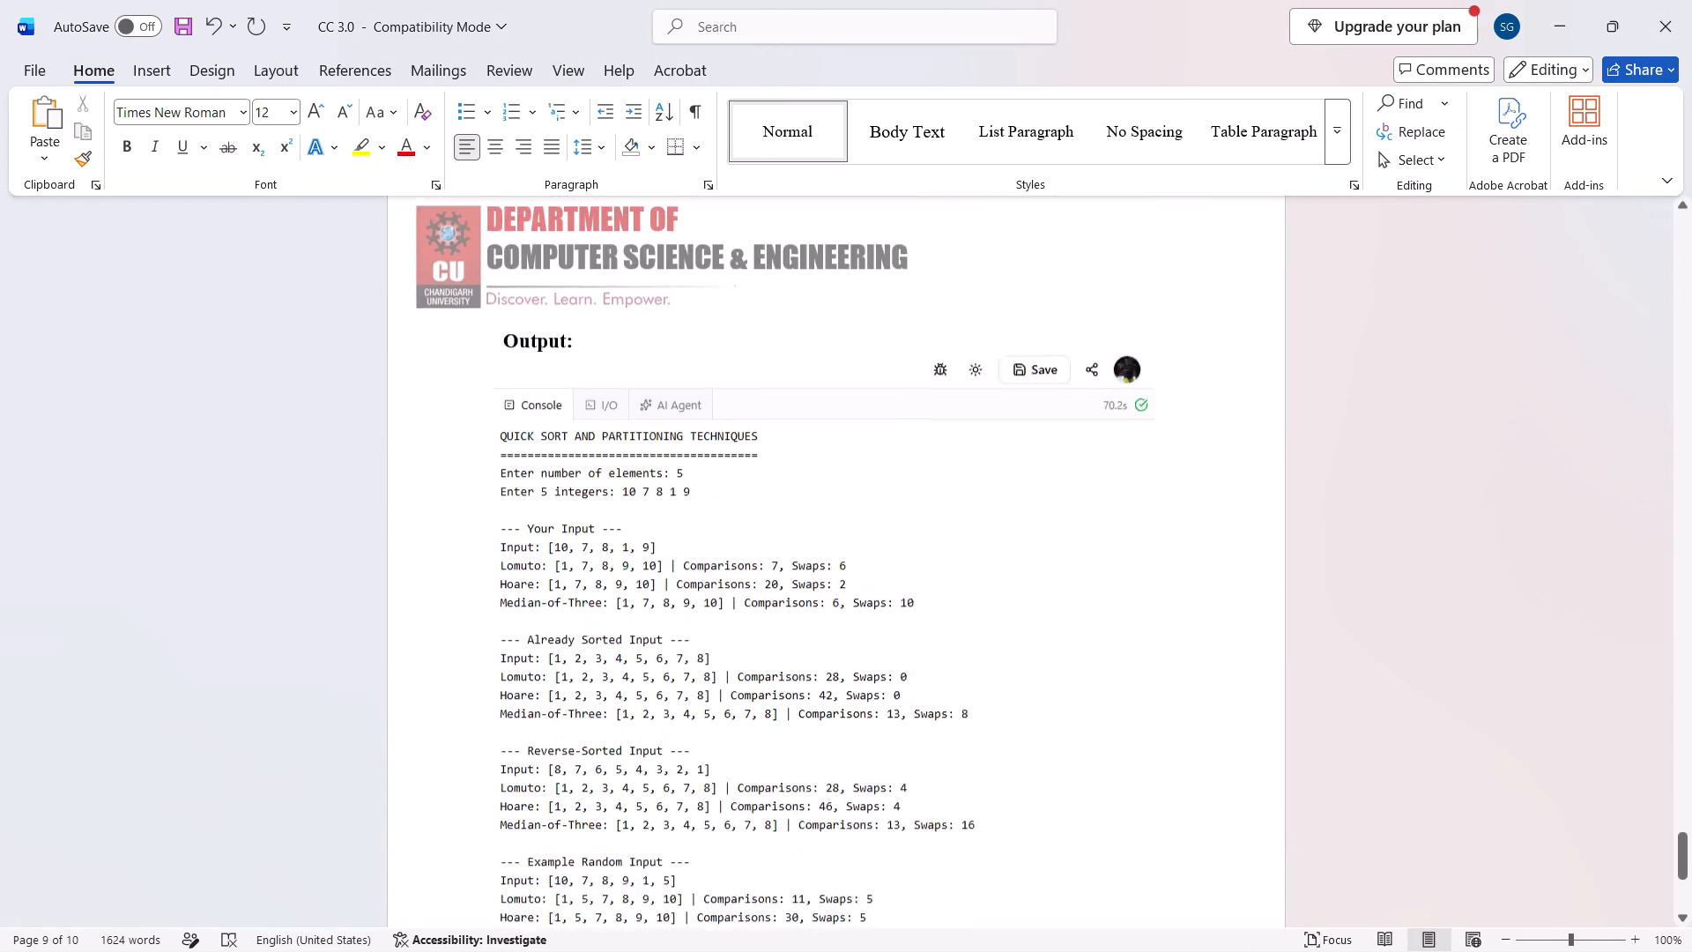
pyautogui.scroll(-6, 748, 565)
pyautogui.scroll(1, 749, 560)
pyautogui.scroll(-11, 749, 560)
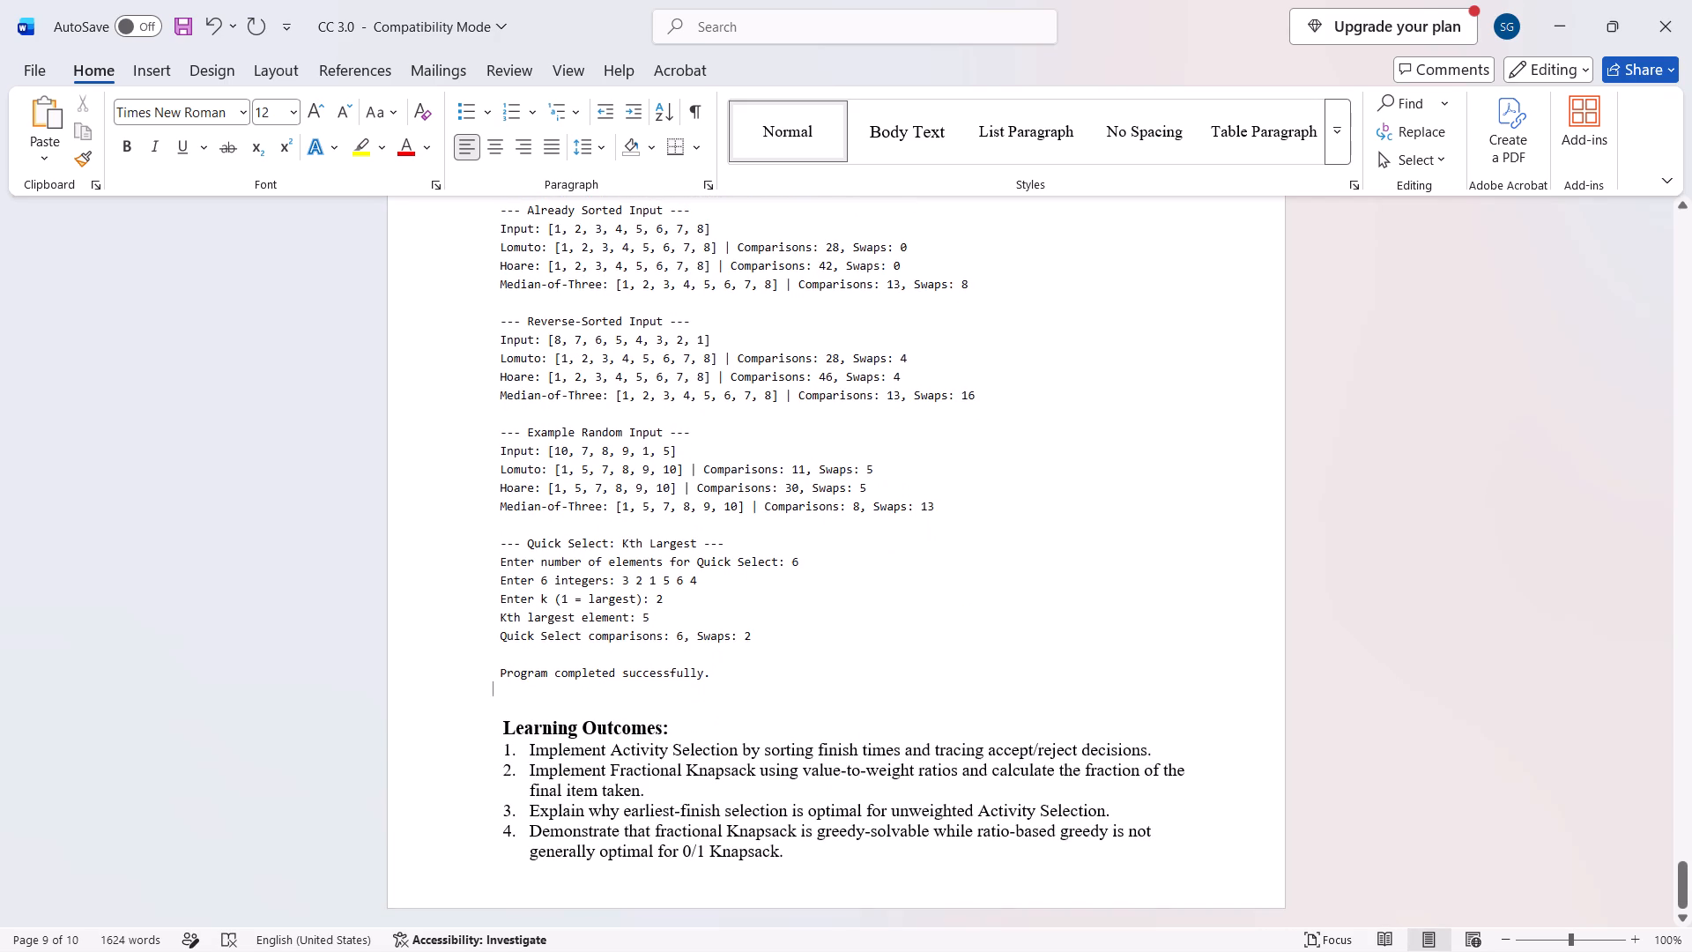
pyautogui.scroll(5, 781, 643)
pyautogui.scroll(-1, 836, 652)
pyautogui.scroll(1, 836, 652)
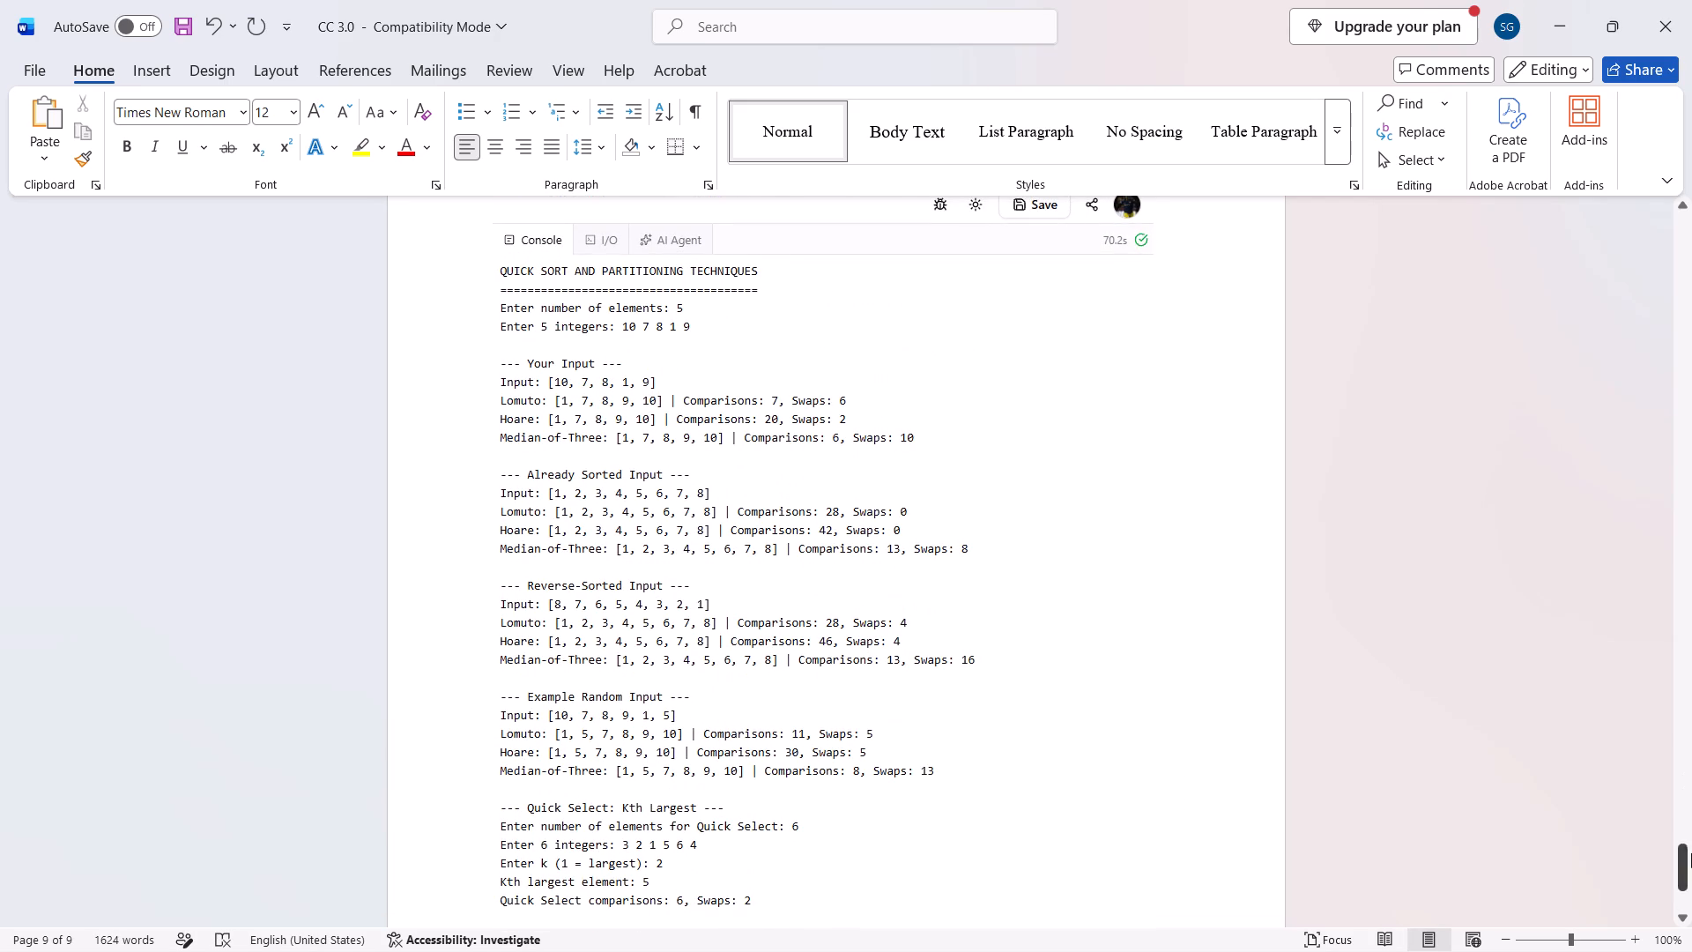
pyautogui.moveTo(1680, 855); pyautogui.dragTo(1680, 854)
pyautogui.moveTo(1680, 854); pyautogui.dragTo(1675, 711)
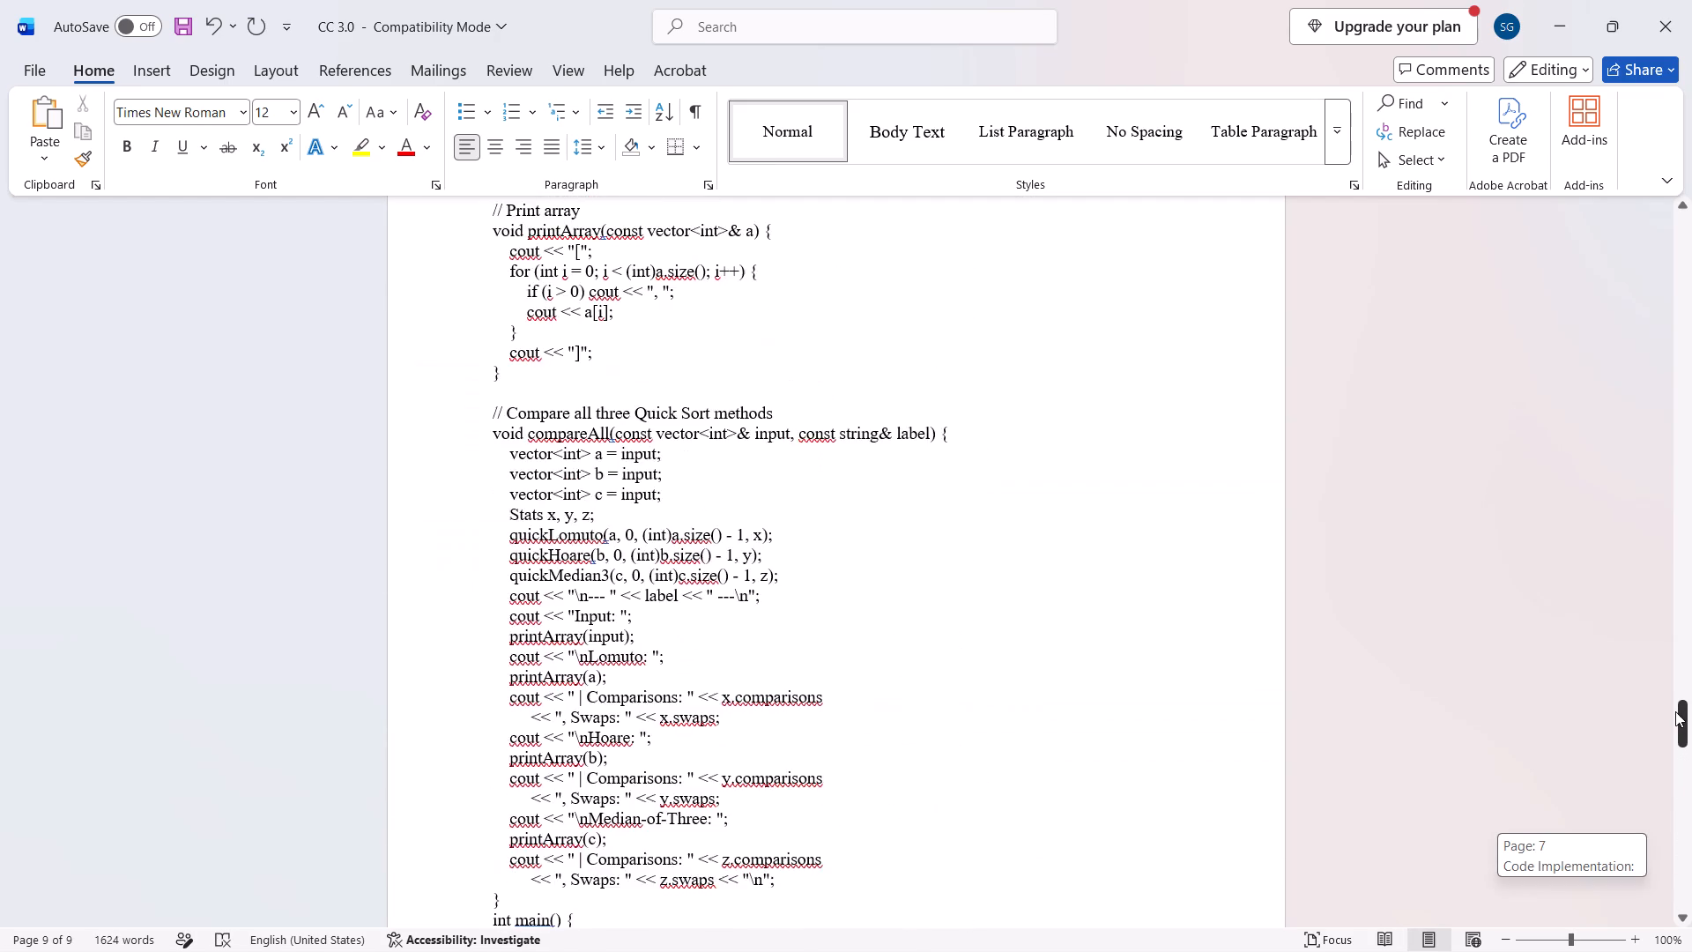
pyautogui.moveTo(1675, 711); pyautogui.dragTo(1659, 551)
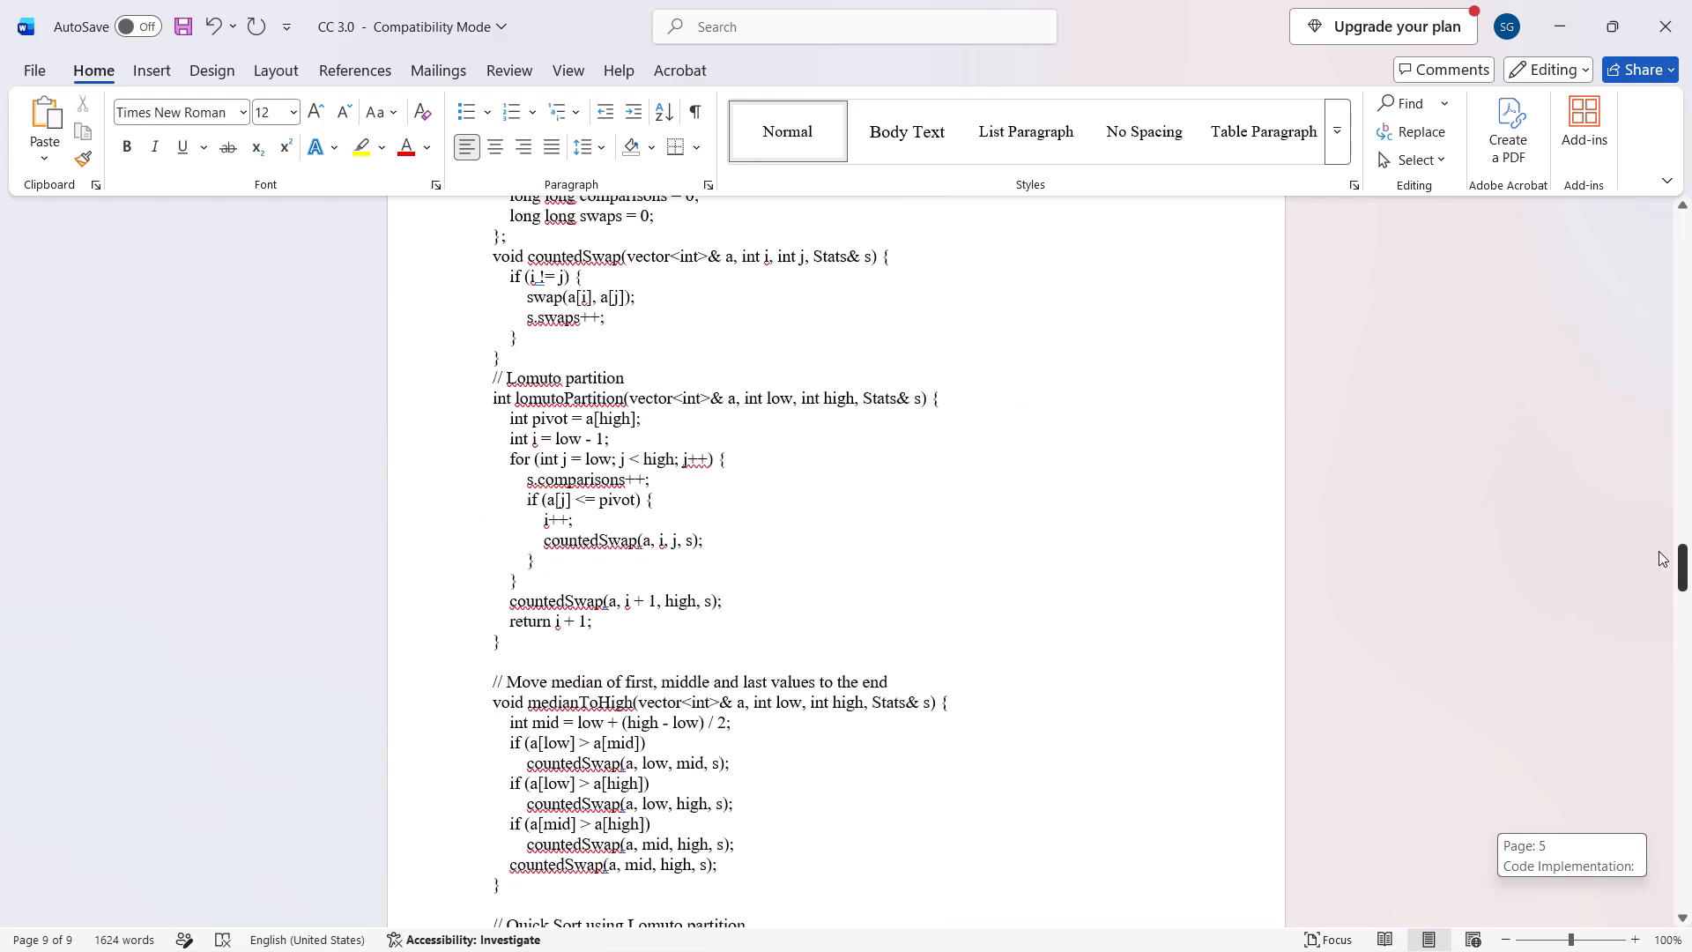
pyautogui.moveTo(1659, 551); pyautogui.dragTo(1641, 474)
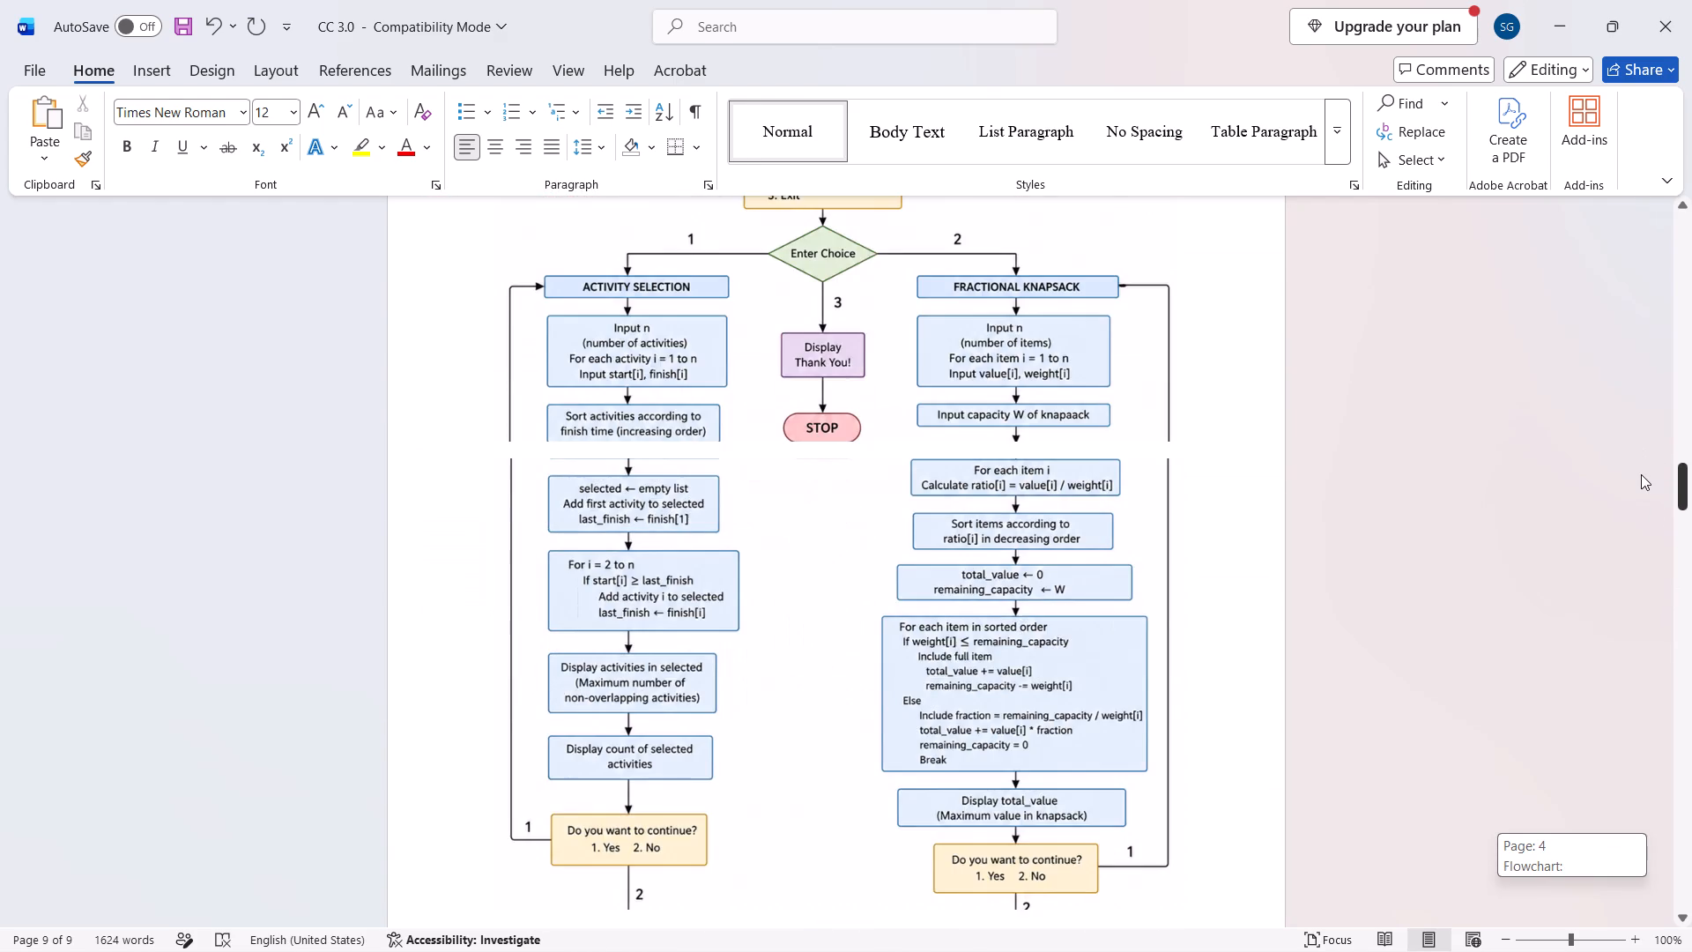
pyautogui.moveTo(1641, 474); pyautogui.dragTo(1653, 303)
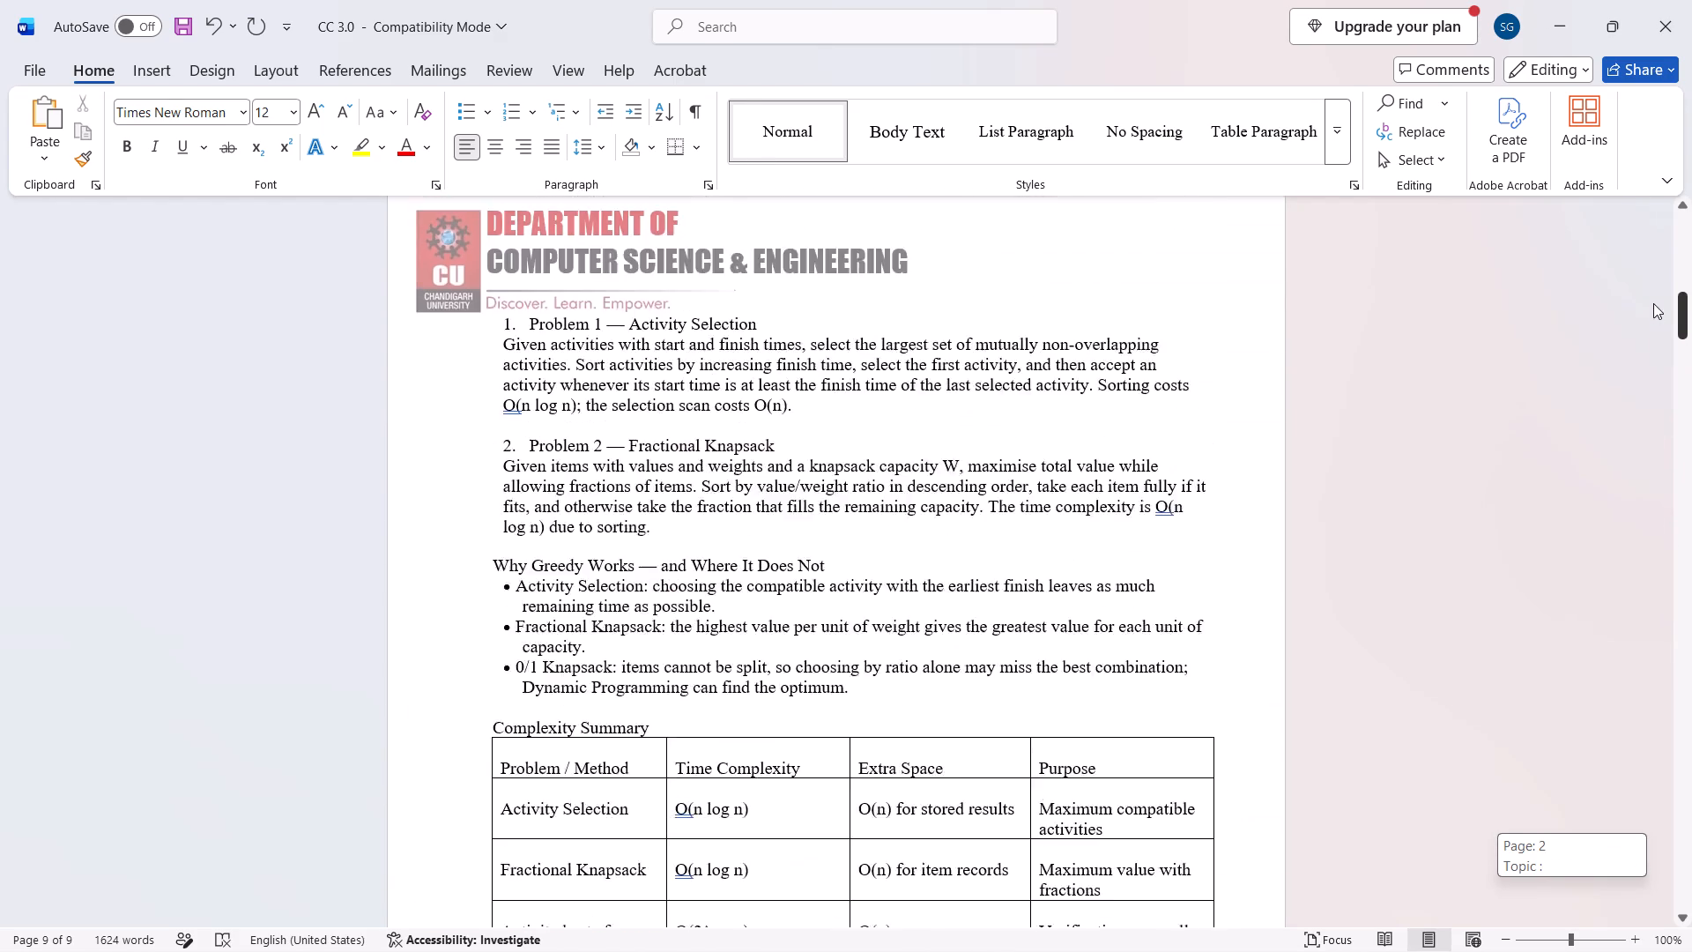
pyautogui.moveTo(1653, 303); pyautogui.dragTo(1646, 353)
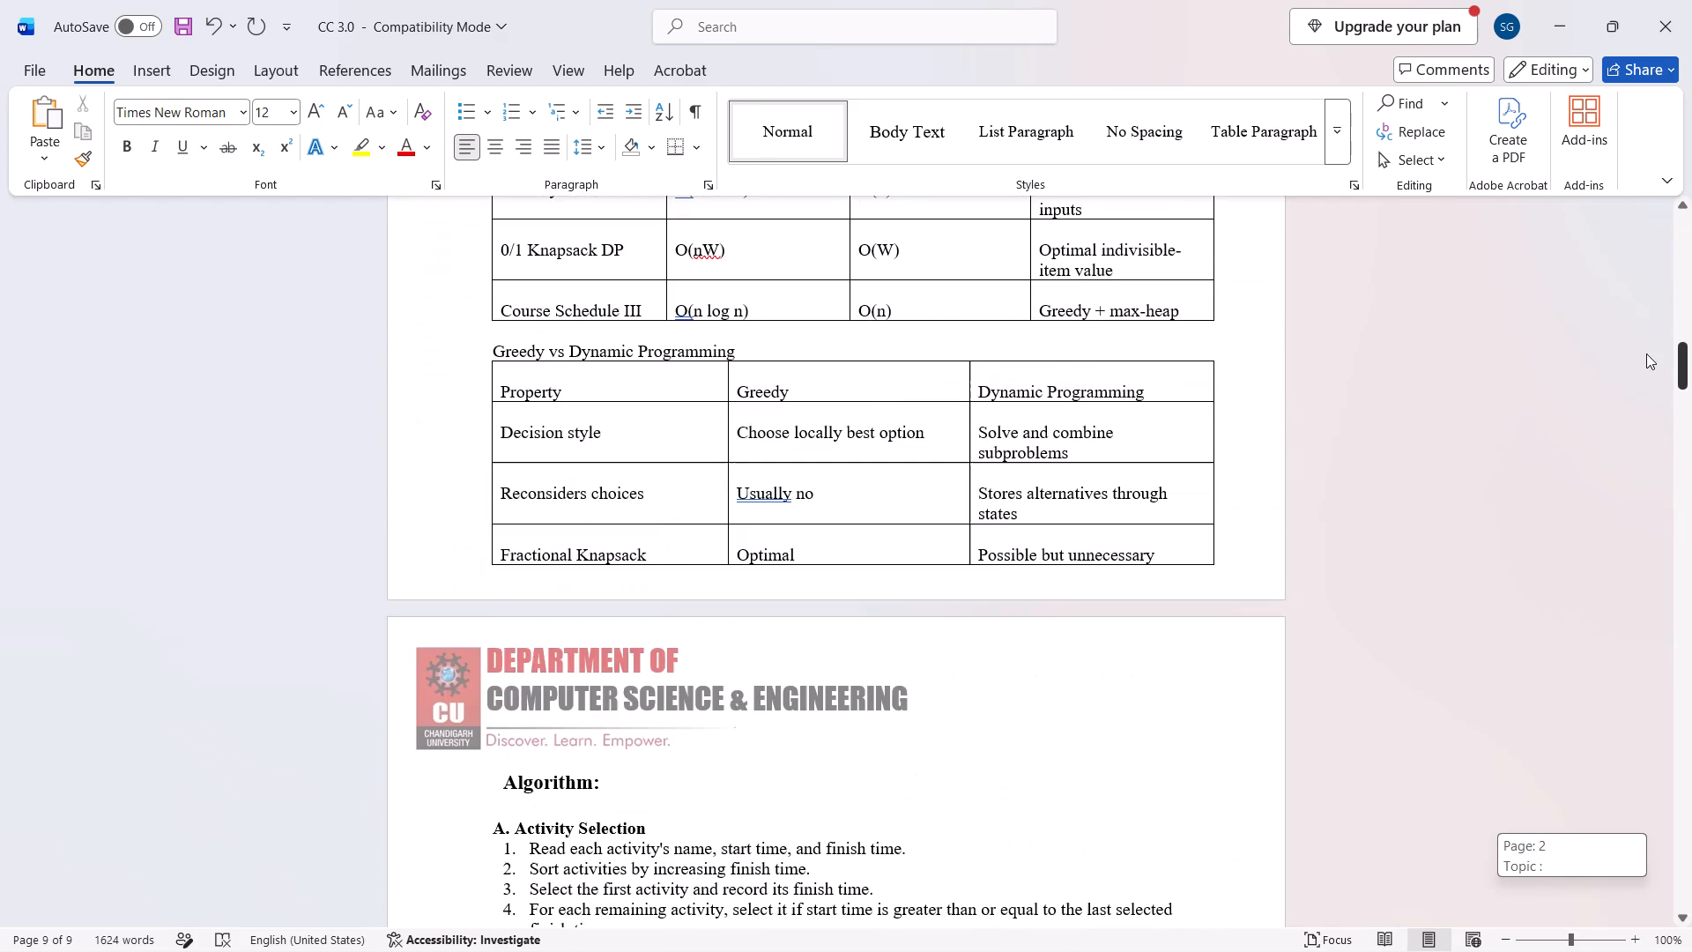
pyautogui.moveTo(1646, 353); pyautogui.dragTo(1646, 227)
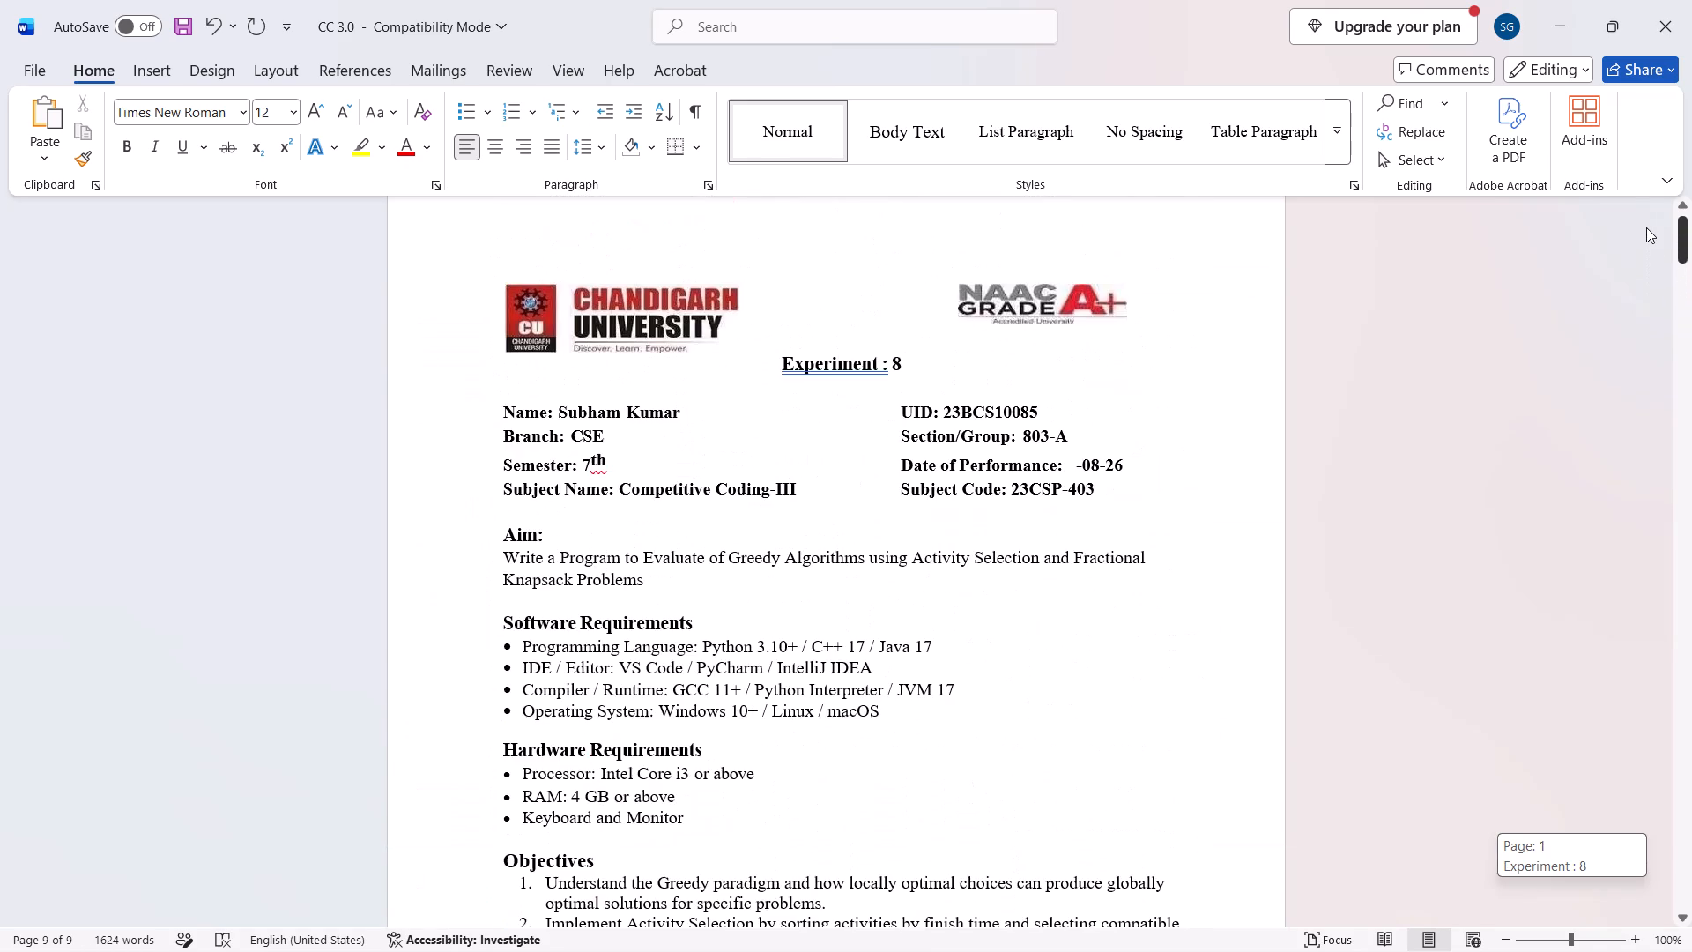
pyautogui.moveTo(1646, 227); pyautogui.dragTo(1646, 221)
pyautogui.click(1436, 490)
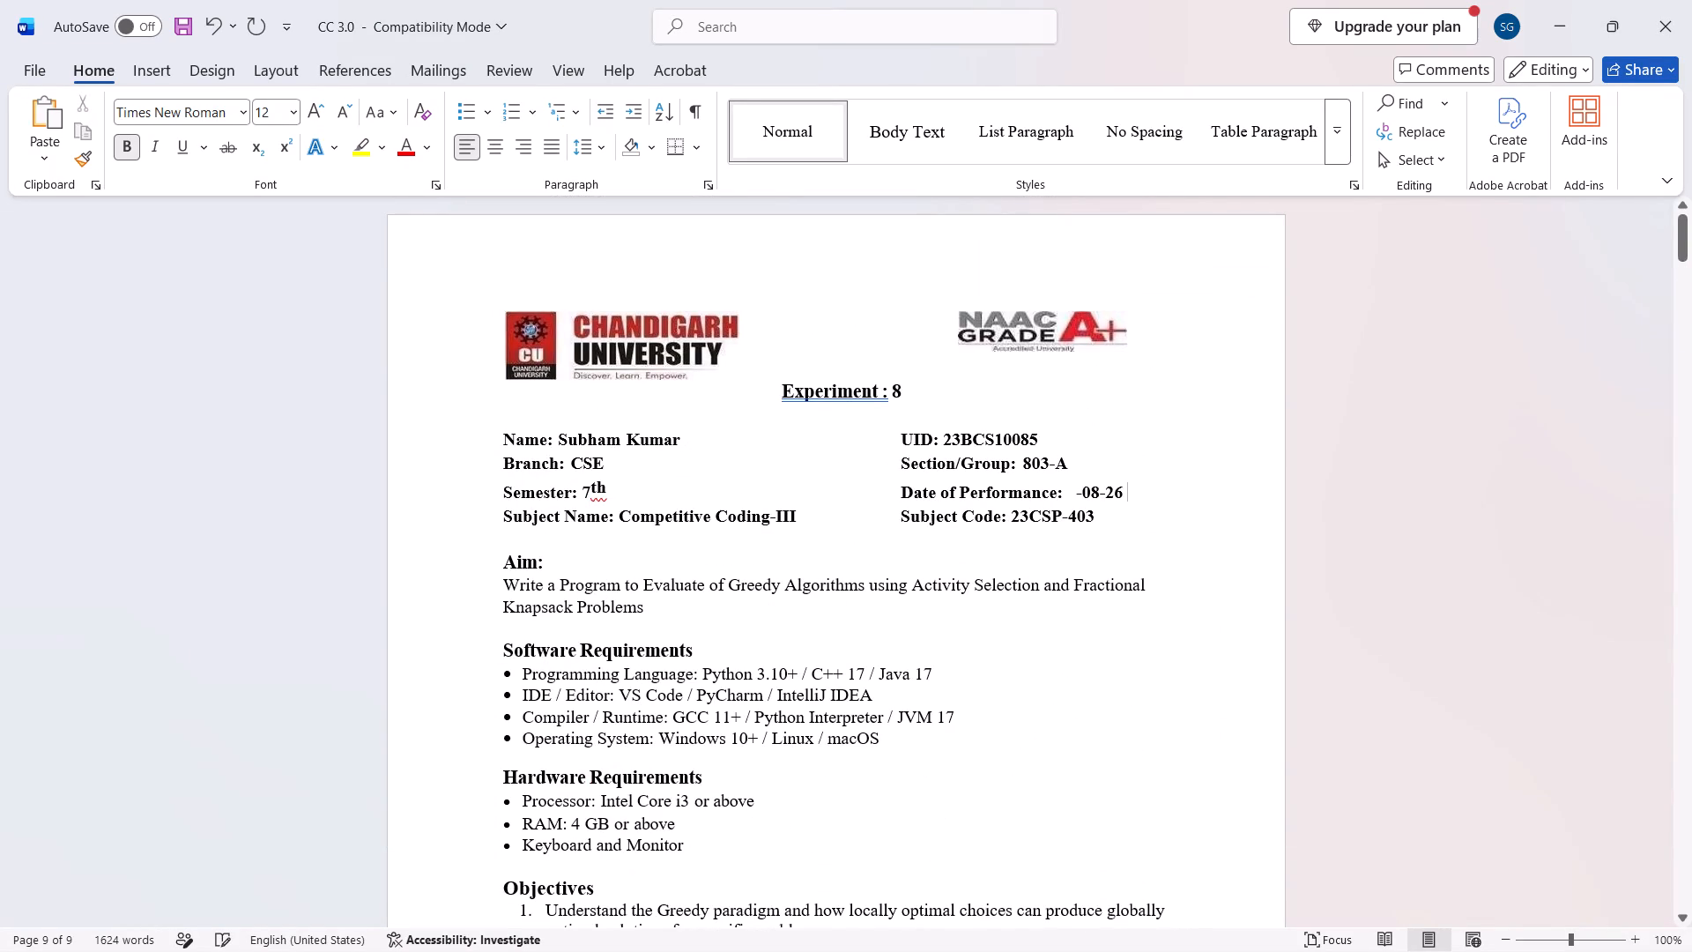
pyautogui.click(30, 60)
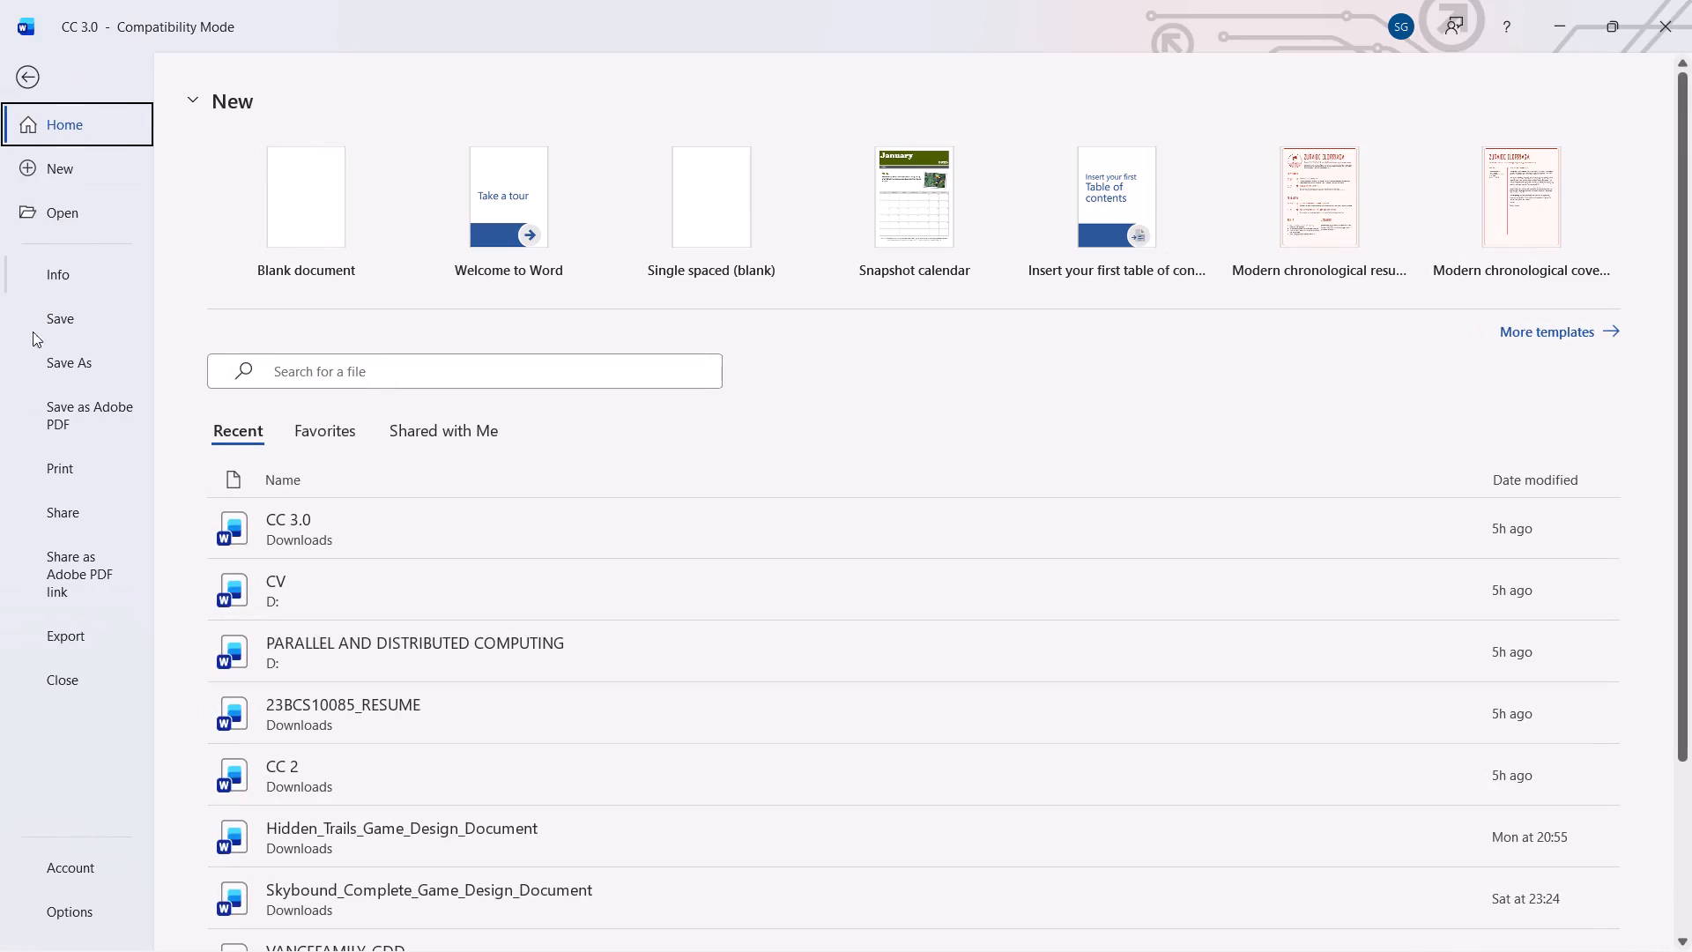
pyautogui.click(96, 367)
pyautogui.click(626, 240)
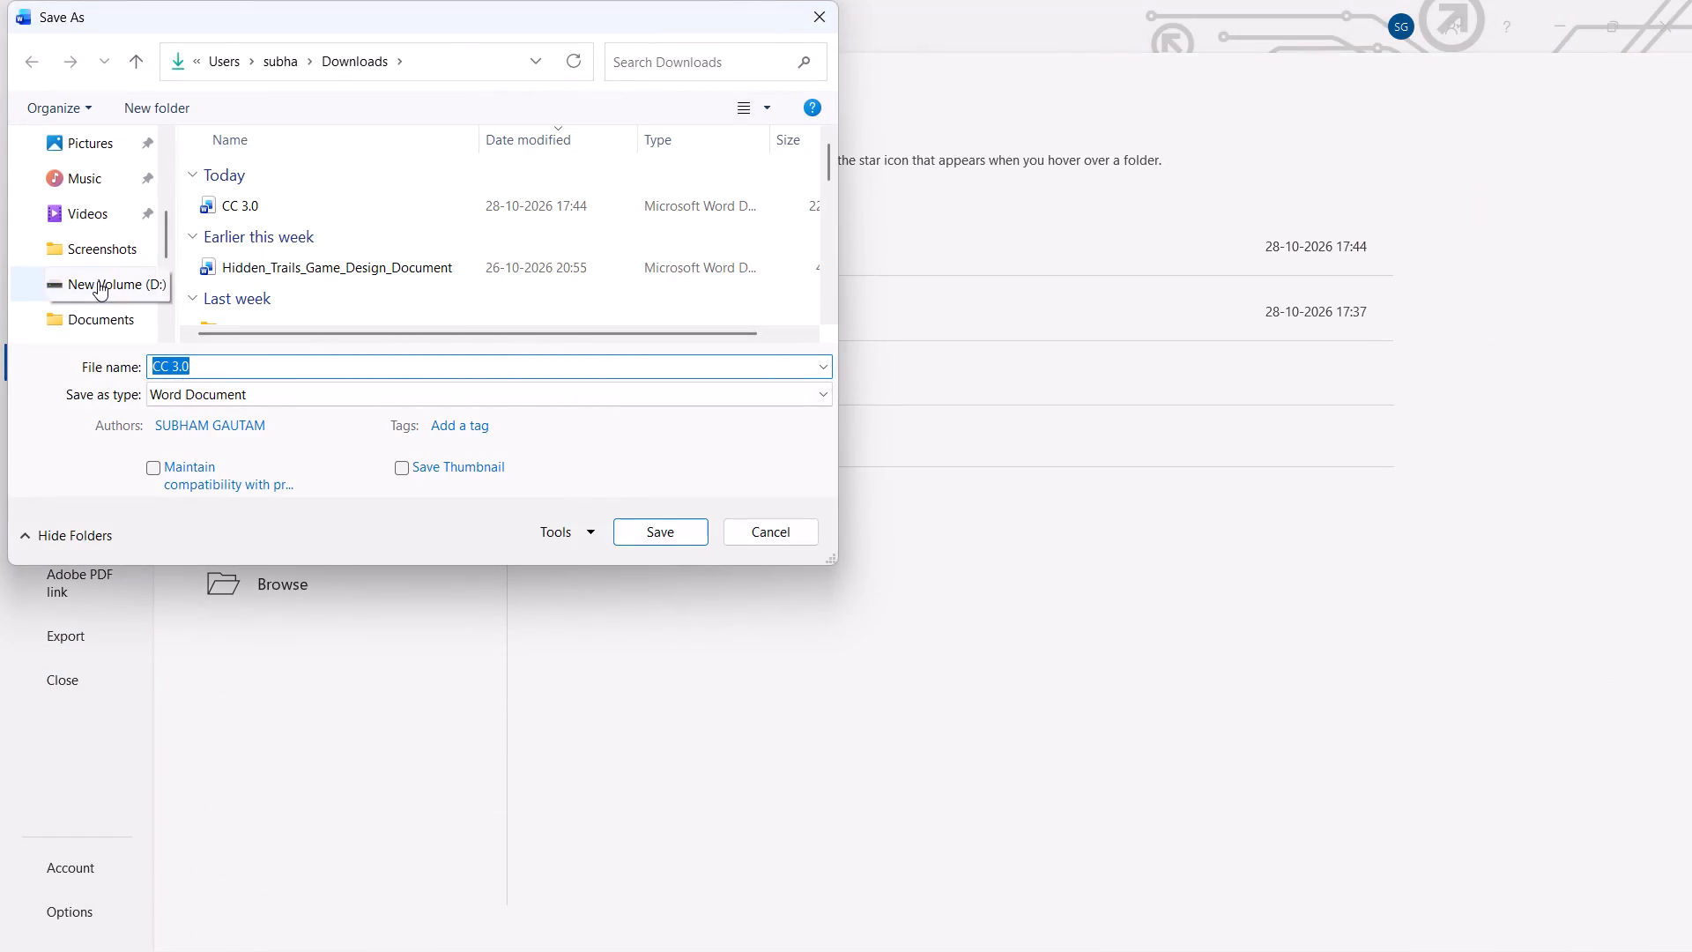
pyautogui.scroll(3, 98, 281)
pyautogui.click(93, 315)
pyautogui.click(219, 390)
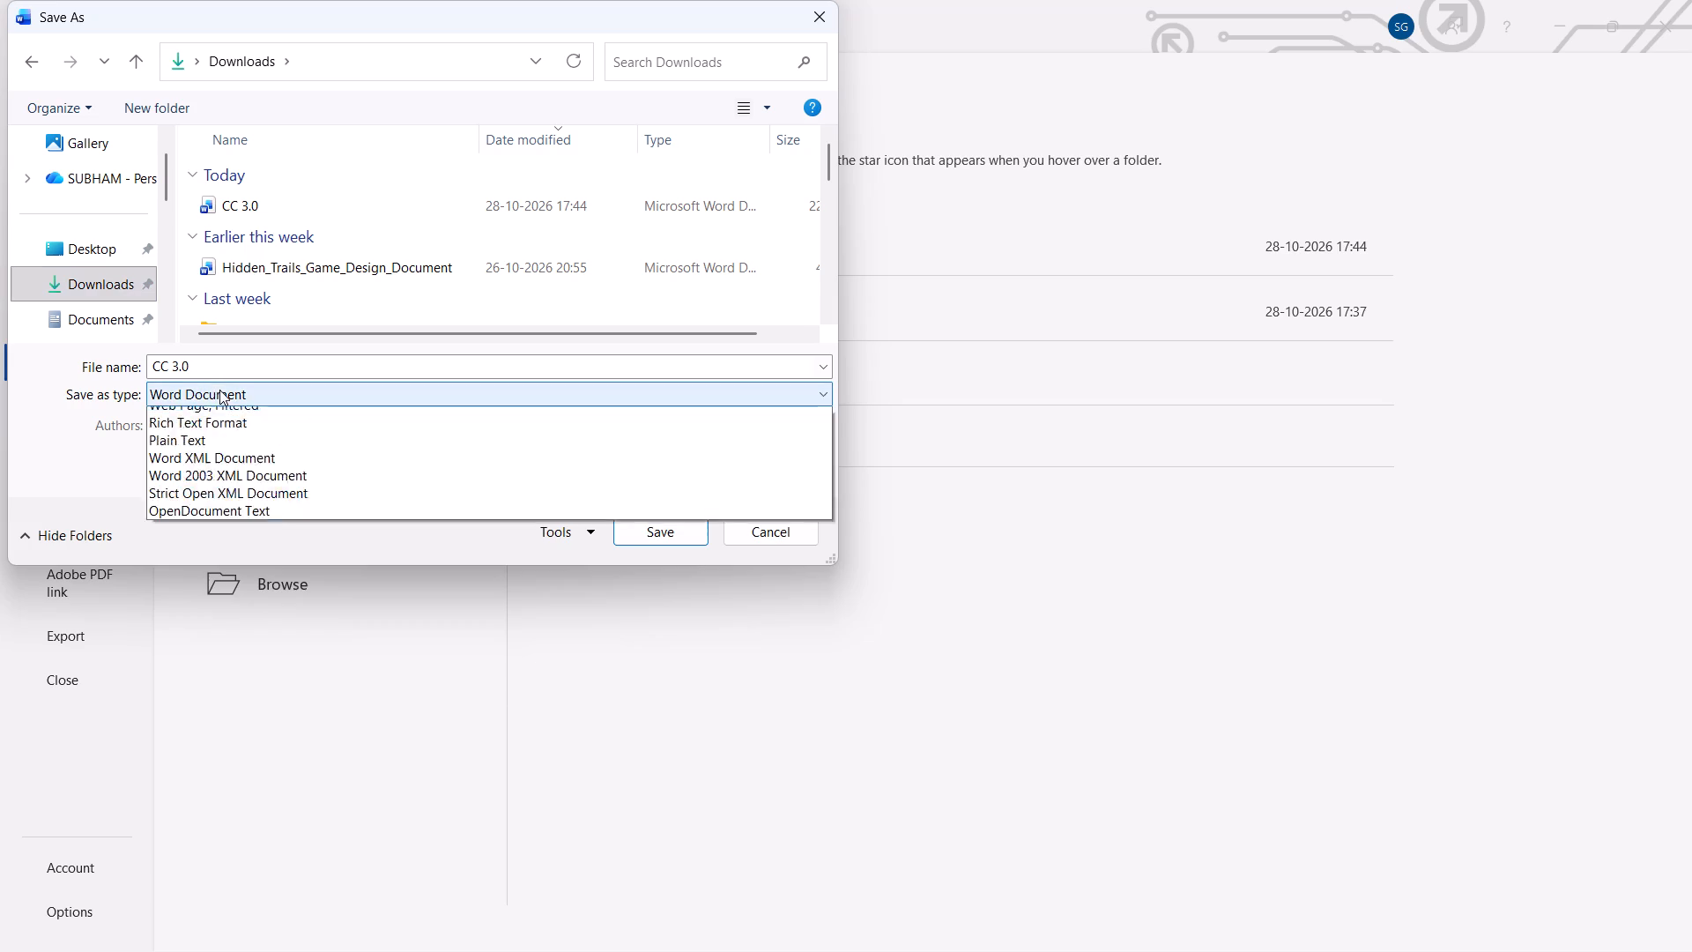
pyautogui.click(229, 514)
pyautogui.click(200, 367)
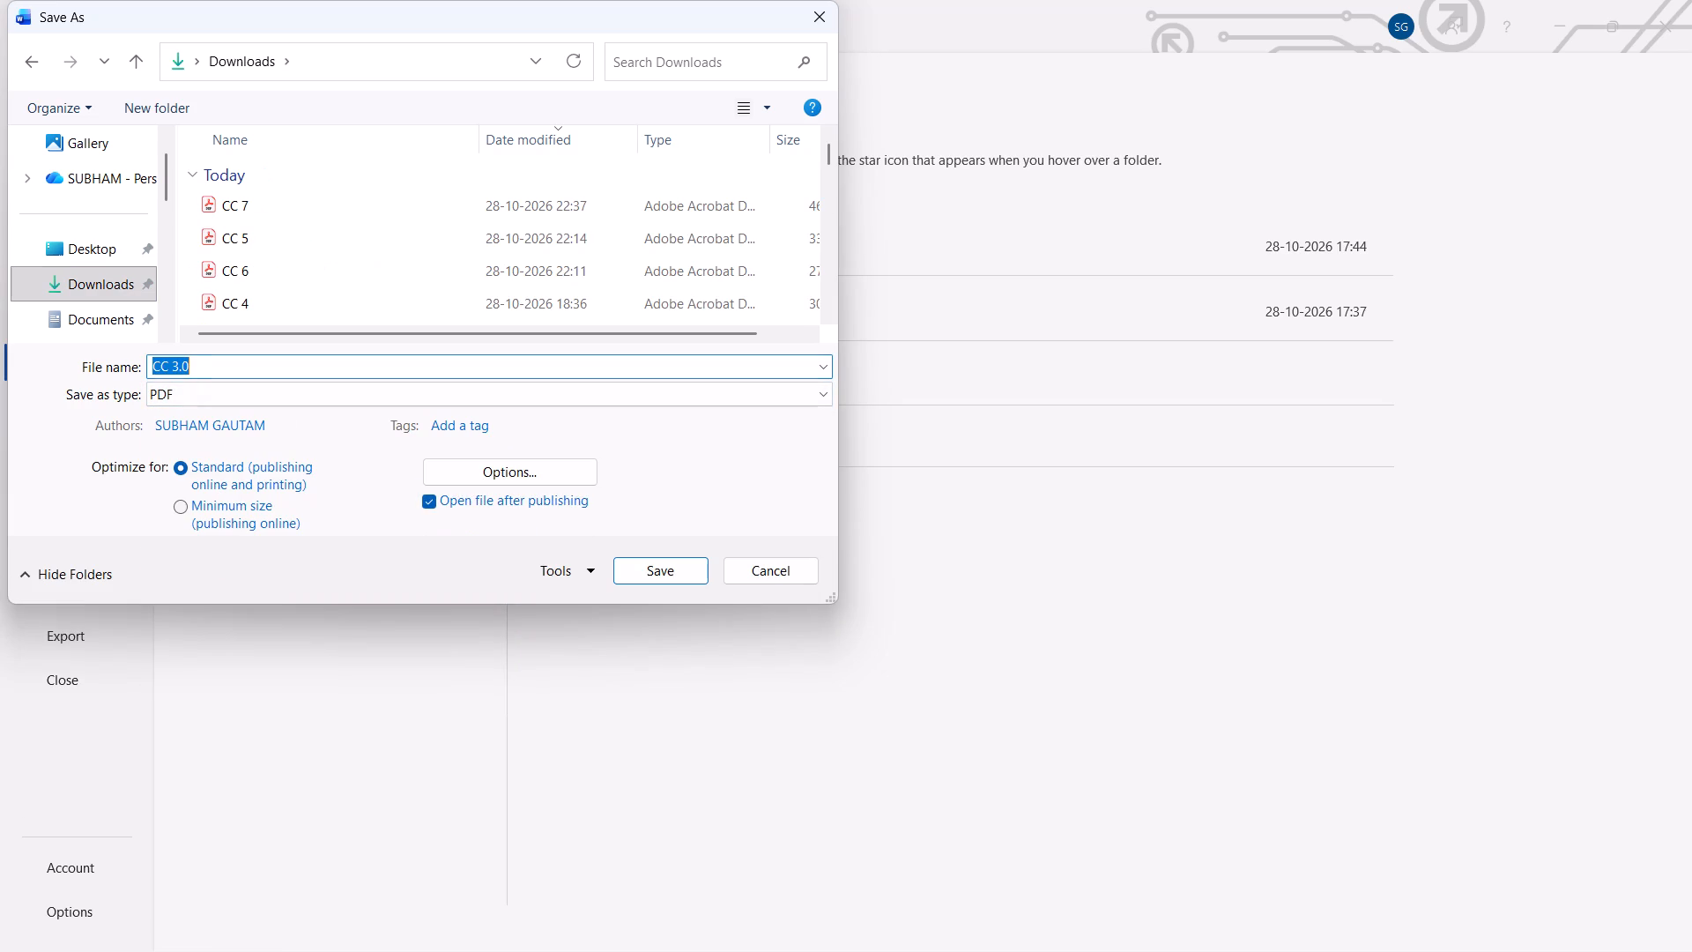
pyautogui.click(199, 366)
pyautogui.press('BackSpace')
pyautogui.press('BackSpace')
pyautogui.press('BackSpace')
pyautogui.press('8')
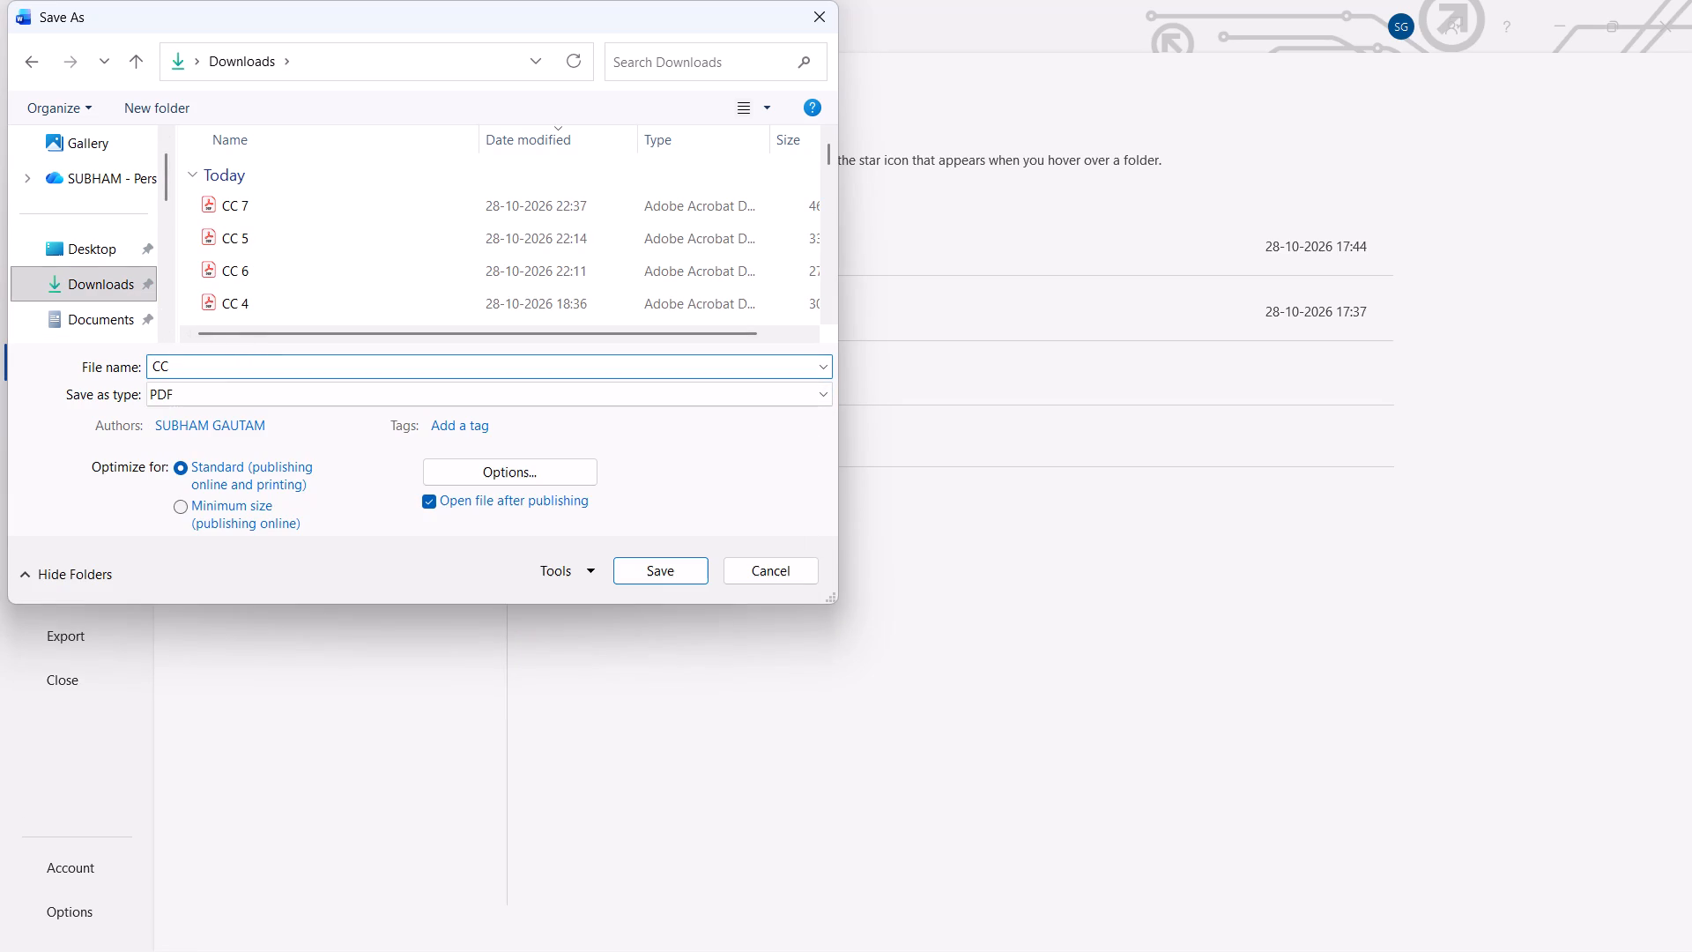
pyautogui.click(636, 564)
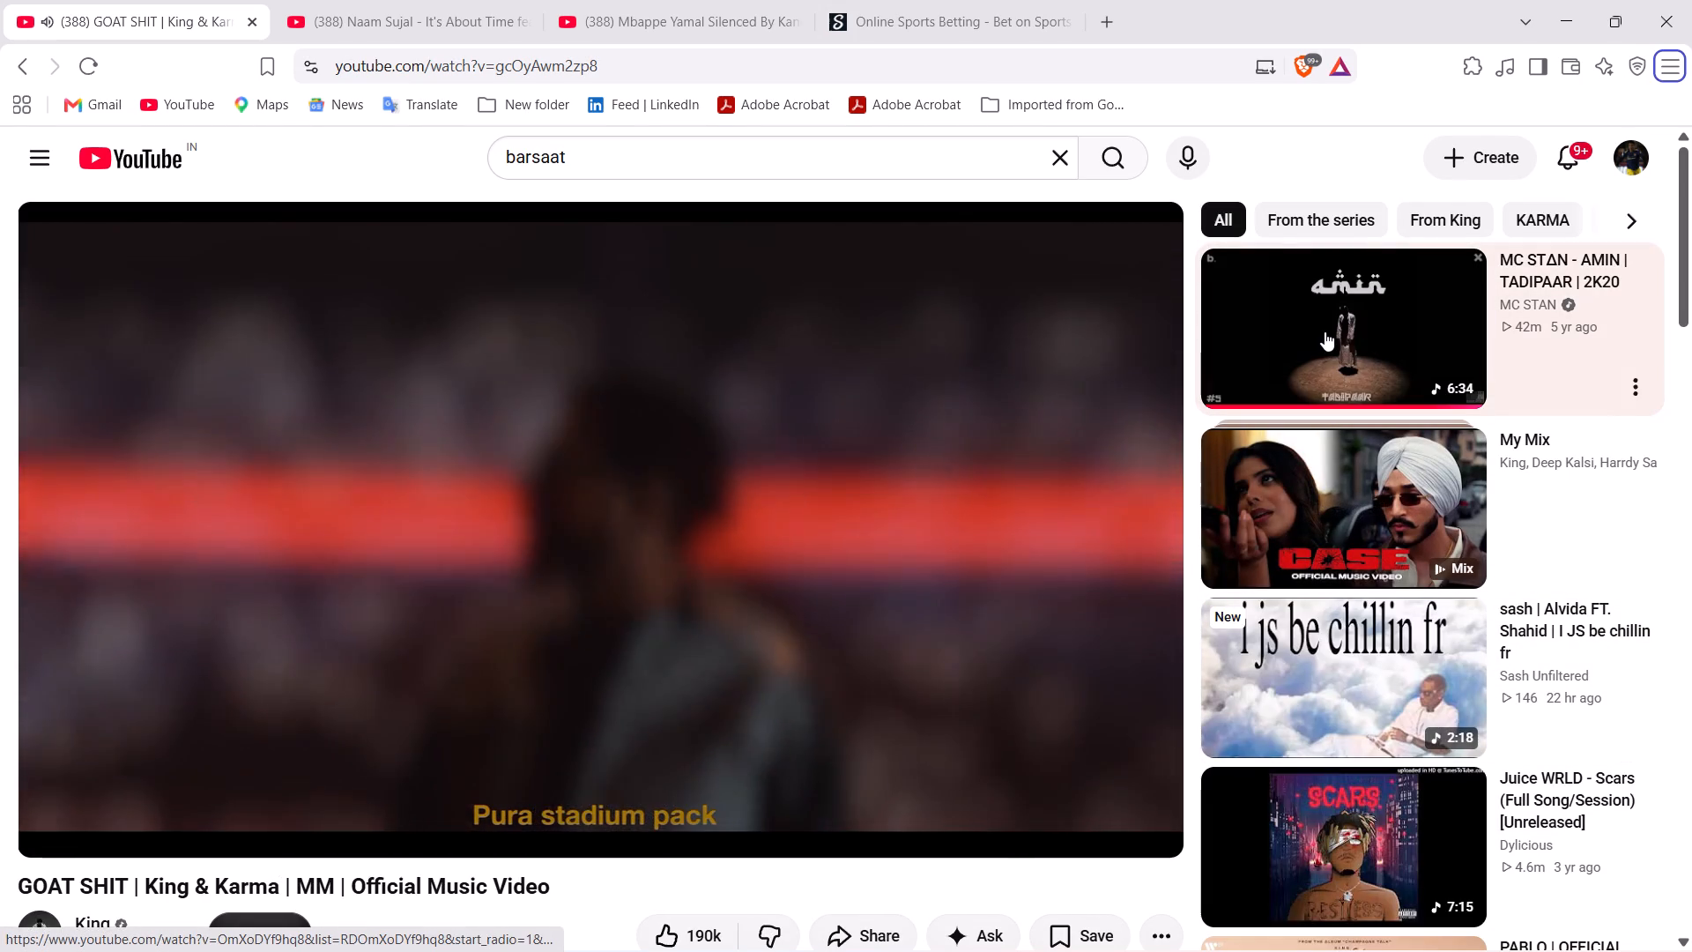
pyautogui.click(798, 165)
pyautogui.hotkey('ctrl', 'a')
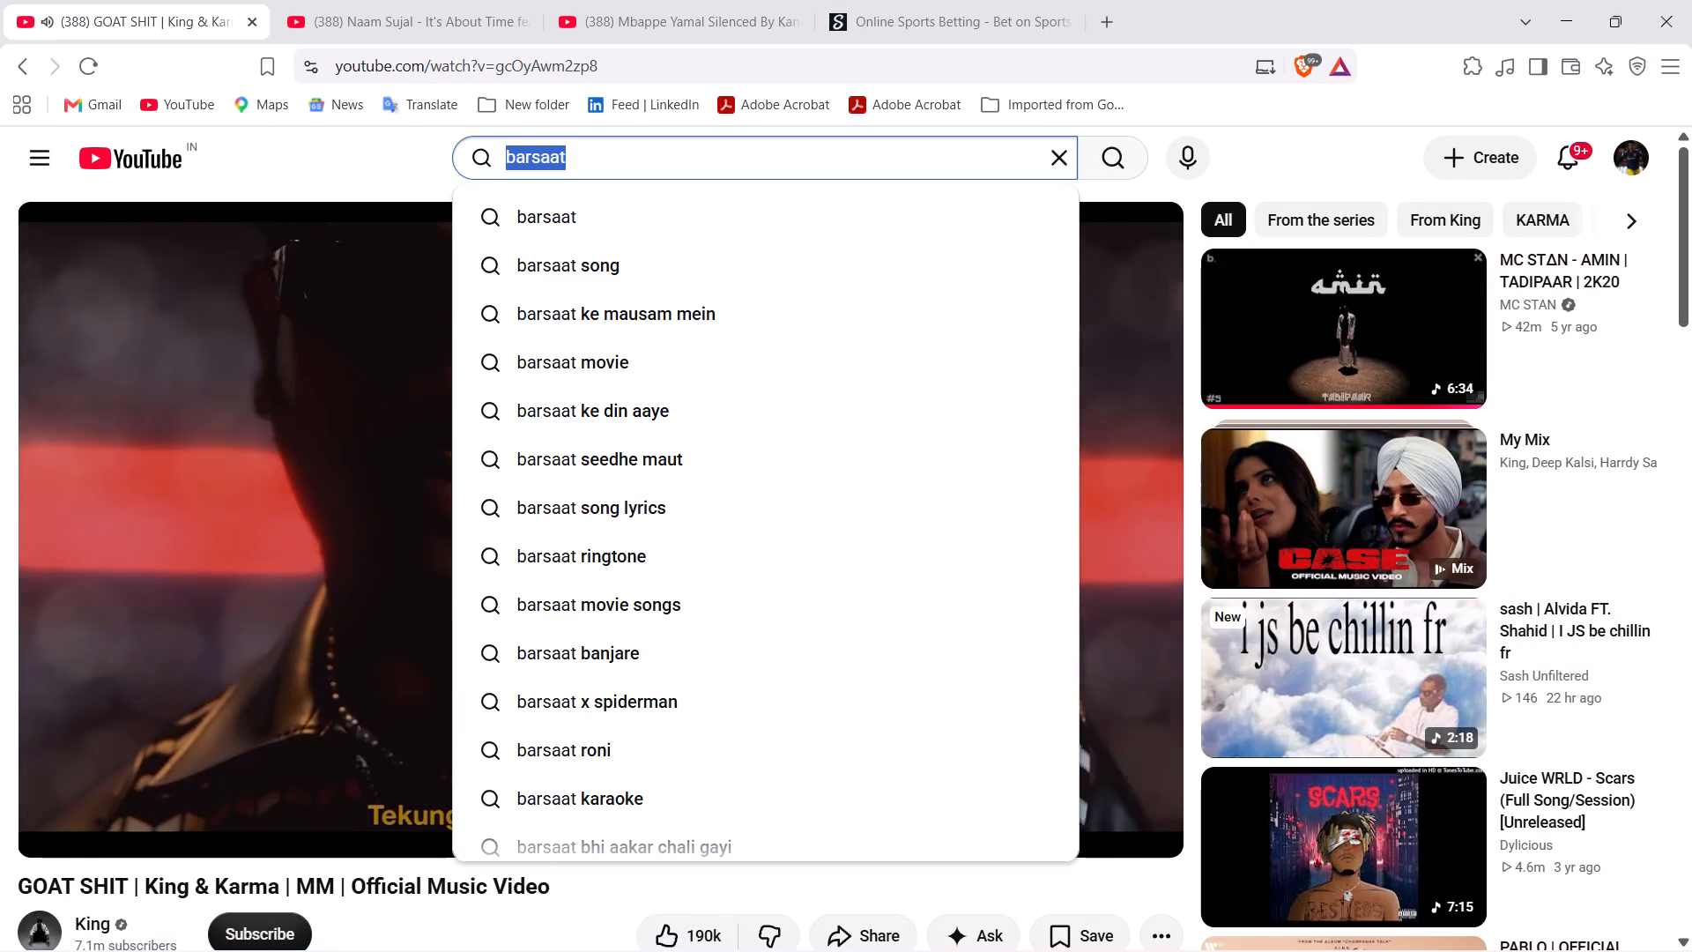
pyautogui.write('ma')
pyautogui.write('a v')
pyautogui.press('BackSpace')
pyautogui.write('baap')
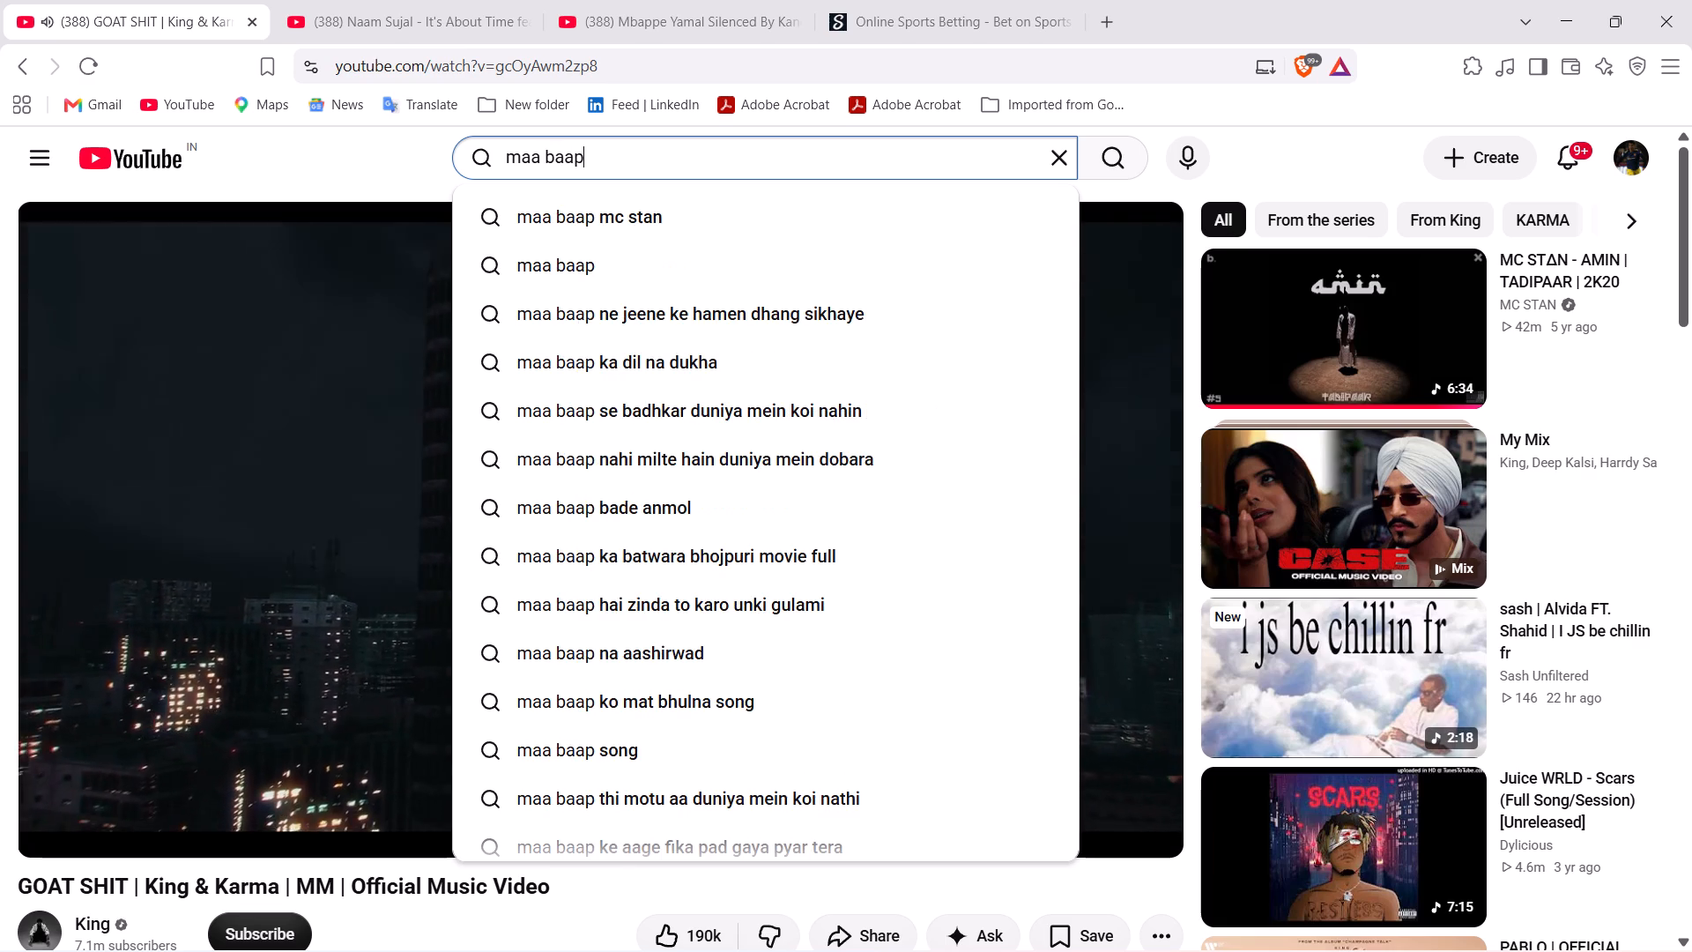
pyautogui.press('Return')
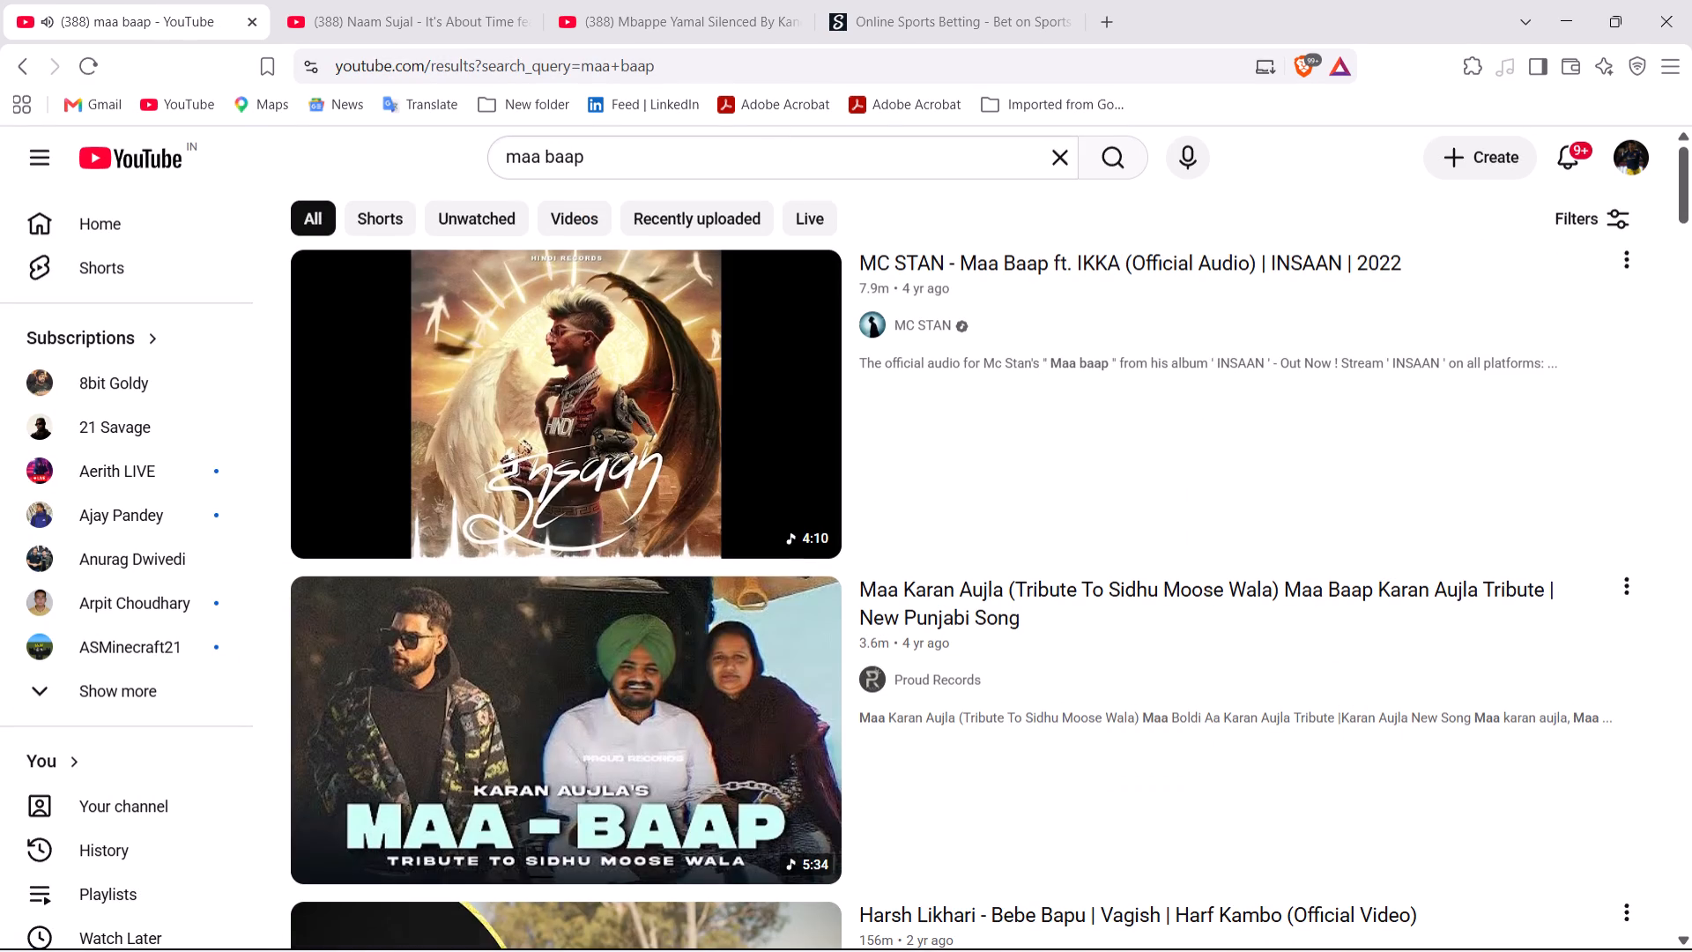
pyautogui.click(612, 437)
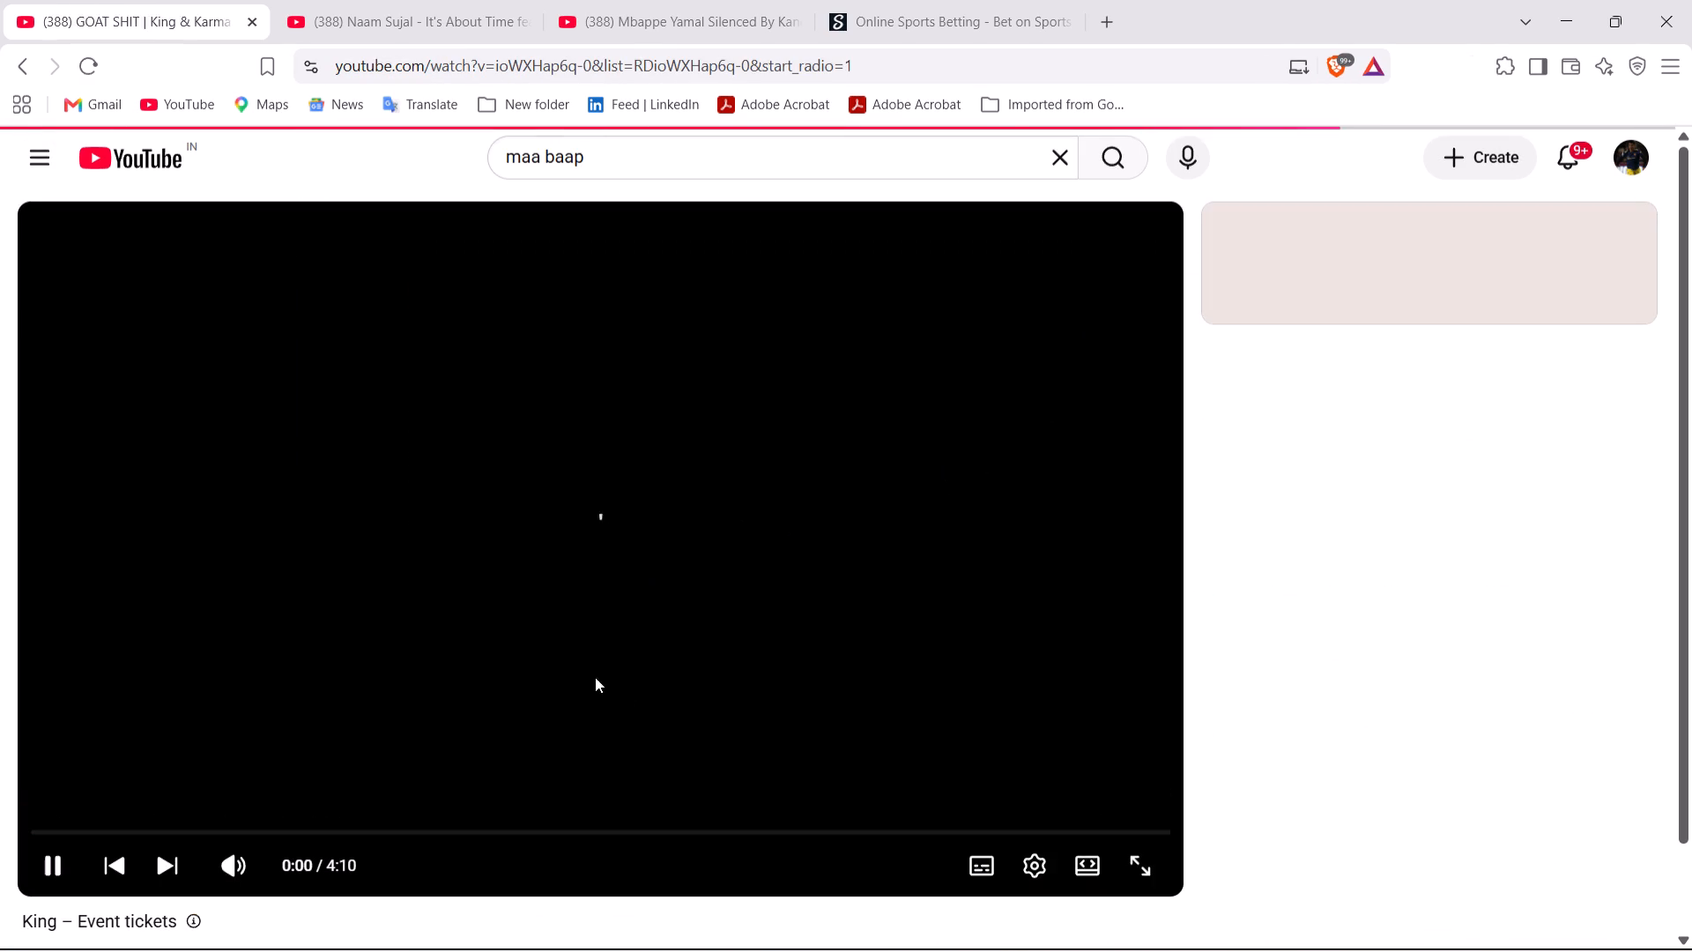